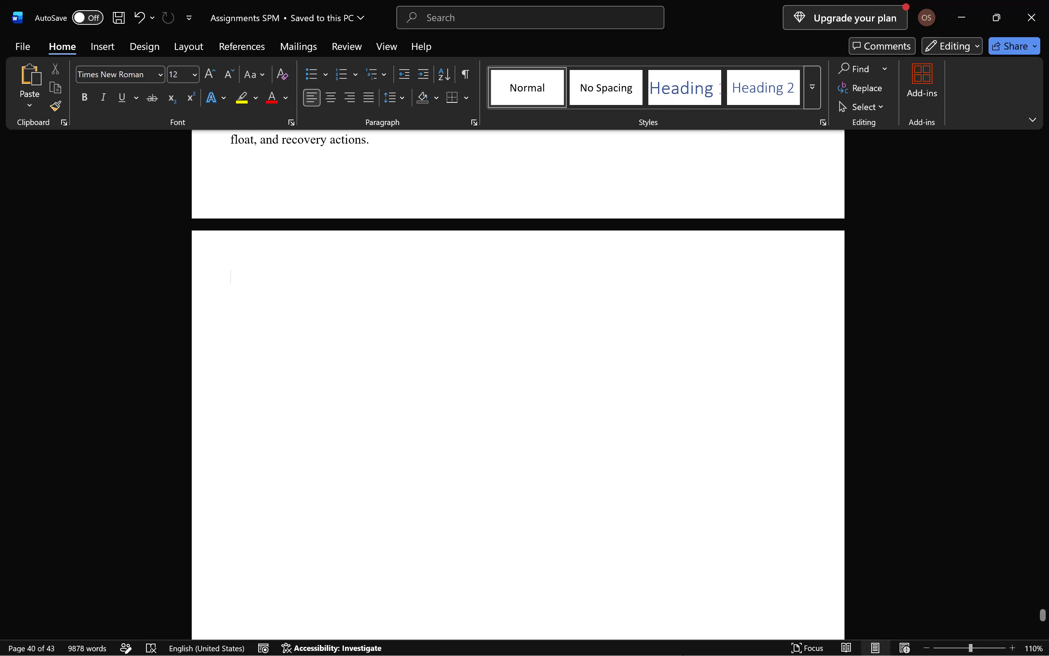
Switch to Chrome and open the SPM UNIT 4 Assignment document from the BE SPM Information Technology class stream.
{"action": "left_click", "coordinate": [612, 649]}
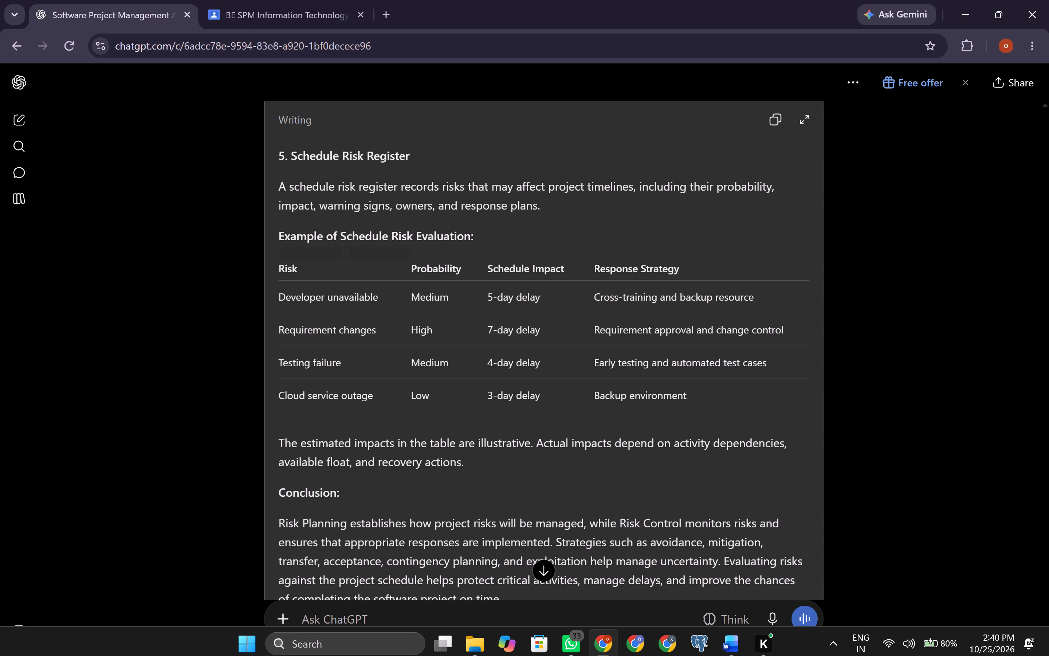
{"action": "left_click", "coordinate": [243, 0]}
{"action": "left_click", "coordinate": [563, 404]}
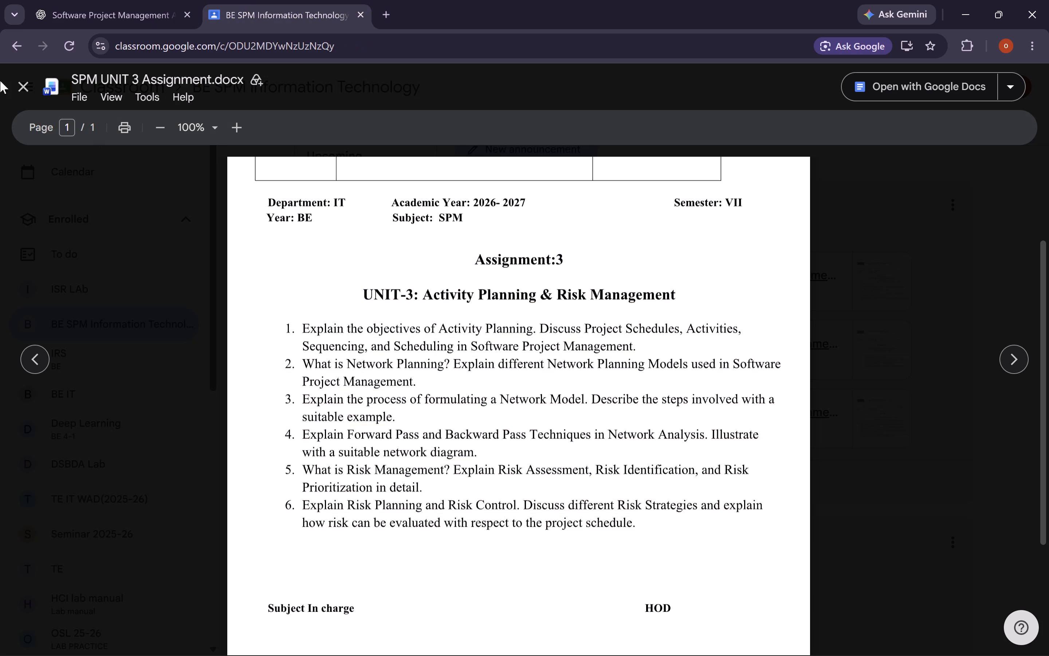
{"action": "left_click", "coordinate": [18, 82]}
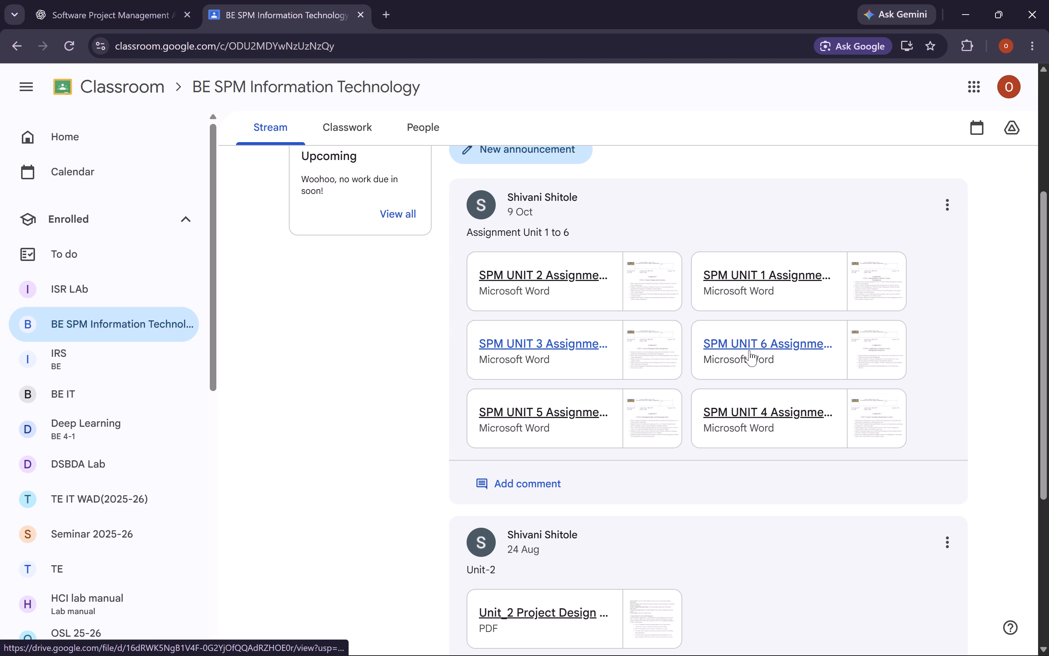
{"action": "left_click", "coordinate": [782, 406]}
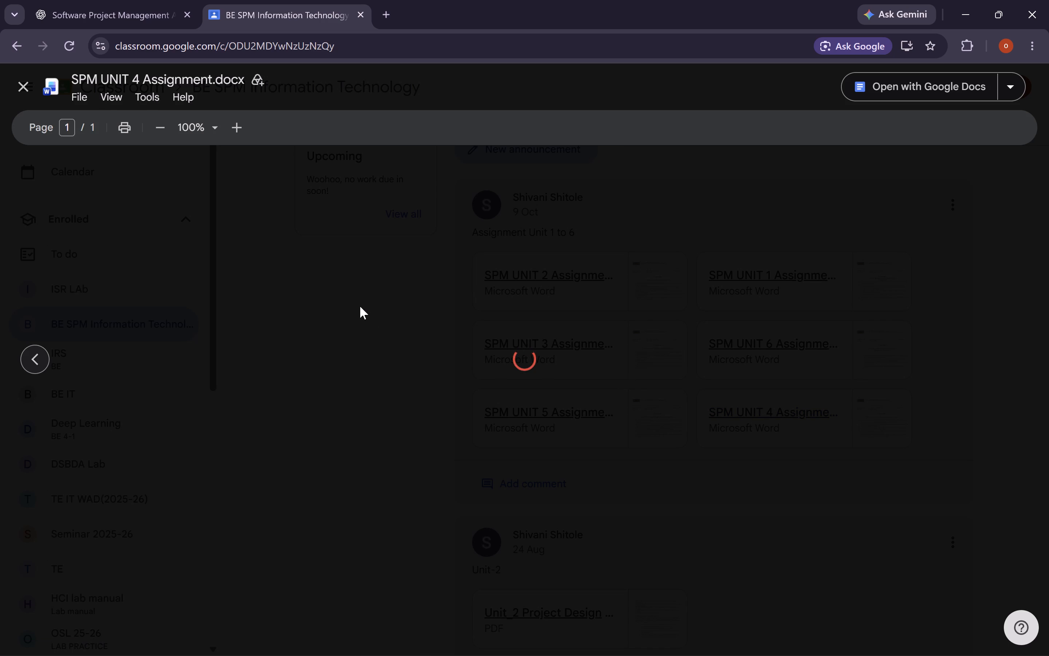
{"action": "scroll", "coordinate": [519, 448], "scroll_direction": "down", "scroll_amount": 1}
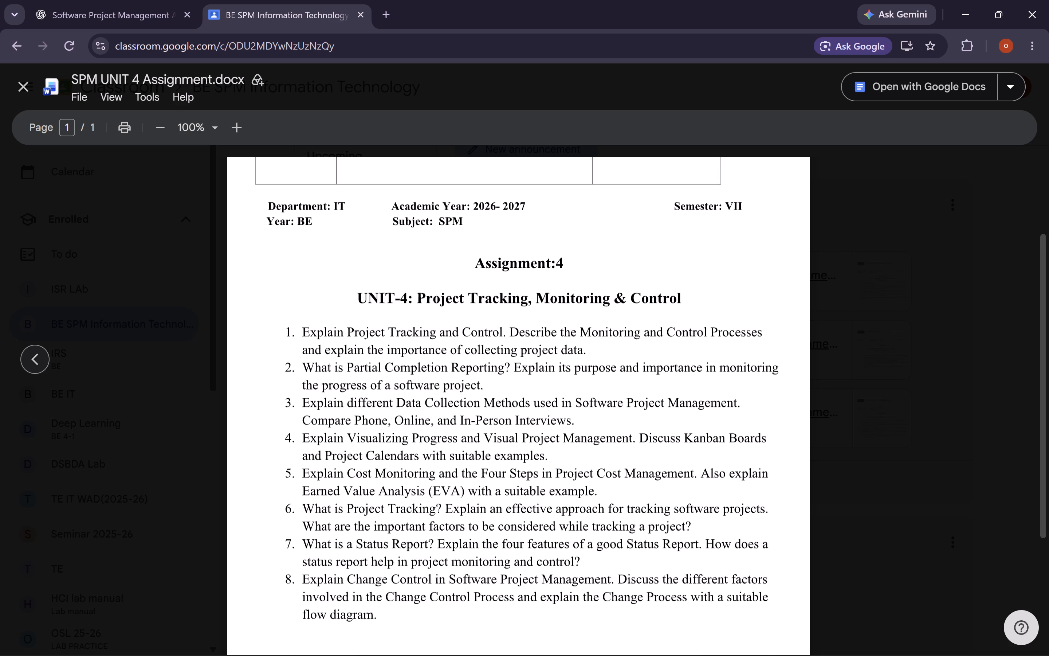
{"action": "scroll", "coordinate": [519, 448], "scroll_direction": "down", "scroll_amount": 1}
{"action": "left_click", "coordinate": [544, 289]}
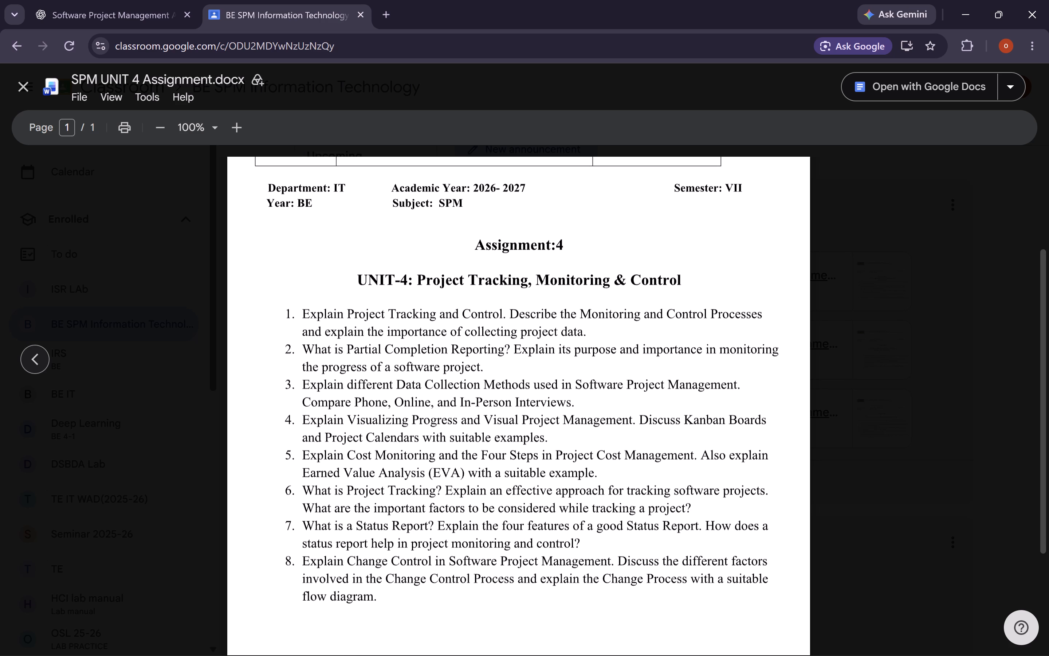
{"action": "double_click", "coordinate": [513, 215]}
{"action": "left_click_drag", "start_coordinate": [466, 251], "coordinate": [358, 581]}
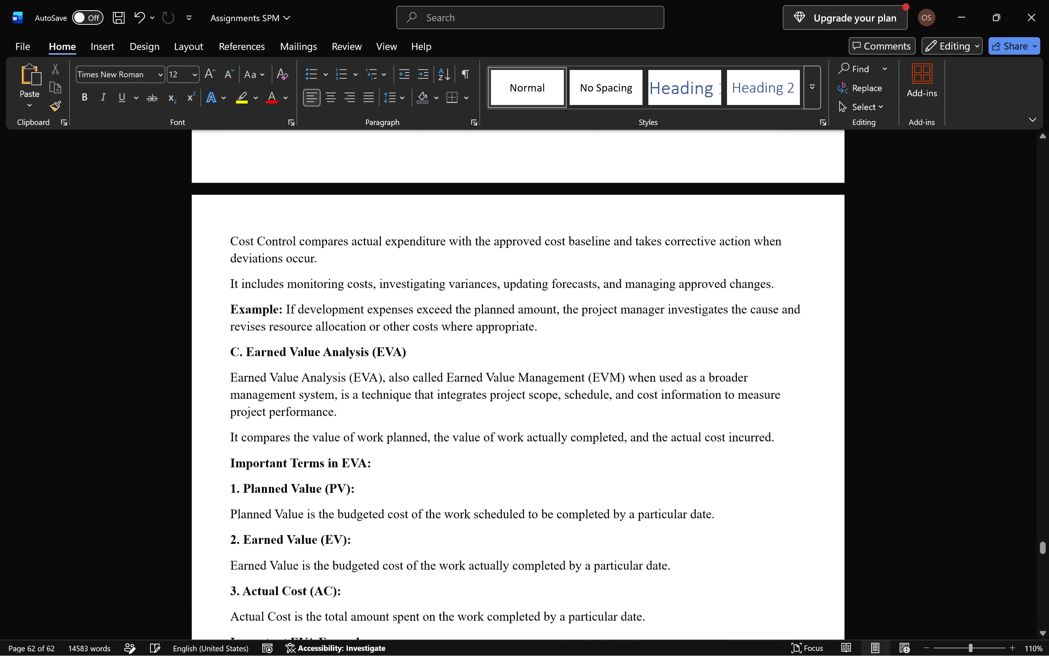
{"action": "scroll", "coordinate": [473, 448], "scroll_direction": "up", "scroll_amount": 7}
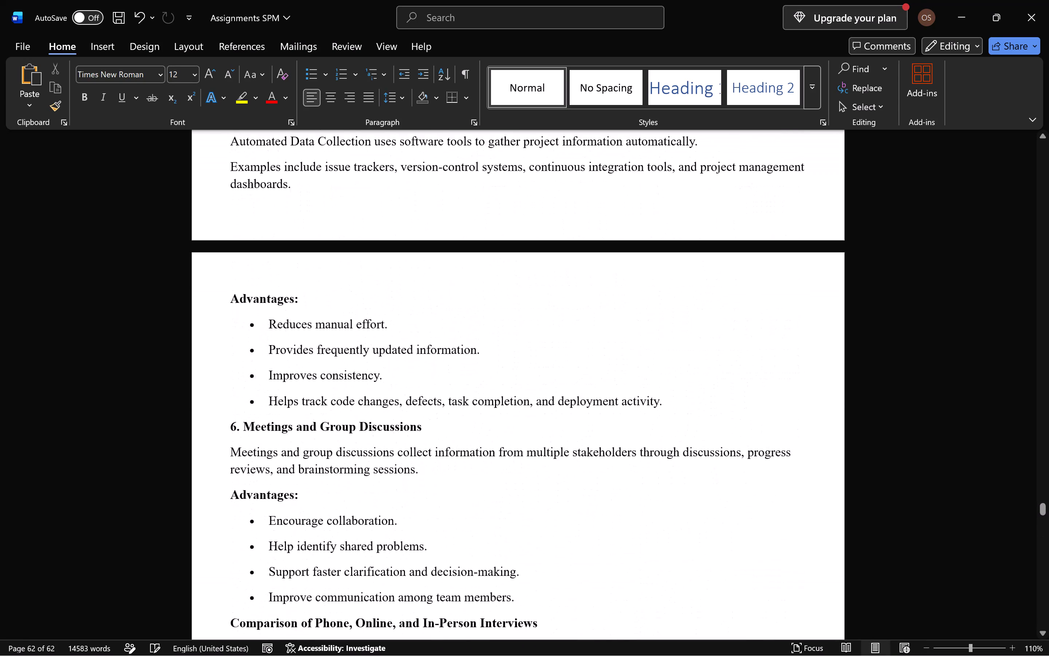
{"action": "scroll", "coordinate": [473, 448], "scroll_direction": "up", "scroll_amount": 5}
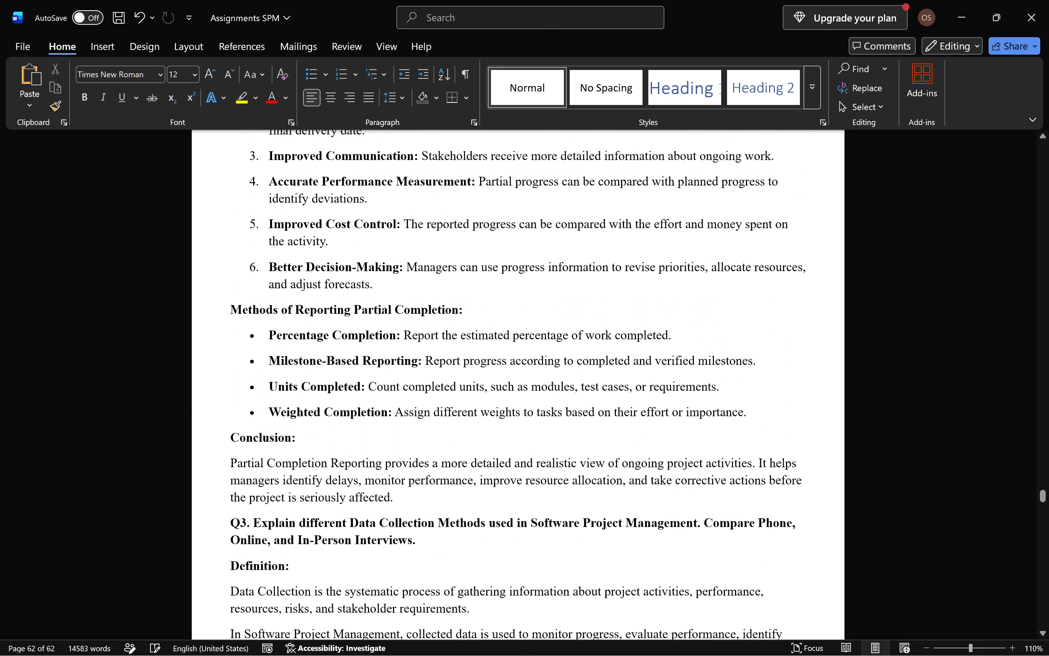
{"action": "scroll", "coordinate": [473, 448], "scroll_direction": "up", "scroll_amount": 4}
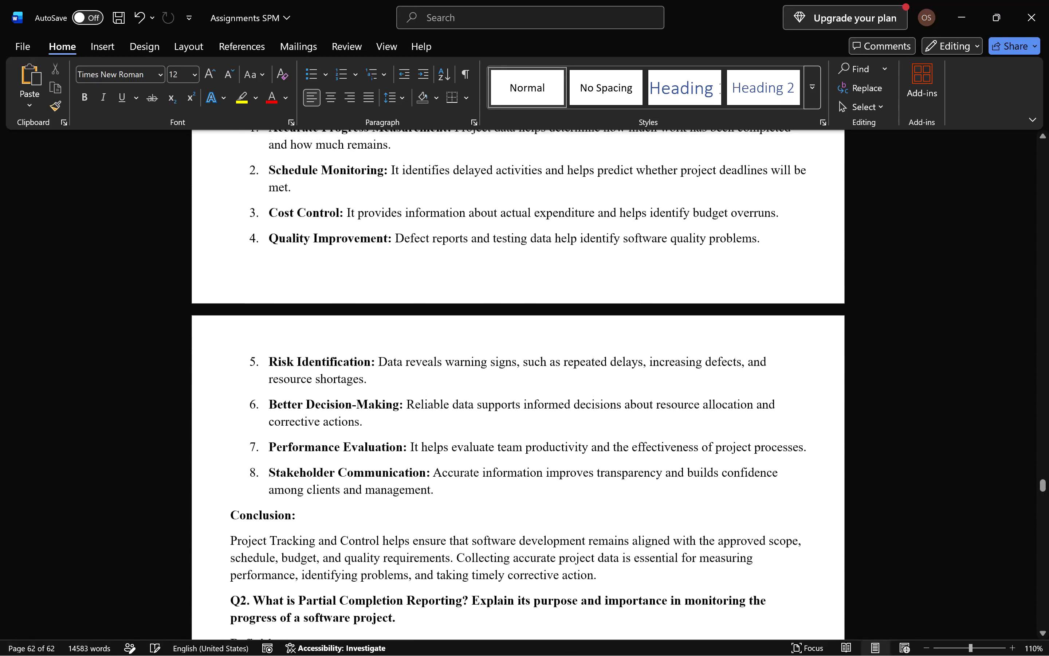
{"action": "scroll", "coordinate": [473, 448], "scroll_direction": "up", "scroll_amount": 3}
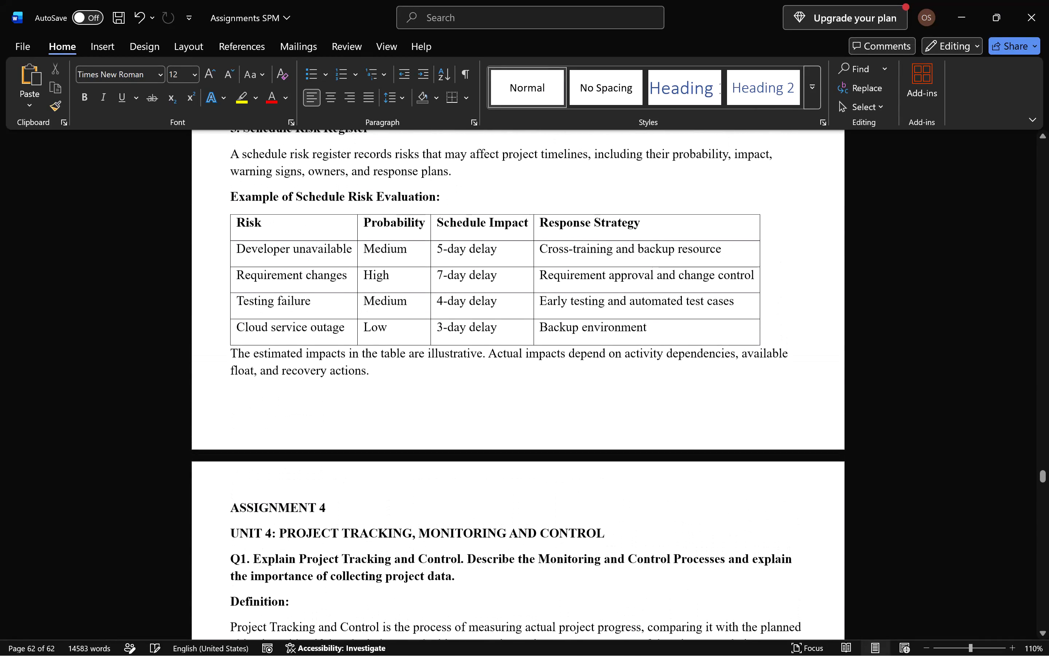
{"action": "left_click", "coordinate": [233, 513]}
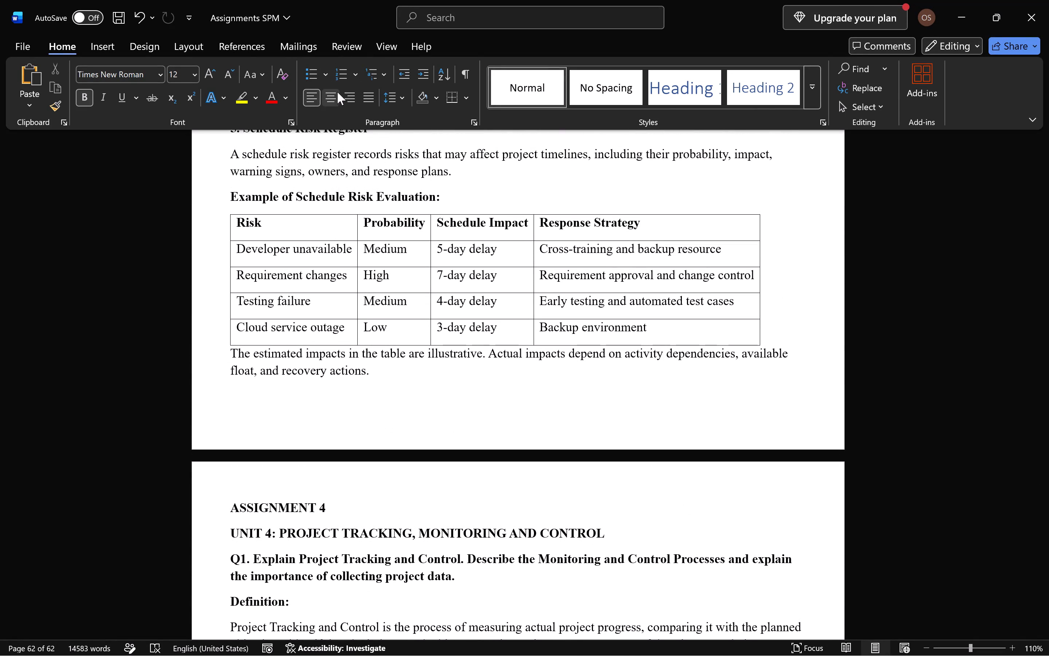
{"action": "left_click", "coordinate": [335, 94]}
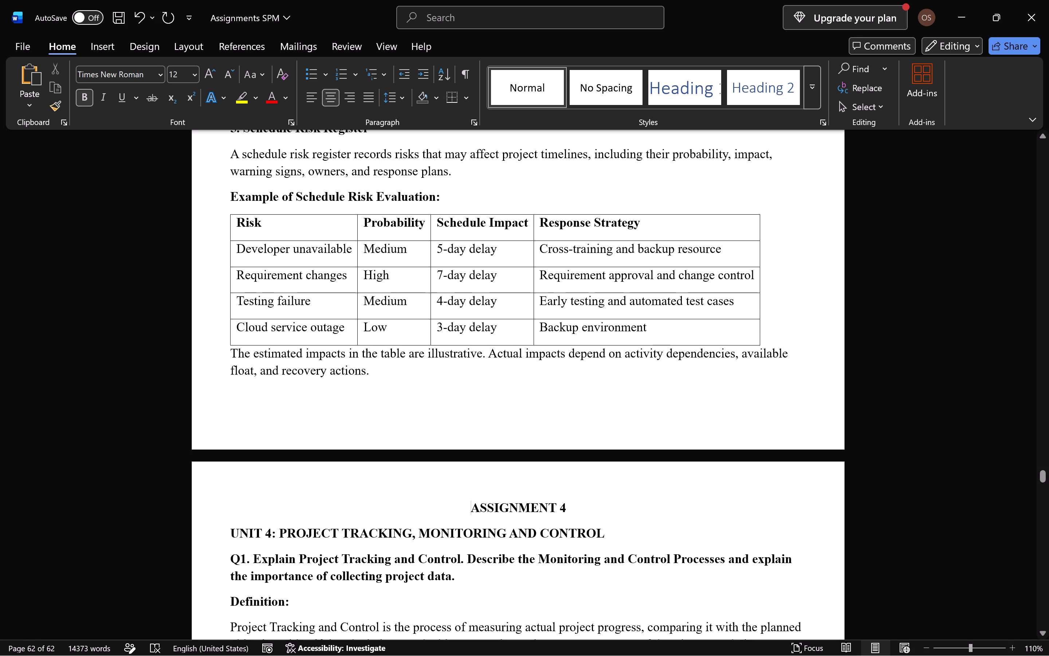
{"action": "left_click", "coordinate": [228, 533]}
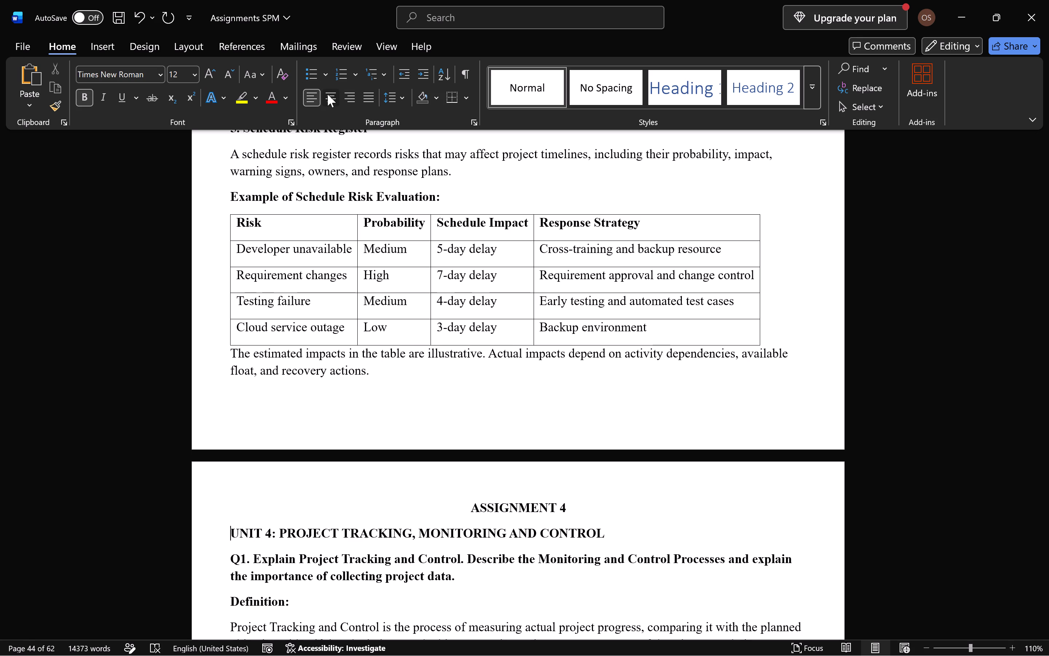
{"action": "left_click", "coordinate": [327, 94]}
Add a blank line between the UNIT 4 heading and question Q1, and save the document.
{"action": "scroll", "coordinate": [421, 410], "scroll_direction": "down", "scroll_amount": 1}
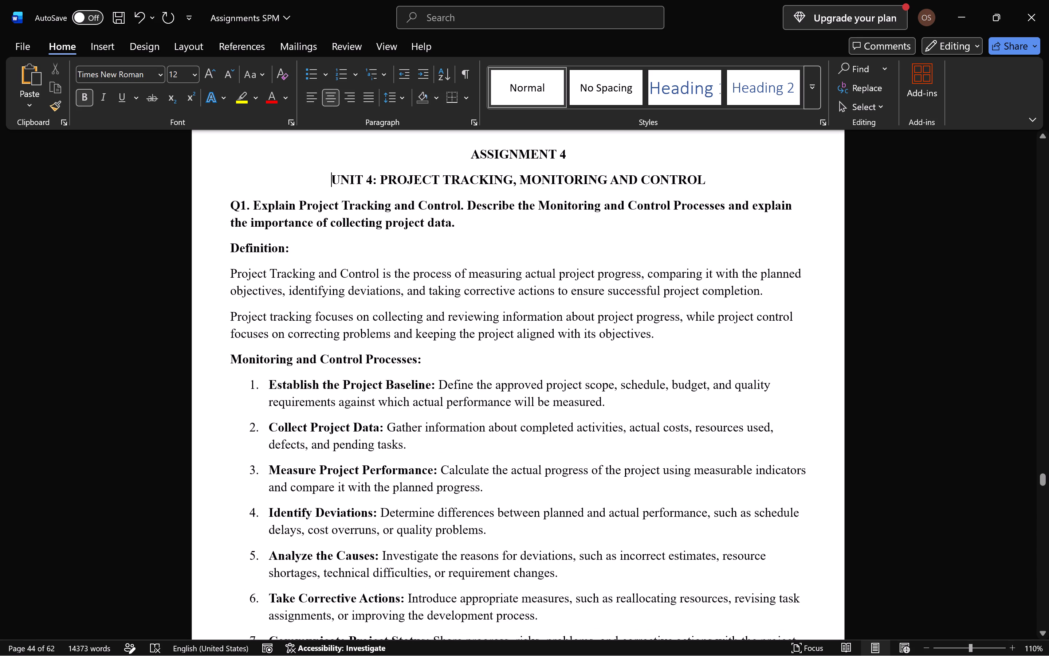
{"action": "left_click", "coordinate": [713, 183]}
{"action": "key", "text": "Return"}
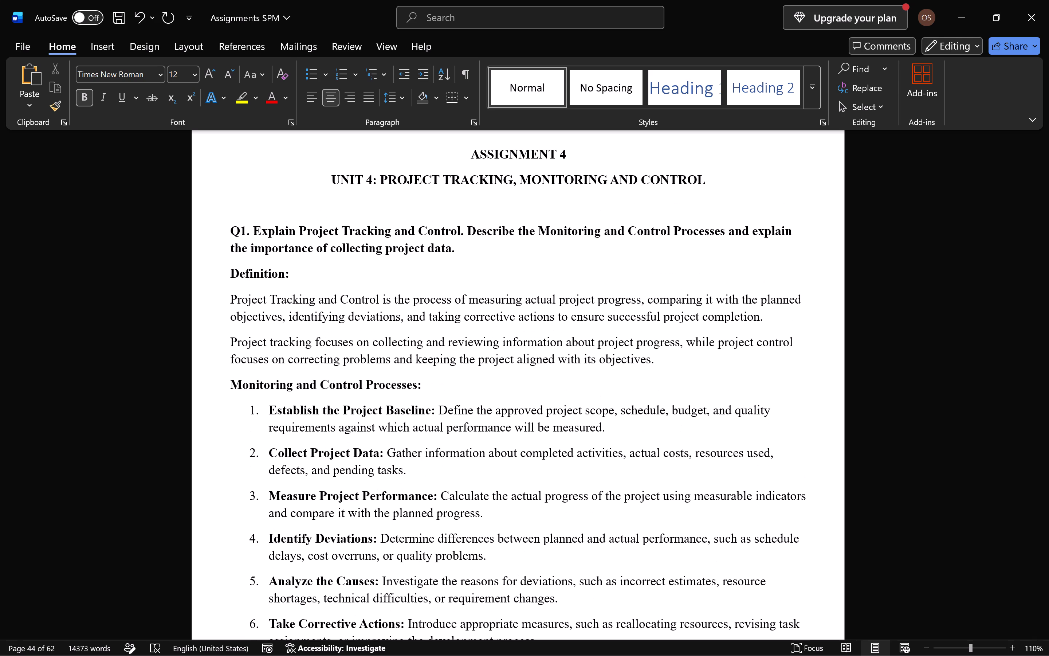
{"action": "key", "text": "ctrl+s"}
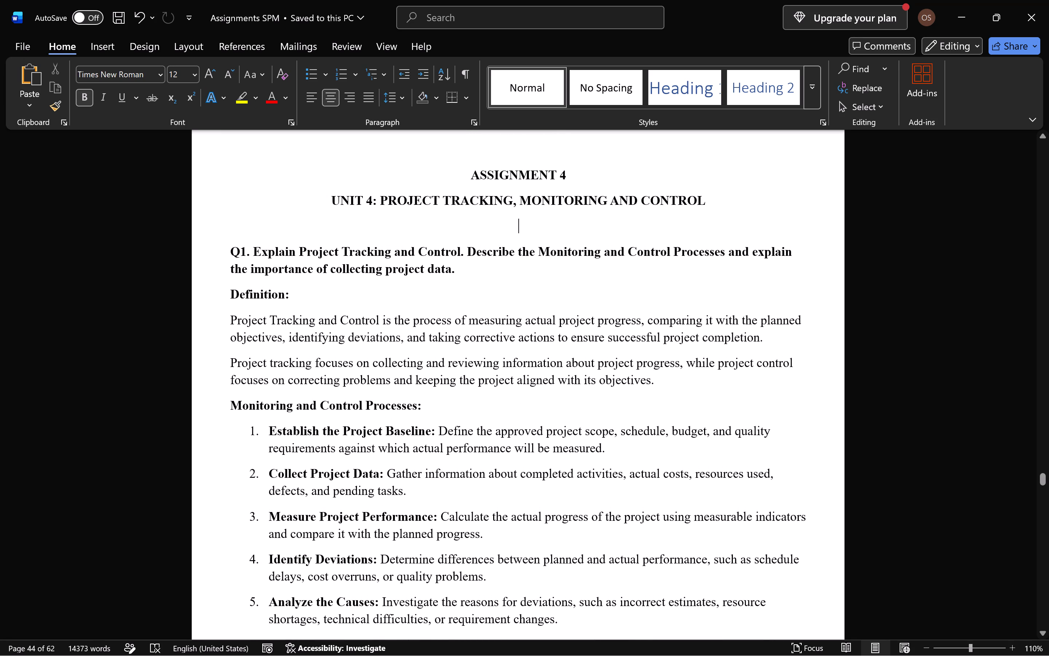
Insert blank lines before the Q2 Partial Completion Reporting question until it starts on a new page, and save the document.
{"action": "scroll", "coordinate": [589, 305], "scroll_direction": "down", "scroll_amount": 2}
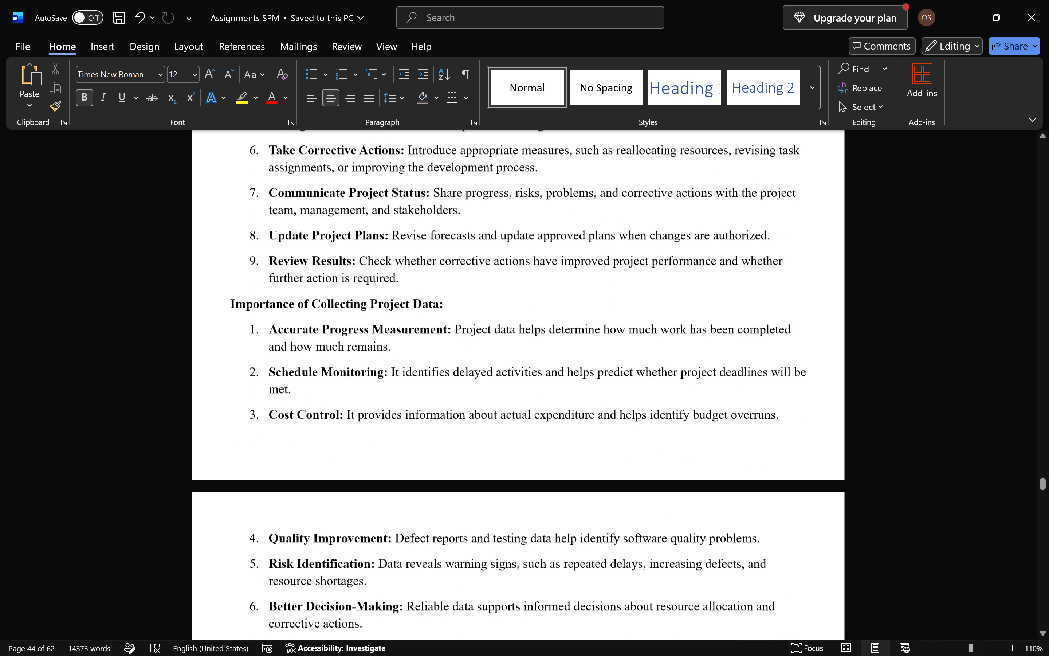
{"action": "scroll", "coordinate": [589, 305], "scroll_direction": "down", "scroll_amount": 2}
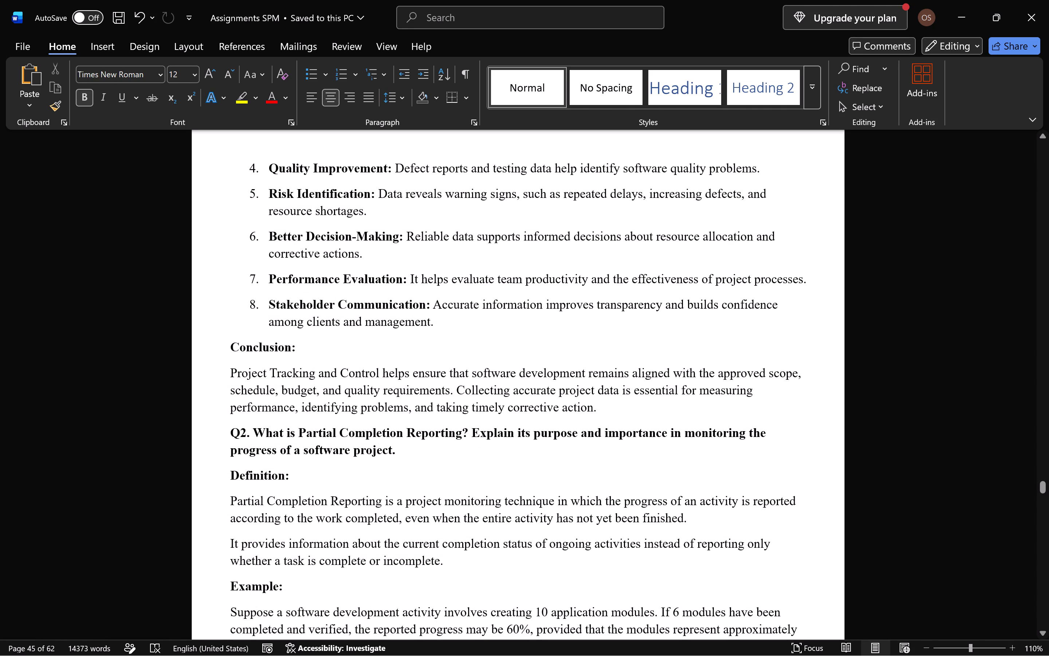
{"action": "left_click", "coordinate": [228, 439]}
{"action": "key", "text": "Return"}
{"action": "key", "text": "Return"}
{"action": "key", "text": "Return"}
{"action": "key", "text": "Return"}
{"action": "key", "text": "Return"}
{"action": "key", "text": "Return"}
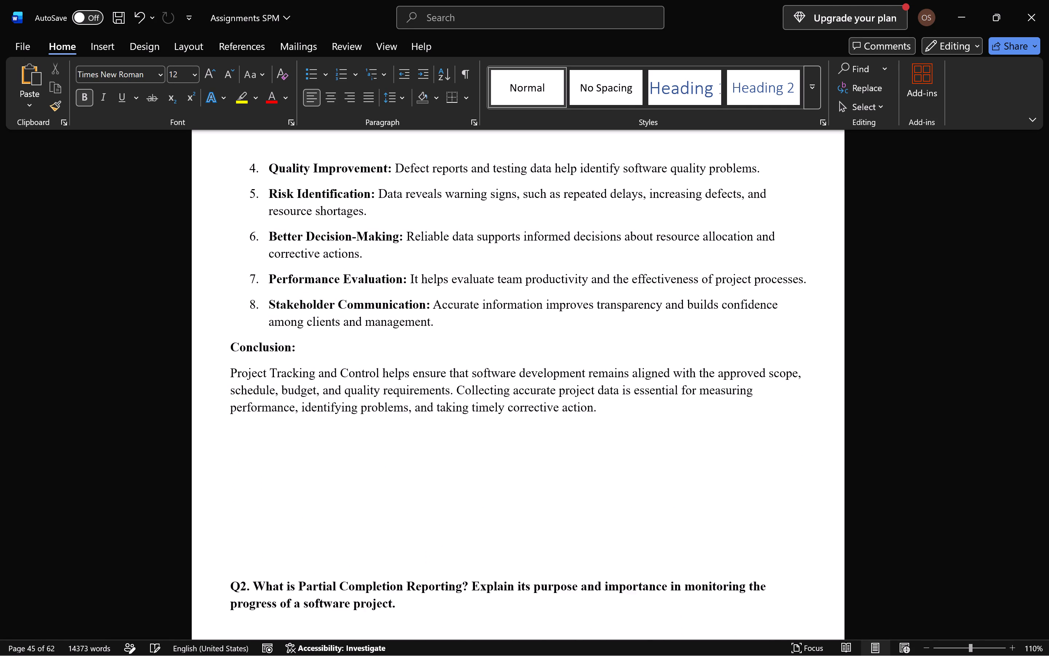
{"action": "key", "text": "Return"}
{"action": "key", "text": "Return"}
{"action": "key", "text": "Return"}
{"action": "scroll", "coordinate": [228, 439], "scroll_direction": "down", "scroll_amount": 2}
{"action": "key", "text": "Return"}
{"action": "key", "text": "Return"}
{"action": "key", "text": "Return"}
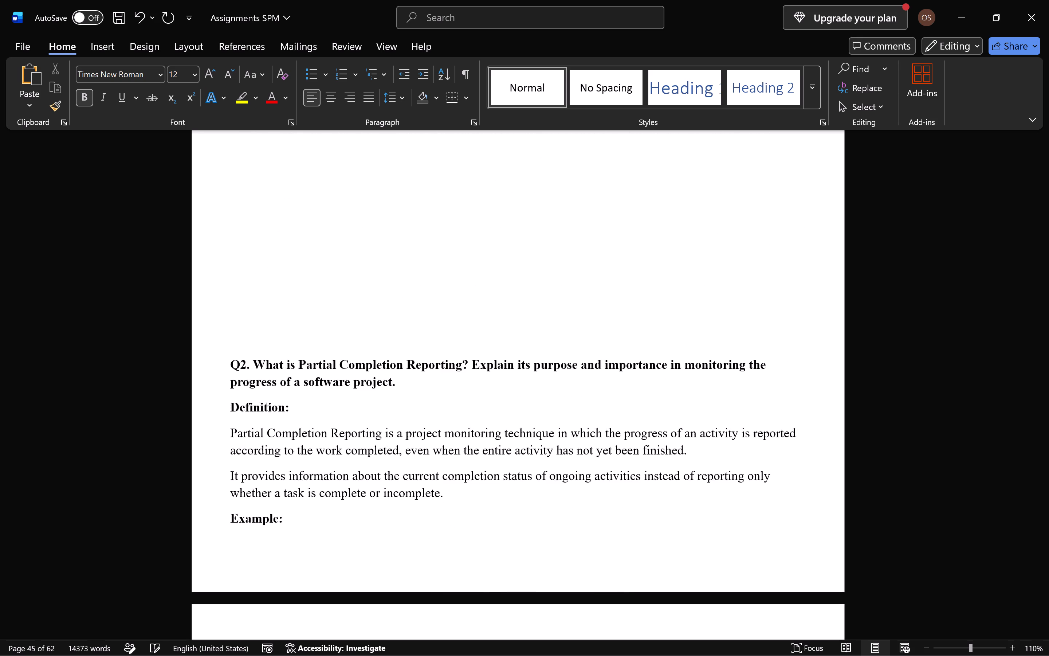
{"action": "key", "text": "Return"}
{"action": "key", "text": "Return"}
{"action": "key", "text": "Return"}
{"action": "key", "text": "Return"}
{"action": "key", "text": "Return"}
{"action": "key", "text": "Return"}
{"action": "key", "text": "Return"}
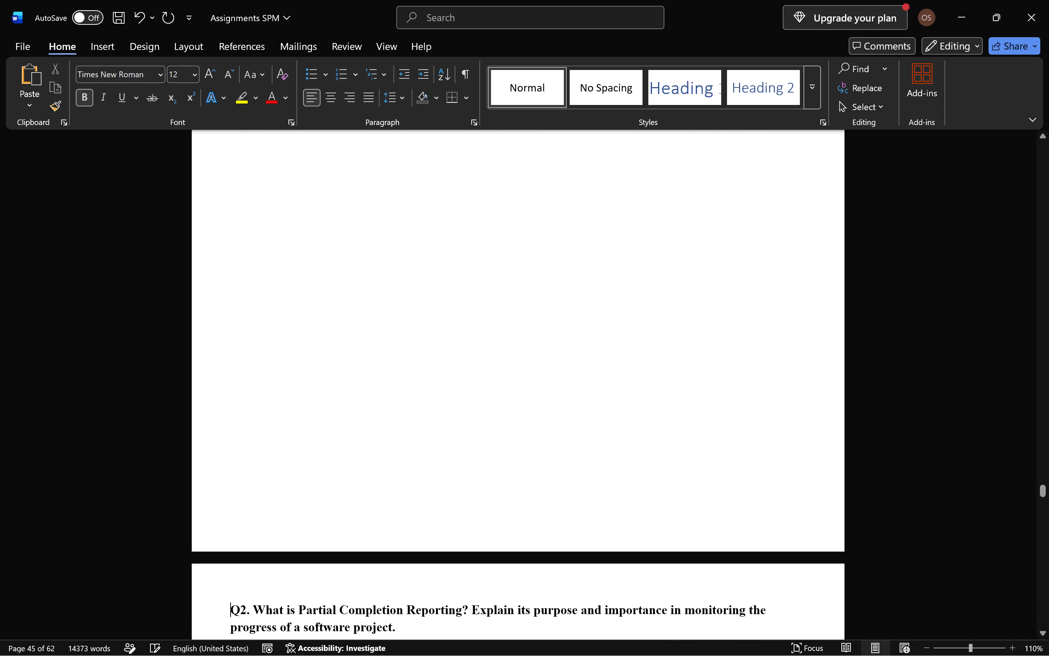
{"action": "scroll", "coordinate": [228, 439], "scroll_direction": "down", "scroll_amount": 3}
{"action": "key", "text": "ctrl+s"}
Insert blank lines before the Q3 Data Collection Methods question until it starts on a new page, and save the document.
{"action": "scroll", "coordinate": [228, 439], "scroll_direction": "down", "scroll_amount": 2}
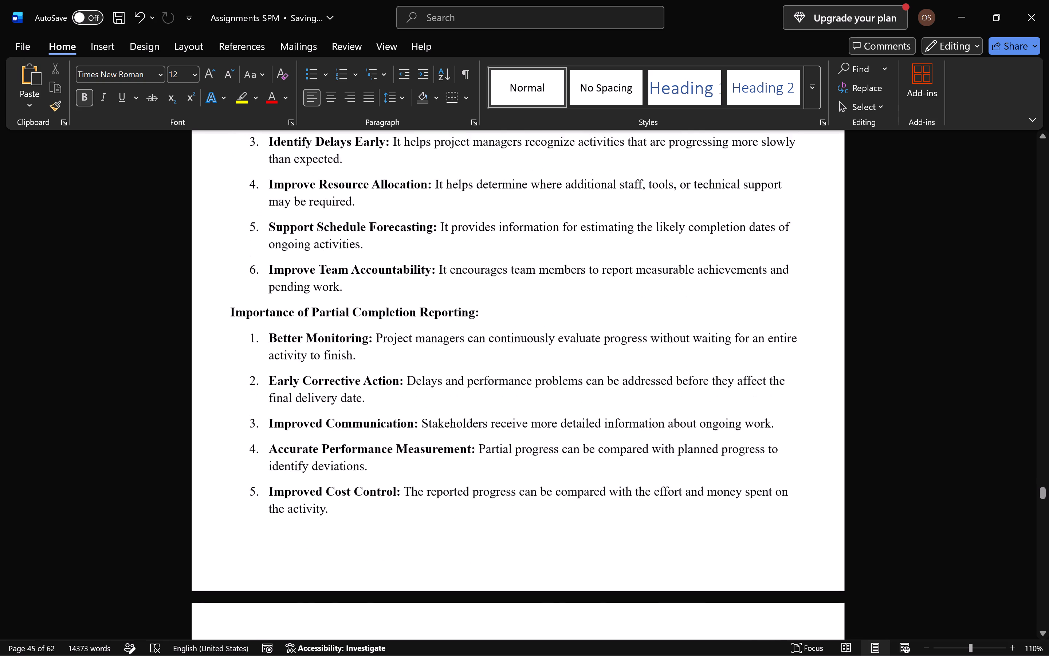
{"action": "scroll", "coordinate": [228, 439], "scroll_direction": "down", "scroll_amount": 3}
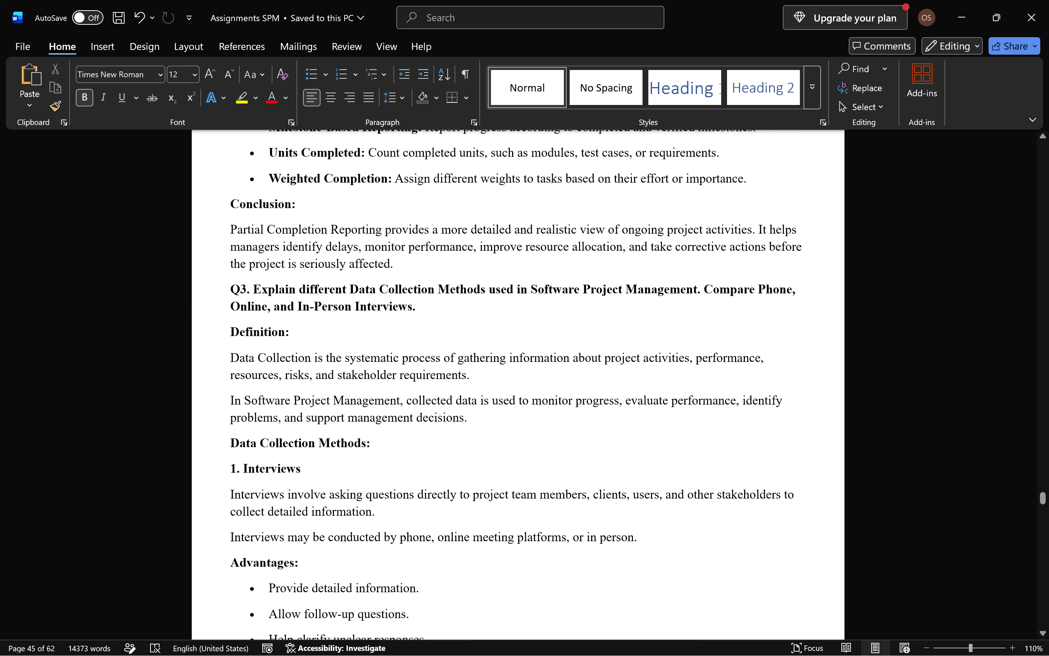
{"action": "left_click", "coordinate": [228, 288]}
{"action": "key", "text": "Return"}
{"action": "key", "text": "Return"}
{"action": "key", "text": "Return"}
{"action": "key", "text": "Return"}
{"action": "key", "text": "Return"}
{"action": "key", "text": "Return"}
{"action": "key", "text": "Return"}
{"action": "key", "text": "Return"}
{"action": "key", "text": "Return"}
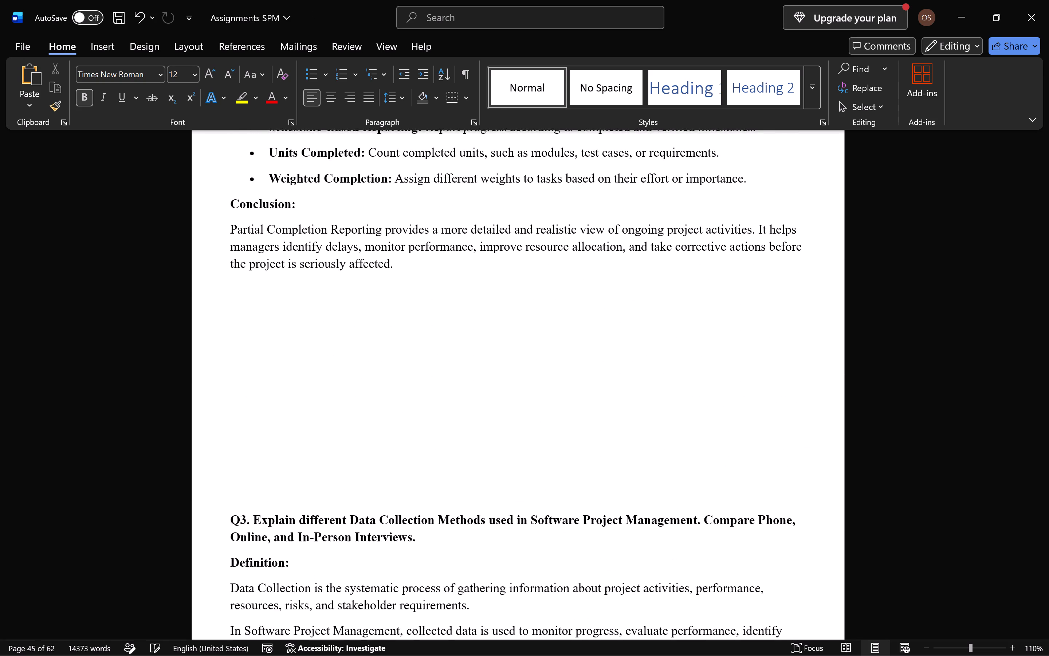
{"action": "scroll", "coordinate": [228, 288], "scroll_direction": "down", "scroll_amount": 4}
{"action": "key", "text": "Return"}
{"action": "key", "text": "Return"}
{"action": "key", "text": "Return"}
{"action": "key", "text": "Return"}
{"action": "key", "text": "Return"}
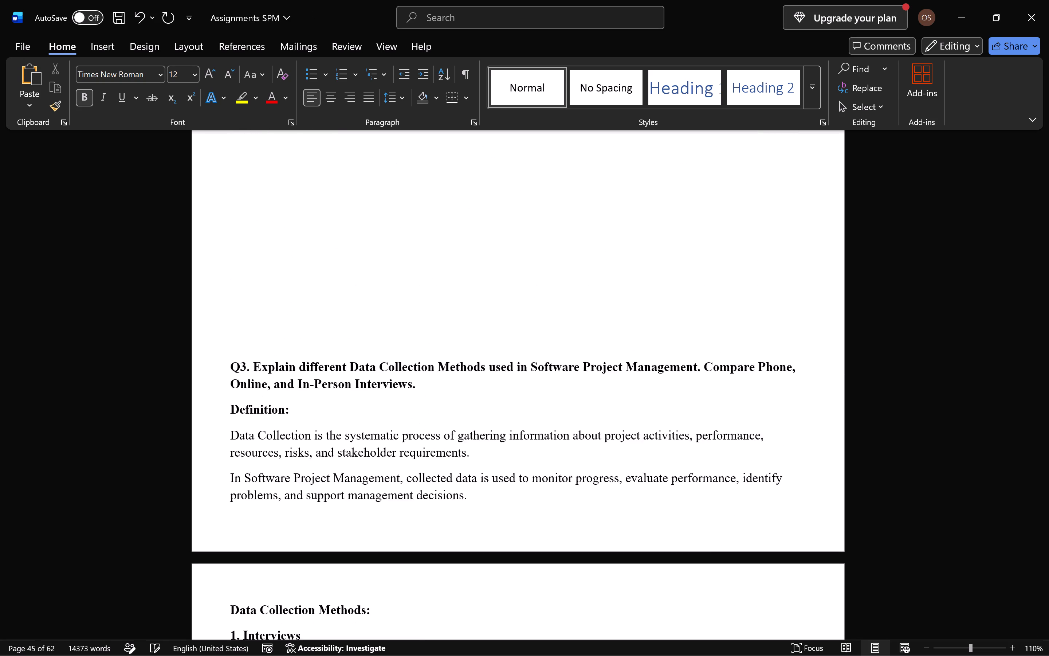
{"action": "key", "text": "Return"}
{"action": "key", "text": "Return"}
{"action": "key", "text": "Return"}
{"action": "key", "text": "Return"}
{"action": "key", "text": "Return"}
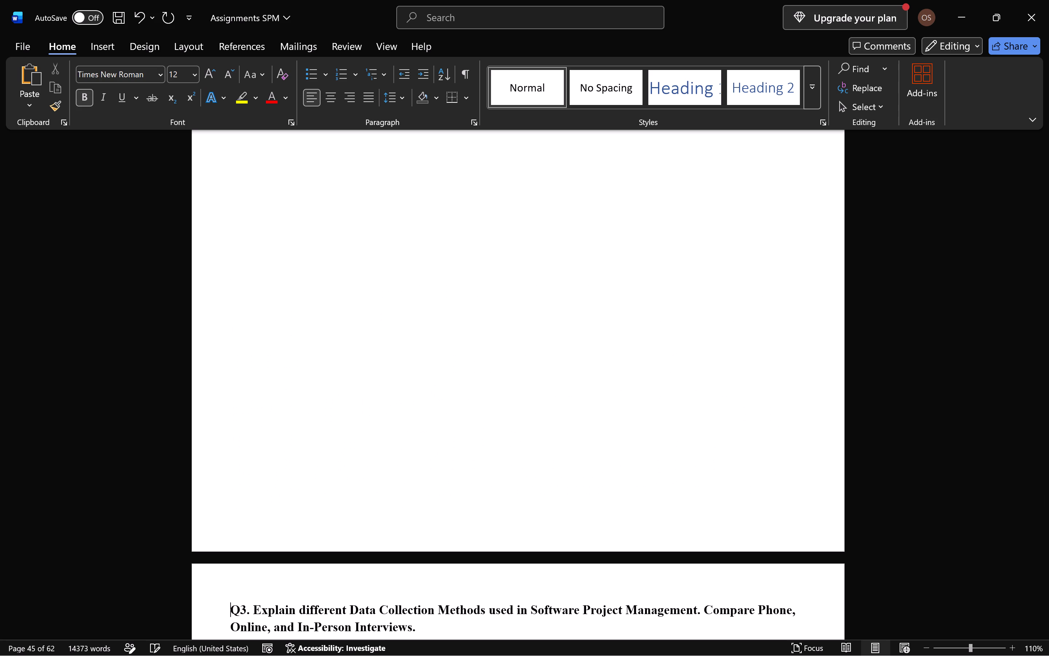
{"action": "key", "text": "ctrl+s"}
Apply the bordered grid table style to the Comparison of Phone, Online, and In-Person Interviews table.
{"action": "scroll", "coordinate": [228, 288], "scroll_direction": "down", "scroll_amount": 4}
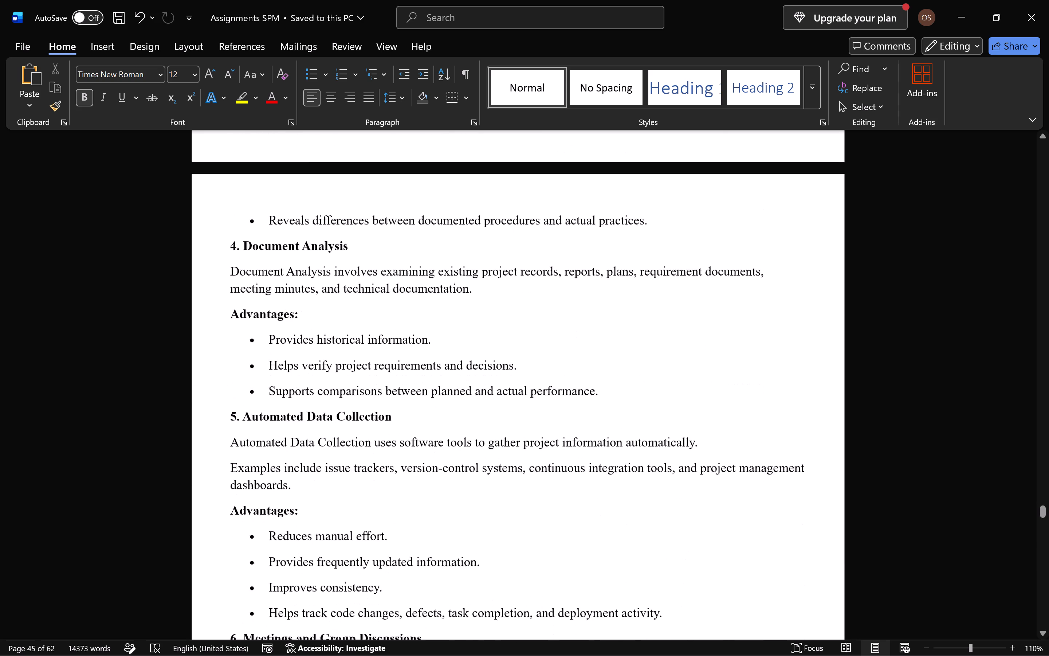
{"action": "scroll", "coordinate": [228, 288], "scroll_direction": "down", "scroll_amount": 4}
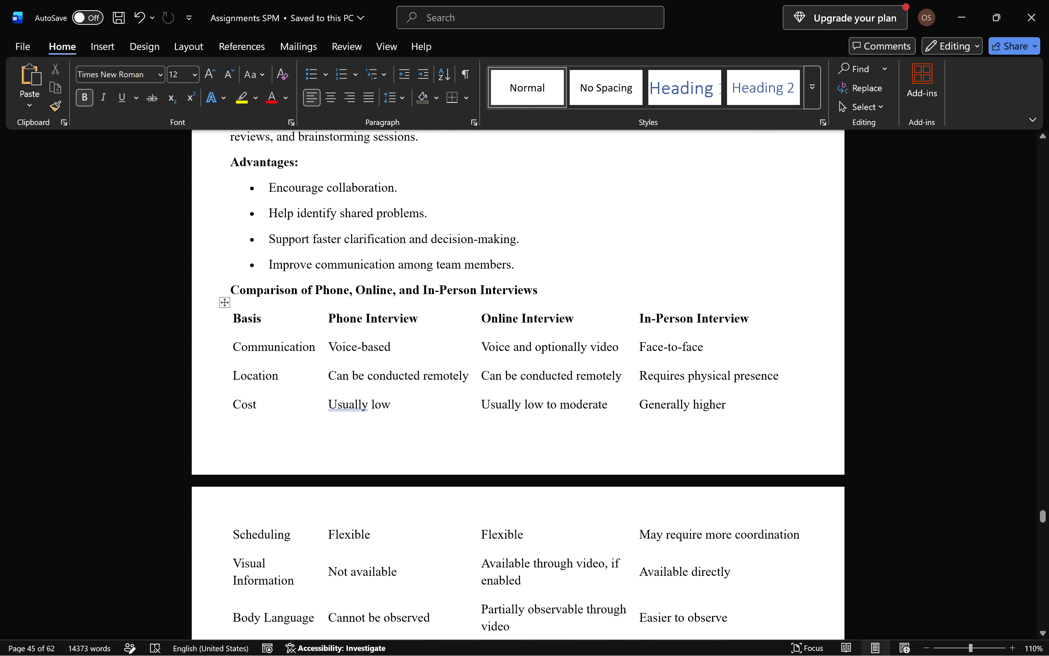
{"action": "left_click", "coordinate": [337, 320]}
{"action": "left_click", "coordinate": [465, 41]}
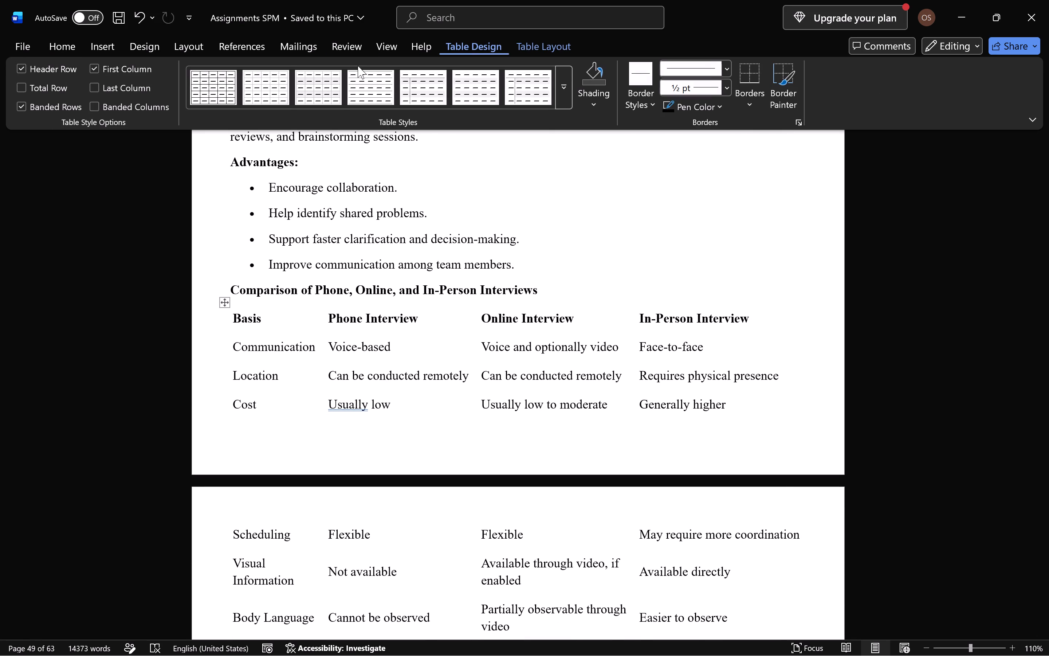
{"action": "left_click", "coordinate": [207, 78]}
Insert blank lines before the Q4 Visualizing Progress question until it starts at the top of a new page, and save the document.
{"action": "scroll", "coordinate": [391, 479], "scroll_direction": "down", "scroll_amount": 2}
{"action": "left_click", "coordinate": [229, 454]}
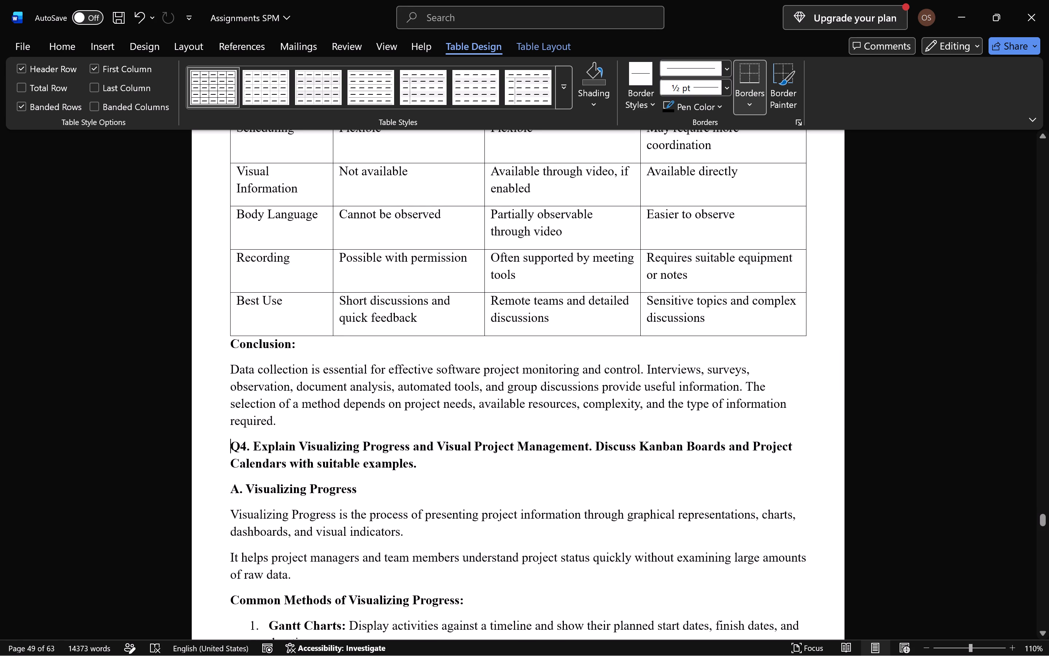
{"action": "key", "text": "Return"}
{"action": "key", "text": "Return"}
{"action": "key", "text": "Return"}
{"action": "key", "text": "Return"}
{"action": "key", "text": "Return"}
{"action": "key", "text": "Return"}
{"action": "key", "text": "Return"}
{"action": "scroll", "coordinate": [229, 454], "scroll_direction": "down", "scroll_amount": 1}
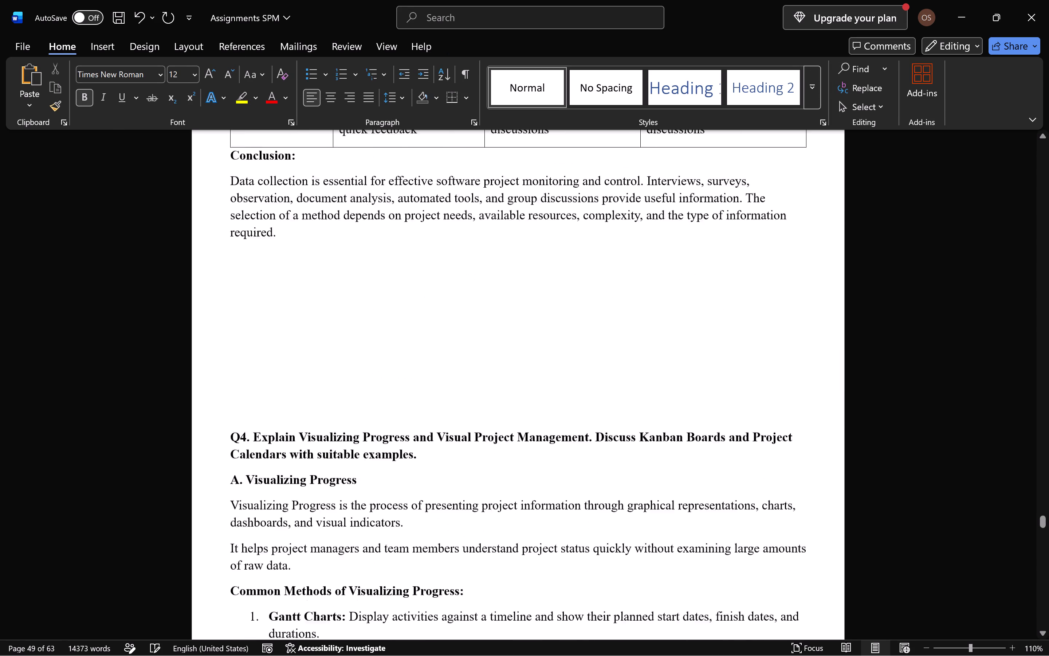
{"action": "scroll", "coordinate": [229, 454], "scroll_direction": "down", "scroll_amount": 1}
{"action": "key", "text": "Return"}
{"action": "key", "text": "Return"}
{"action": "key", "text": "Return"}
{"action": "key", "text": "Return"}
{"action": "key", "text": "Return"}
{"action": "key", "text": "Return"}
{"action": "key", "text": "Return"}
{"action": "key", "text": "Return"}
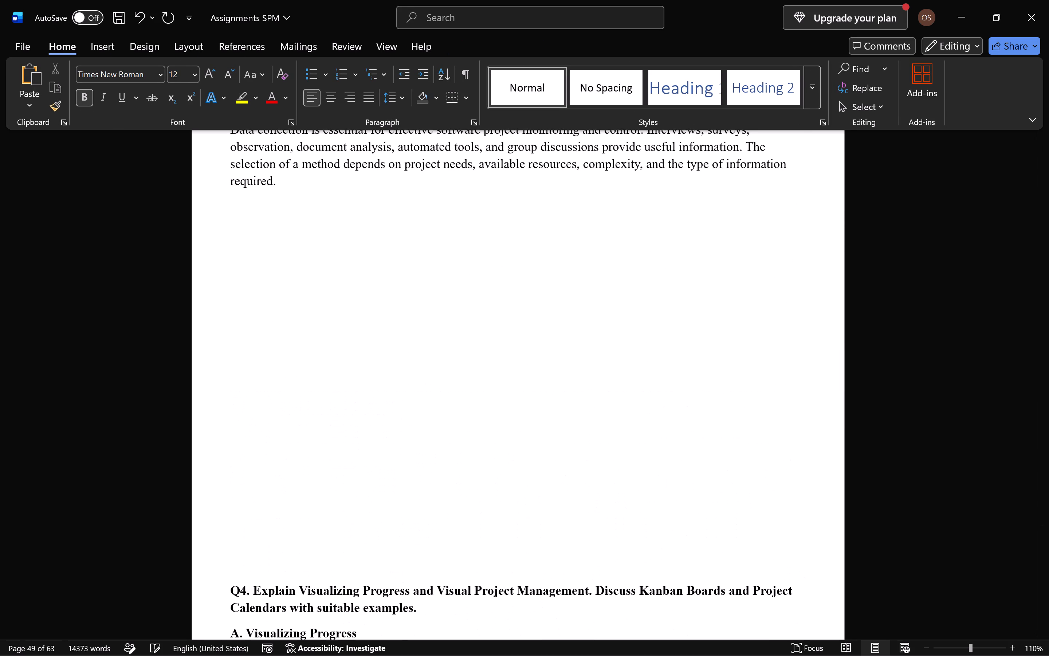
{"action": "key", "text": "Return"}
{"action": "scroll", "coordinate": [229, 454], "scroll_direction": "down", "scroll_amount": 4}
{"action": "key", "text": "Return"}
{"action": "key", "text": "Return"}
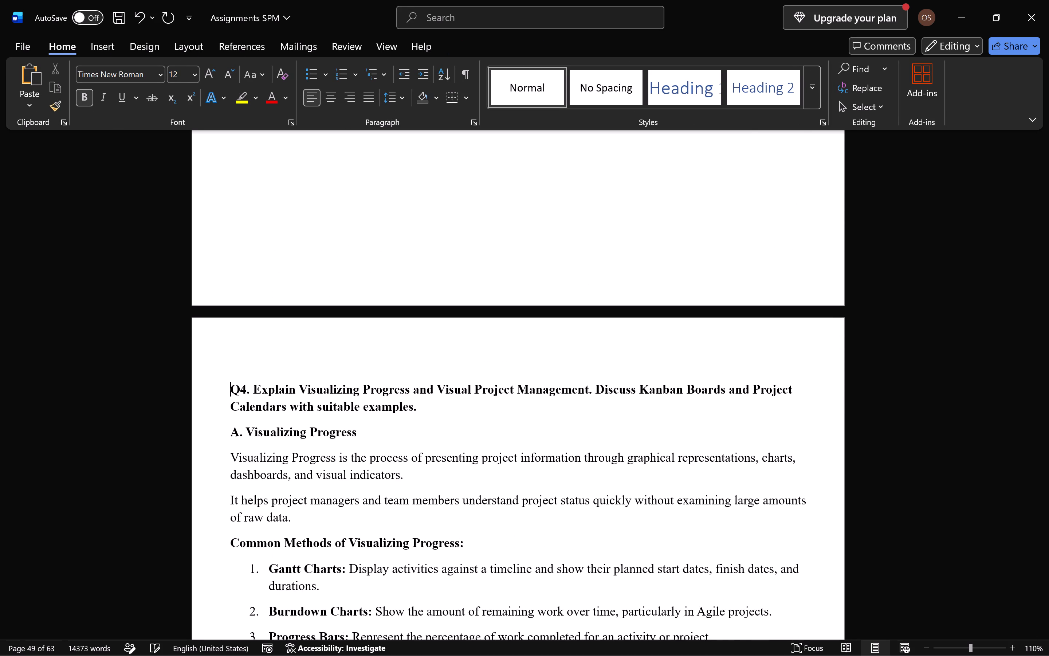
{"action": "key", "text": "BackSpace"}
{"action": "key", "text": "ctrl+s"}
Apply the bordered grid table style to the Example of a Kanban Board for Software Development table.
{"action": "scroll", "coordinate": [229, 454], "scroll_direction": "down", "scroll_amount": 3}
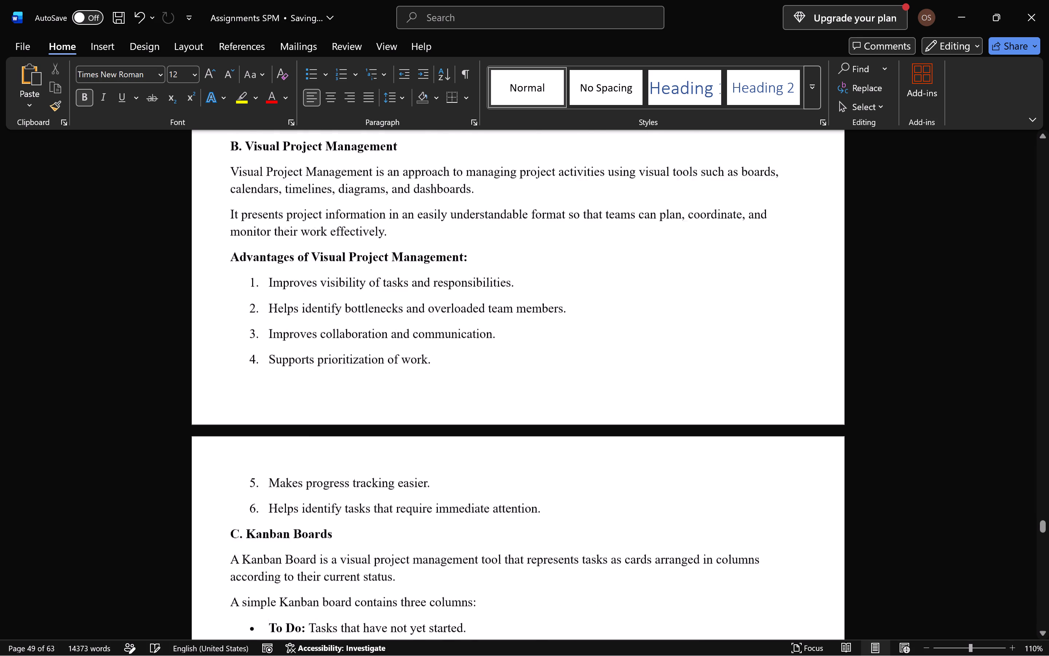
{"action": "scroll", "coordinate": [229, 454], "scroll_direction": "down", "scroll_amount": 3}
{"action": "left_click", "coordinate": [452, 243]}
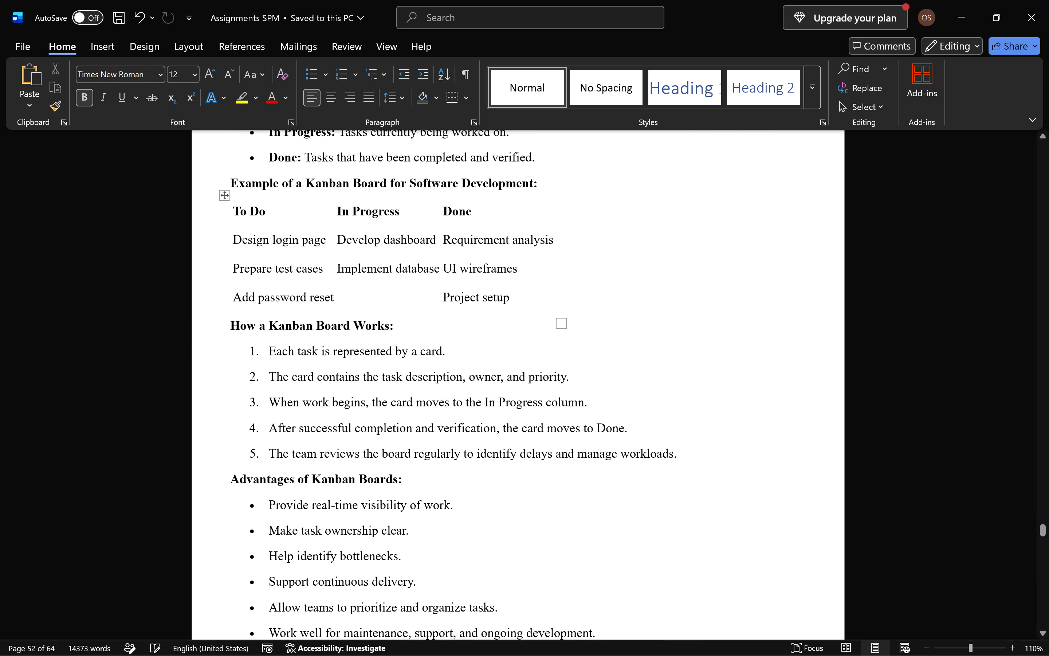
{"action": "left_click", "coordinate": [493, 44]}
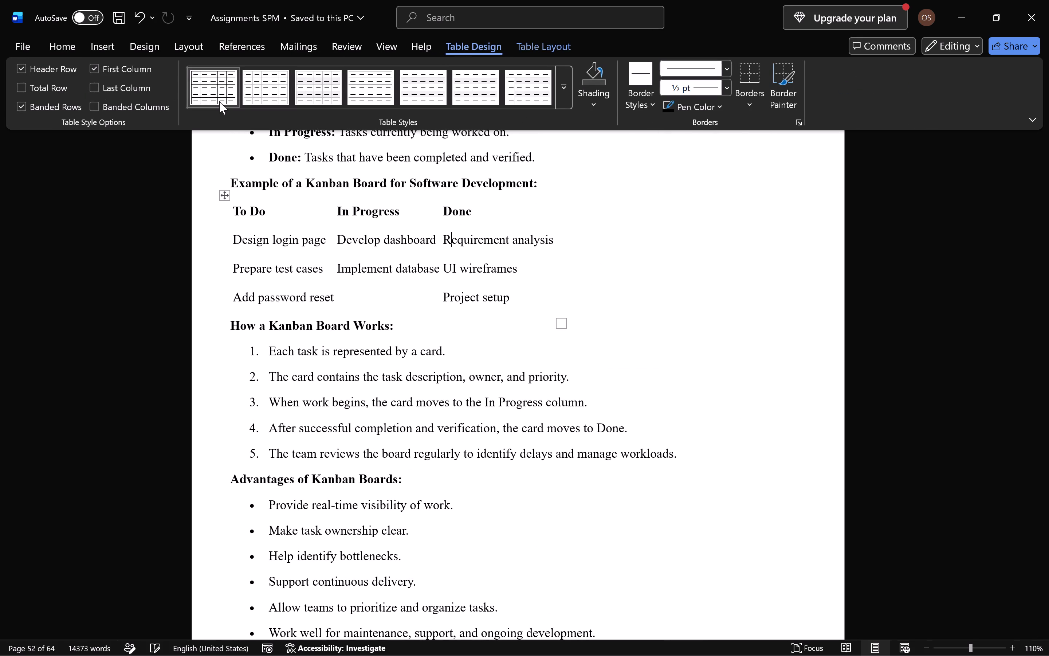
{"action": "left_click", "coordinate": [219, 101]}
Apply the bordered grid table style to the Example of a Project Calendar table.
{"action": "scroll", "coordinate": [338, 289], "scroll_direction": "down", "scroll_amount": 2}
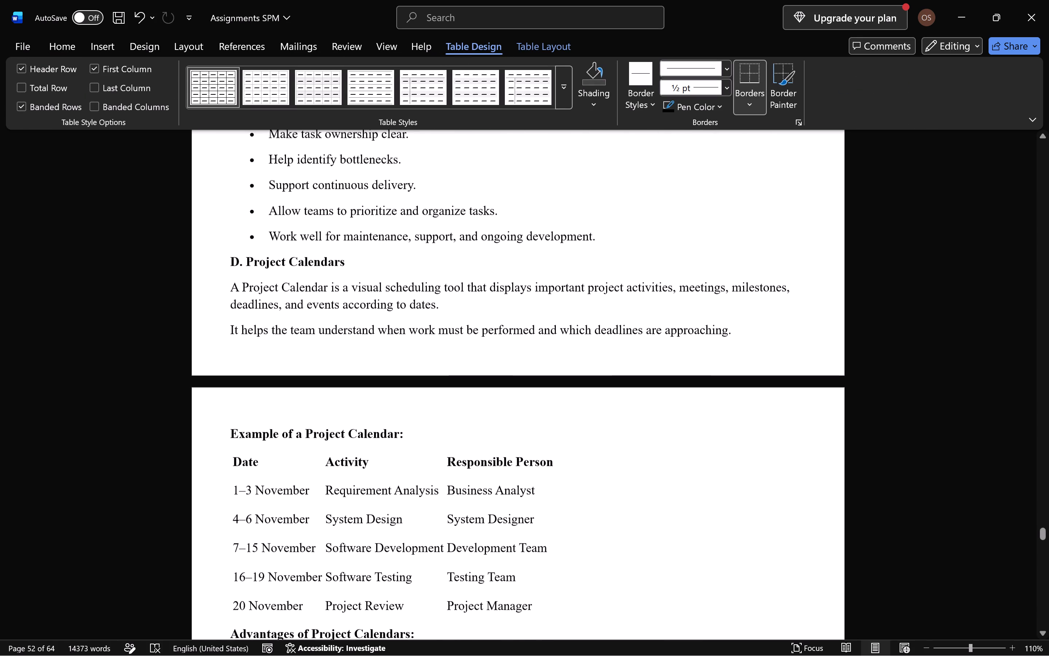
{"action": "left_click", "coordinate": [313, 480]}
{"action": "left_click", "coordinate": [355, 497]}
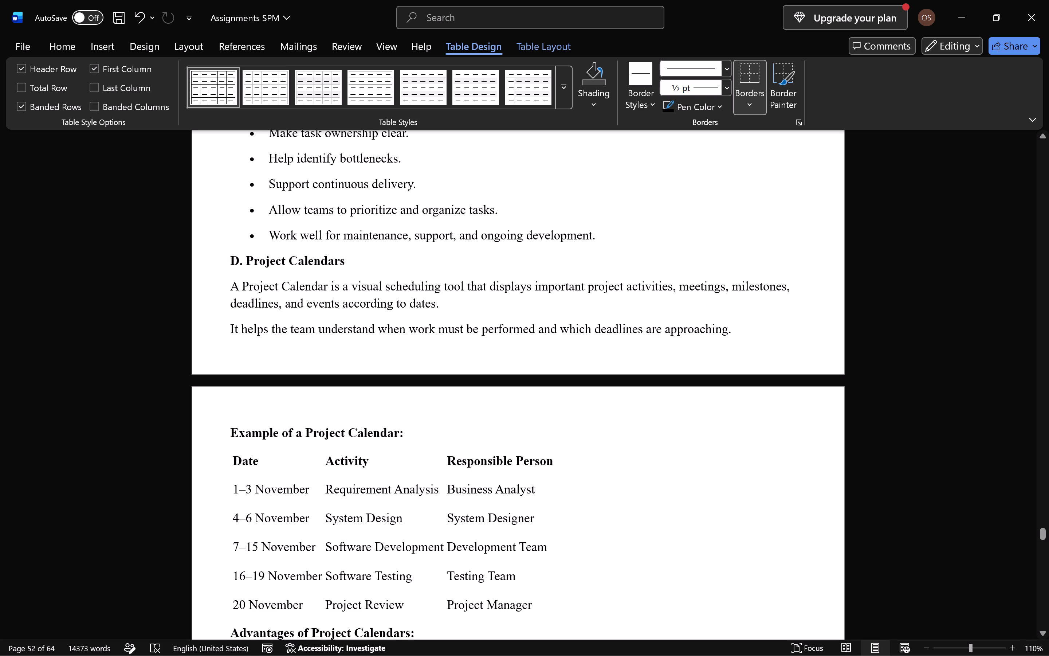
{"action": "left_click", "coordinate": [224, 91]}
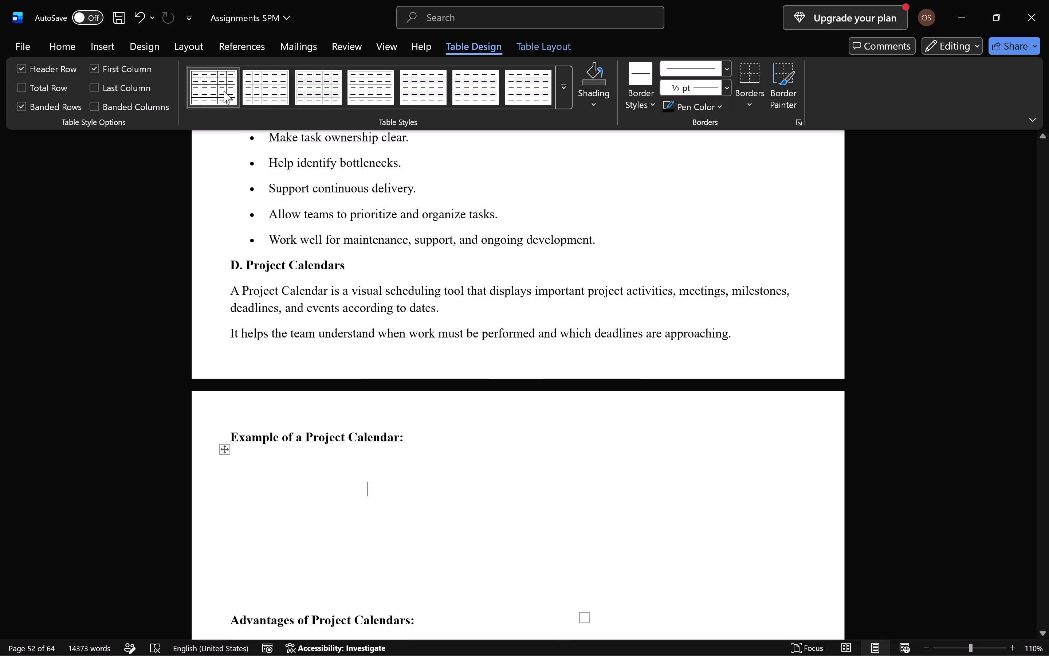
Apply the bordered grid table style to the Difference Between Kanban Boards and Project Calendars table.
{"action": "scroll", "coordinate": [284, 443], "scroll_direction": "down", "scroll_amount": 2}
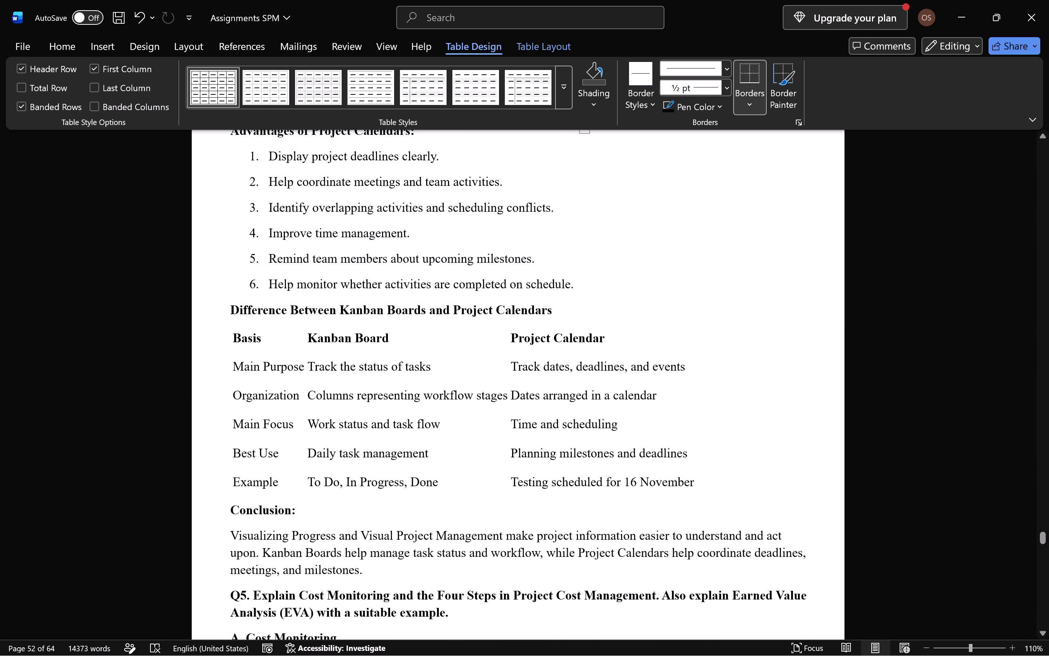
{"action": "left_click", "coordinate": [350, 418]}
{"action": "left_click", "coordinate": [221, 81]}
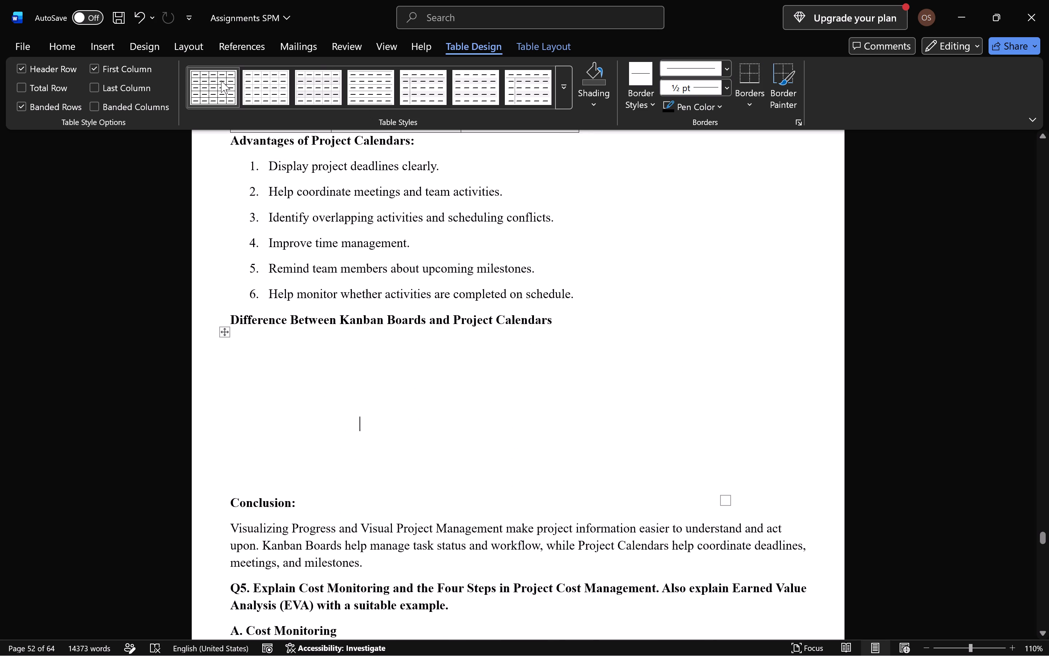
Insert blank lines before the Q5 Cost Monitoring question until it starts on a new page, and save the document.
{"action": "scroll", "coordinate": [335, 450], "scroll_direction": "down", "scroll_amount": 2}
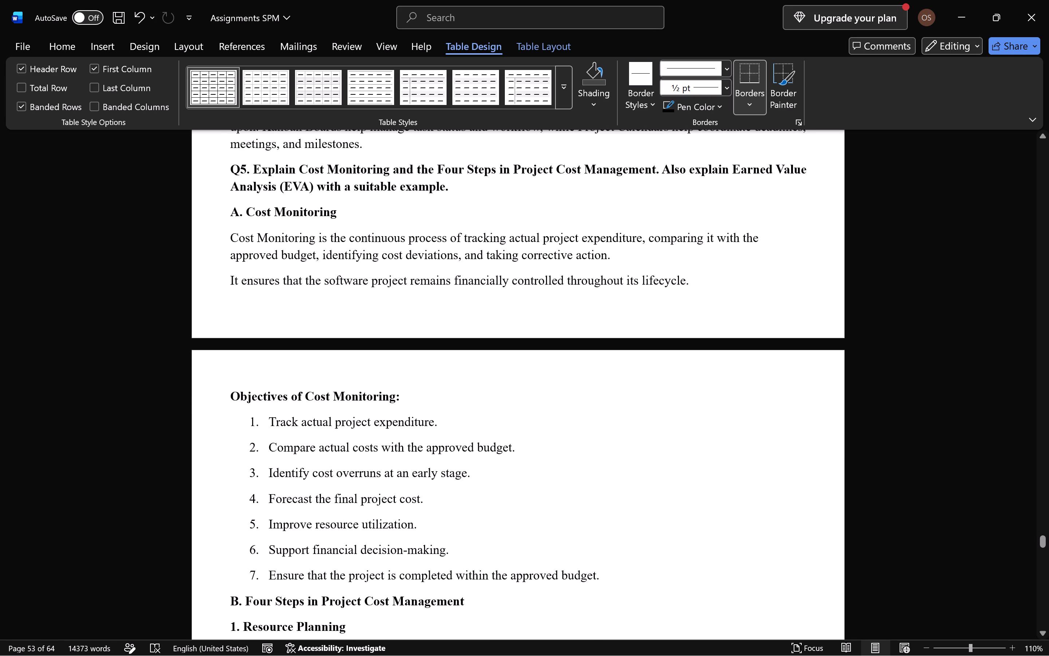
{"action": "left_click", "coordinate": [233, 169]}
{"action": "key", "text": "Return"}
{"action": "key", "text": "Return"}
{"action": "key", "text": "Return"}
{"action": "key", "text": "Return"}
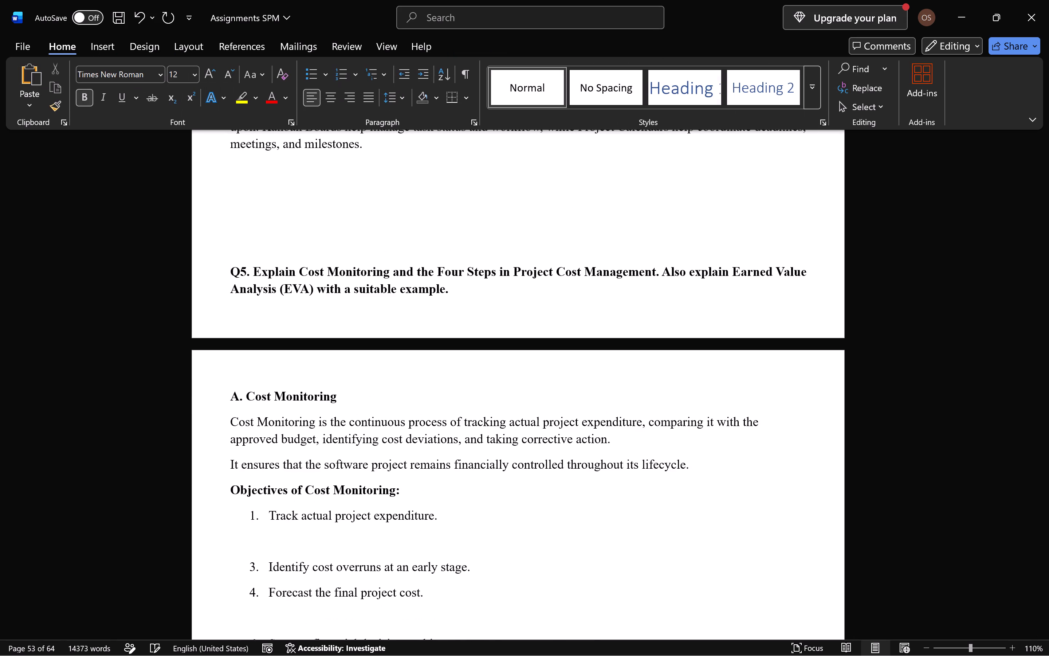
{"action": "key", "text": "Return"}
{"action": "key", "text": "ctrl+s"}
Insert blank lines before the Q6 Project Tracking question until it starts on a new page, and save the document.
{"action": "scroll", "coordinate": [233, 169], "scroll_direction": "down", "scroll_amount": 2}
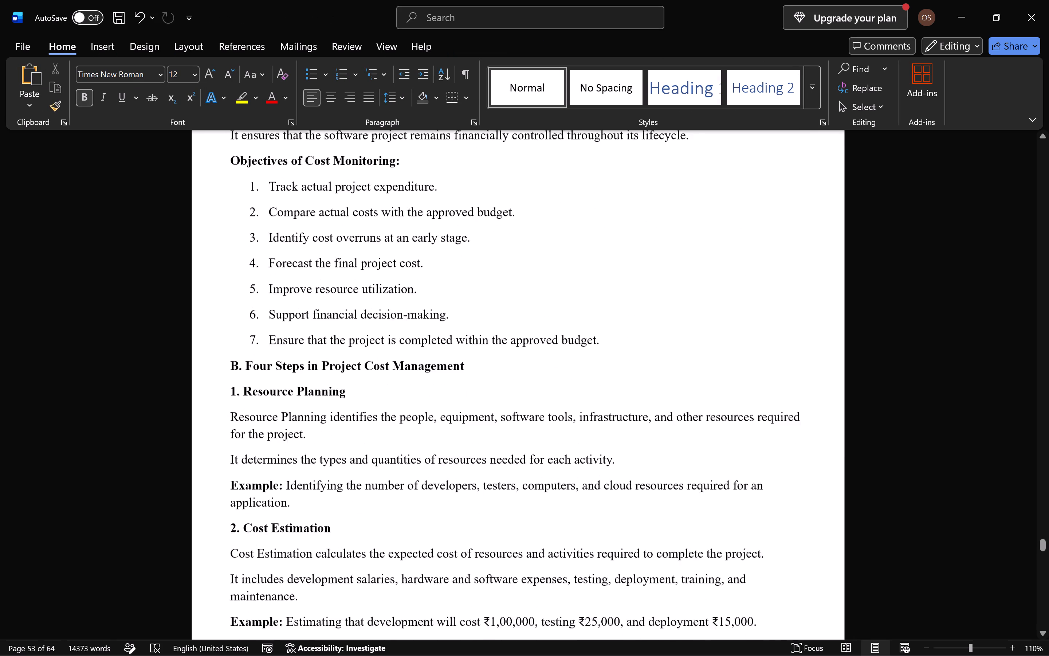
{"action": "scroll", "coordinate": [233, 169], "scroll_direction": "down", "scroll_amount": 4}
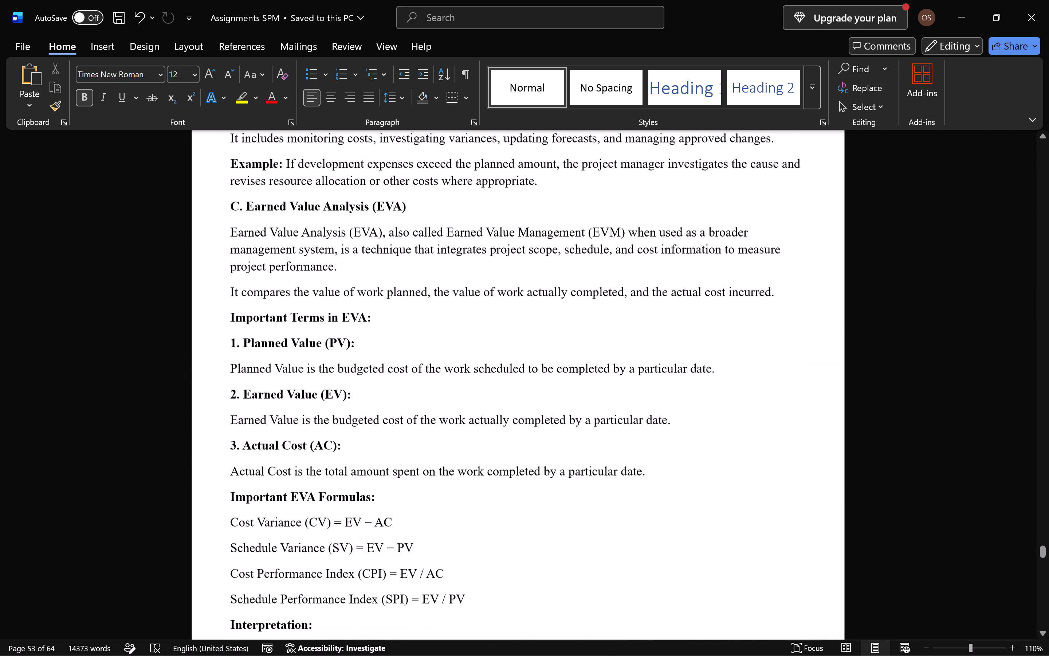
{"action": "scroll", "coordinate": [233, 169], "scroll_direction": "down", "scroll_amount": 3}
{"action": "scroll", "coordinate": [233, 169], "scroll_direction": "up", "scroll_amount": 1}
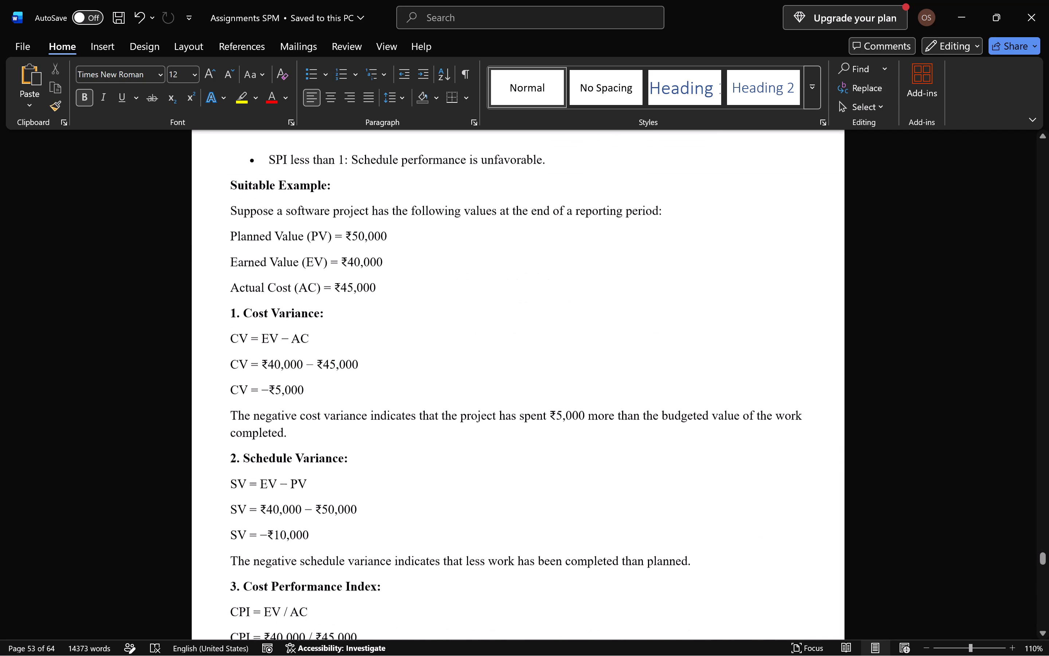
{"action": "scroll", "coordinate": [233, 169], "scroll_direction": "up", "scroll_amount": 2}
{"action": "scroll", "coordinate": [233, 169], "scroll_direction": "down", "scroll_amount": 3}
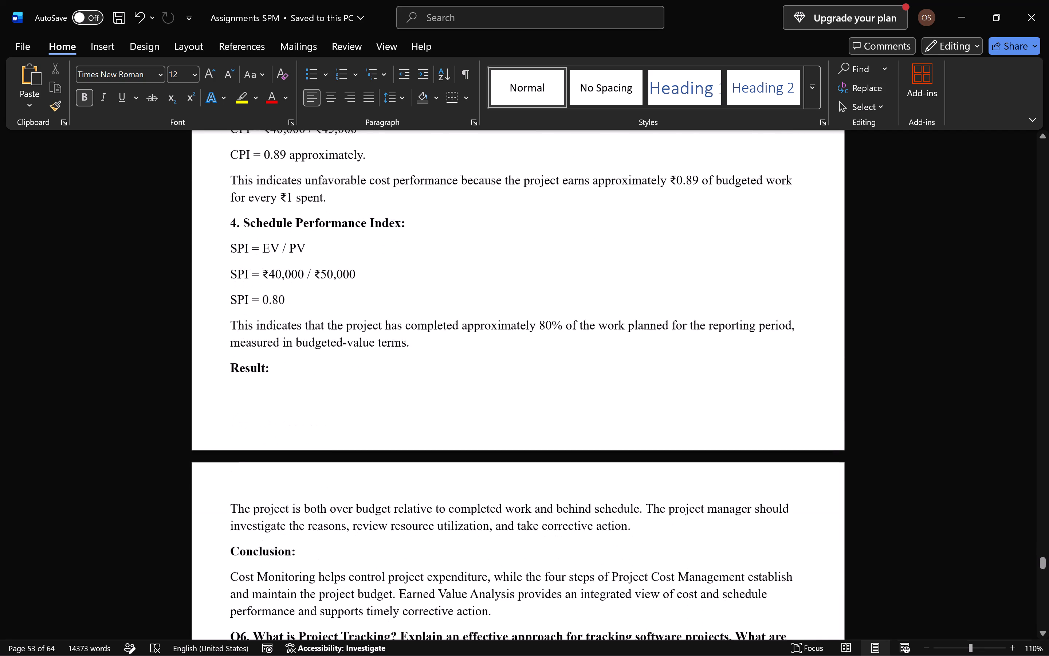
{"action": "scroll", "coordinate": [233, 169], "scroll_direction": "down", "scroll_amount": 2}
{"action": "left_click", "coordinate": [228, 313]}
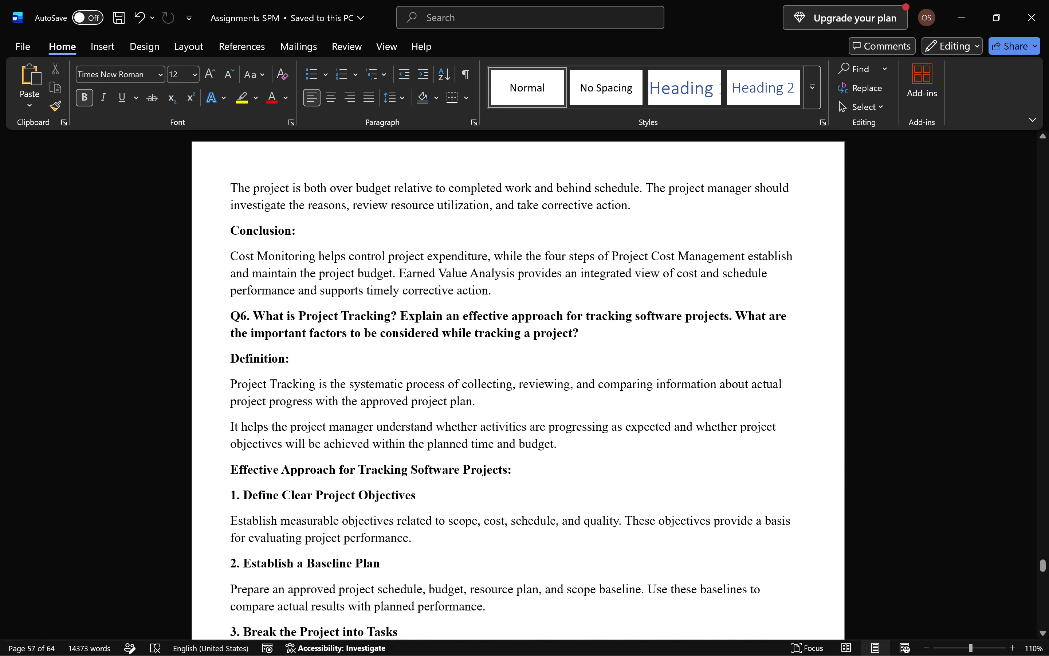
{"action": "key", "text": "Return"}
{"action": "key", "text": "Return"}
{"action": "key", "text": "Return"}
{"action": "key", "text": "Return"}
{"action": "key", "text": "Return"}
{"action": "key", "text": "Return"}
{"action": "key", "text": "Return"}
{"action": "scroll", "coordinate": [228, 313], "scroll_direction": "down", "scroll_amount": 2}
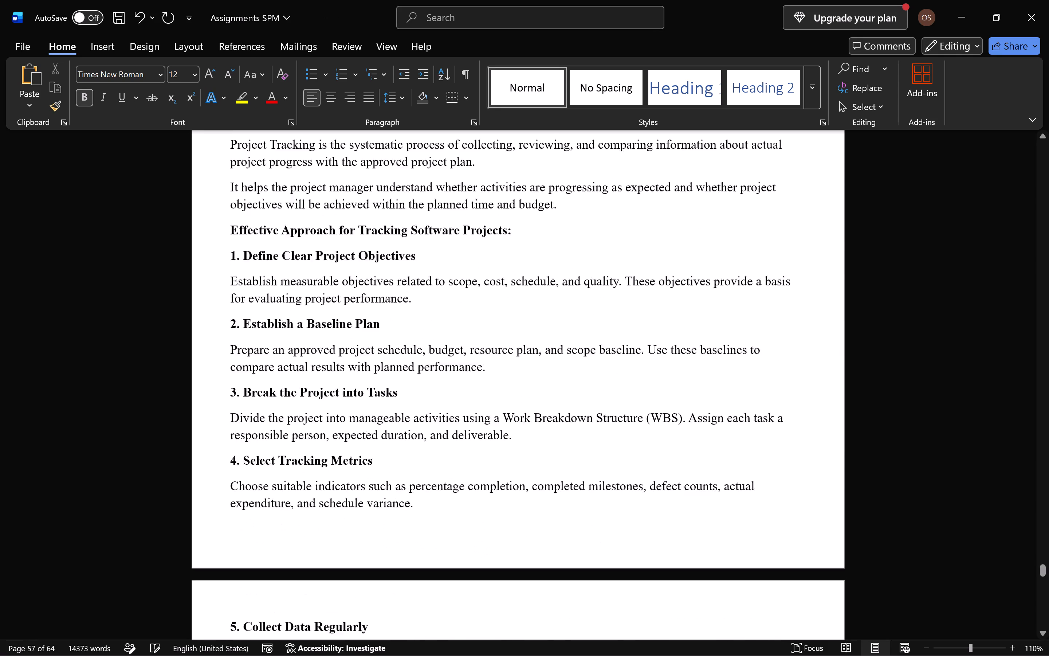
{"action": "scroll", "coordinate": [228, 313], "scroll_direction": "down", "scroll_amount": 1}
{"action": "key", "text": "Return"}
{"action": "key", "text": "Return"}
{"action": "key", "text": "Return"}
{"action": "key", "text": "Return"}
{"action": "key", "text": "Return"}
{"action": "key", "text": "Return"}
{"action": "key", "text": "Return"}
{"action": "key", "text": "Return"}
{"action": "key", "text": "Return"}
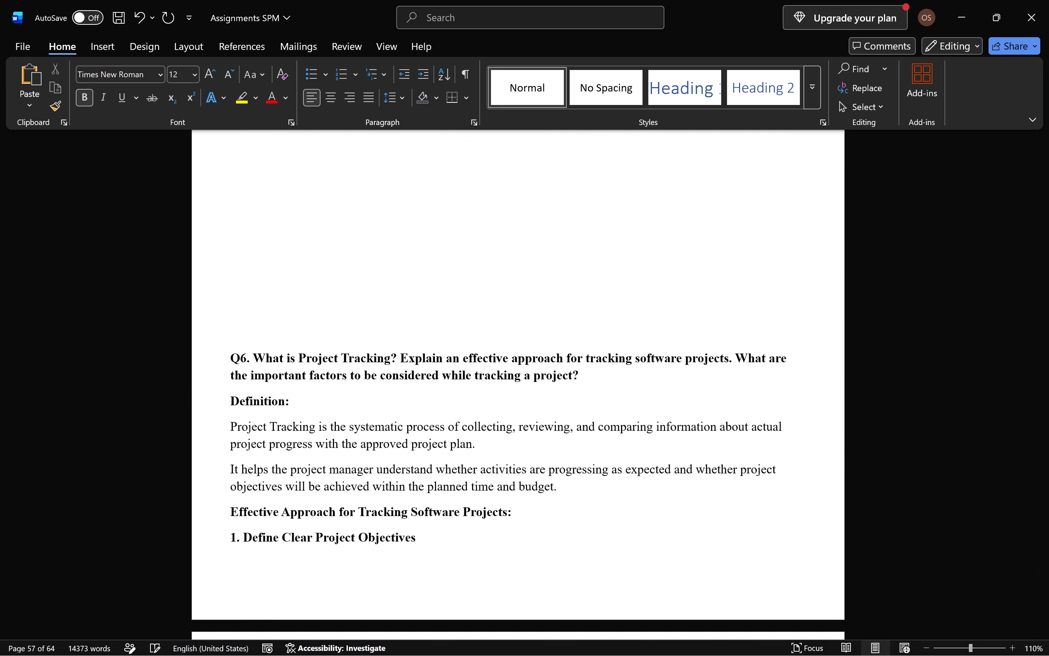
{"action": "key", "text": "Return"}
{"action": "key", "text": "Return"}
{"action": "key", "text": "Return"}
{"action": "key", "text": "Return"}
{"action": "key", "text": "Return"}
{"action": "key", "text": "Return"}
{"action": "key", "text": "Return"}
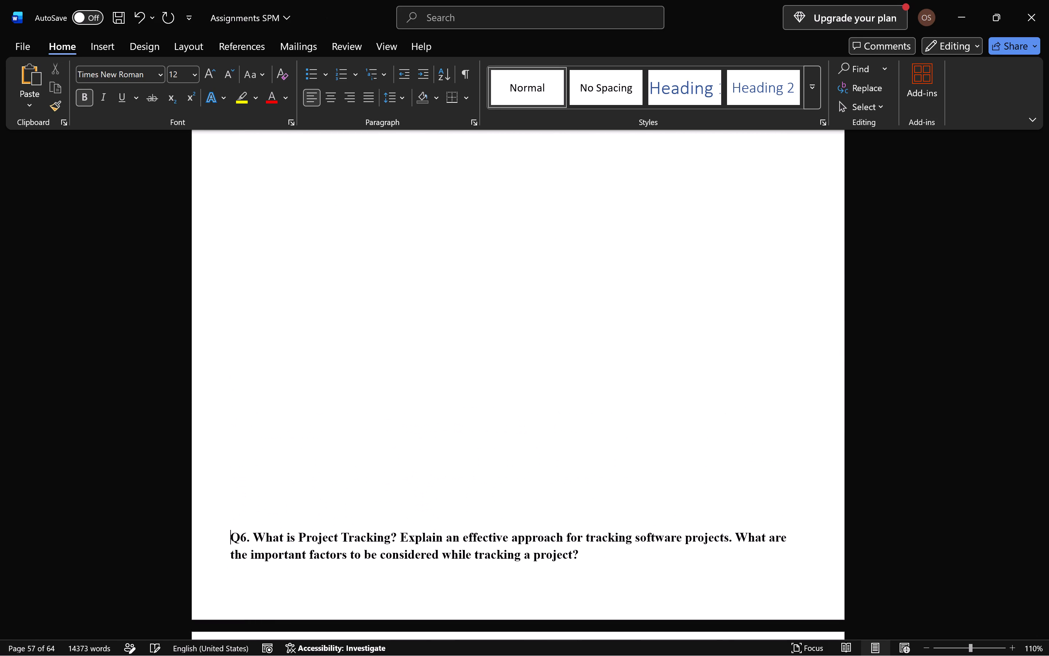
{"action": "key", "text": "Return"}
{"action": "scroll", "coordinate": [228, 313], "scroll_direction": "down", "scroll_amount": 2}
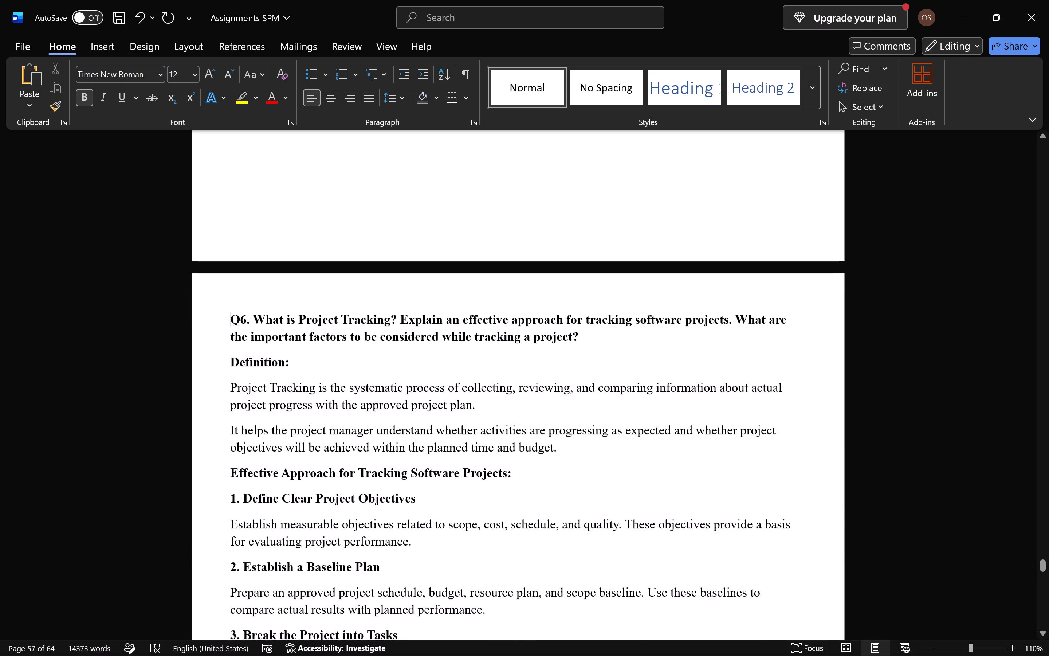
{"action": "scroll", "coordinate": [405, 406], "scroll_direction": "down", "scroll_amount": 1}
{"action": "key", "text": "ctrl+s"}
Insert blank lines before the Q7 Status Report question until it starts on a new page.
{"action": "scroll", "coordinate": [405, 406], "scroll_direction": "down", "scroll_amount": 3}
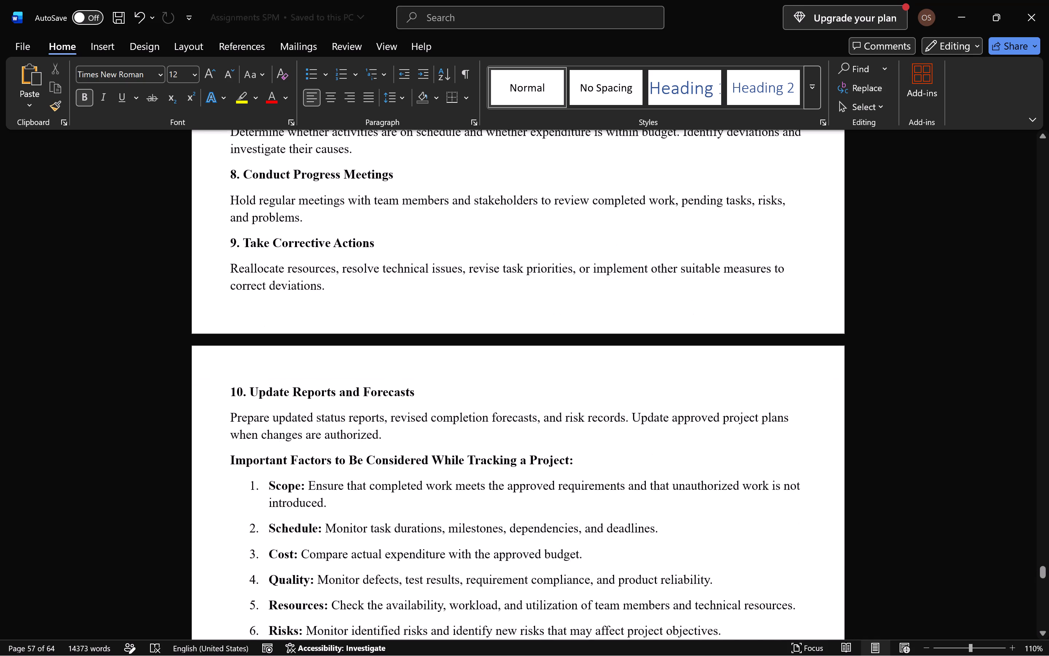
{"action": "scroll", "coordinate": [405, 406], "scroll_direction": "down", "scroll_amount": 2}
{"action": "left_click", "coordinate": [223, 370]}
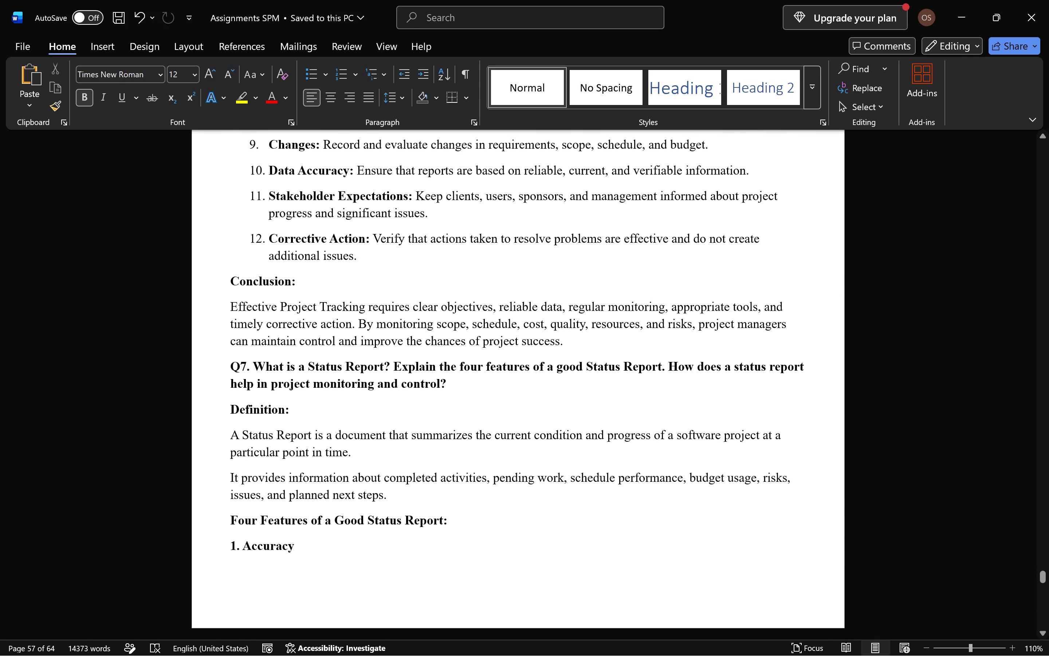
{"action": "key", "text": "Return"}
{"action": "key", "text": "Return"}
{"action": "key", "text": "Return"}
{"action": "key", "text": "Return"}
{"action": "key", "text": "Return"}
{"action": "key", "text": "Return"}
{"action": "key", "text": "Return"}
{"action": "key", "text": "Return"}
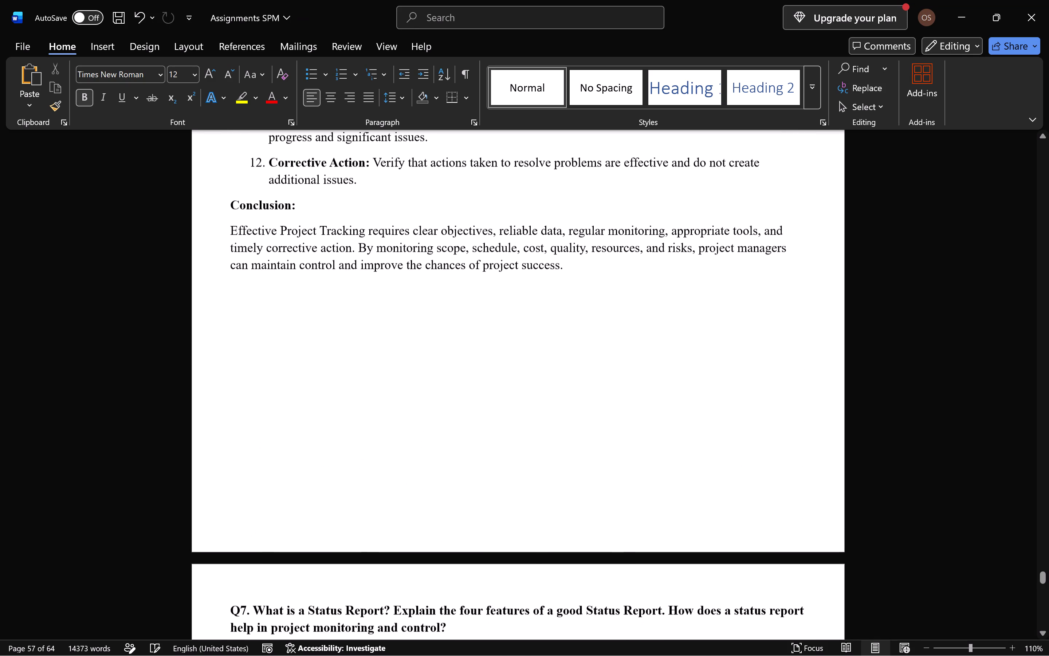
Insert blank lines before the Q8 Change Control question until it starts on a new page, and save the document.
{"action": "scroll", "coordinate": [223, 370], "scroll_direction": "down", "scroll_amount": 5}
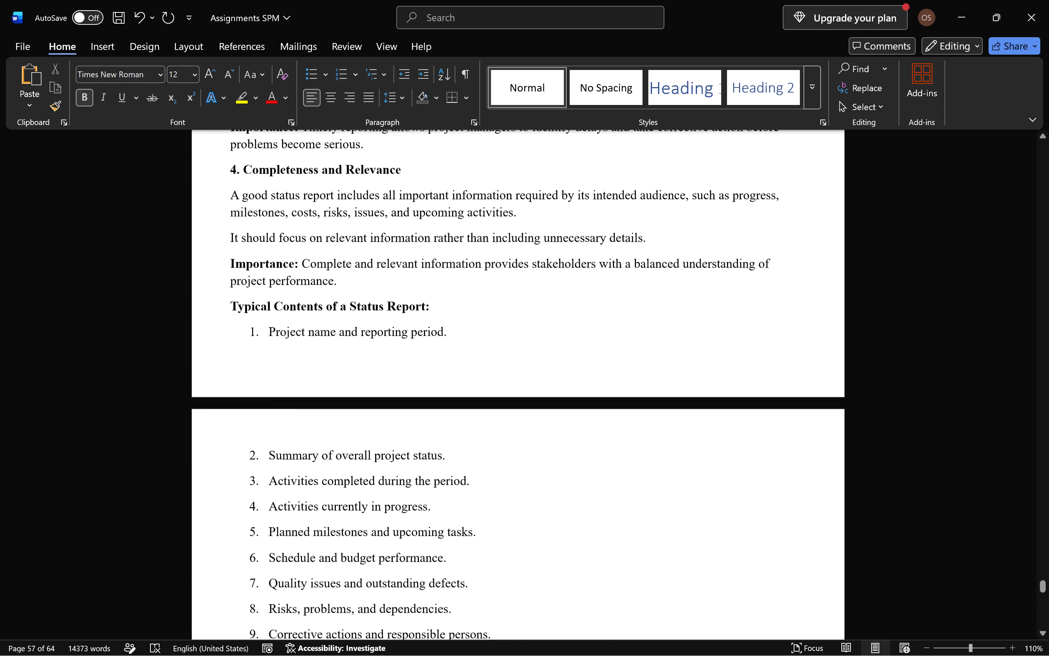
{"action": "scroll", "coordinate": [223, 370], "scroll_direction": "down", "scroll_amount": 3}
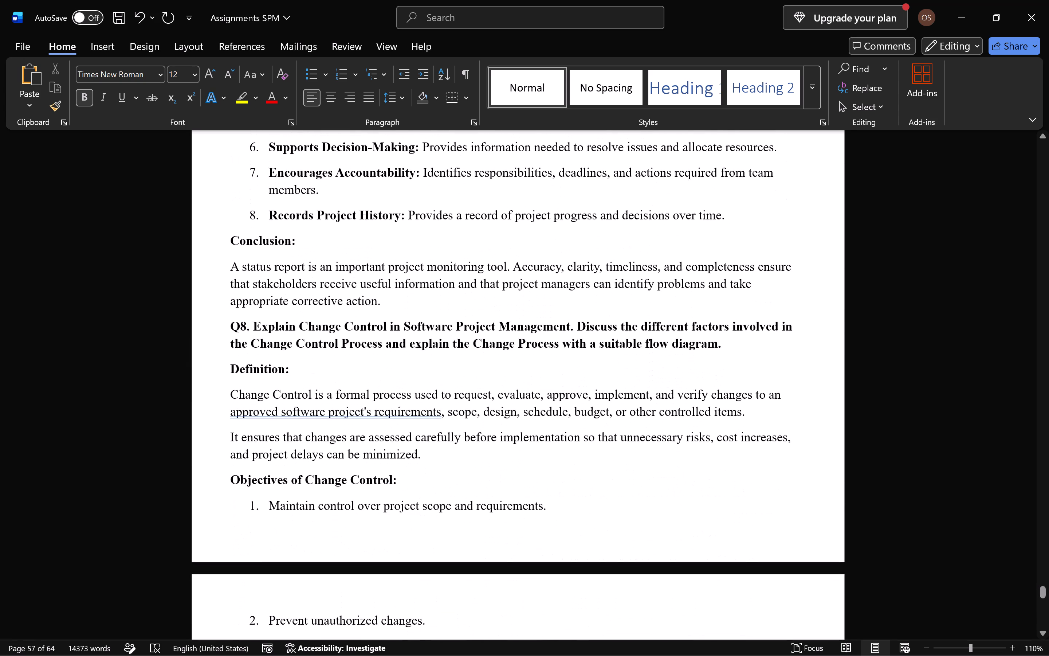
{"action": "left_click", "coordinate": [234, 319]}
{"action": "key", "text": "Return"}
{"action": "key", "text": "Return"}
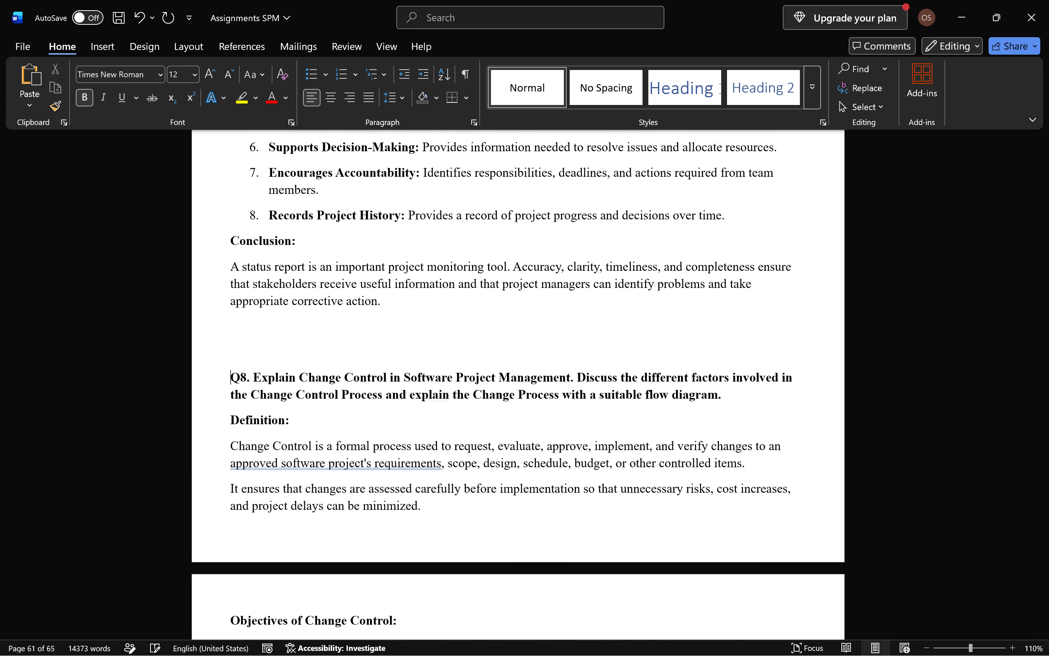
{"action": "key", "text": "Return"}
{"action": "key", "text": "Return"}
{"action": "key", "text": "Return"}
{"action": "key", "text": "Return"}
{"action": "key", "text": "Return"}
{"action": "key", "text": "ctrl+s"}
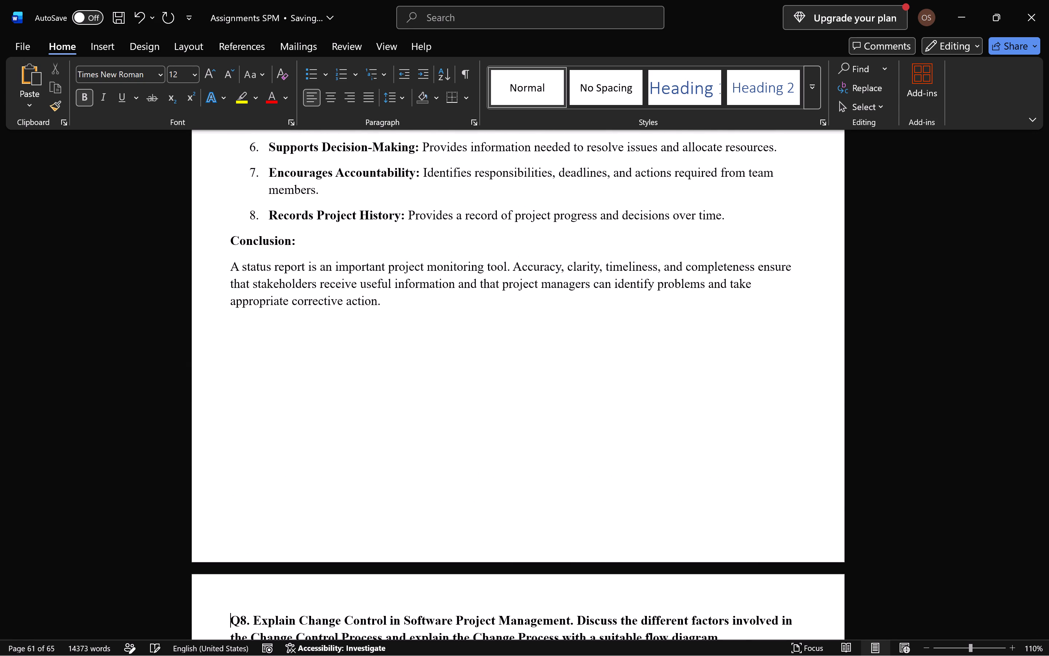
In the Q8 Change Control flow diagram, pad the "Change Request" line until its closing bar aligns with the box's right corner.
{"action": "scroll", "coordinate": [234, 319], "scroll_direction": "down", "scroll_amount": 5}
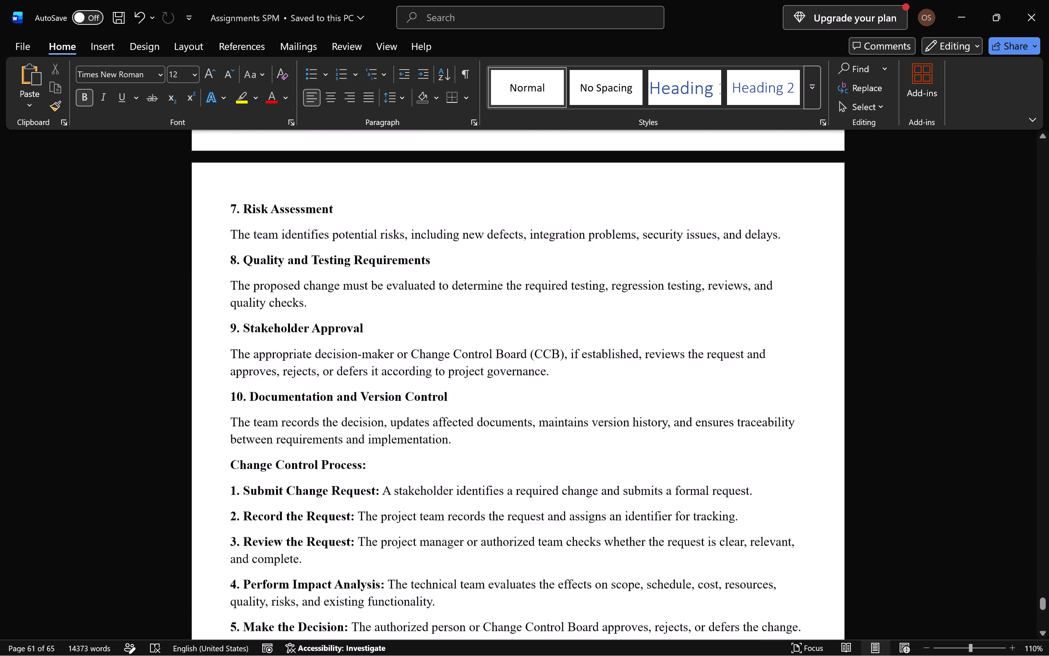
{"action": "scroll", "coordinate": [234, 319], "scroll_direction": "down", "scroll_amount": 4}
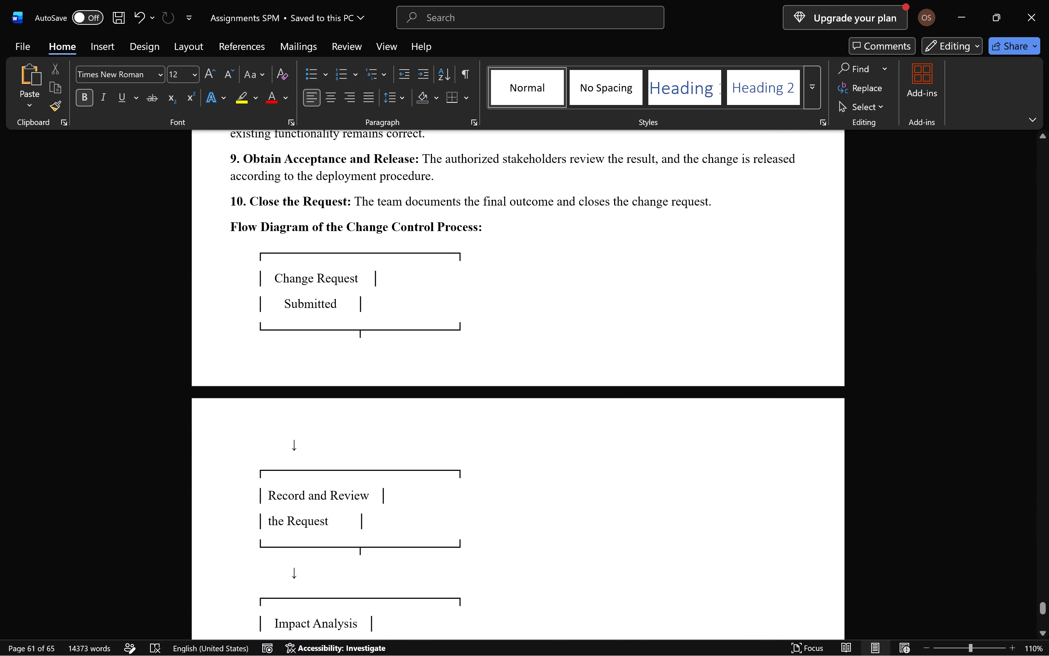
{"action": "left_click", "coordinate": [374, 281]}
{"action": "key", "text": "Tab"}
{"action": "key", "text": "Tab"}
{"action": "key", "text": "Tab"}
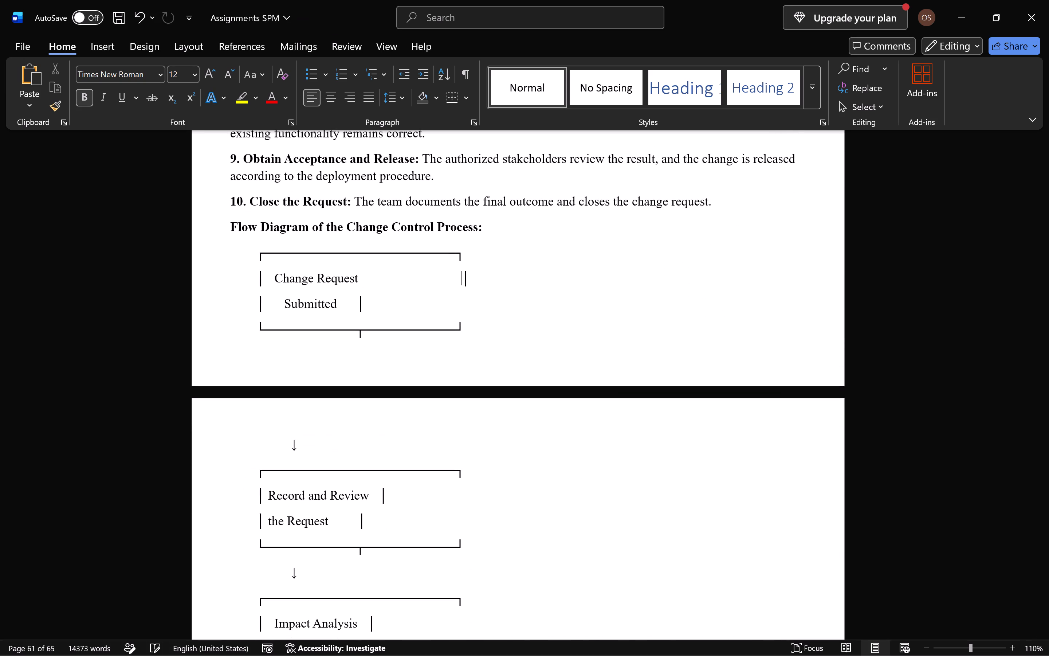
{"action": "key", "text": "BackSpace"}
{"action": "key", "text": "space"}
{"action": "key", "text": "space"}
{"action": "key", "text": "space"}
{"action": "key", "text": "space"}
{"action": "key", "text": "space"}
{"action": "key", "text": "space"}
{"action": "key", "text": "space"}
{"action": "key", "text": "space"}
{"action": "key", "text": "space"}
{"action": "key", "text": "space"}
Pad the "Submitted" line of the first flow diagram box until its closing bar aligns with the box's right edge.
{"action": "key", "text": "Down"}
{"action": "key", "text": "Left"}
{"action": "key", "text": "Tab"}
{"action": "key", "text": "Tab"}
{"action": "key", "text": "Tab"}
{"action": "key", "text": "BackSpace"}
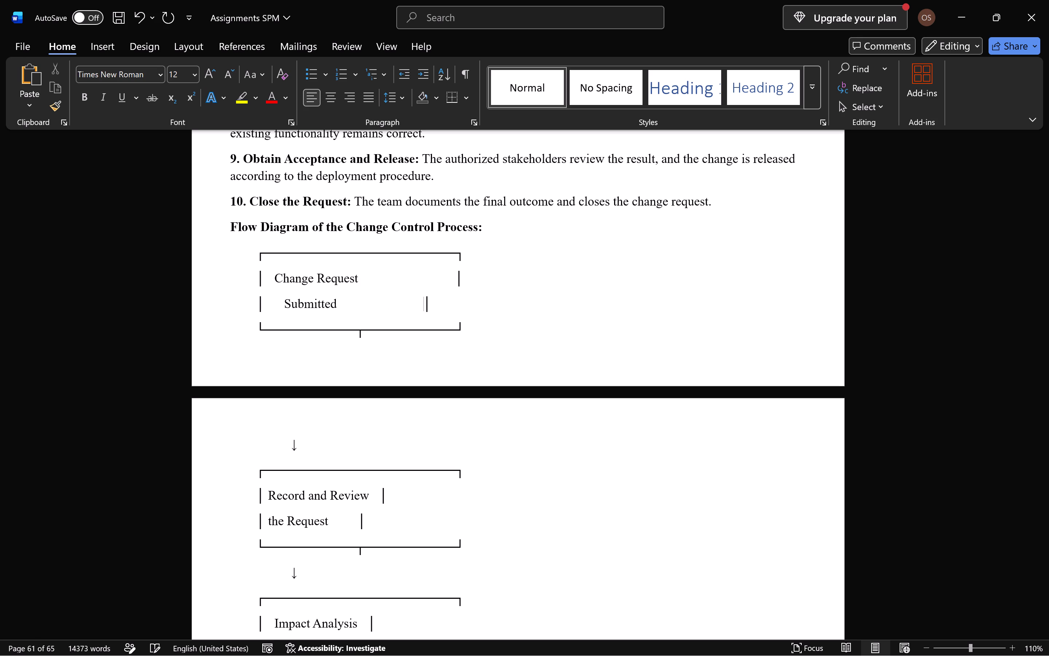
{"action": "key", "text": "space"}
{"action": "key", "text": "space"}
{"action": "key", "text": "space"}
{"action": "key", "text": "space"}
{"action": "key", "text": "space"}
{"action": "key", "text": "space"}
{"action": "key", "text": "space"}
{"action": "key", "text": "space"}
{"action": "key", "text": "space"}
{"action": "key", "text": "space"}
Pad the "Record and Review" line in the second flow diagram box until its closing bar aligns with the right edge.
{"action": "key", "text": "Down"}
{"action": "key", "text": "Down"}
{"action": "key", "text": "Down"}
{"action": "key", "text": "Down"}
{"action": "key", "text": "Left"}
{"action": "key", "text": "Tab"}
{"action": "key", "text": "Tab"}
{"action": "key", "text": "Tab"}
{"action": "key", "text": "BackSpace"}
{"action": "key", "text": "space"}
{"action": "key", "text": "space"}
{"action": "key", "text": "space"}
{"action": "key", "text": "space"}
{"action": "key", "text": "space"}
{"action": "key", "text": "space"}
{"action": "key", "text": "space"}
{"action": "key", "text": "space"}
{"action": "key", "text": "space"}
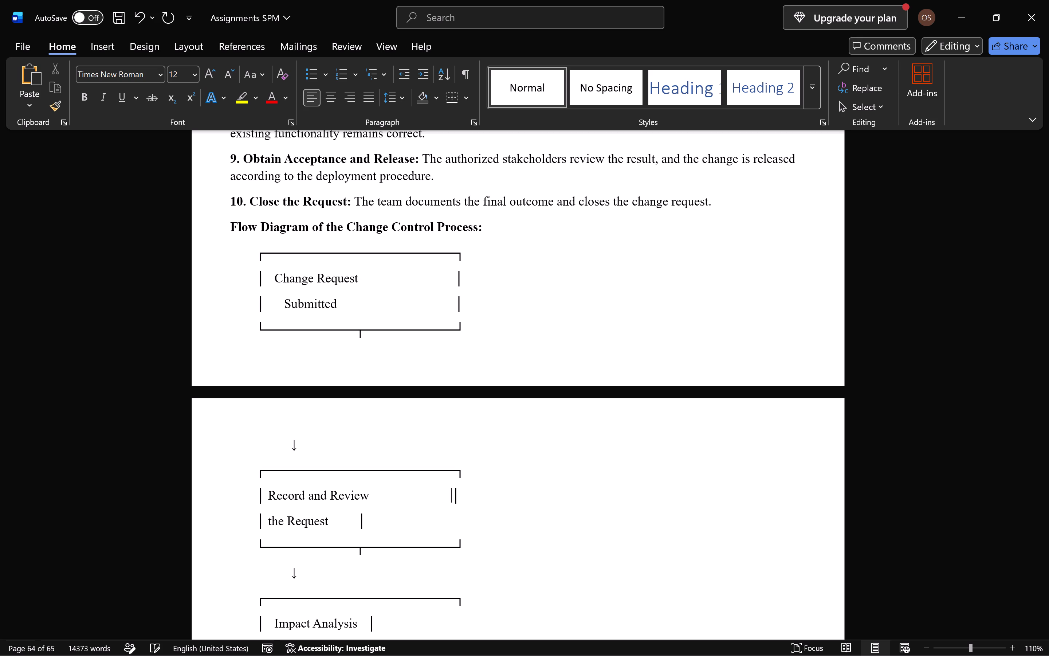
{"action": "key", "text": "space"}
Pad the "the Request" line until its closing bar aligns with the box's right edge, and save the document.
{"action": "key", "text": "Down"}
{"action": "key", "text": "Left"}
{"action": "key", "text": "Tab"}
{"action": "key", "text": "Tab"}
{"action": "key", "text": "space"}
{"action": "key", "text": "space"}
{"action": "key", "text": "space"}
{"action": "key", "text": "space"}
{"action": "key", "text": "space"}
{"action": "key", "text": "space"}
{"action": "key", "text": "space"}
{"action": "key", "text": "space"}
{"action": "key", "text": "space"}
{"action": "key", "text": "space"}
{"action": "key", "text": "ctrl+s"}
Shift the down arrow above the "Record and Review the Request" box to the horizontal centre of the flow diagram boxes.
{"action": "scroll", "coordinate": [374, 281], "scroll_direction": "down", "scroll_amount": 2}
{"action": "scroll", "coordinate": [328, 281], "scroll_direction": "up", "scroll_amount": 1}
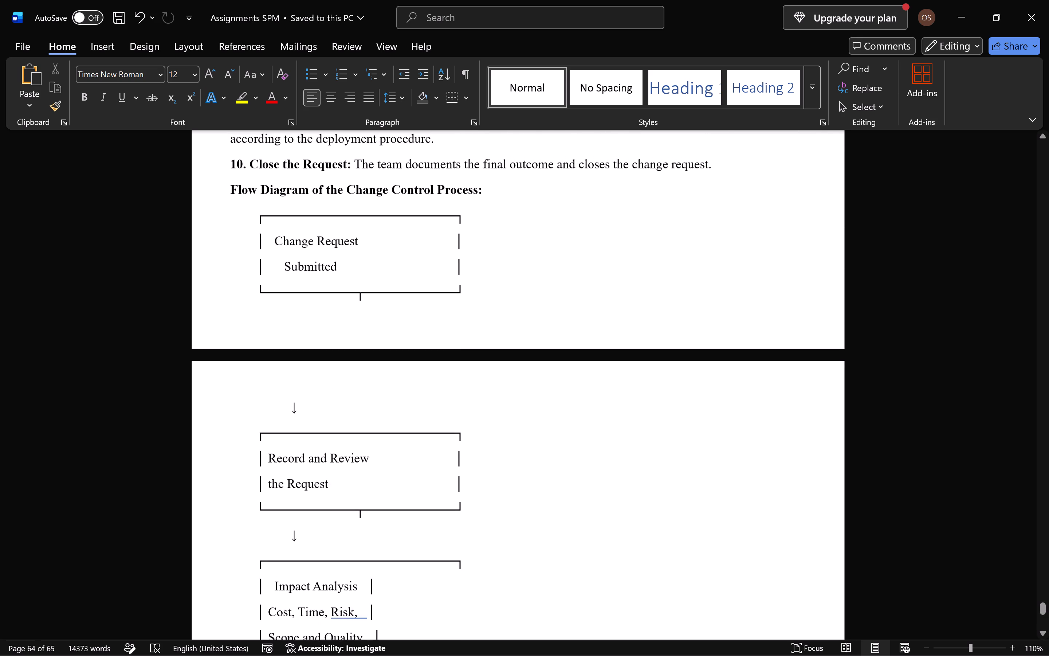
{"action": "left_click", "coordinate": [290, 409]}
{"action": "key", "text": "Tab"}
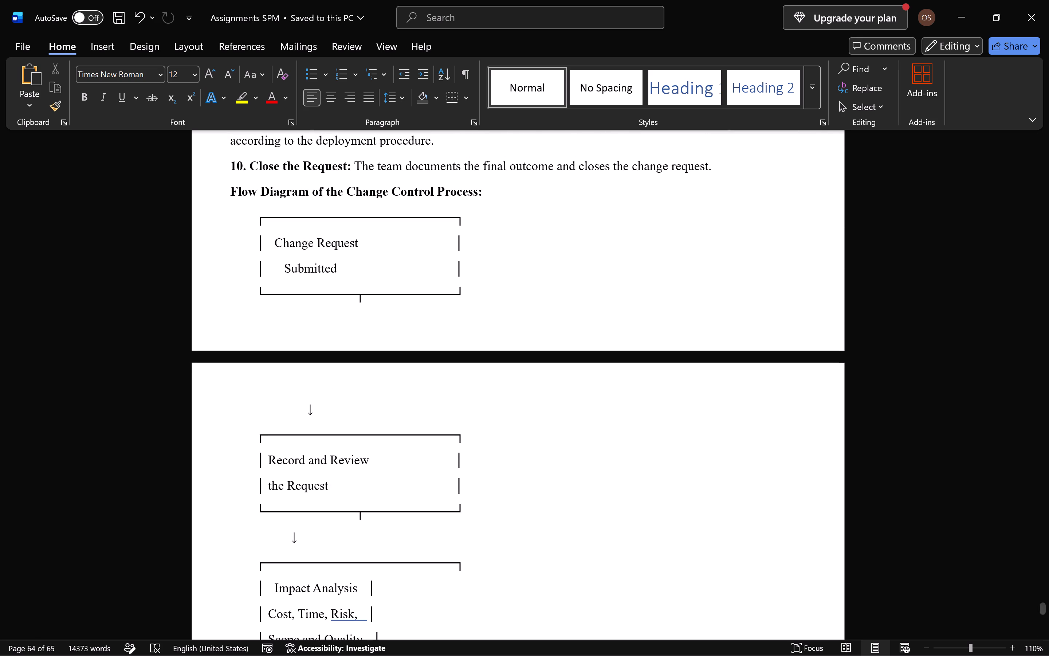
{"action": "key", "text": "Tab"}
{"action": "key", "text": "space"}
{"action": "key", "text": "space"}
{"action": "key", "text": "space"}
Shift the down arrow below the "Record and Review the Request" box under that box's bottom connector.
{"action": "key", "text": "Down"}
{"action": "key", "text": "Down"}
{"action": "key", "text": "Down"}
{"action": "key", "text": "Down"}
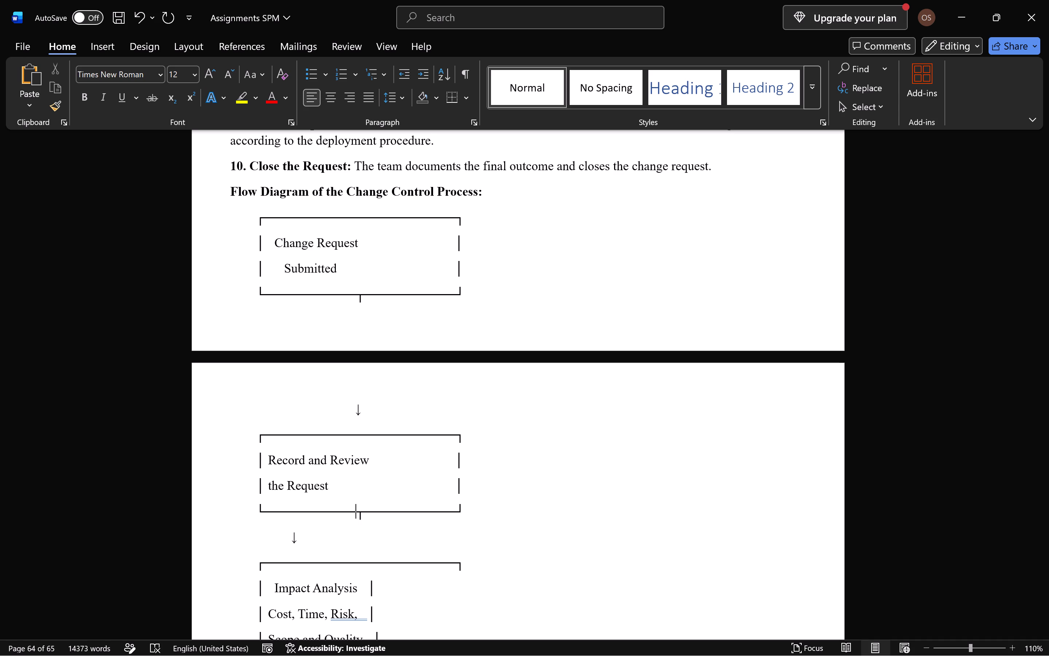
{"action": "key", "text": "Down"}
{"action": "key", "text": "Left"}
{"action": "key", "text": "Tab"}
{"action": "key", "text": "Tab"}
{"action": "key", "text": "space"}
{"action": "key", "text": "space"}
{"action": "key", "text": "space"}
{"action": "key", "text": "space"}
Pad the "Impact Analysis" line in the third flow diagram box until its closing bar aligns with the right edge.
{"action": "scroll", "coordinate": [290, 409], "scroll_direction": "down", "scroll_amount": 1}
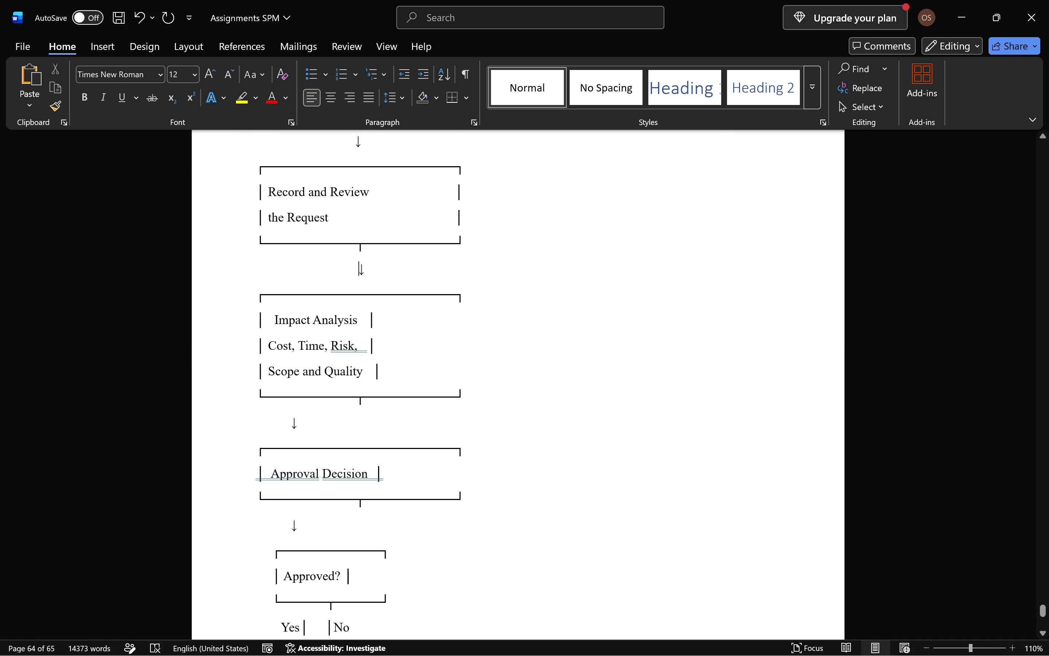
{"action": "left_click", "coordinate": [370, 322]}
{"action": "key", "text": "Tab"}
{"action": "key", "text": "Tab"}
{"action": "key", "text": "Tab"}
{"action": "key", "text": "BackSpace"}
{"action": "key", "text": "space"}
{"action": "key", "text": "space"}
{"action": "key", "text": "space"}
{"action": "key", "text": "space"}
{"action": "key", "text": "space"}
{"action": "key", "text": "space"}
{"action": "key", "text": "space"}
{"action": "key", "text": "space"}
{"action": "key", "text": "space"}
{"action": "key", "text": "space"}
Pad the "Cost, Time, Risk," line of the Impact Analysis box until its closing bar aligns with the right edge.
{"action": "key", "text": "Down"}
{"action": "key", "text": "Left"}
{"action": "key", "text": "space"}
{"action": "key", "text": "space"}
{"action": "key", "text": "space"}
{"action": "key", "text": "space"}
{"action": "key", "text": "space"}
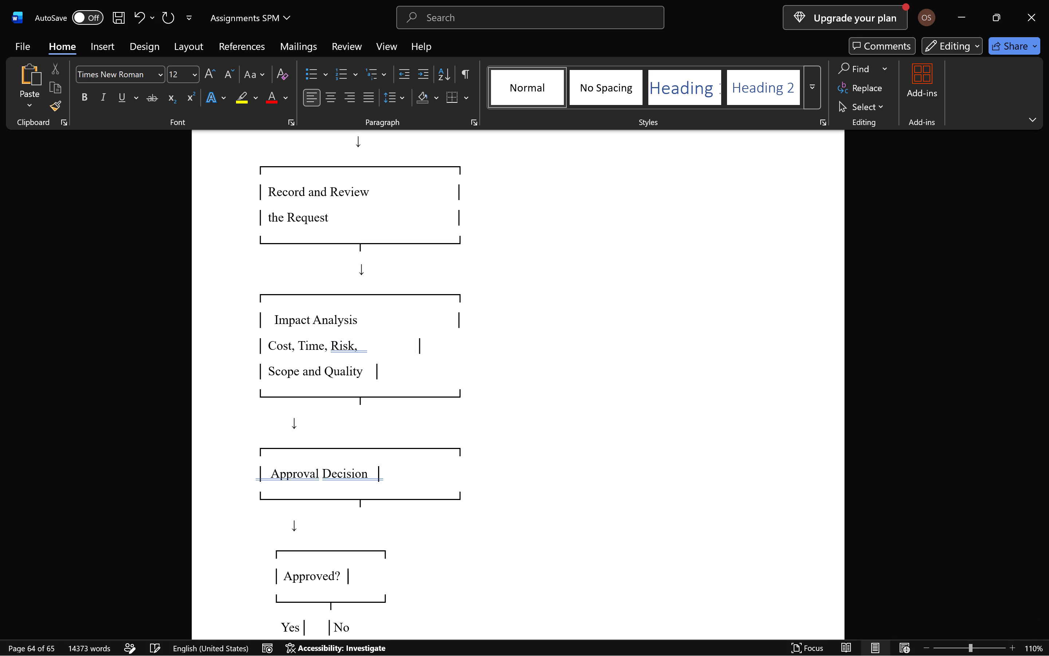
{"action": "key", "text": "space"}
{"action": "key", "text": "space"}
{"action": "key", "text": "space"}
{"action": "key", "text": "space"}
{"action": "key", "text": "space"}
Pad the "Scope and Quality" line until its closing bar aligns with the box's right edge, and save the document.
{"action": "key", "text": "Down"}
{"action": "key", "text": "Left"}
{"action": "key", "text": "space"}
{"action": "key", "text": "space"}
{"action": "key", "text": "space"}
{"action": "key", "text": "space"}
{"action": "key", "text": "space"}
{"action": "key", "text": "ctrl+s"}
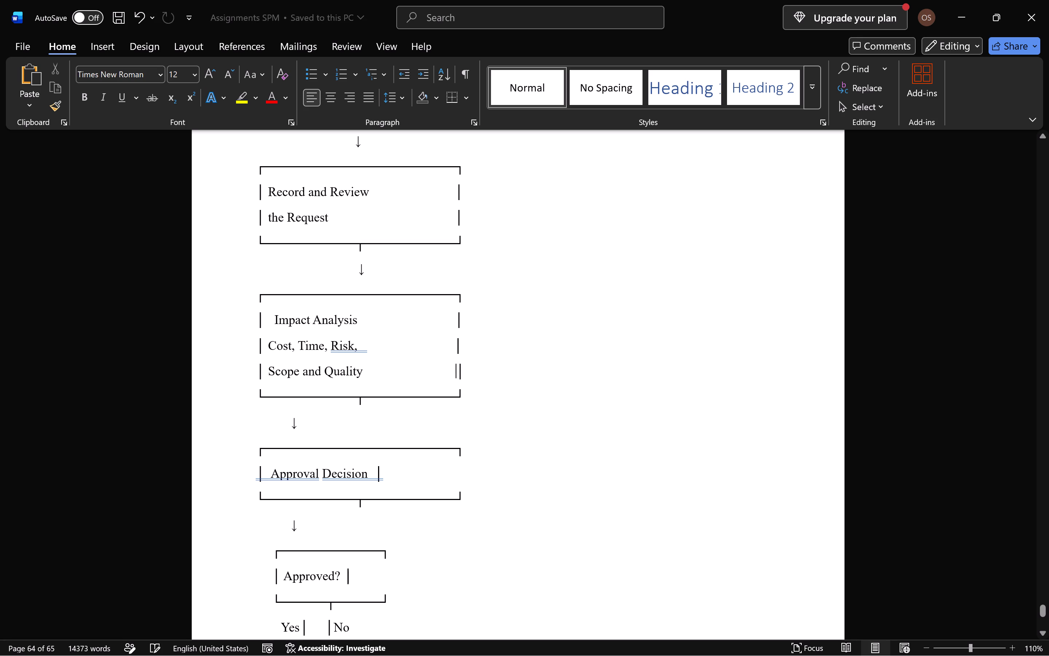
Shift the down arrow below the Impact Analysis box under that box's bottom connector.
{"action": "left_click", "coordinate": [294, 423]}
{"action": "key", "text": "Tab"}
{"action": "key", "text": "space"}
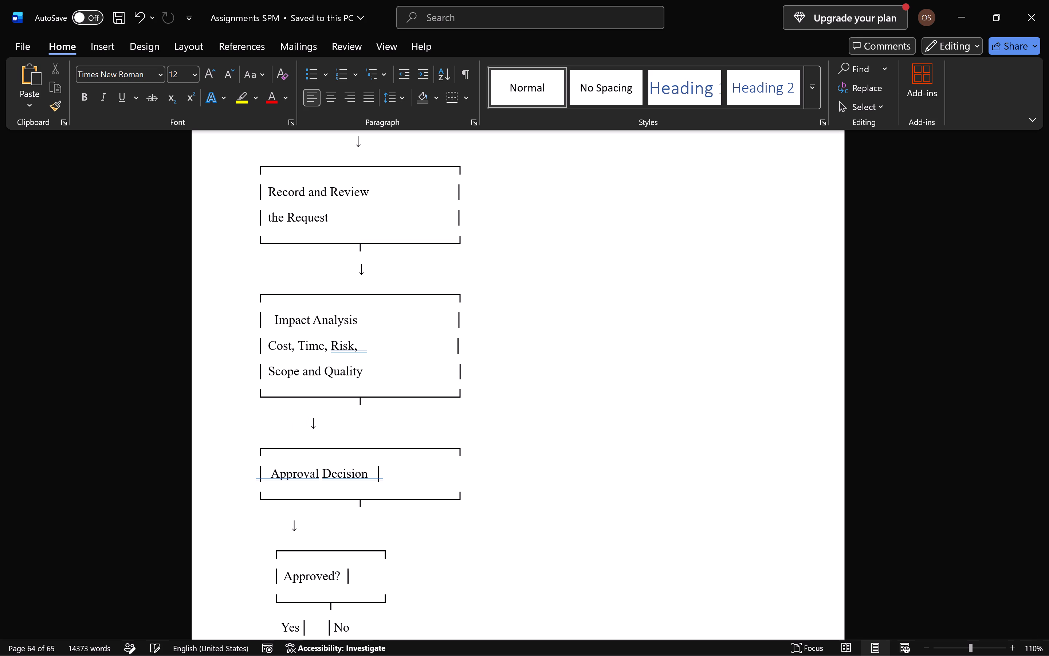
{"action": "key", "text": "space"}
{"action": "key", "text": "space"}
{"action": "key", "text": "space"}
{"action": "key", "text": "Tab"}
{"action": "key", "text": "space"}
{"action": "key", "text": "space"}
{"action": "key", "text": "space"}
{"action": "key", "text": "space"}
Pad the "Approval Decision" line until its closing bar aligns with the box's right edge.
{"action": "key", "text": "Down"}
{"action": "key", "text": "Down"}
{"action": "key", "text": "Right"}
{"action": "key", "text": "Right"}
{"action": "key", "text": "Right"}
{"action": "key", "text": "Right"}
{"action": "key", "text": "Tab"}
{"action": "key", "text": "Left"}
{"action": "key", "text": "Left"}
{"action": "key", "text": "Tab"}
{"action": "key", "text": "Tab"}
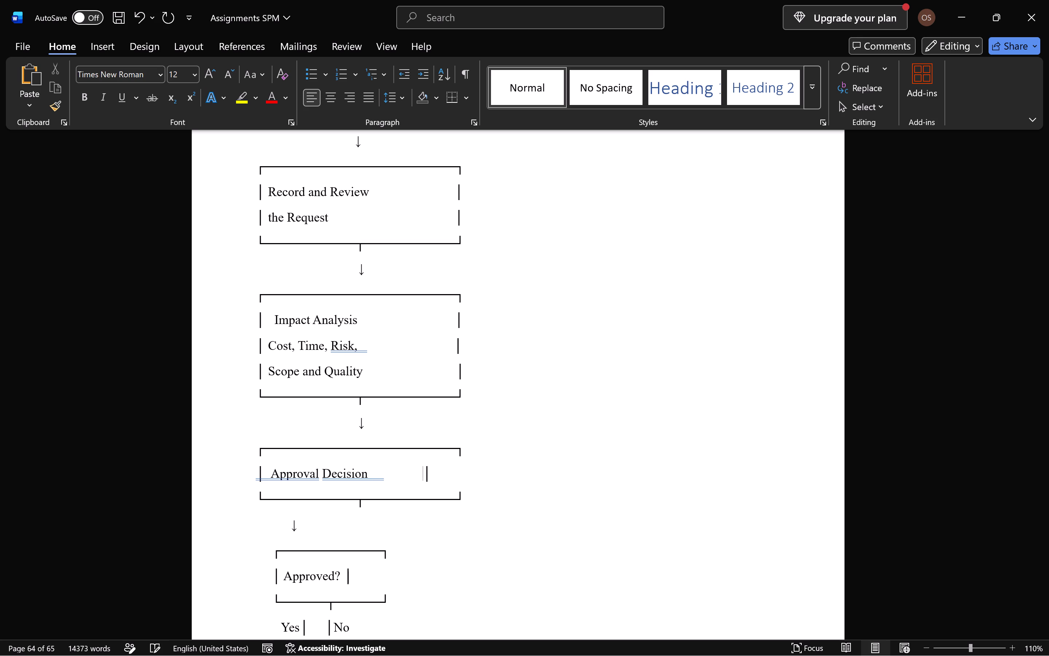
{"action": "key", "text": "Tab"}
{"action": "key", "text": "BackSpace"}
{"action": "key", "text": "space"}
{"action": "key", "text": "space"}
{"action": "key", "text": "space"}
{"action": "key", "text": "space"}
Shift the down arrow below the Approval Decision box under that box's bottom connector.
{"action": "key", "text": "Down"}
{"action": "key", "text": "Down"}
{"action": "key", "text": "Left"}
{"action": "key", "text": "Tab"}
{"action": "key", "text": "Tab"}
{"action": "key", "text": "space"}
{"action": "key", "text": "space"}
{"action": "key", "text": "space"}
Pad the "Approved?" line until its closing bar aligns with the box's right edge, and save the document.
{"action": "scroll", "coordinate": [294, 423], "scroll_direction": "down", "scroll_amount": 1}
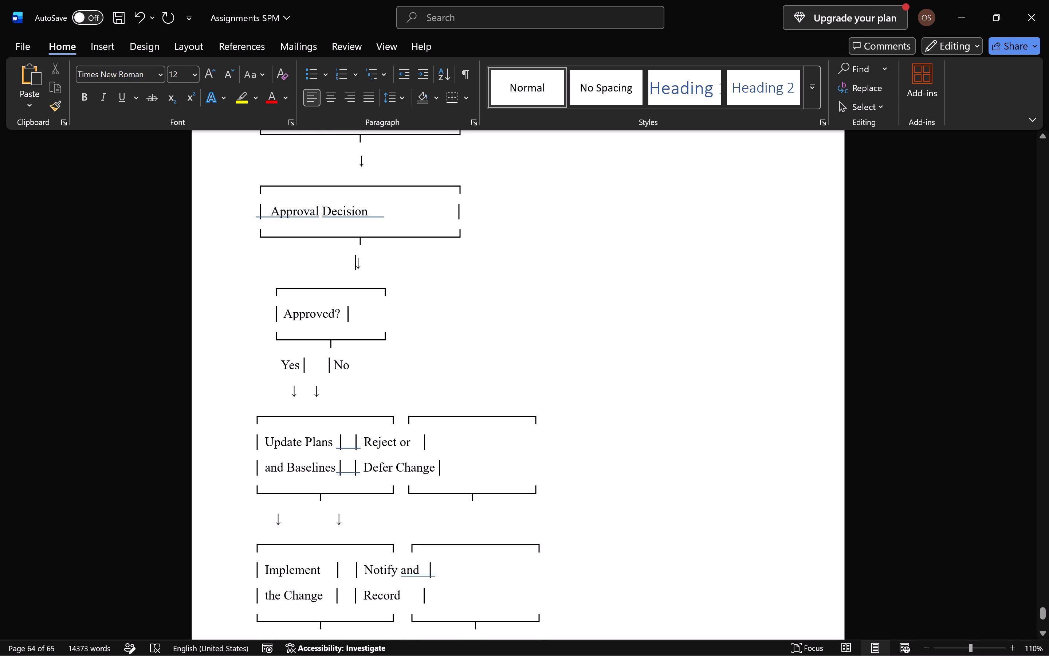
{"action": "left_click", "coordinate": [345, 318]}
{"action": "key", "text": "Tab"}
{"action": "key", "text": "Tab"}
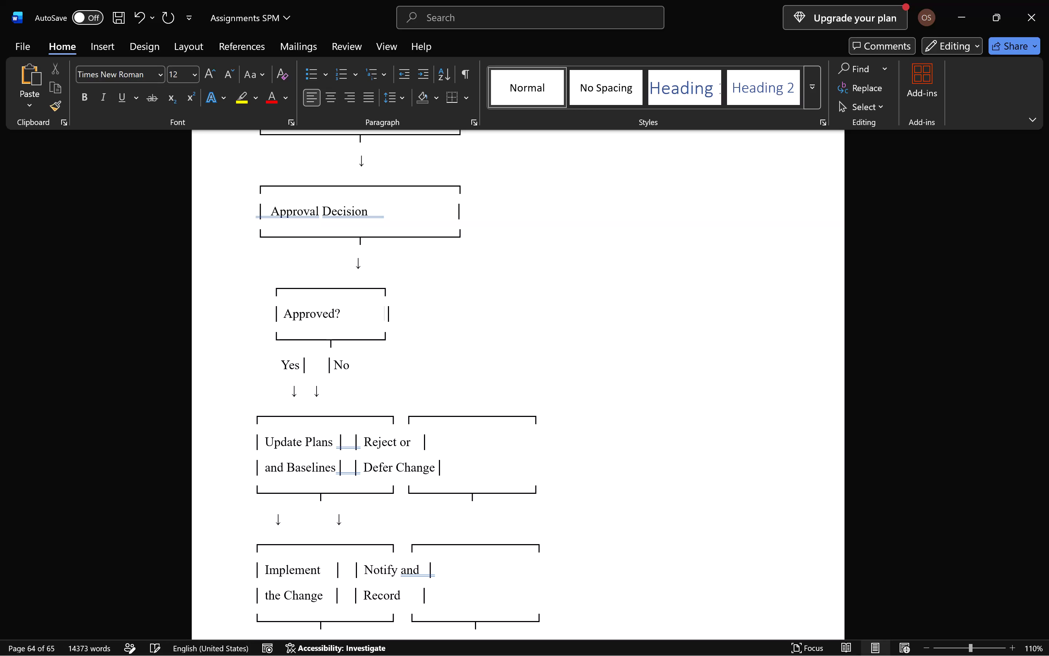
{"action": "key", "text": "ctrl+s"}
Widen the gap between the Yes and No branches until the "No" label sits above the Reject or Defer Change box.
{"action": "key", "text": "Down"}
{"action": "key", "text": "Down"}
{"action": "key", "text": "Down"}
{"action": "key", "text": "Left"}
{"action": "key", "text": "Up"}
{"action": "key", "text": "Up"}
{"action": "key", "text": "Down"}
{"action": "key", "text": "Tab"}
{"action": "key", "text": "Tab"}
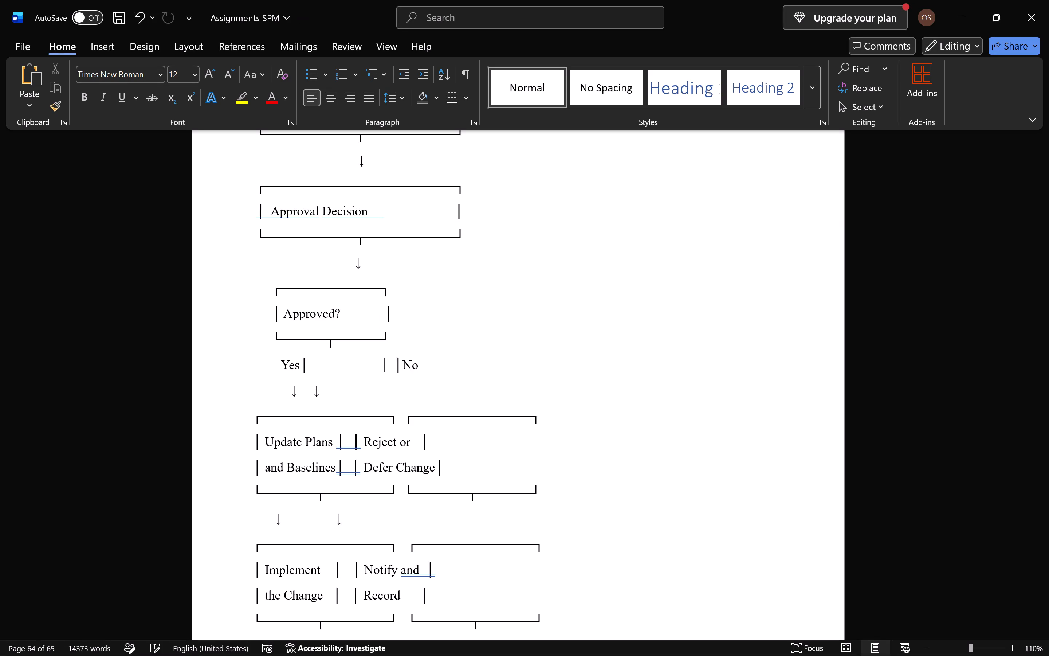
{"action": "key", "text": "Tab"}
{"action": "key", "text": "Tab"}
Shift the second arrow on the line below Yes and No across to sit under the No branch.
{"action": "key", "text": "Down"}
{"action": "key", "text": "Left"}
{"action": "key", "text": "Left"}
{"action": "key", "text": "Tab"}
{"action": "key", "text": "Tab"}
{"action": "key", "text": "Tab"}
{"action": "key", "text": "Tab"}
{"action": "key", "text": "Tab"}
{"action": "key", "text": "BackSpace"}
Indent the "Yes" label and its bar by one tab so they sit further beneath the Approved? box.
{"action": "left_click_drag", "start_coordinate": [297, 367], "coordinate": [291, 368]}
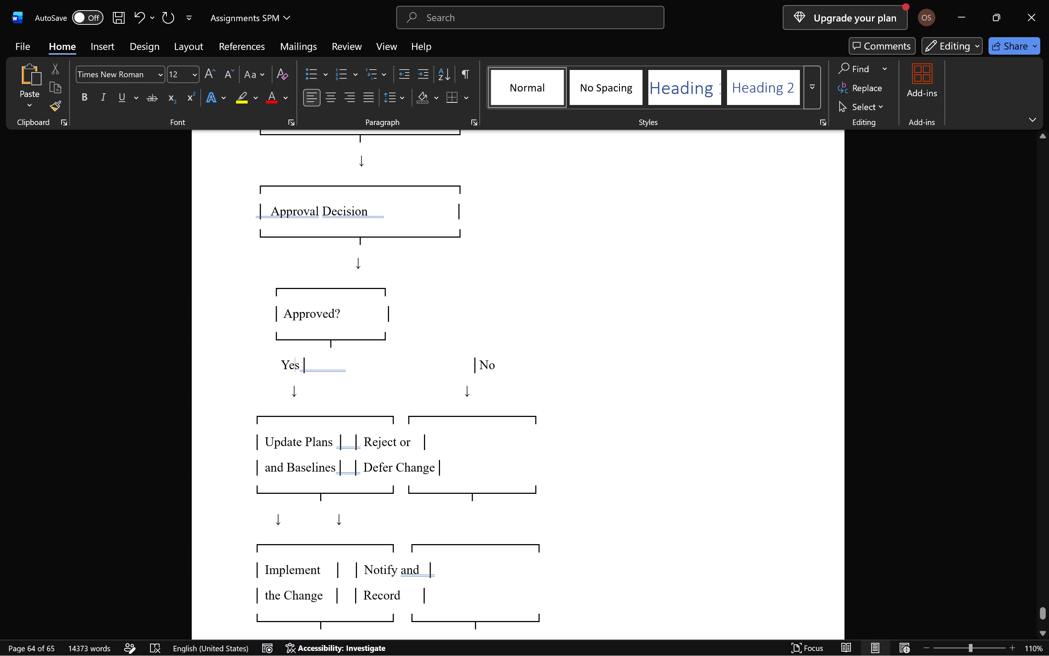
{"action": "left_click_drag", "start_coordinate": [291, 368], "coordinate": [279, 370]}
{"action": "left_click", "coordinate": [279, 370]}
{"action": "key", "text": "Tab"}
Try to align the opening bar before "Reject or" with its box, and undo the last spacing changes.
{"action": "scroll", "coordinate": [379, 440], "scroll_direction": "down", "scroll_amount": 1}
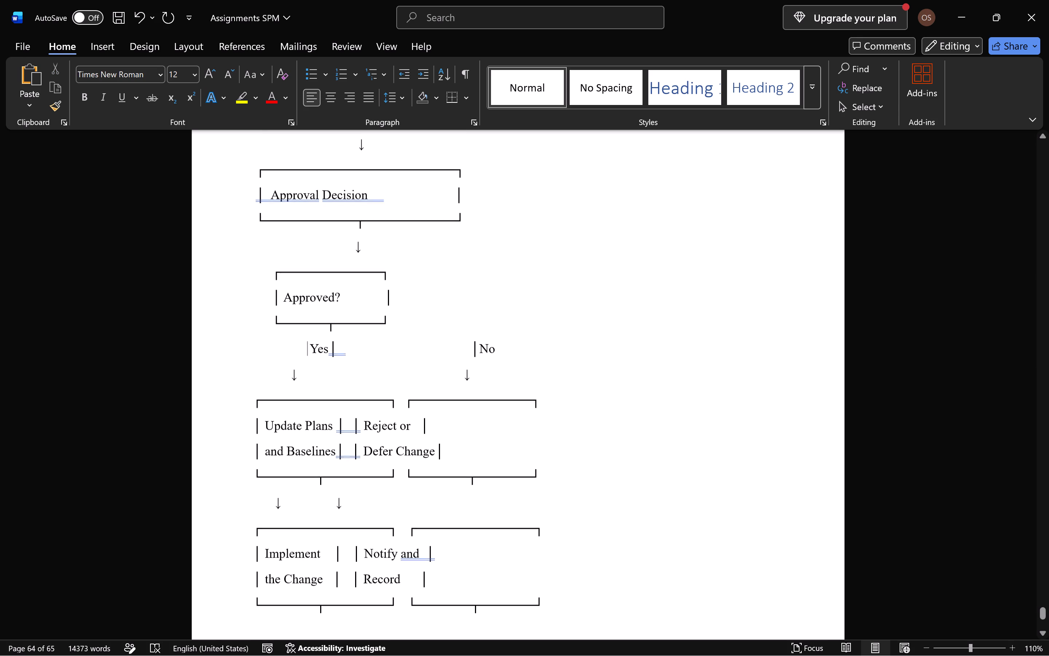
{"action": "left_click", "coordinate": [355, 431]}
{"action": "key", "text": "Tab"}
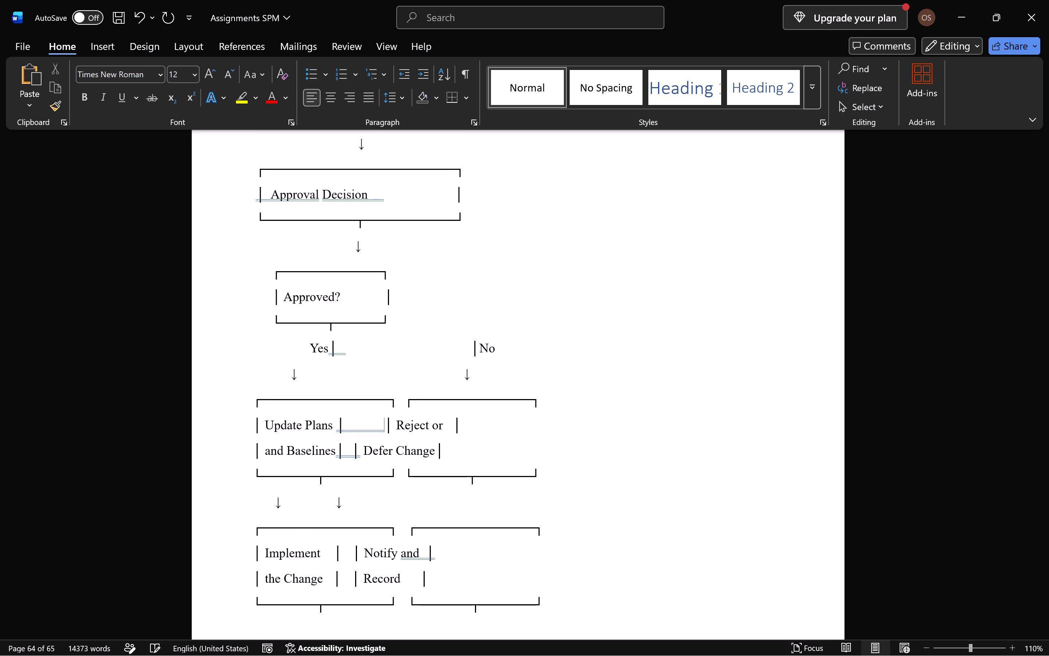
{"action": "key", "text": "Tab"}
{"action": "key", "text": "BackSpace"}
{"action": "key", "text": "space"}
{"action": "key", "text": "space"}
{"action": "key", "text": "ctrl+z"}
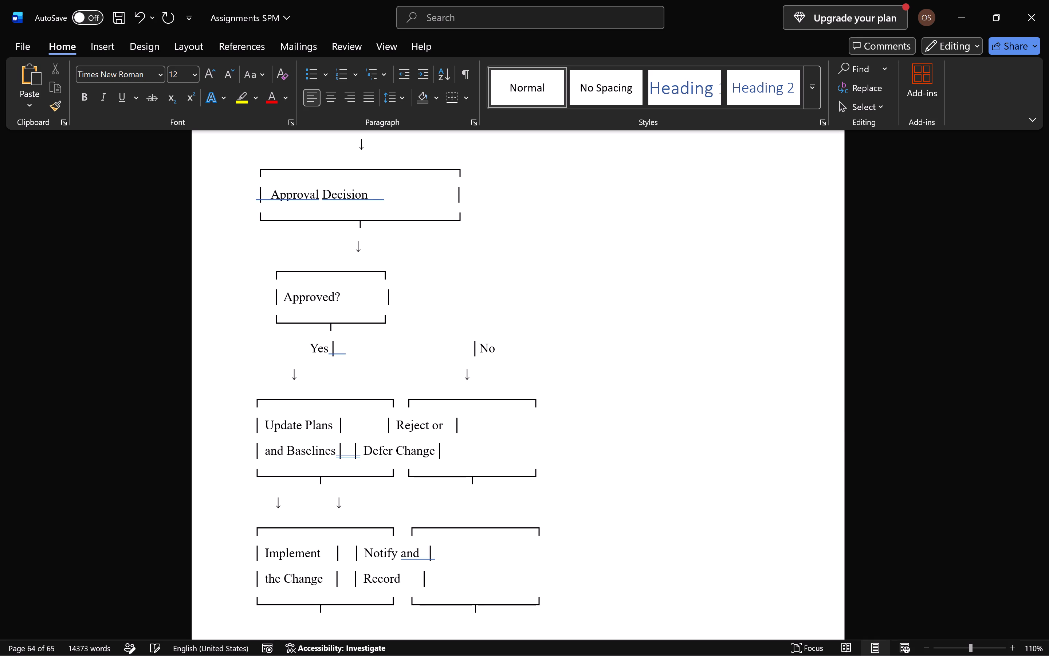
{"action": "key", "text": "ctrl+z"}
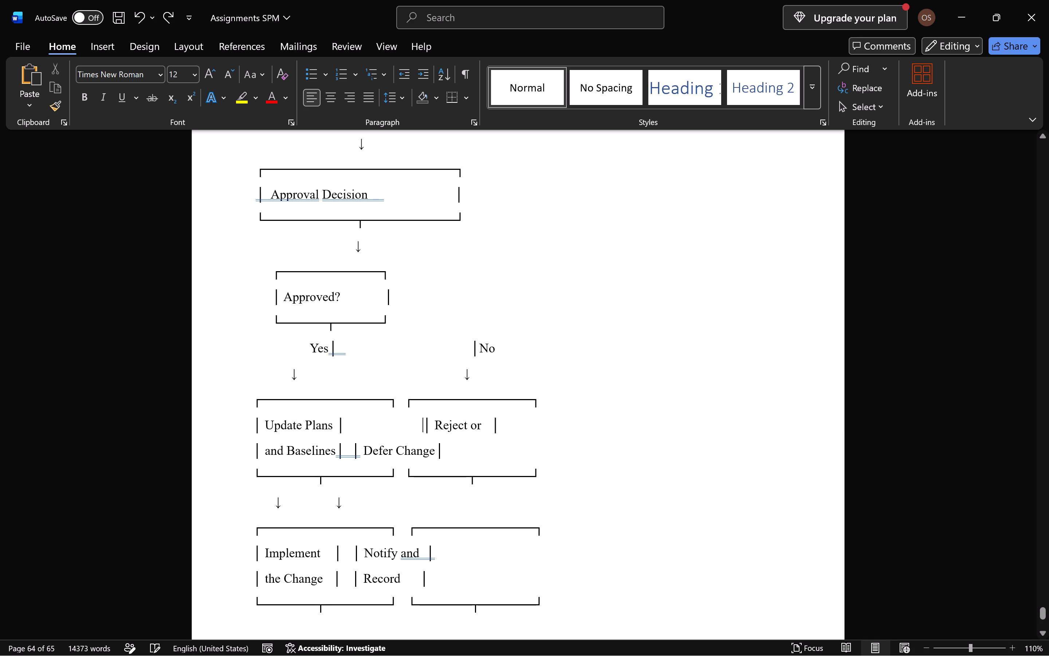
Pad the "Update Plans" line until its closing bar aligns with the box's right edge.
{"action": "left_click", "coordinate": [337, 423]}
{"action": "key", "text": "Tab"}
{"action": "key", "text": "Tab"}
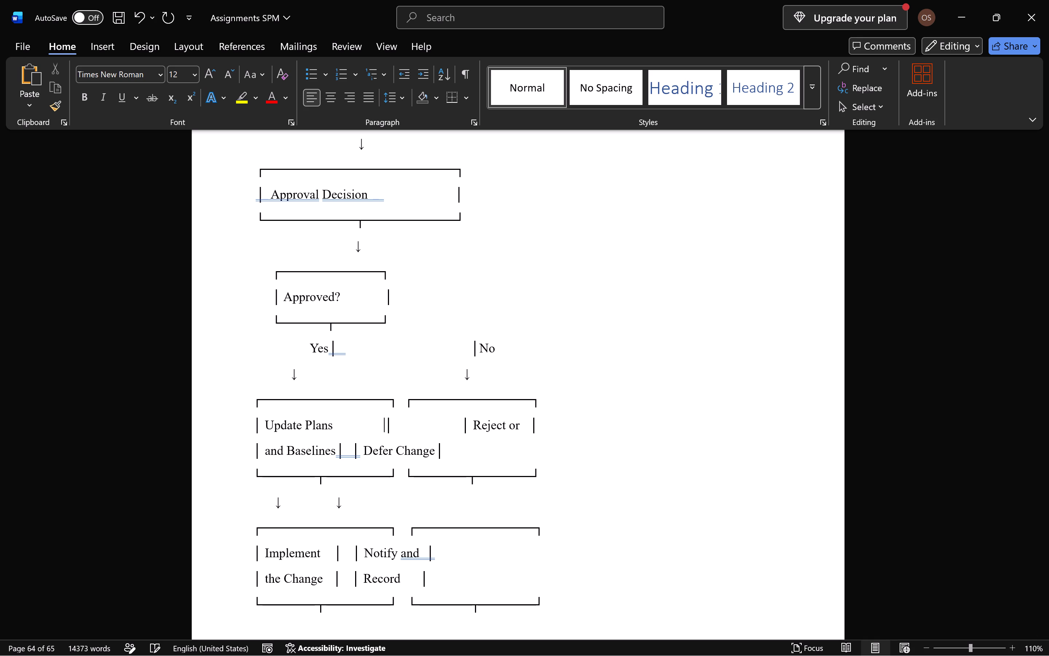
Reduce the gap before "Reject or" until its opening bar aligns with the left edge of its box.
{"action": "key", "text": "Right"}
{"action": "key", "text": "Right"}
{"action": "key", "text": "Right"}
{"action": "key", "text": "Right"}
{"action": "key", "text": "Right"}
{"action": "key", "text": "Right"}
{"action": "key", "text": "Left"}
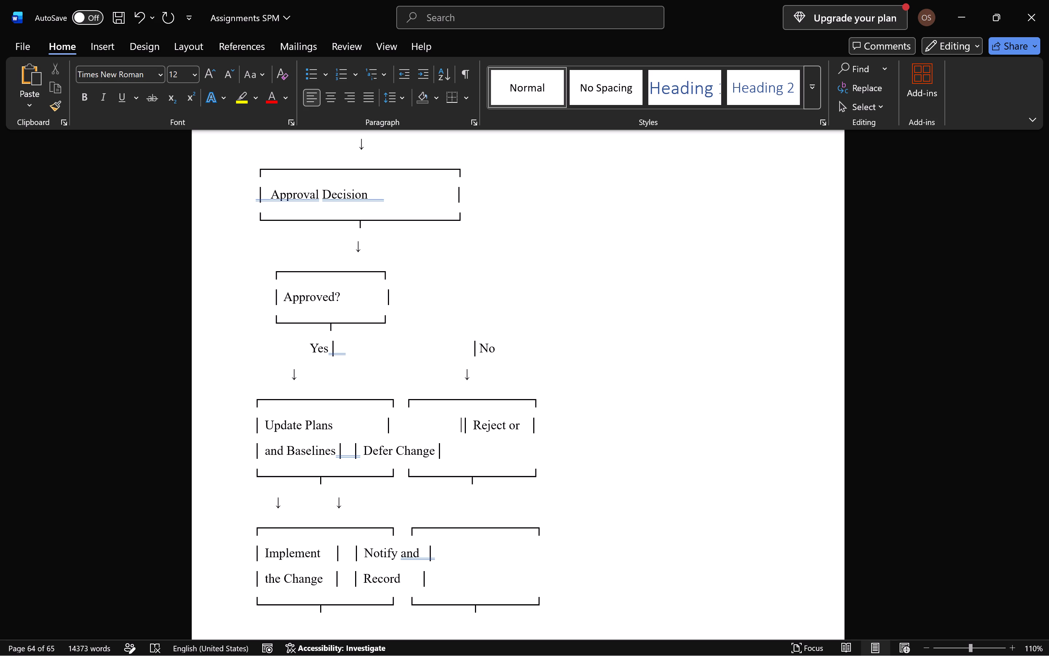
{"action": "key", "text": "BackSpace"}
{"action": "key", "text": "BackSpace"}
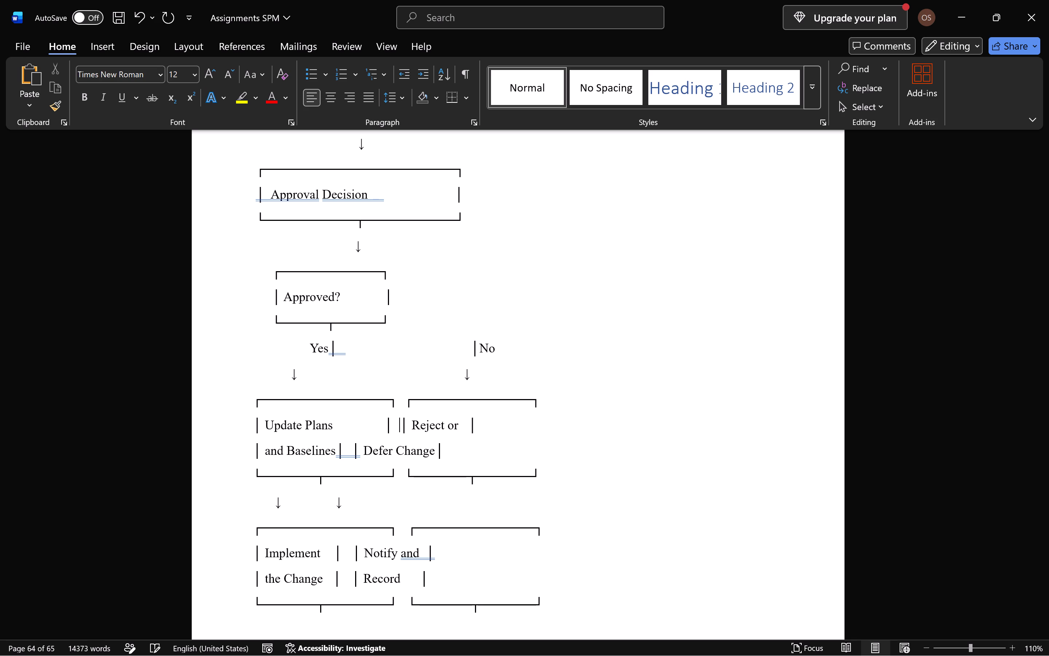
{"action": "key", "text": "space"}
Pad the "Reject or" line until its closing bar aligns with the box's right edge, and save the document.
{"action": "key", "text": "Right"}
{"action": "key", "text": "Right"}
{"action": "key", "text": "Right"}
{"action": "key", "text": "Right"}
{"action": "key", "text": "Right"}
{"action": "key", "text": "Right"}
{"action": "key", "text": "Right"}
{"action": "key", "text": "Right"}
{"action": "key", "text": "Right"}
{"action": "key", "text": "Right"}
{"action": "key", "text": "Right"}
{"action": "key", "text": "Right"}
{"action": "key", "text": "space"}
{"action": "key", "text": "space"}
{"action": "key", "text": "space"}
{"action": "key", "text": "space"}
{"action": "key", "text": "space"}
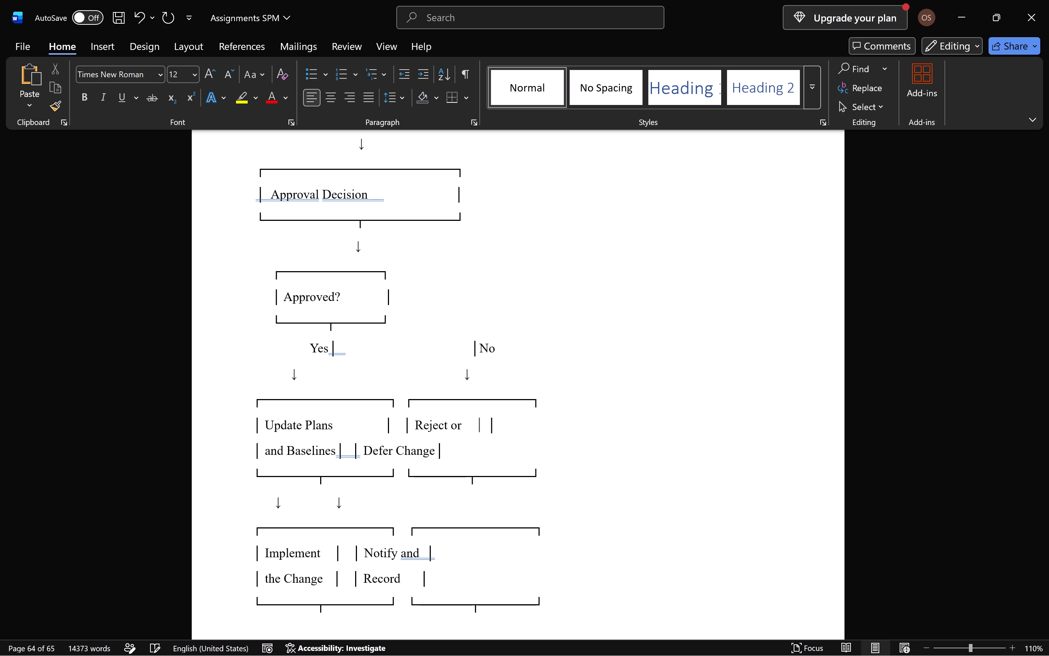
{"action": "key", "text": "space"}
{"action": "key", "text": "space"}
{"action": "key", "text": "space"}
{"action": "key", "text": "space"}
{"action": "key", "text": "space"}
{"action": "key", "text": "space"}
{"action": "key", "text": "space"}
{"action": "key", "text": "space"}
{"action": "key", "text": "space"}
{"action": "key", "text": "space"}
{"action": "key", "text": "space"}
{"action": "key", "text": "space"}
{"action": "key", "text": "space"}
{"action": "key", "text": "space"}
{"action": "key", "text": "ctrl+s"}
Pad the "and Baselines" line until its closing bar aligns with the right edge of the Update Plans box.
{"action": "key", "text": "Down"}
{"action": "key", "text": "Left"}
{"action": "key", "text": "Left"}
{"action": "key", "text": "Left"}
{"action": "key", "text": "Left"}
{"action": "key", "text": "Left"}
{"action": "key", "text": "Left"}
{"action": "key", "text": "Left"}
{"action": "key", "text": "Left"}
{"action": "key", "text": "Left"}
{"action": "key", "text": "Left"}
{"action": "key", "text": "Left"}
{"action": "key", "text": "Left"}
{"action": "key", "text": "Left"}
{"action": "key", "text": "Left"}
{"action": "key", "text": "Left"}
{"action": "key", "text": "Left"}
{"action": "key", "text": "Left"}
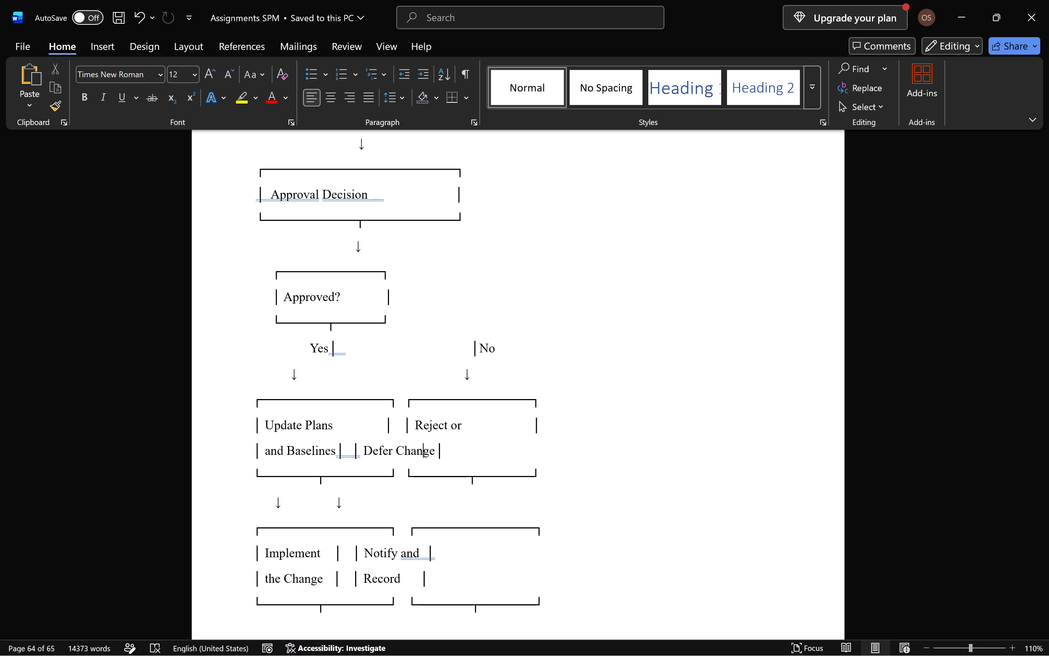
{"action": "key", "text": "Left"}
{"action": "key", "text": "Tab"}
{"action": "key", "text": "Tab"}
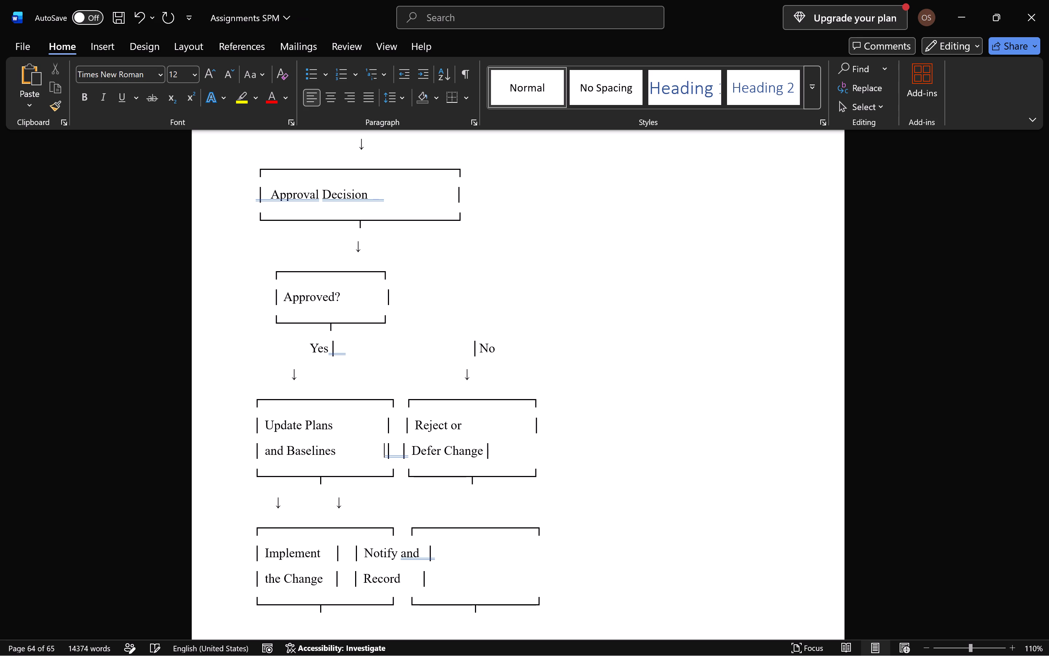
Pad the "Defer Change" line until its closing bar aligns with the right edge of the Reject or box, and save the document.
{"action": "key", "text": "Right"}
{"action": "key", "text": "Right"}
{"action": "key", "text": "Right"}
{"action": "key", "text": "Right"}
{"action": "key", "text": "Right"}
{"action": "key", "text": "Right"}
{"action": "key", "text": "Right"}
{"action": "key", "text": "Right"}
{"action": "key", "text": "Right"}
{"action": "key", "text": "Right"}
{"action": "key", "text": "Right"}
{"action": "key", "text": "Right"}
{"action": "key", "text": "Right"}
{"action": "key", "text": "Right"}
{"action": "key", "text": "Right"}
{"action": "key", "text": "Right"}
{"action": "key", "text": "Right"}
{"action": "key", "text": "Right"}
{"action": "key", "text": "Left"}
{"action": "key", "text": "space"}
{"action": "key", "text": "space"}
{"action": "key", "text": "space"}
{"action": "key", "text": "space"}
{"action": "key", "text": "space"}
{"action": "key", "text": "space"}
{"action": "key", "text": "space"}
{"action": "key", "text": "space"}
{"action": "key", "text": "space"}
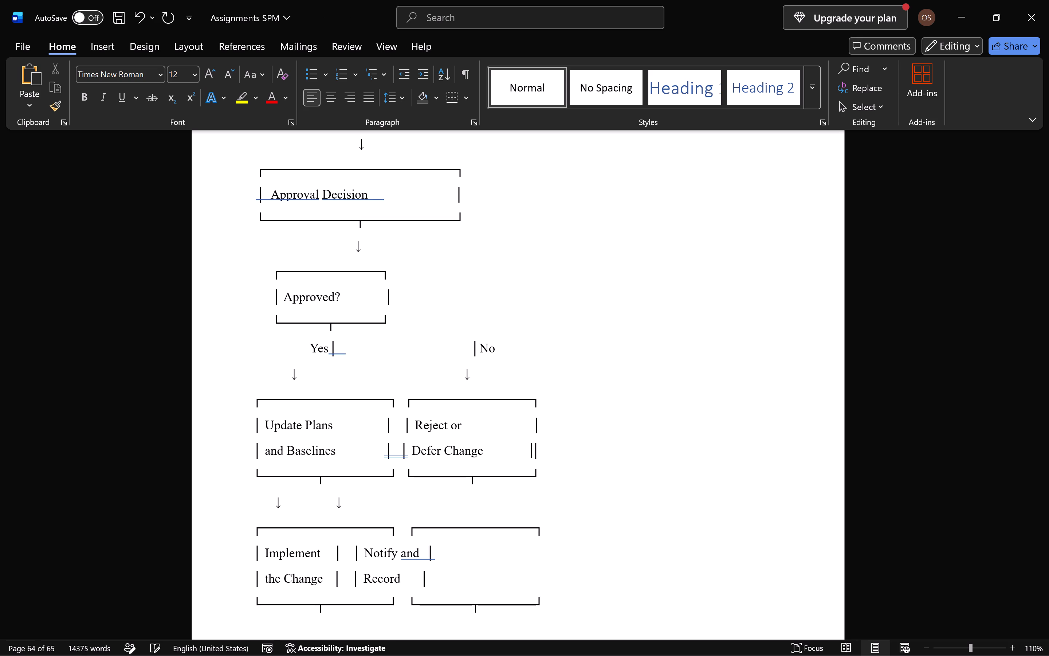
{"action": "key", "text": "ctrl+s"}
{"action": "scroll", "coordinate": [337, 423], "scroll_direction": "down", "scroll_amount": 2}
{"action": "scroll", "coordinate": [337, 423], "scroll_direction": "up", "scroll_amount": 1}
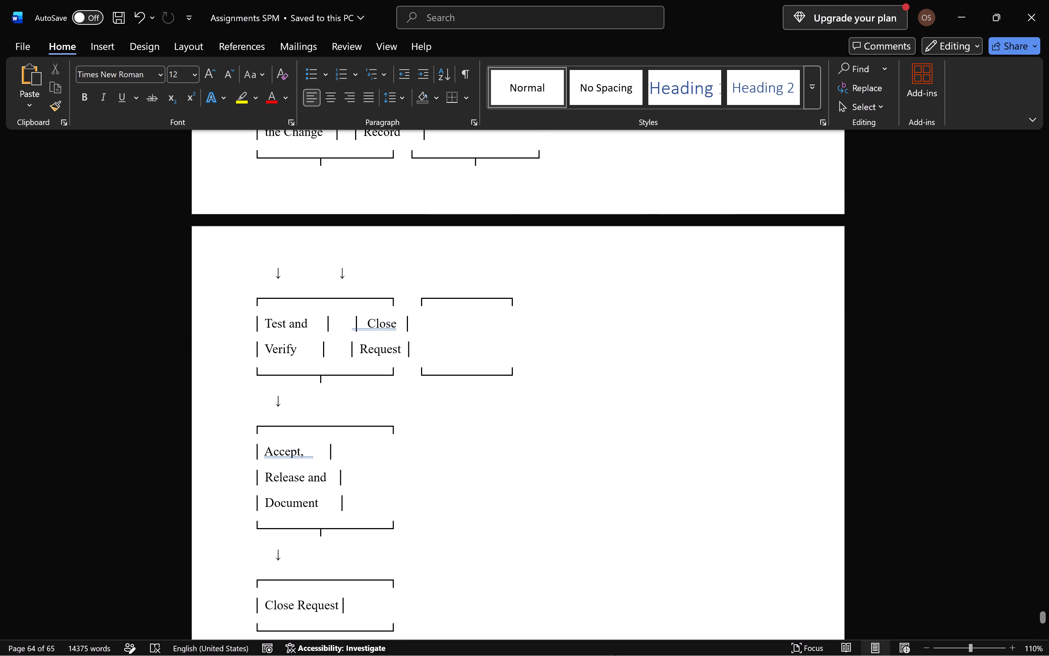
{"action": "left_click", "coordinate": [605, 643]}
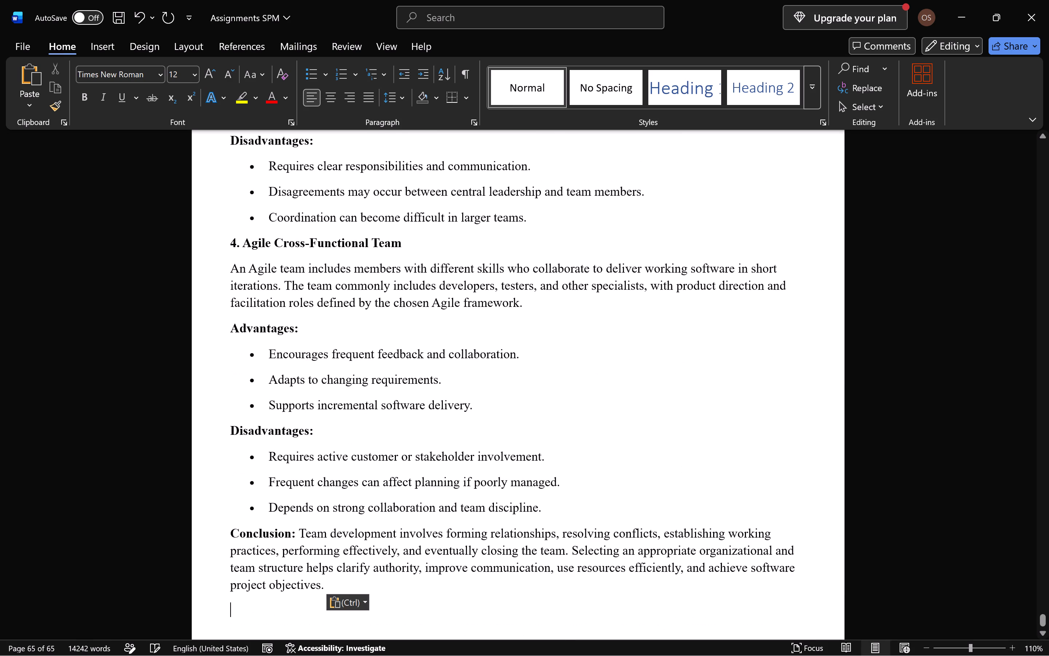
Center the "ASSIGNMENT 5" and "UNIT 5: Managing People and Organizing Teams" headings at the start of the pasted answer.
{"action": "scroll", "coordinate": [302, 332], "scroll_direction": "up", "scroll_amount": 10}
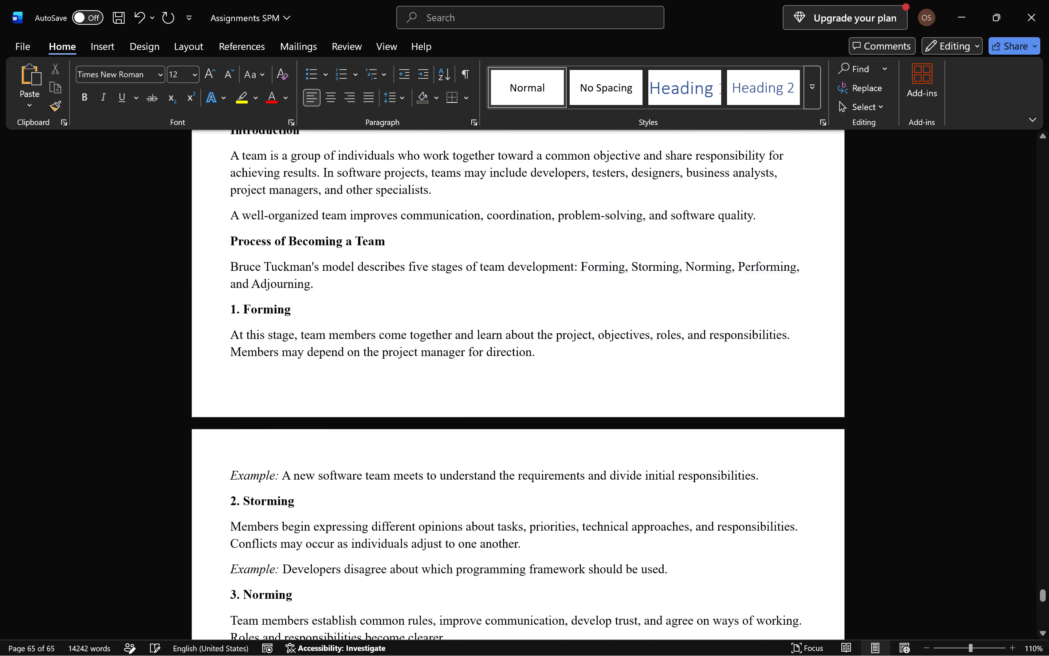
{"action": "scroll", "coordinate": [302, 332], "scroll_direction": "up", "scroll_amount": 7}
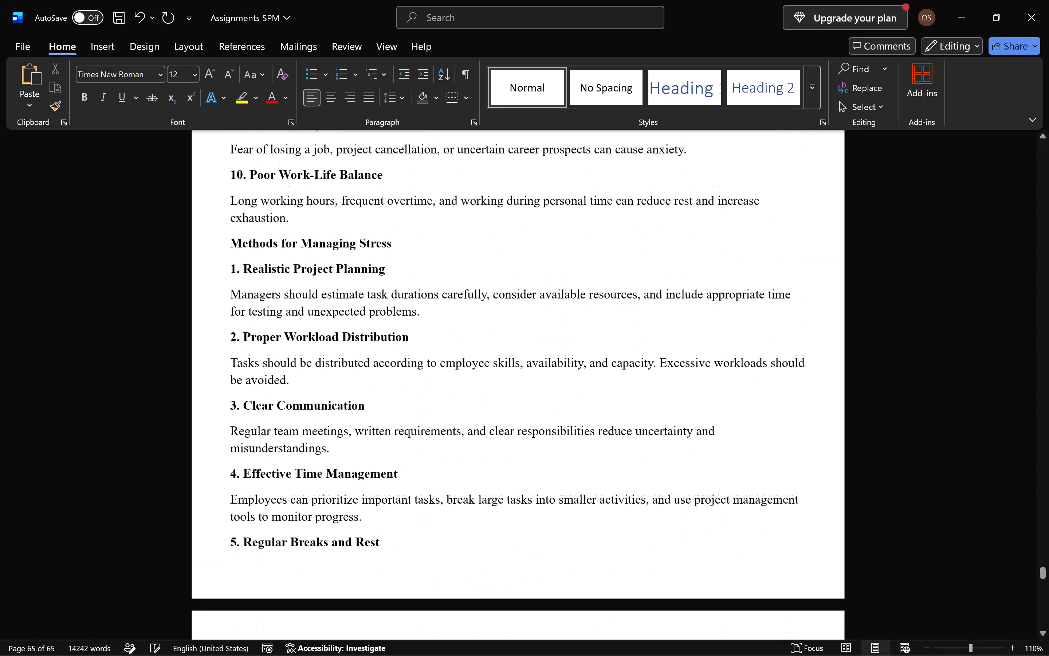
{"action": "scroll", "coordinate": [302, 332], "scroll_direction": "up", "scroll_amount": 7}
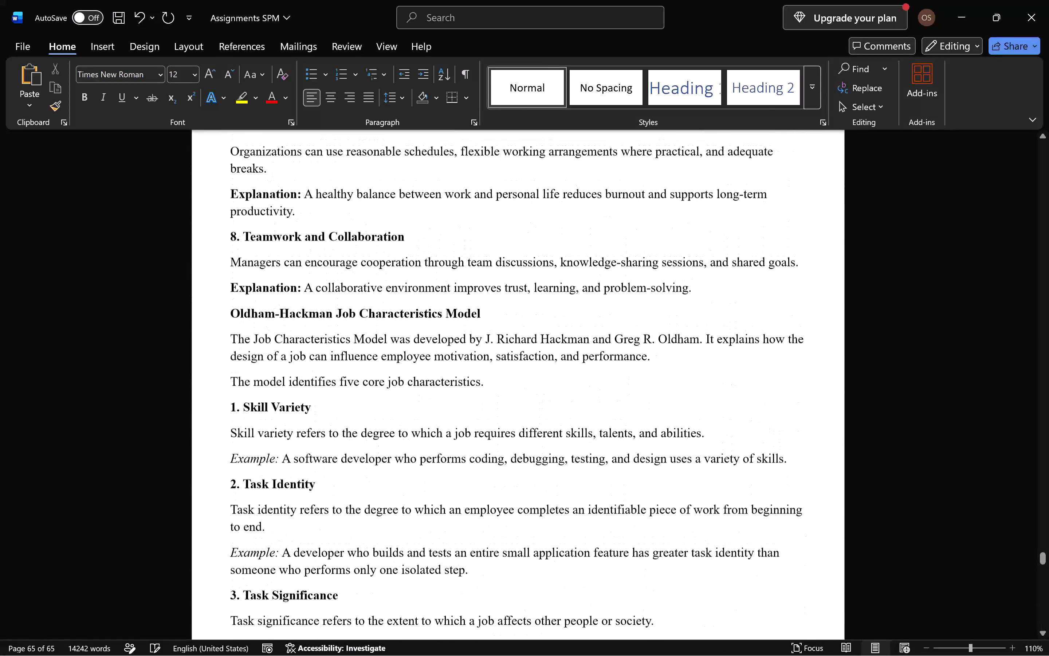
{"action": "scroll", "coordinate": [302, 332], "scroll_direction": "up", "scroll_amount": 6}
{"action": "scroll", "coordinate": [302, 332], "scroll_direction": "down", "scroll_amount": 1}
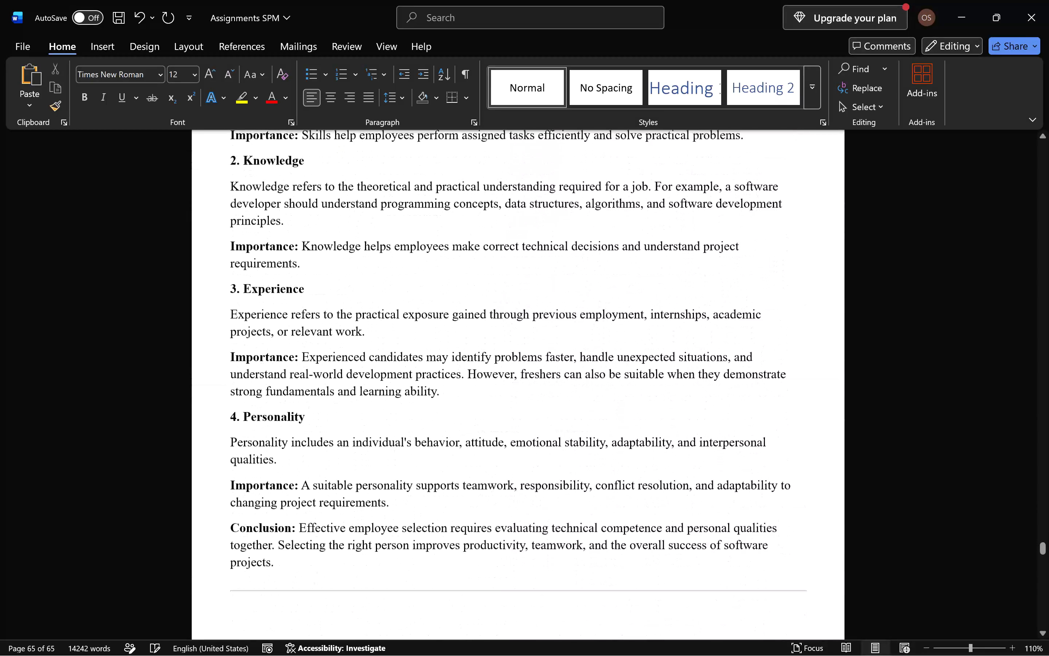
{"action": "scroll", "coordinate": [302, 332], "scroll_direction": "down", "scroll_amount": 3}
{"action": "scroll", "coordinate": [302, 332], "scroll_direction": "up", "scroll_amount": 2}
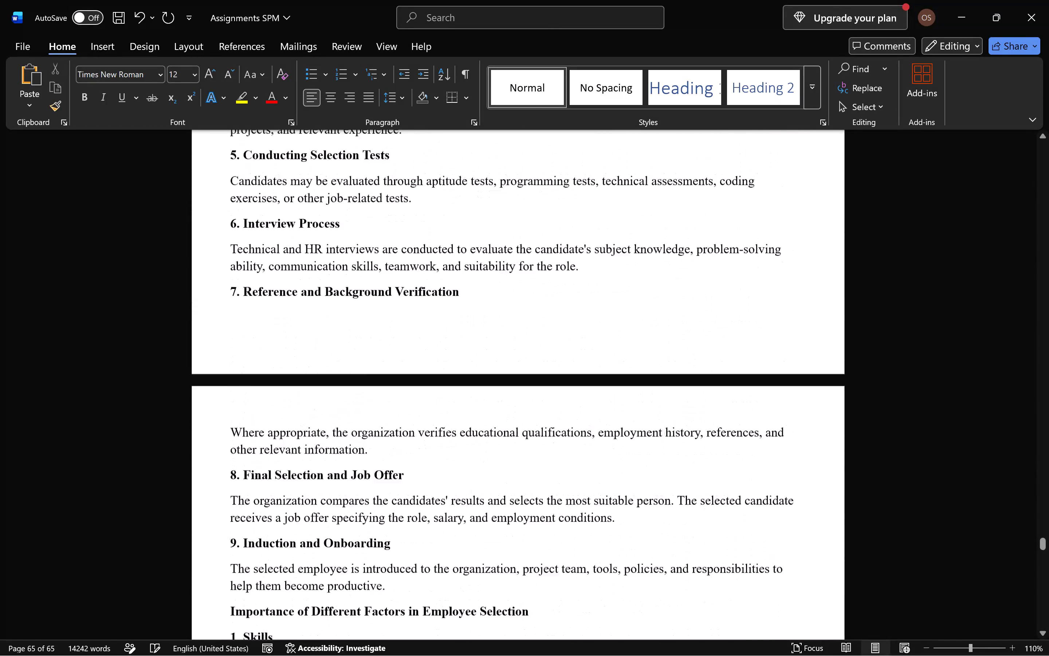
{"action": "scroll", "coordinate": [302, 332], "scroll_direction": "up", "scroll_amount": 5}
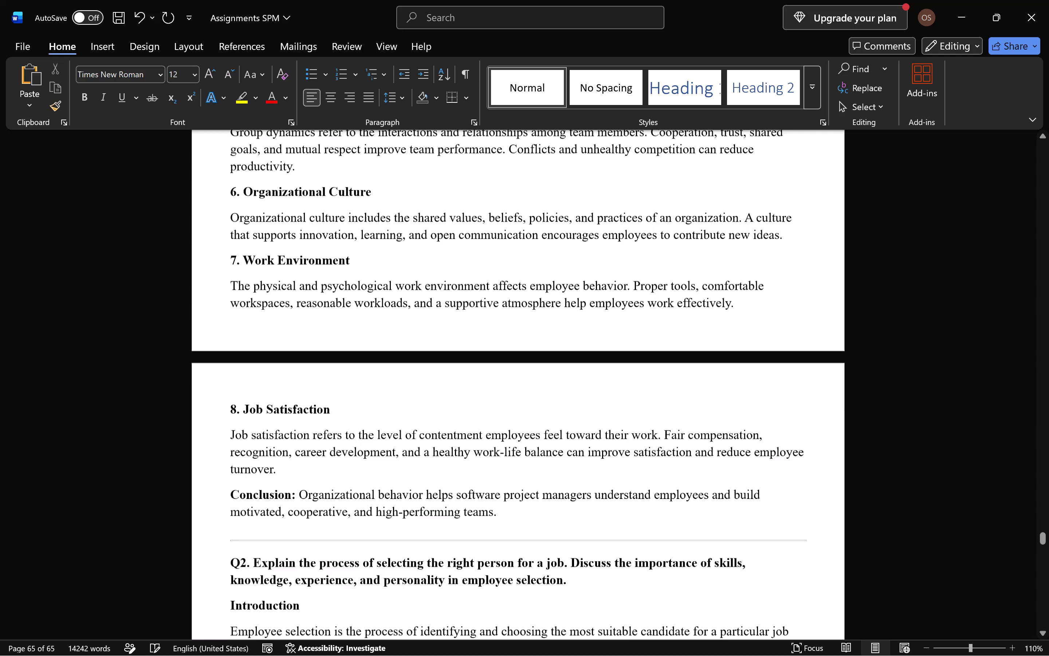
{"action": "scroll", "coordinate": [302, 332], "scroll_direction": "up", "scroll_amount": 4}
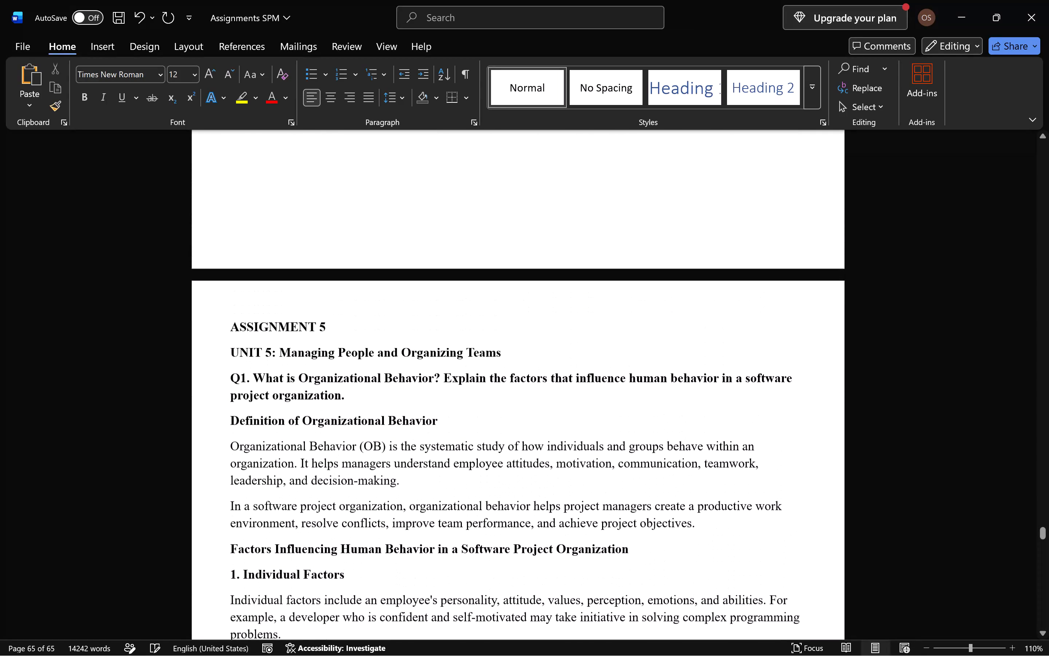
{"action": "left_click", "coordinate": [231, 332]}
{"action": "key", "text": "Tab"}
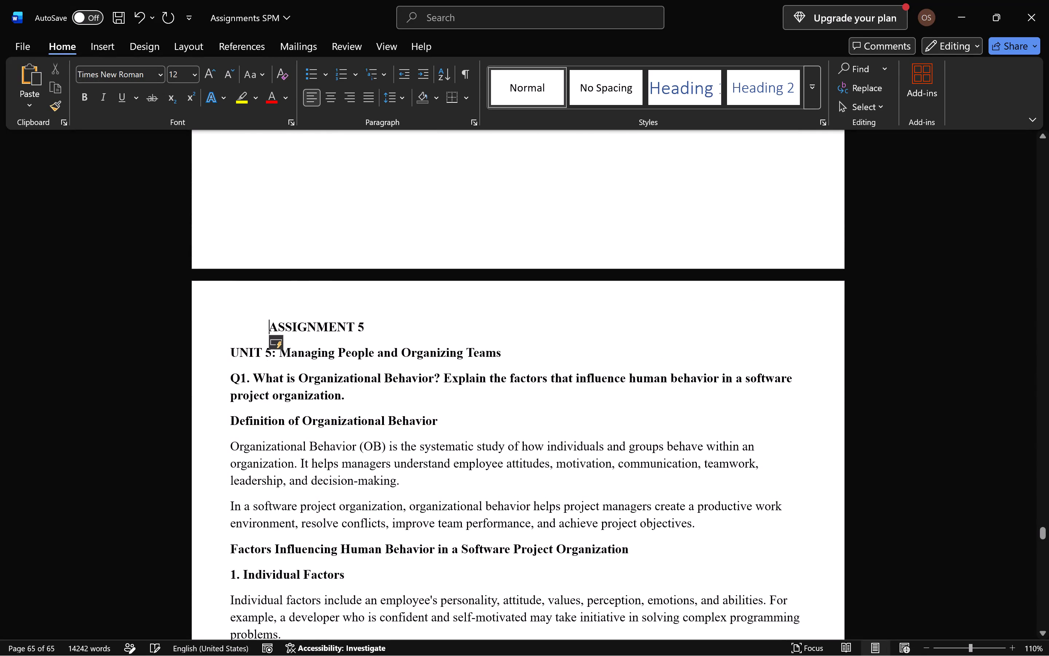
{"action": "key", "text": "BackSpace"}
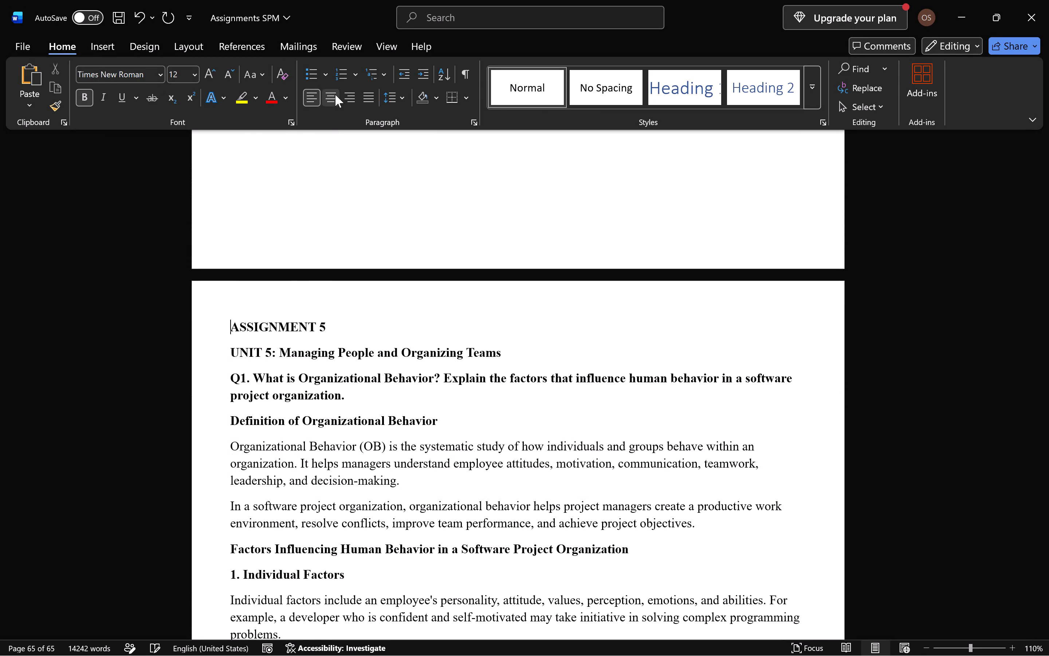
{"action": "left_click", "coordinate": [335, 94]}
{"action": "left_click", "coordinate": [229, 350]}
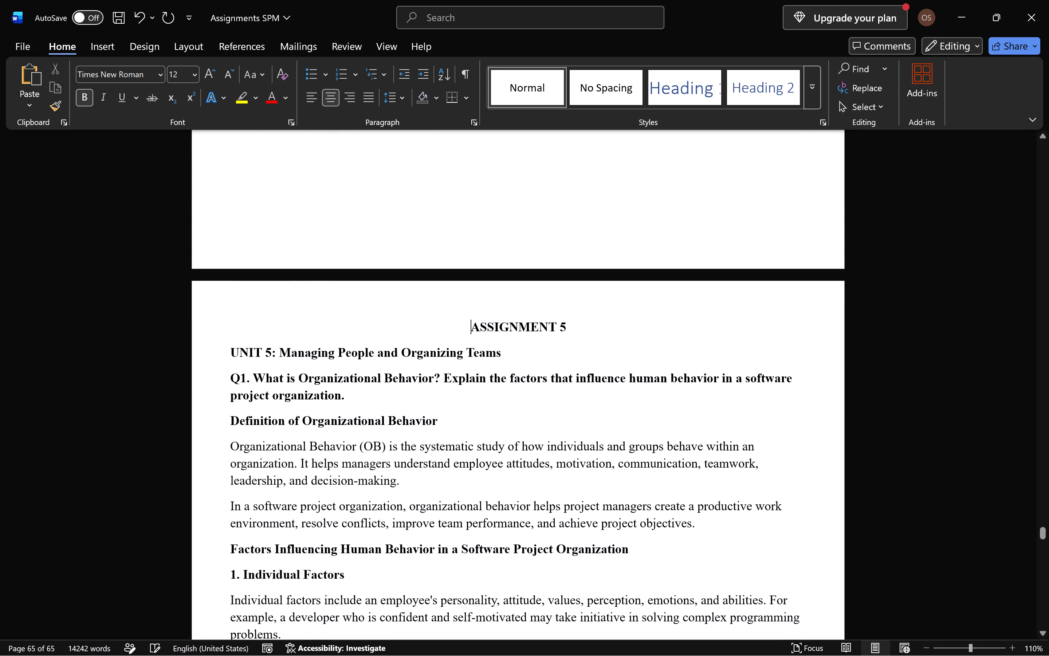
{"action": "left_click", "coordinate": [327, 104]}
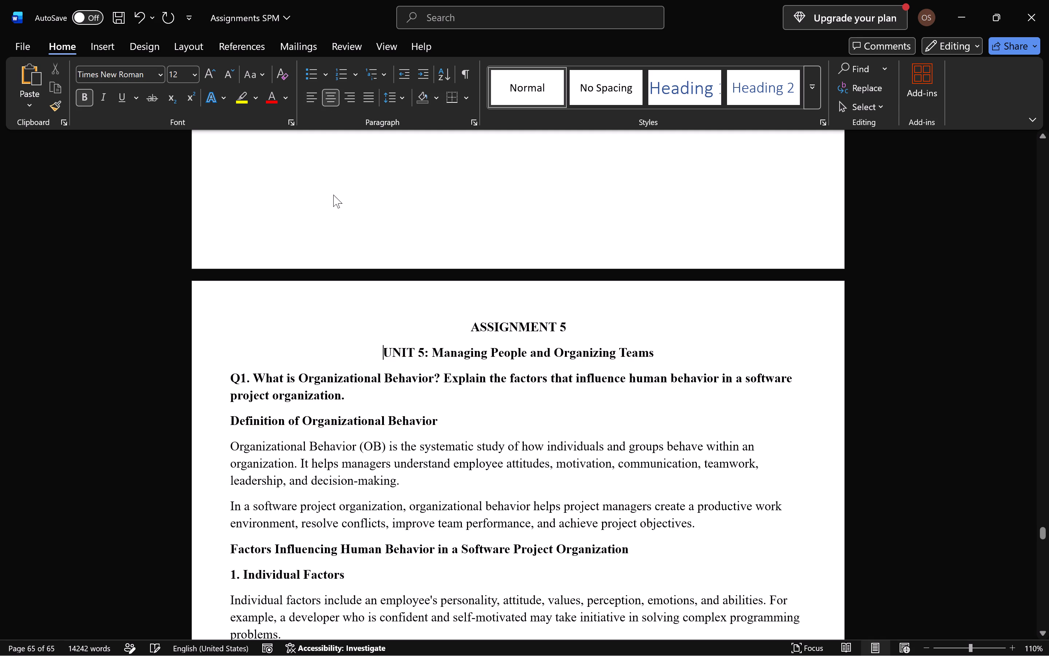
Insert a blank line below the centered UNIT 5 heading and save the document.
{"action": "left_click", "coordinate": [668, 358]}
{"action": "key", "text": "Return"}
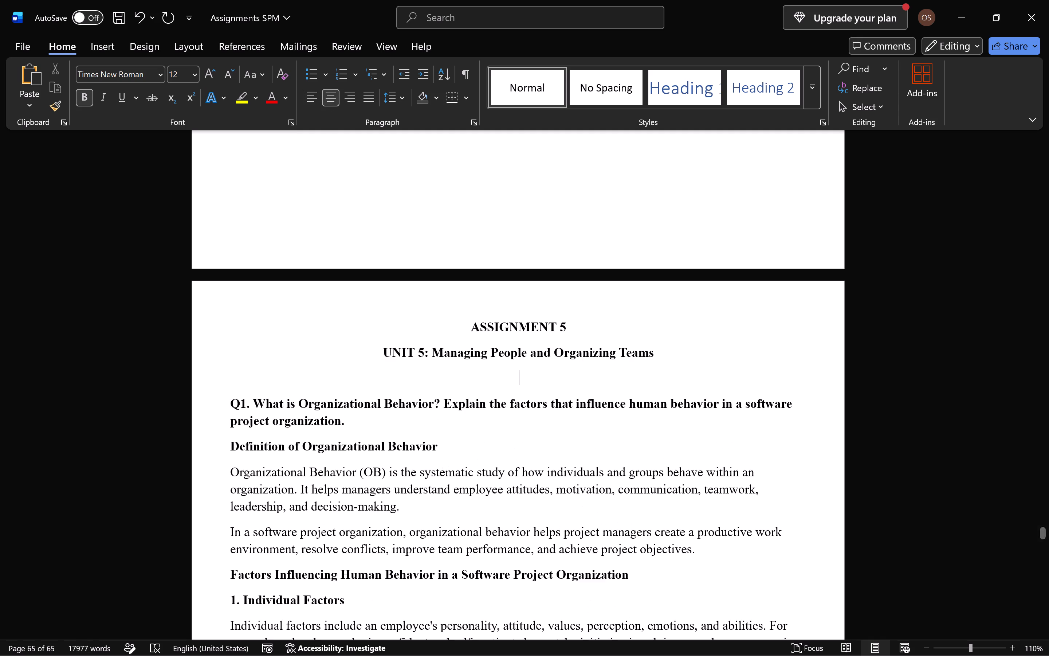
{"action": "key", "text": "ctrl+s"}
Review the pasted Assignment 5 answers from Q1 through the Comparison of Organizational Structures table in Q6.
{"action": "scroll", "coordinate": [668, 358], "scroll_direction": "down", "scroll_amount": 3}
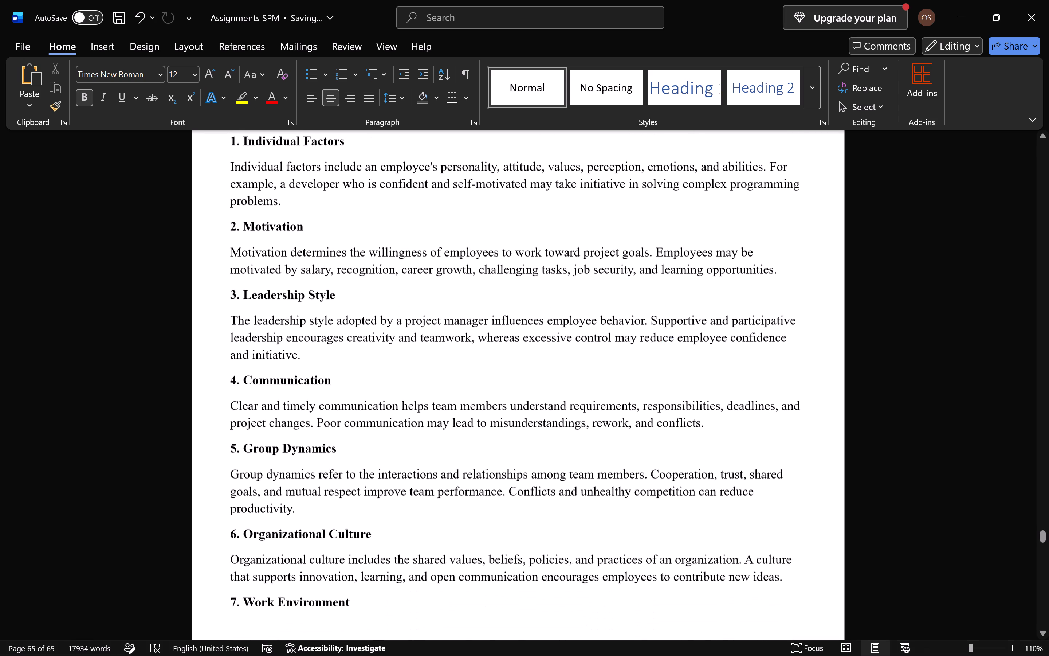
{"action": "scroll", "coordinate": [668, 358], "scroll_direction": "down", "scroll_amount": 3}
{"action": "scroll", "coordinate": [549, 316], "scroll_direction": "up", "scroll_amount": 1}
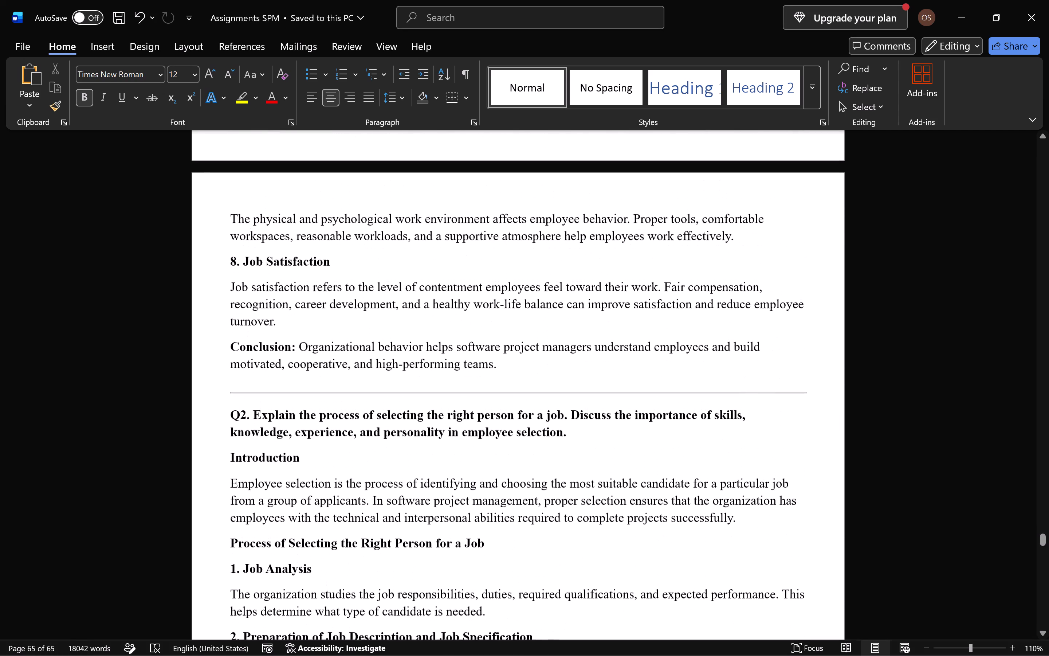
{"action": "left_click", "coordinate": [466, 397]}
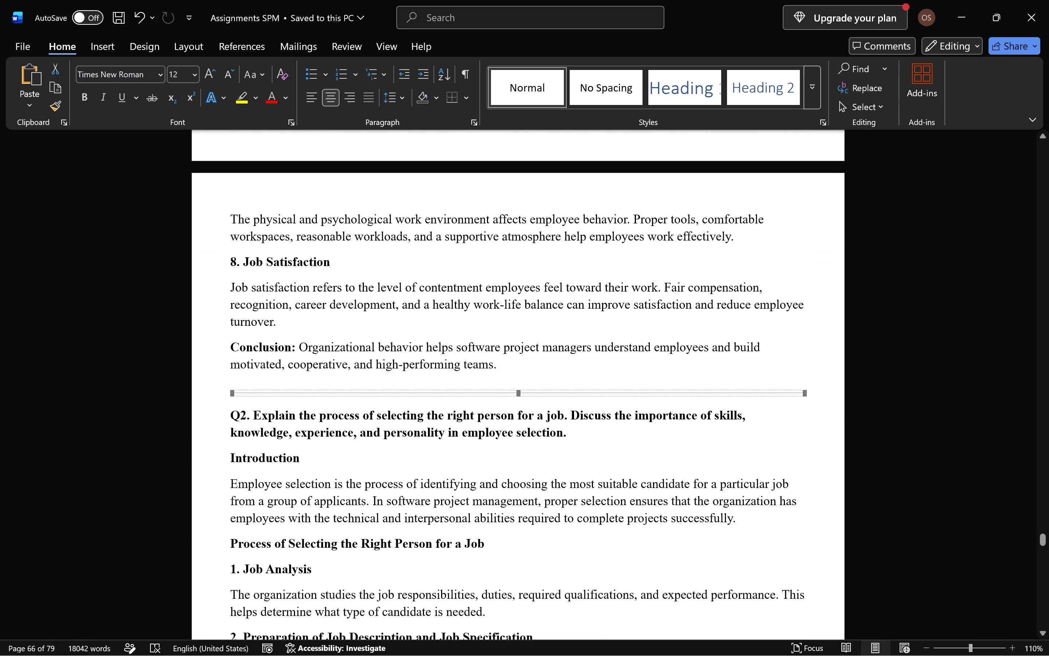
{"action": "left_click", "coordinate": [429, 450]}
{"action": "scroll", "coordinate": [435, 476], "scroll_direction": "down", "scroll_amount": 2}
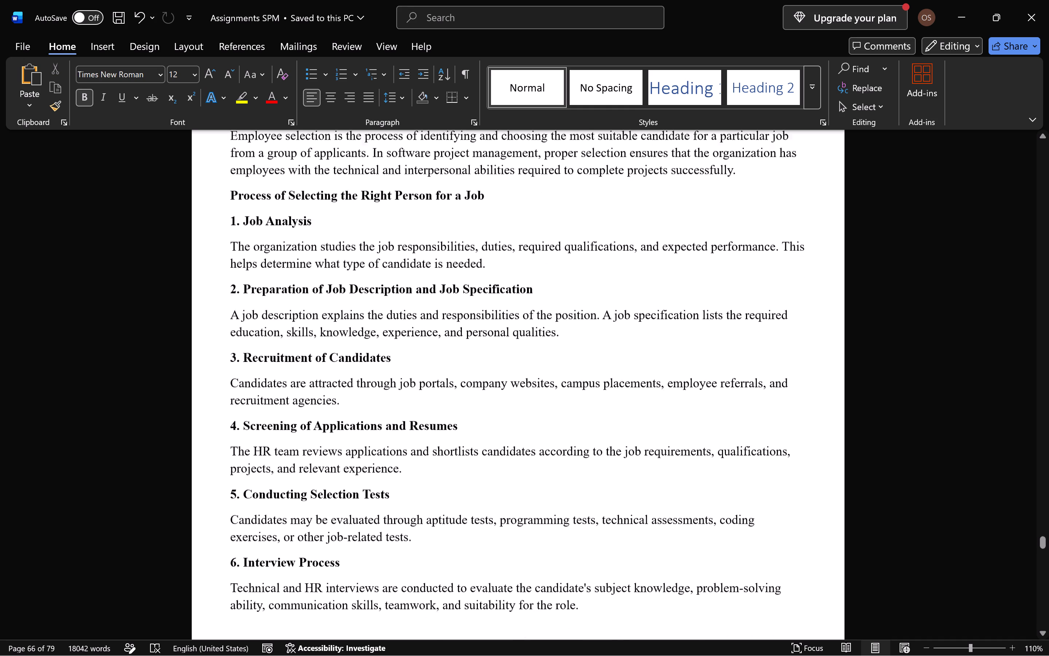
{"action": "scroll", "coordinate": [435, 476], "scroll_direction": "down", "scroll_amount": 4}
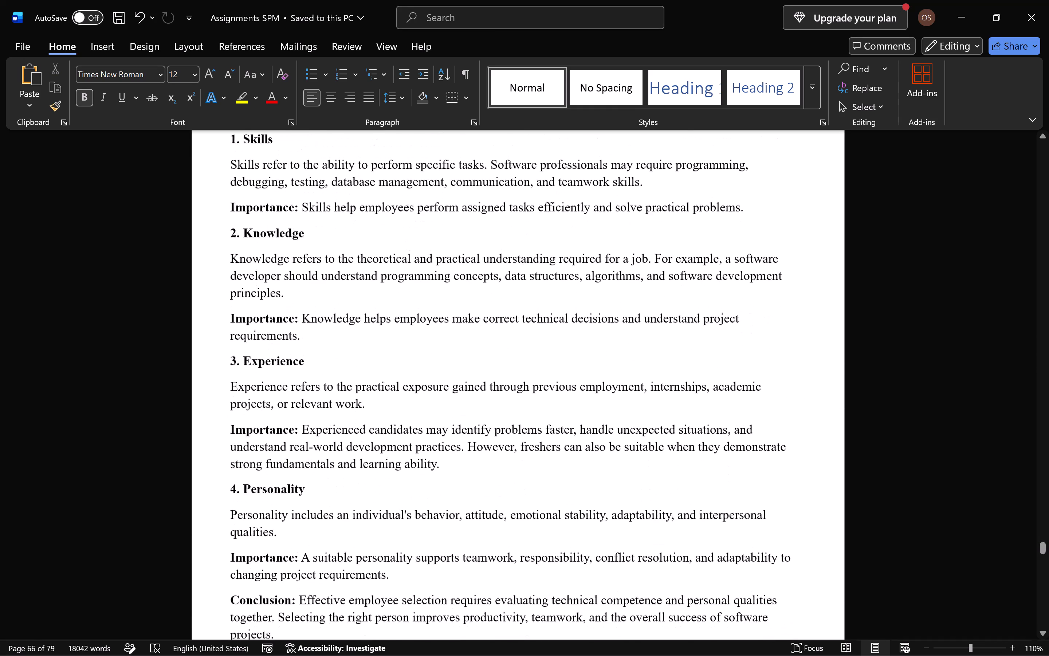
{"action": "scroll", "coordinate": [435, 476], "scroll_direction": "down", "scroll_amount": 3}
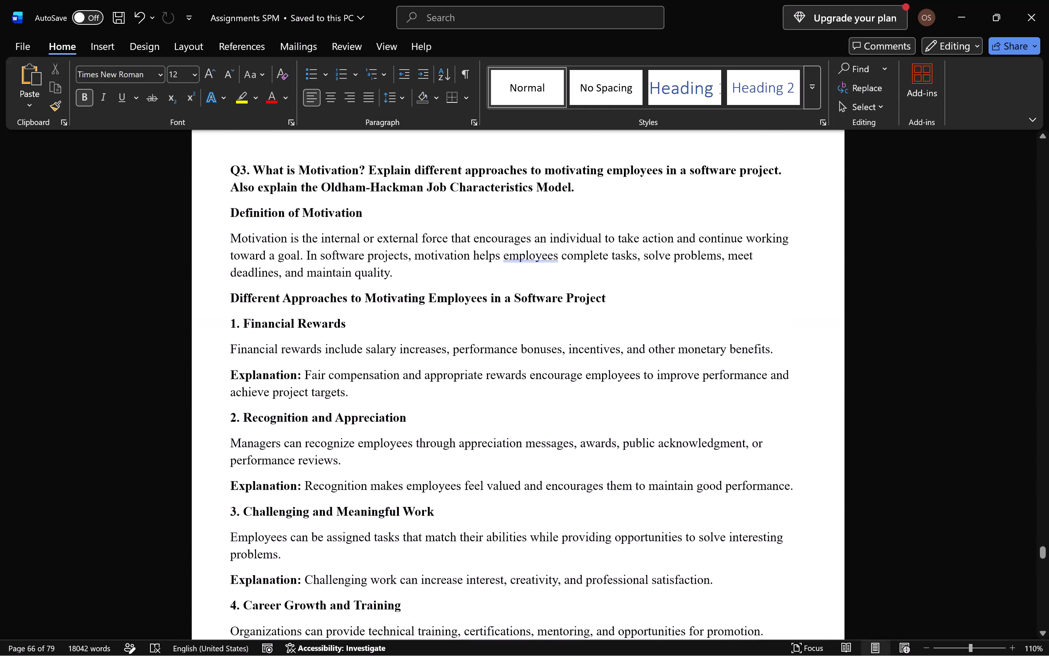
{"action": "scroll", "coordinate": [435, 476], "scroll_direction": "down", "scroll_amount": 3}
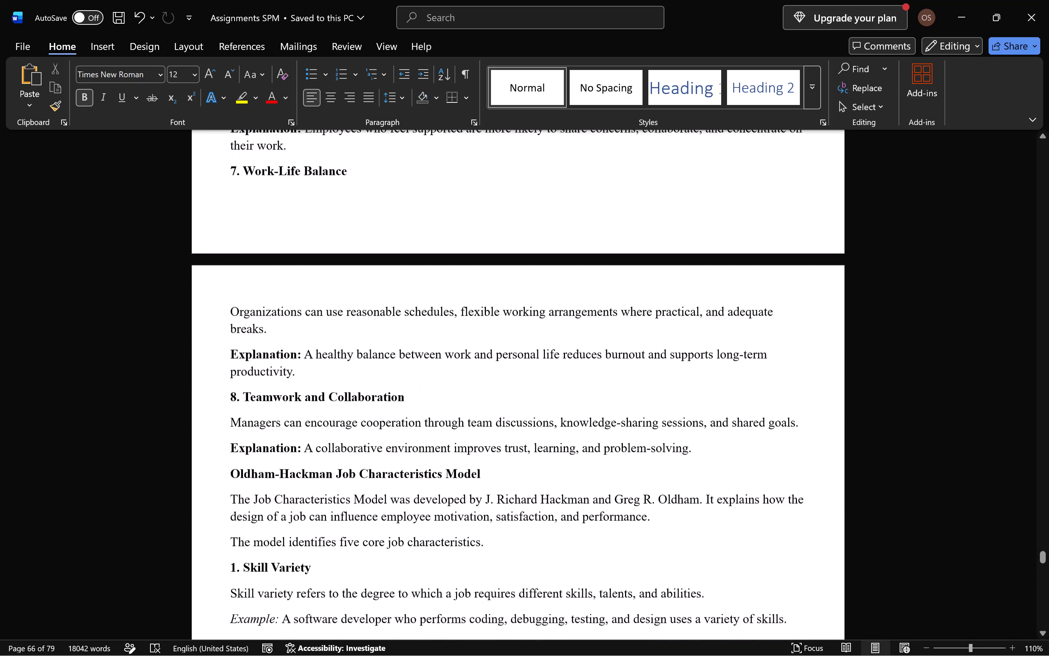
{"action": "scroll", "coordinate": [435, 476], "scroll_direction": "down", "scroll_amount": 4}
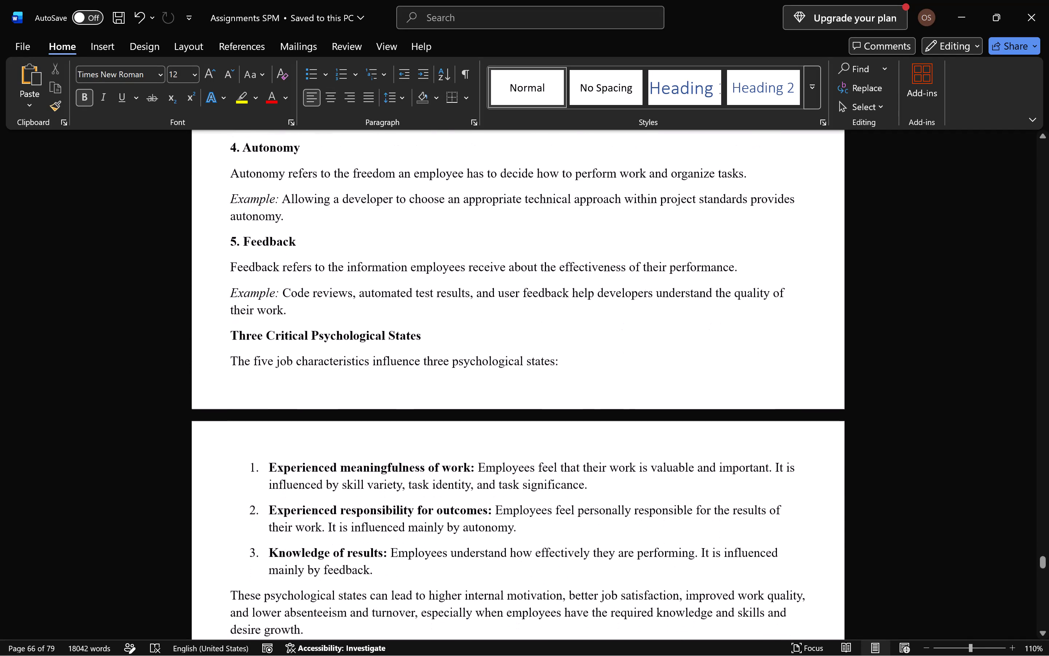
{"action": "scroll", "coordinate": [435, 476], "scroll_direction": "down", "scroll_amount": 2}
{"action": "scroll", "coordinate": [414, 430], "scroll_direction": "down", "scroll_amount": 1}
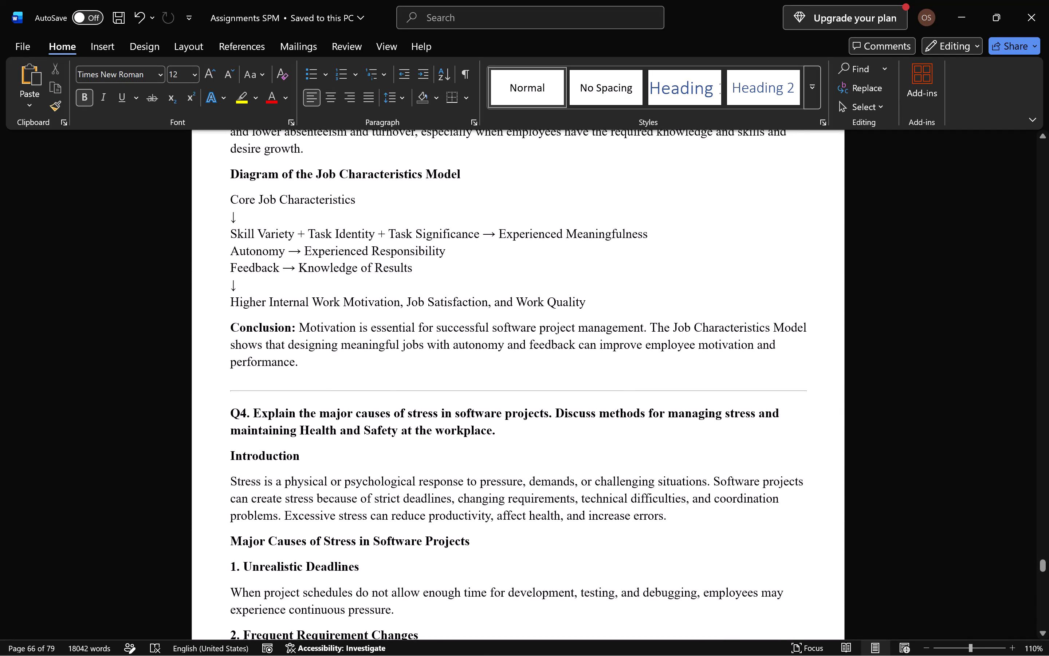
{"action": "scroll", "coordinate": [414, 430], "scroll_direction": "down", "scroll_amount": 4}
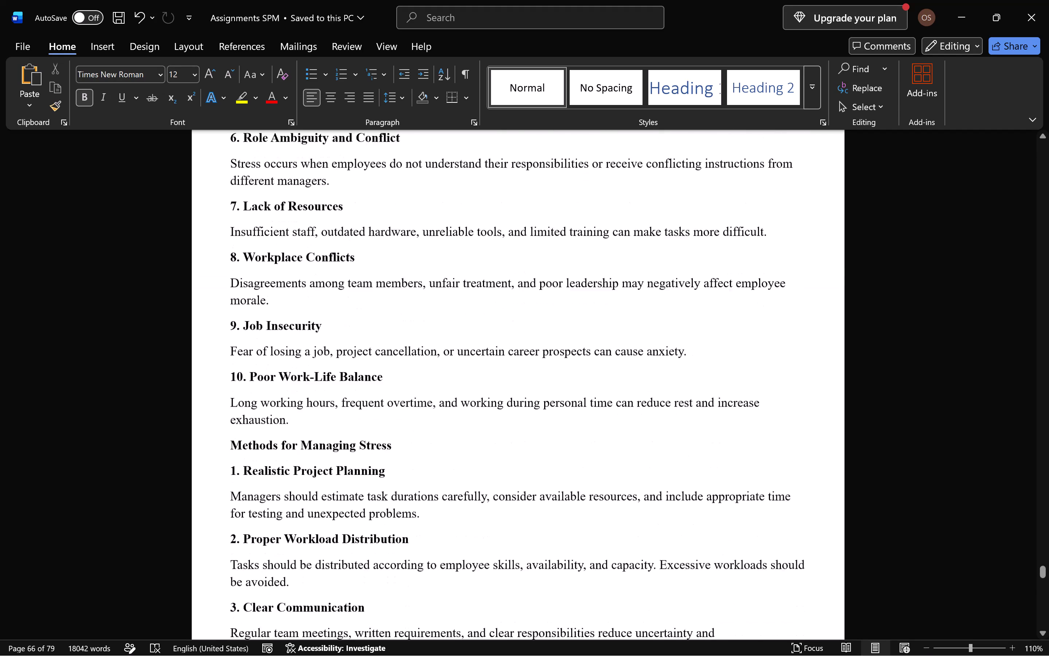
{"action": "scroll", "coordinate": [414, 430], "scroll_direction": "down", "scroll_amount": 4}
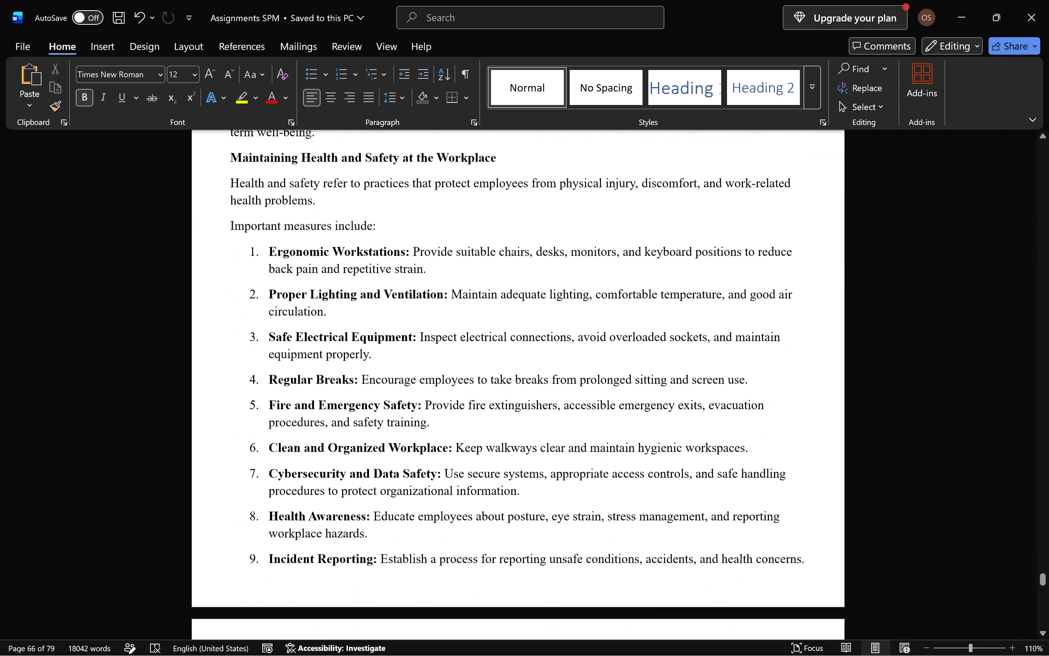
{"action": "scroll", "coordinate": [414, 430], "scroll_direction": "down", "scroll_amount": 4}
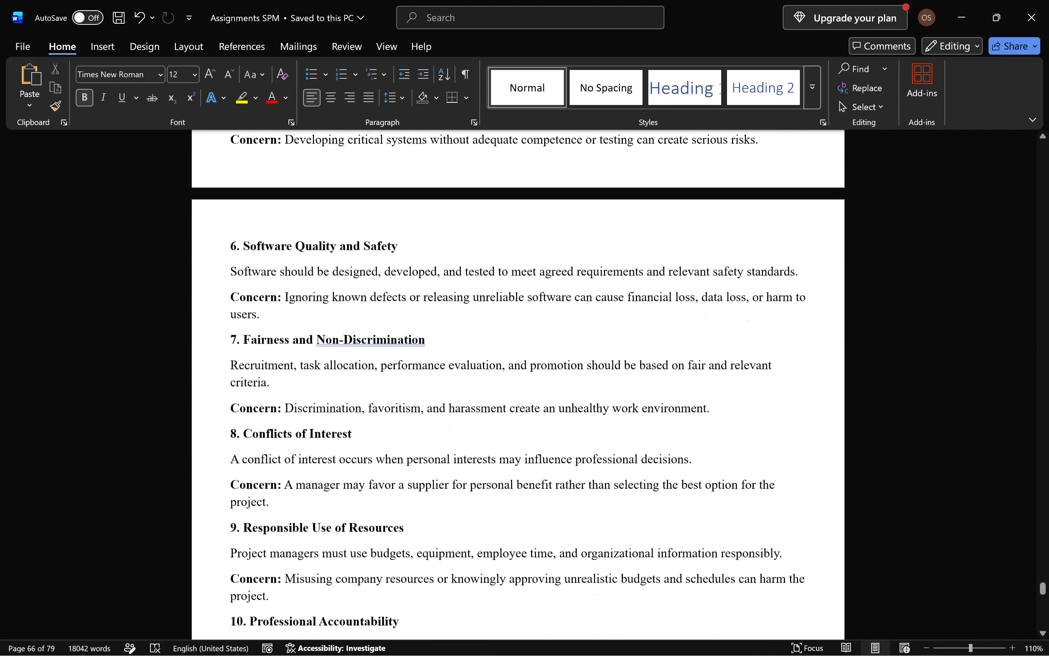
{"action": "scroll", "coordinate": [414, 430], "scroll_direction": "down", "scroll_amount": 4}
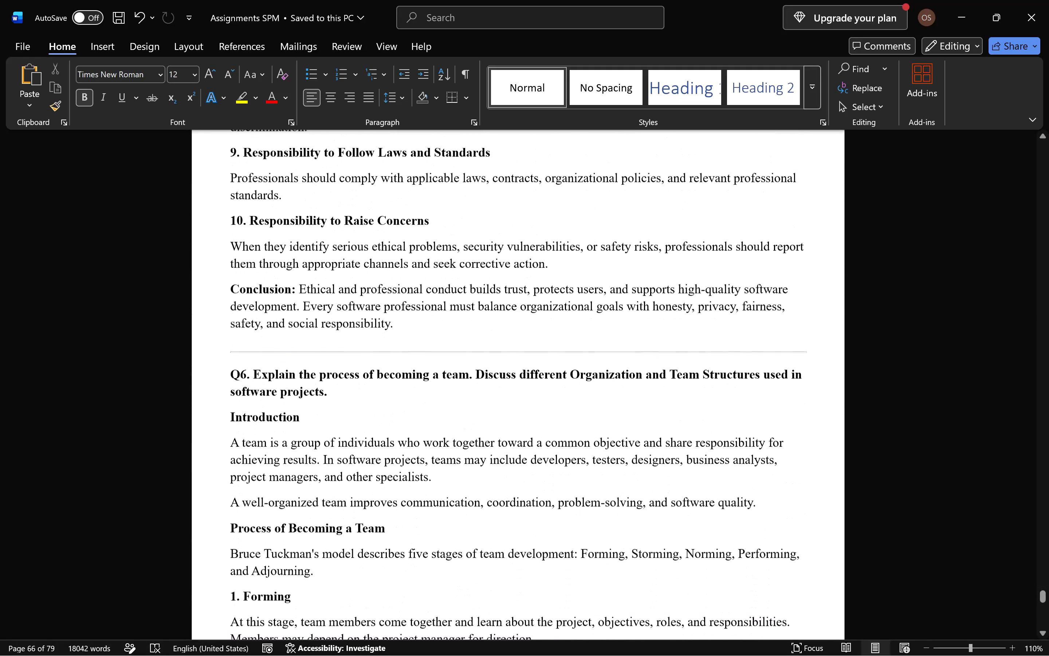
{"action": "scroll", "coordinate": [414, 430], "scroll_direction": "down", "scroll_amount": 4}
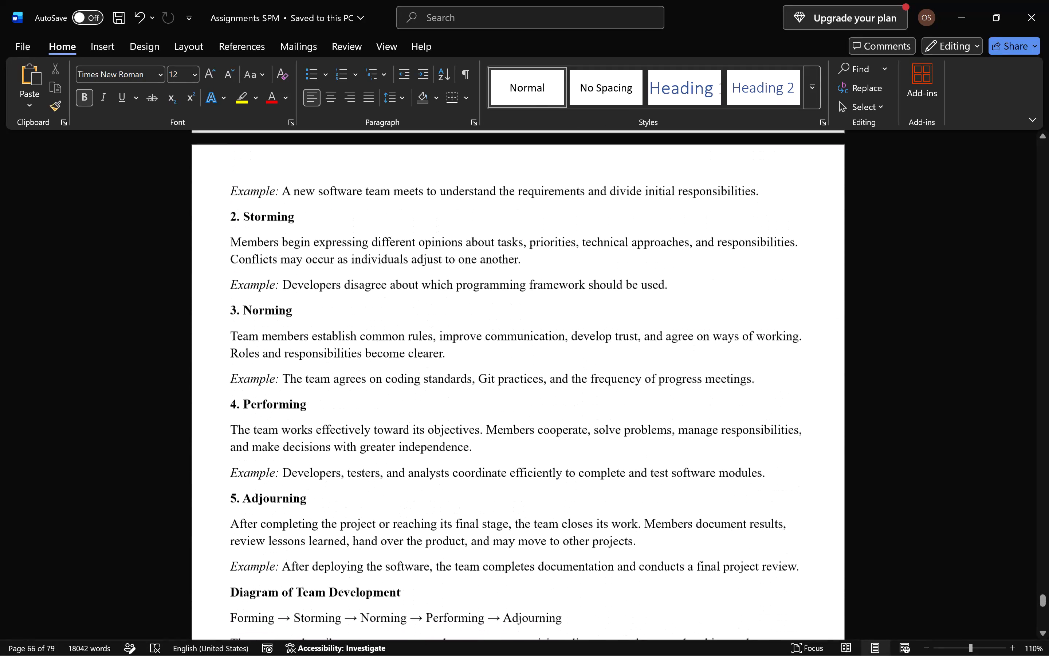
{"action": "scroll", "coordinate": [414, 430], "scroll_direction": "down", "scroll_amount": 4}
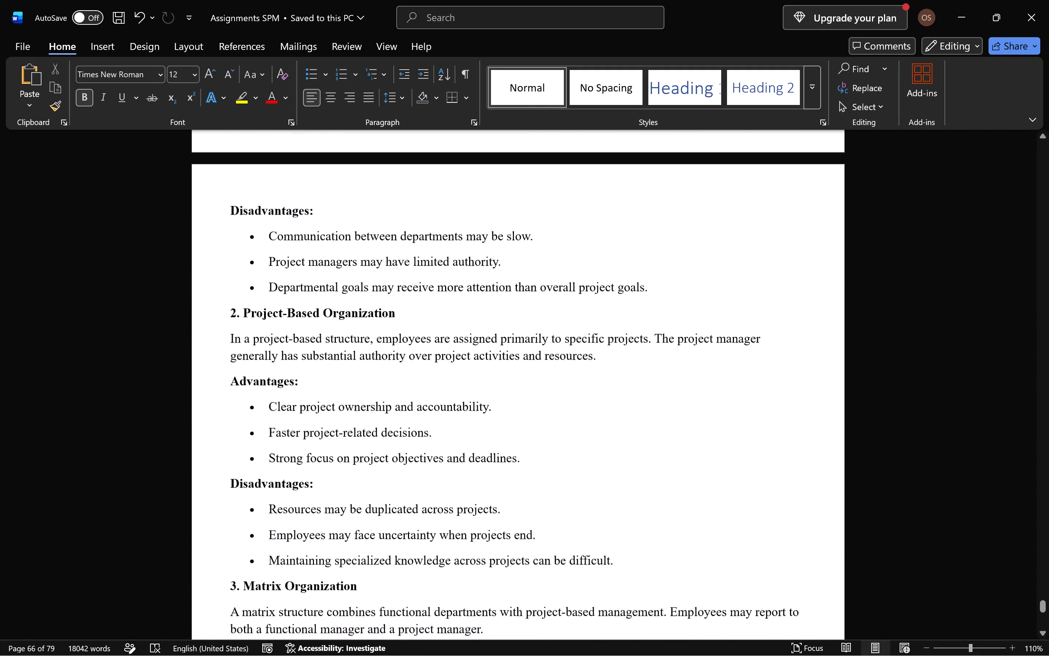
{"action": "scroll", "coordinate": [414, 430], "scroll_direction": "down", "scroll_amount": 3}
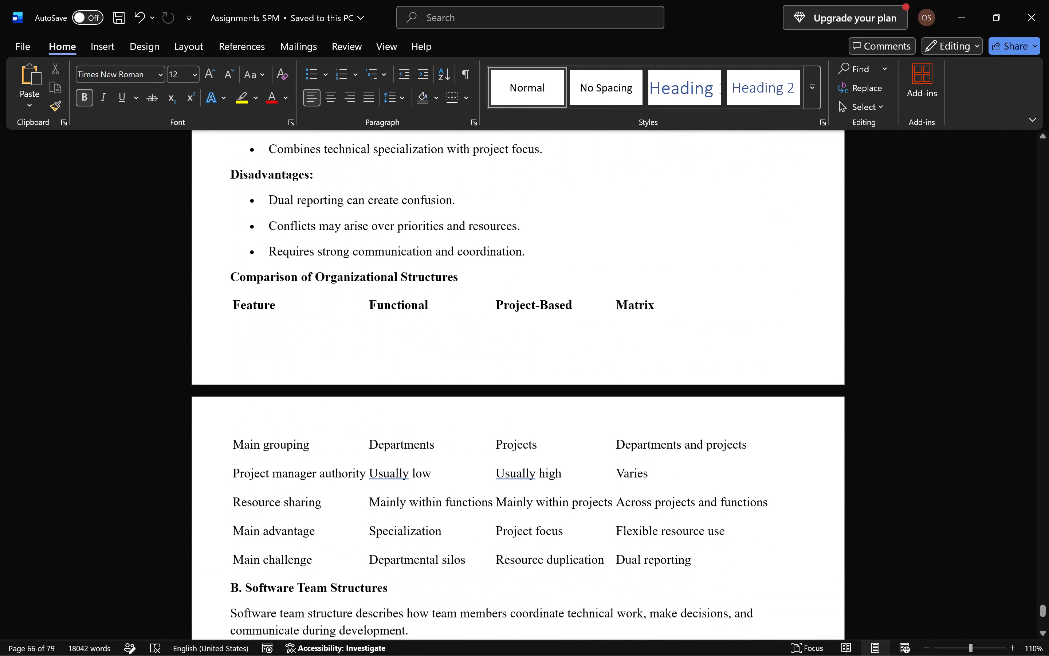
Apply the plain black-bordered grid style to the Comparison of Organizational Structures table.
{"action": "left_click", "coordinate": [427, 452]}
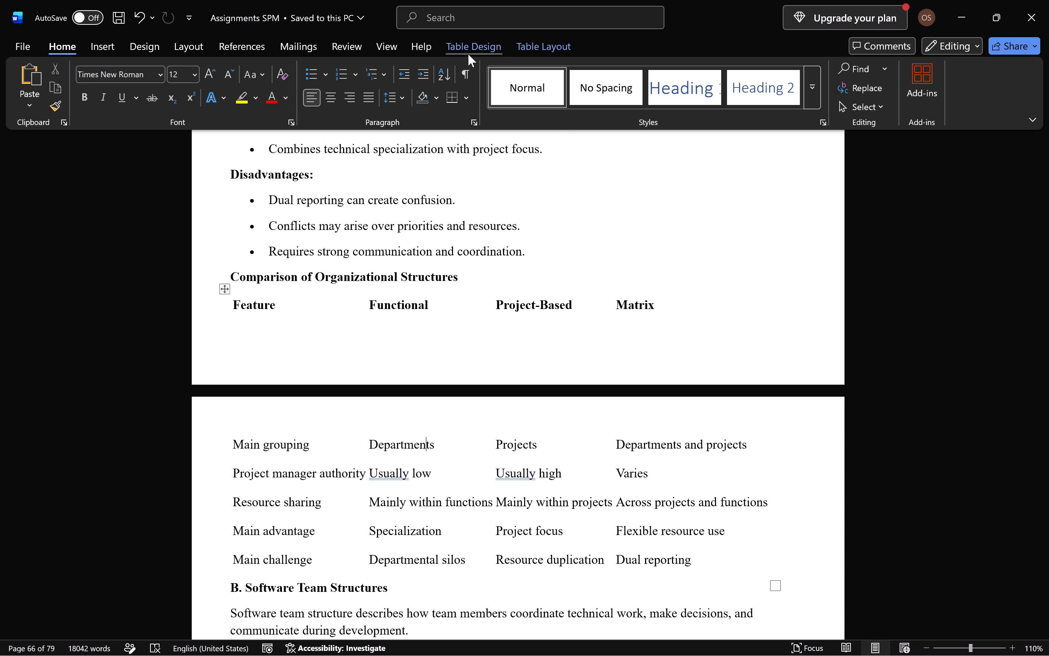
{"action": "left_click", "coordinate": [470, 50]}
{"action": "left_click", "coordinate": [222, 93]}
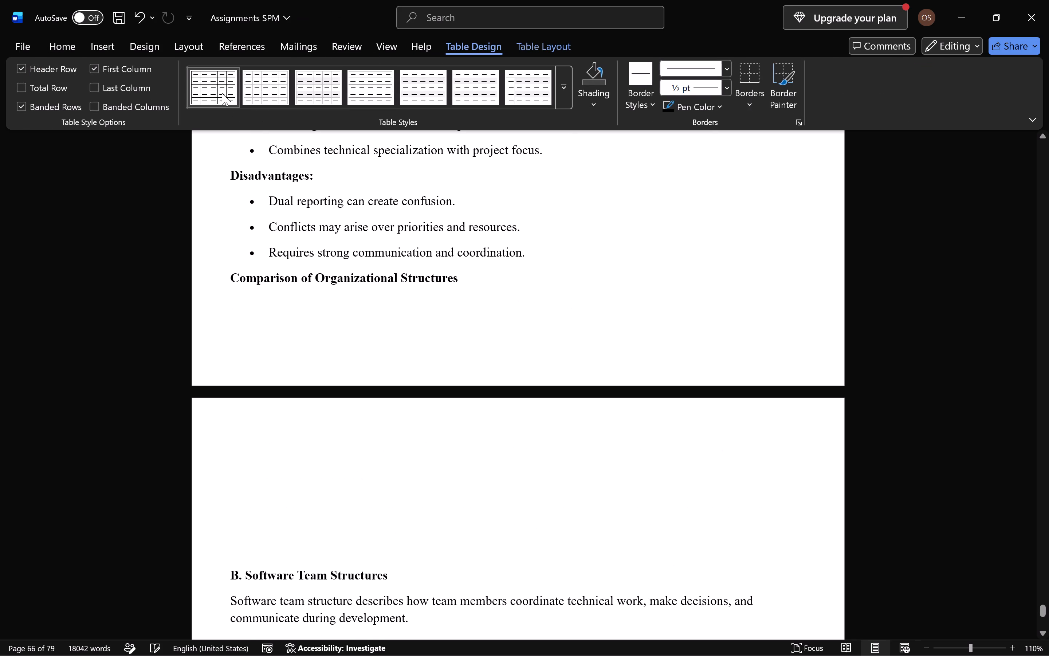
Insert a blank line below the Comparison of Organizational Structures heading to push the whole table onto the next page, and save the document.
{"action": "left_click", "coordinate": [466, 285]}
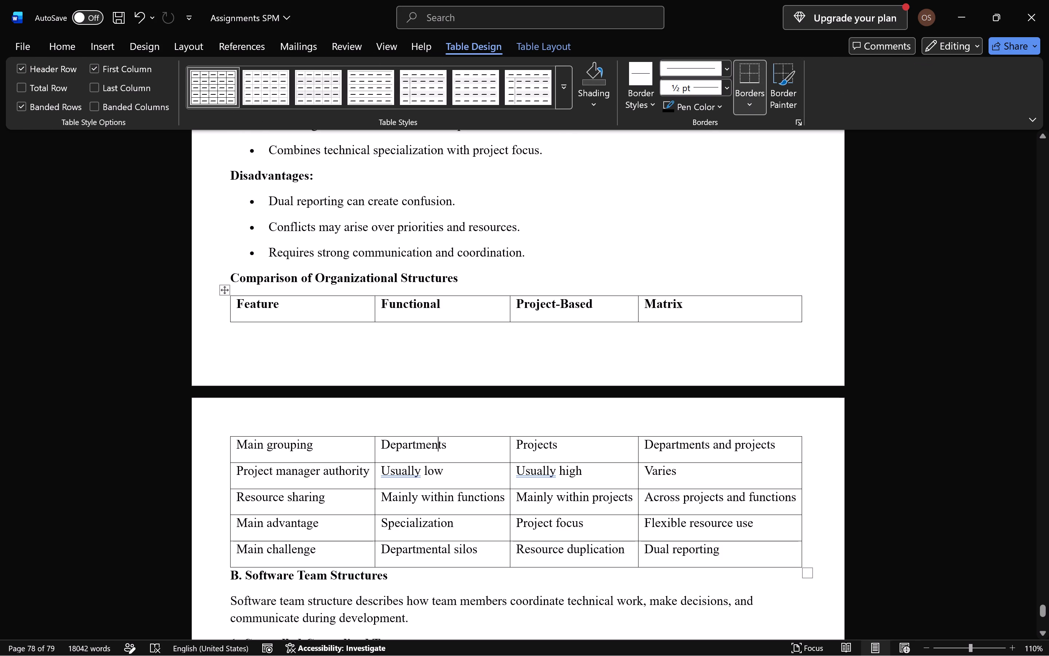
{"action": "key", "text": "Return"}
{"action": "key", "text": "ctrl+s"}
Save the document and add blank lines after Assignment 5's final conclusion until a new page starts.
{"action": "scroll", "coordinate": [466, 285], "scroll_direction": "down", "scroll_amount": 1}
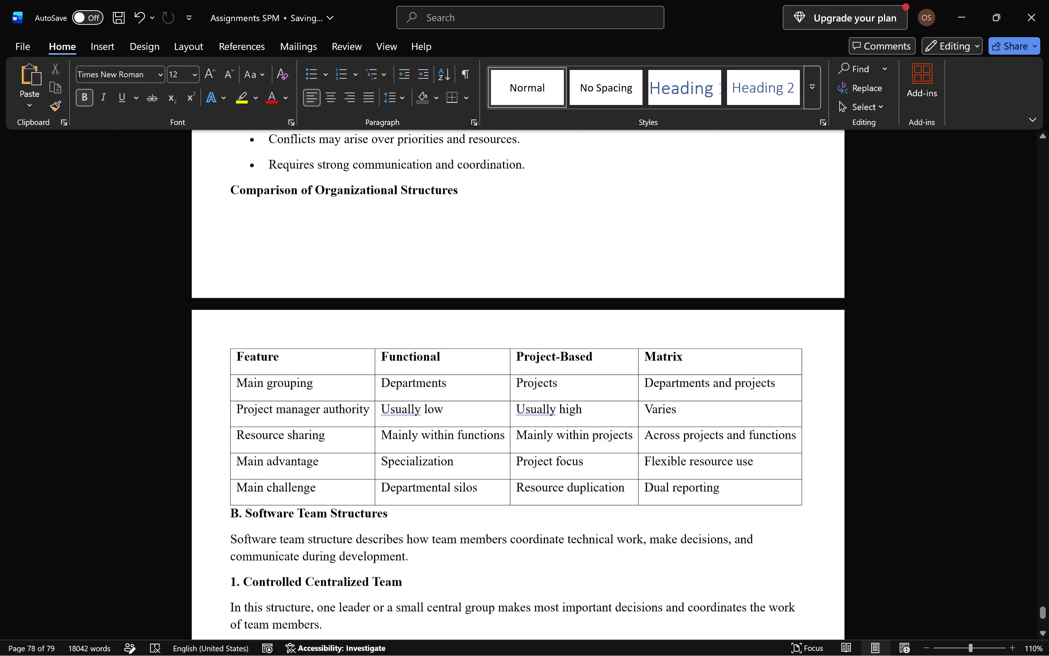
{"action": "scroll", "coordinate": [466, 285], "scroll_direction": "down", "scroll_amount": 5}
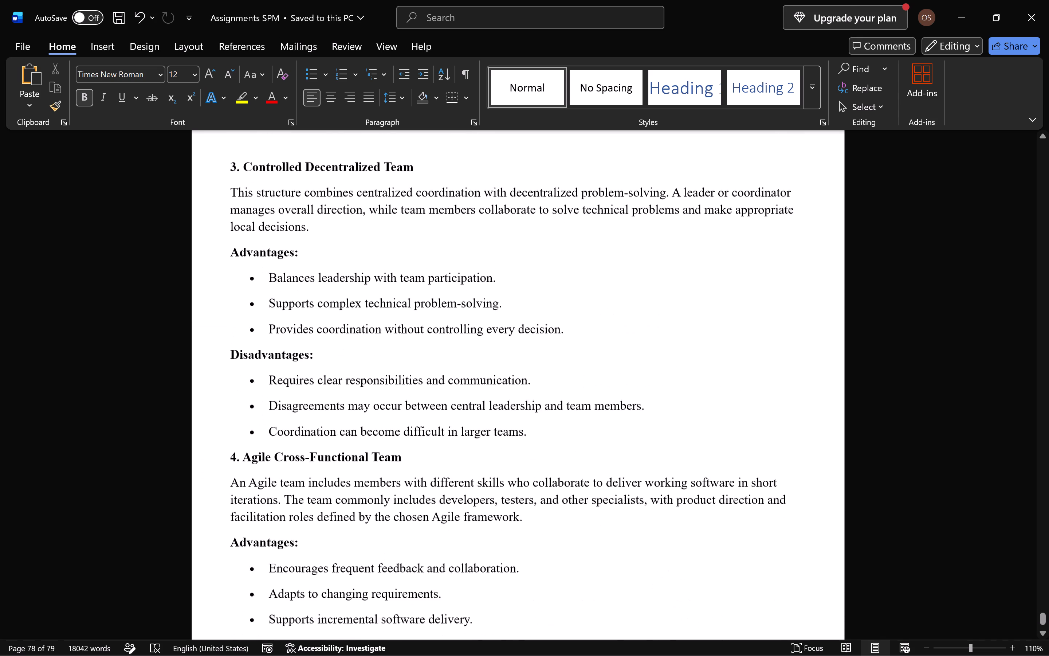
{"action": "scroll", "coordinate": [466, 285], "scroll_direction": "down", "scroll_amount": 3}
{"action": "left_click", "coordinate": [351, 524]}
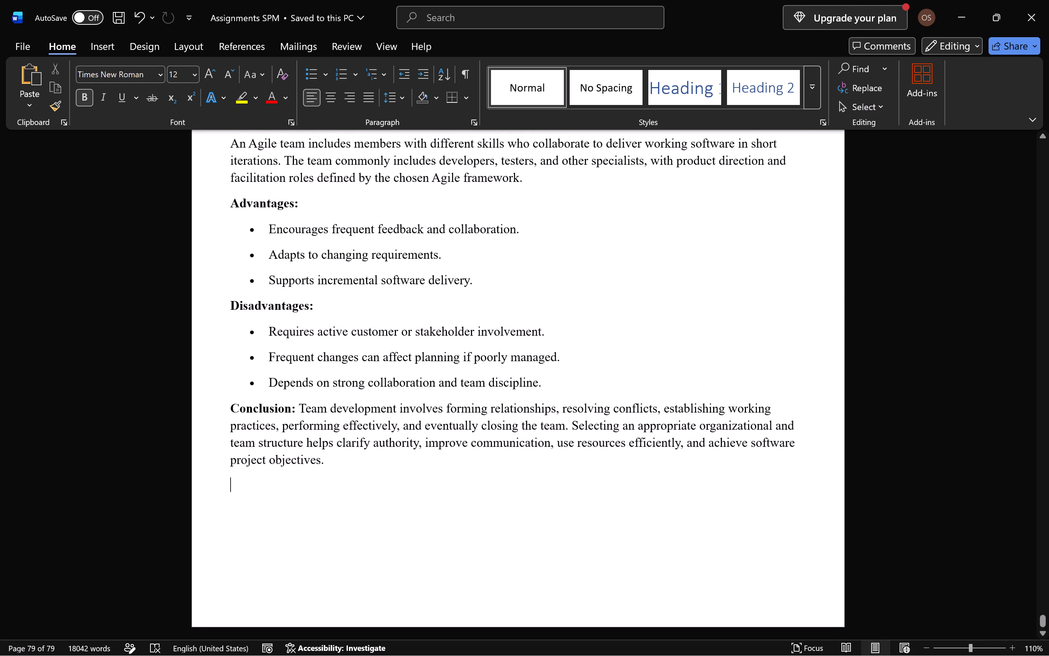
{"action": "key", "text": "ctrl+s"}
{"action": "scroll", "coordinate": [351, 524], "scroll_direction": "up", "scroll_amount": 2}
{"action": "scroll", "coordinate": [351, 524], "scroll_direction": "down", "scroll_amount": 5}
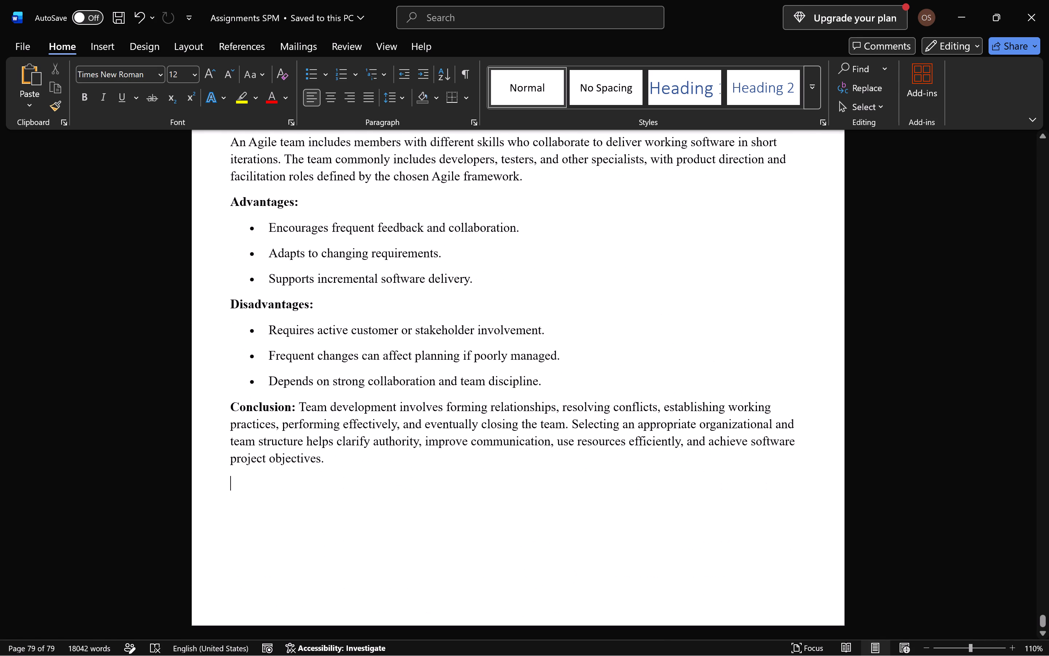
{"action": "key", "text": "Return"}
{"action": "key", "text": "Return"}
{"action": "key", "text": "Return"}
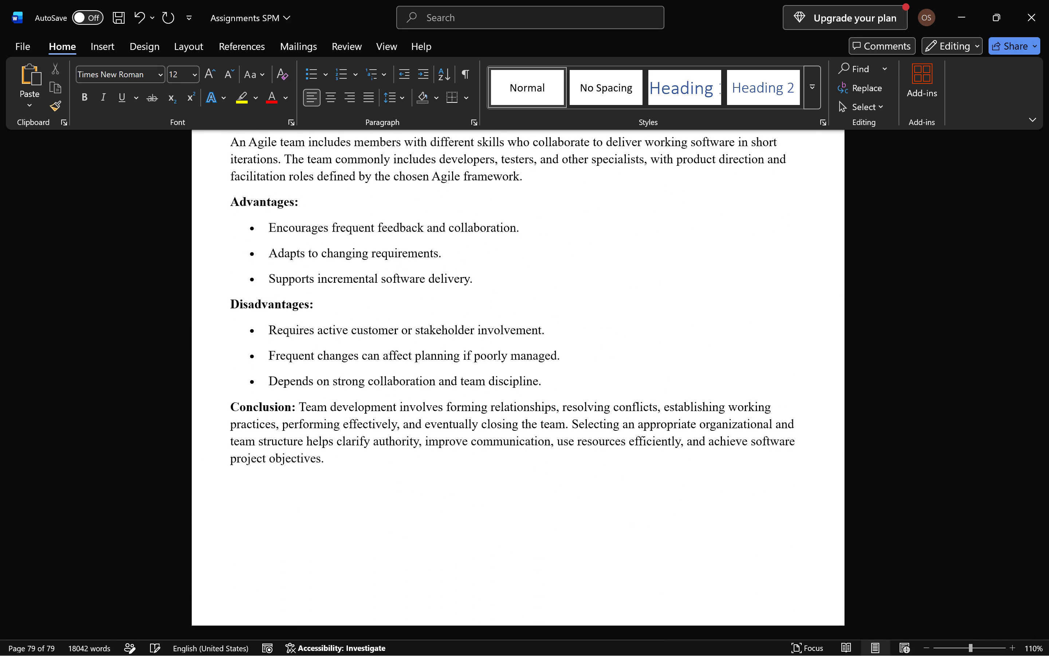
{"action": "key", "text": "Return"}
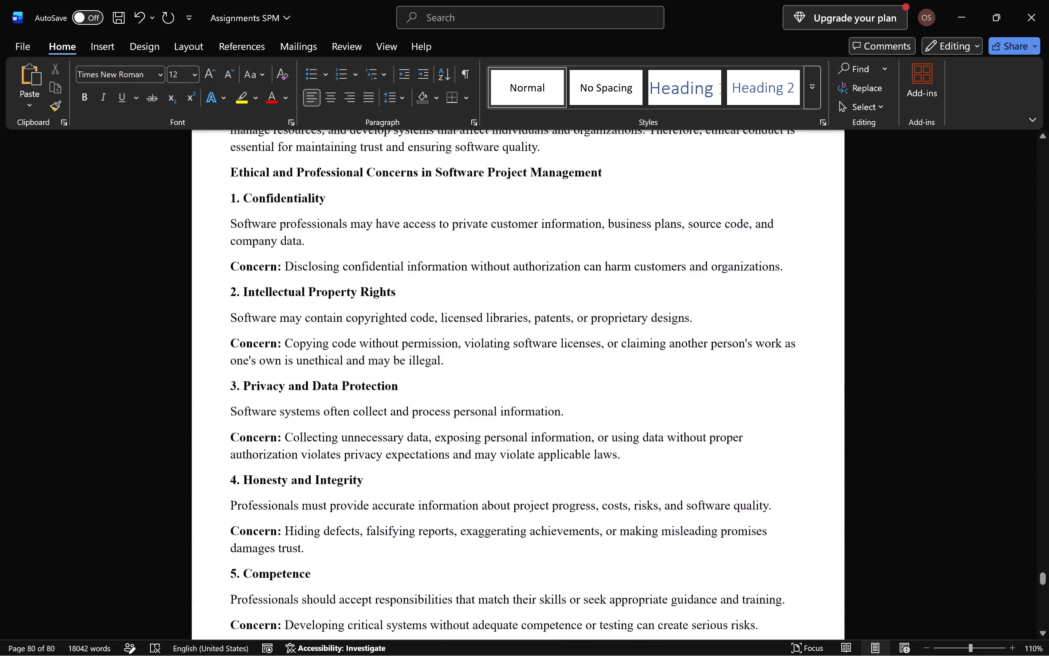
{"action": "scroll", "coordinate": [546, 391], "scroll_direction": "up", "scroll_amount": 2}
{"action": "left_click", "coordinate": [527, 398]}
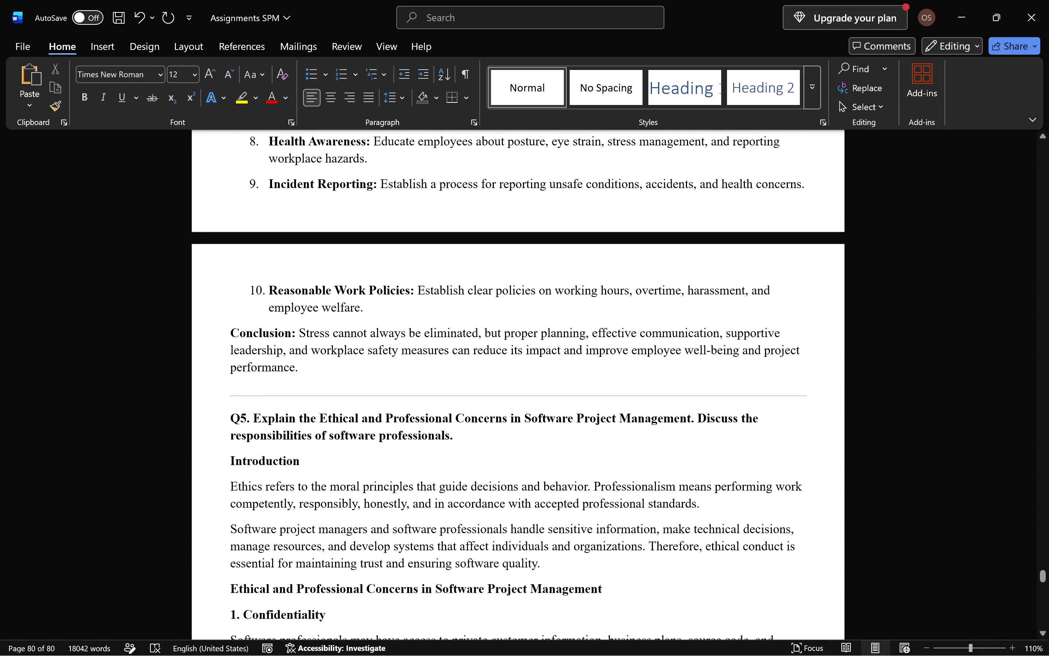
{"action": "key", "text": "ctrl+c"}
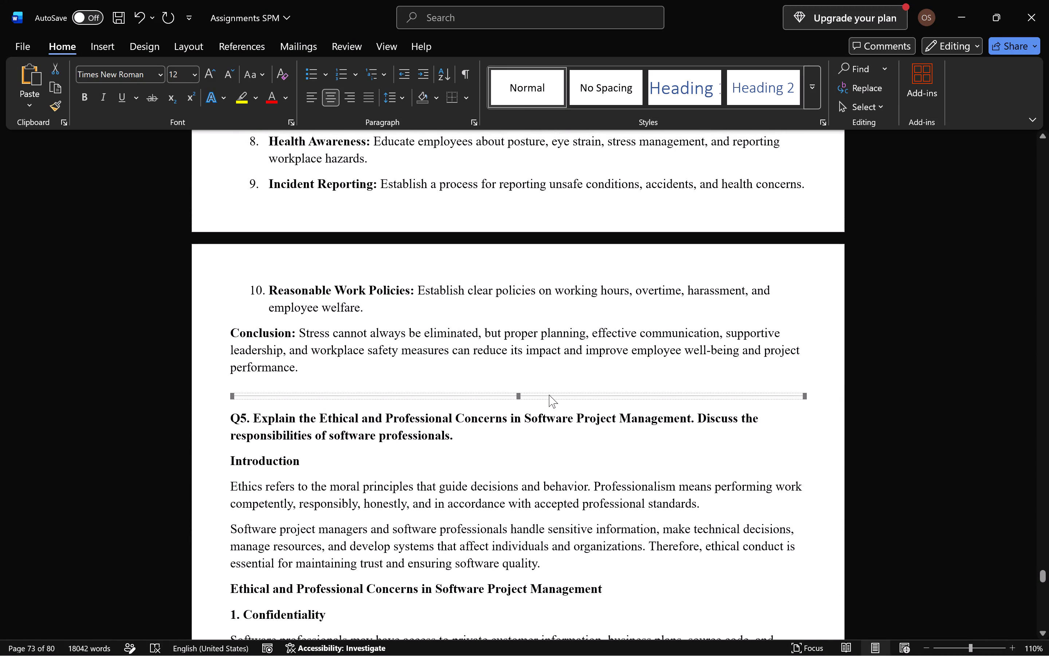
Paste the divider line below Q1's conclusion in the first assignment, near the start of the document.
{"action": "scroll", "coordinate": [549, 395], "scroll_direction": "up", "scroll_amount": 20}
{"action": "scroll", "coordinate": [549, 395], "scroll_direction": "up", "scroll_amount": 18}
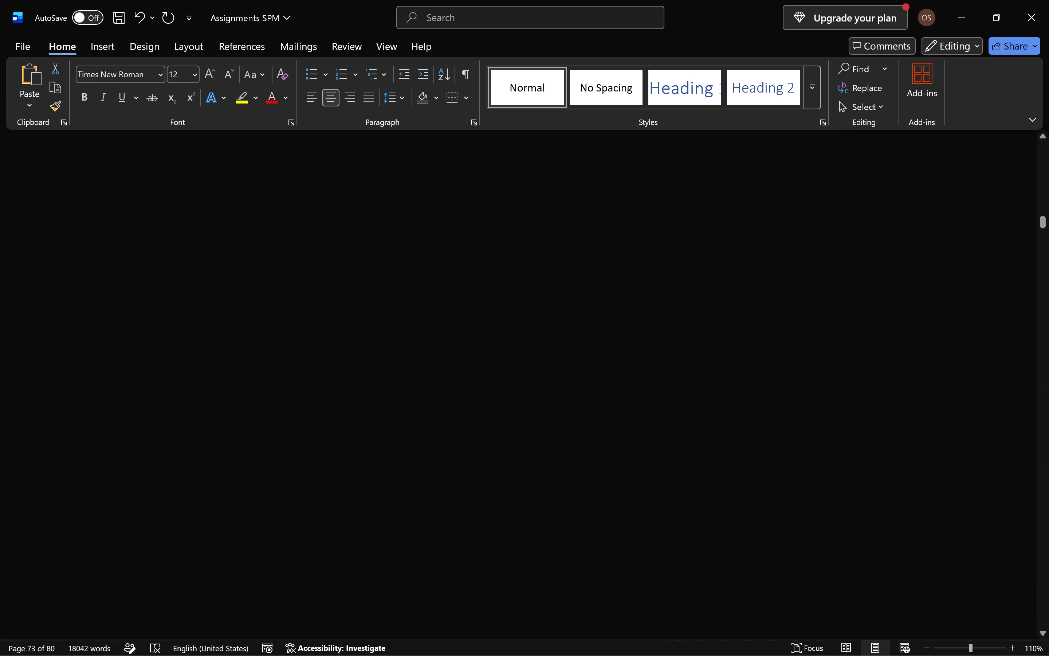
{"action": "scroll", "coordinate": [549, 395], "scroll_direction": "up", "scroll_amount": 9}
{"action": "scroll", "coordinate": [549, 395], "scroll_direction": "up", "scroll_amount": 16}
{"action": "scroll", "coordinate": [549, 395], "scroll_direction": "down", "scroll_amount": 1}
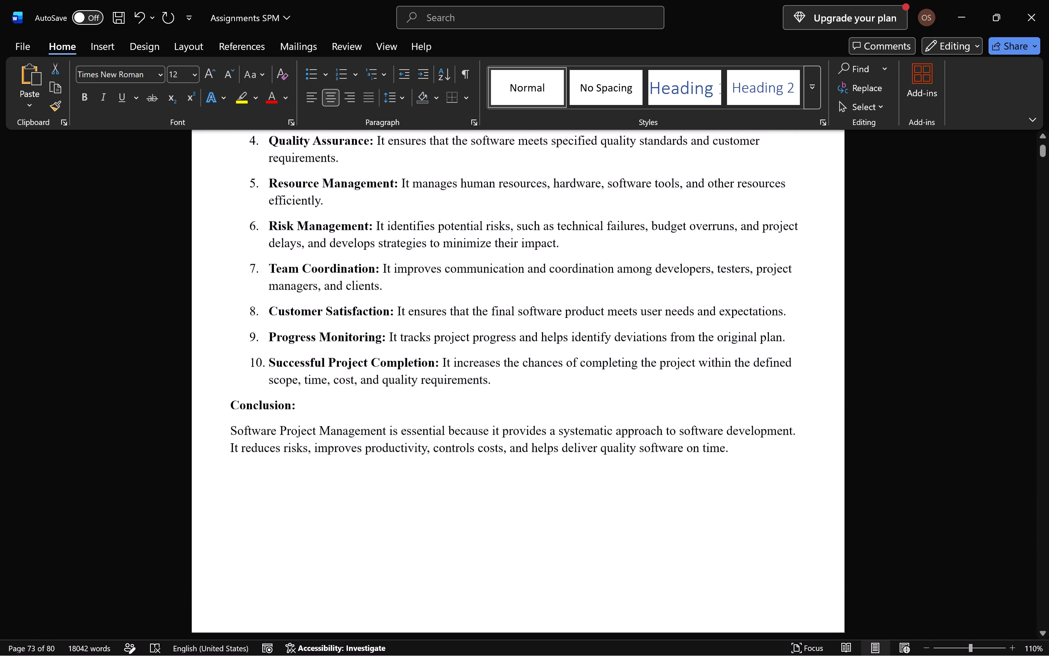
{"action": "scroll", "coordinate": [549, 395], "scroll_direction": "down", "scroll_amount": 2}
{"action": "left_click", "coordinate": [763, 246]}
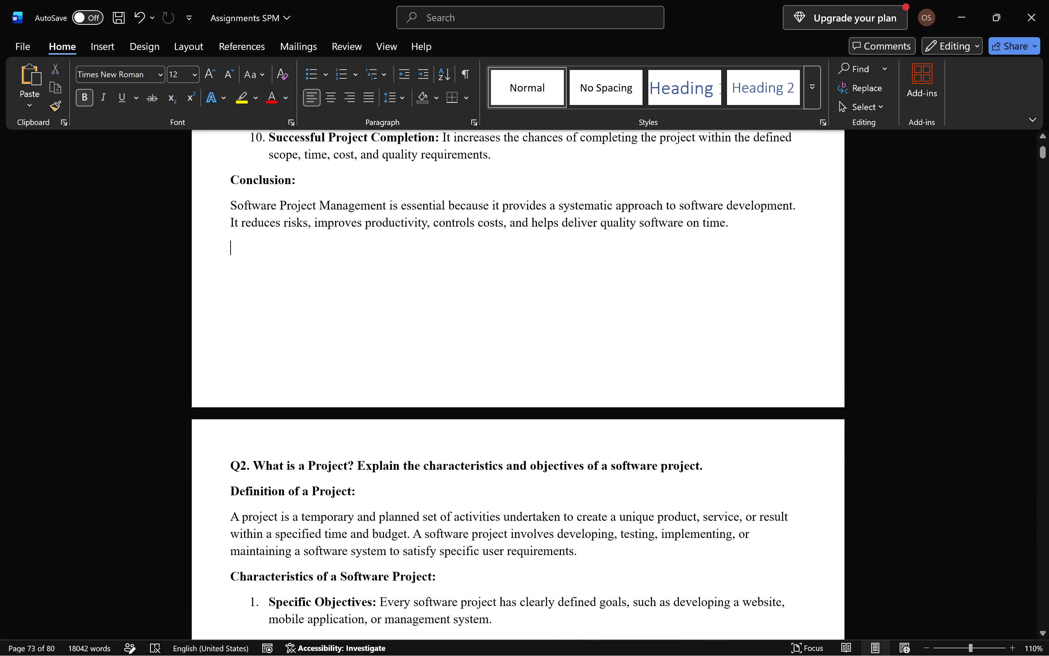
{"action": "key", "text": "ctrl+v"}
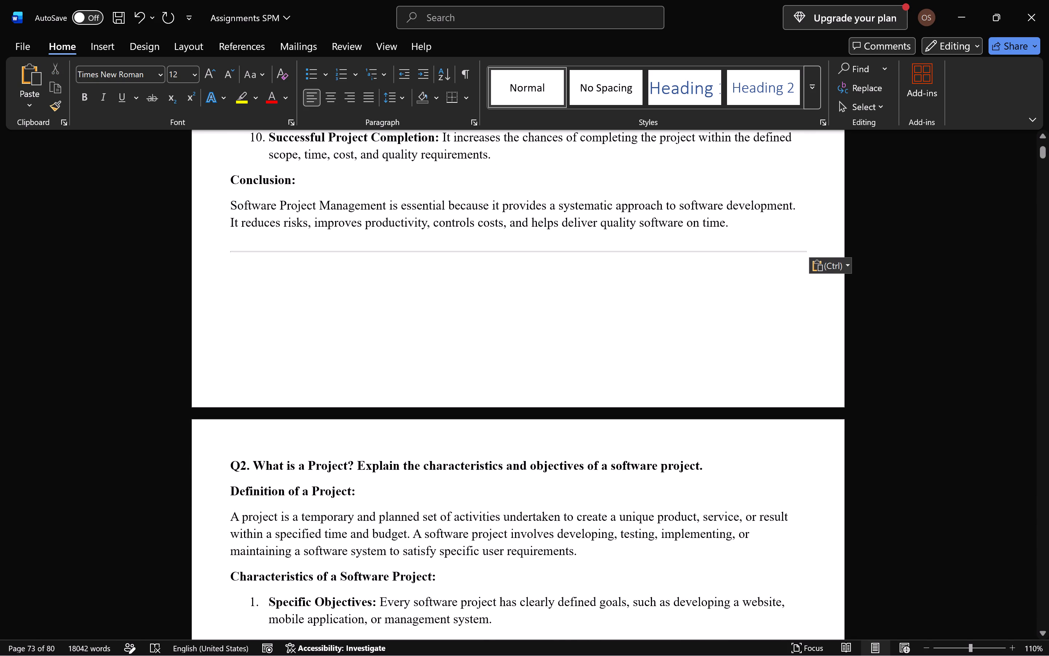
Delete the blank lines above the Q2 heading "What is a Project?" so it directly follows the divider, and save the document.
{"action": "left_click", "coordinate": [236, 469]}
{"action": "key", "text": "Left"}
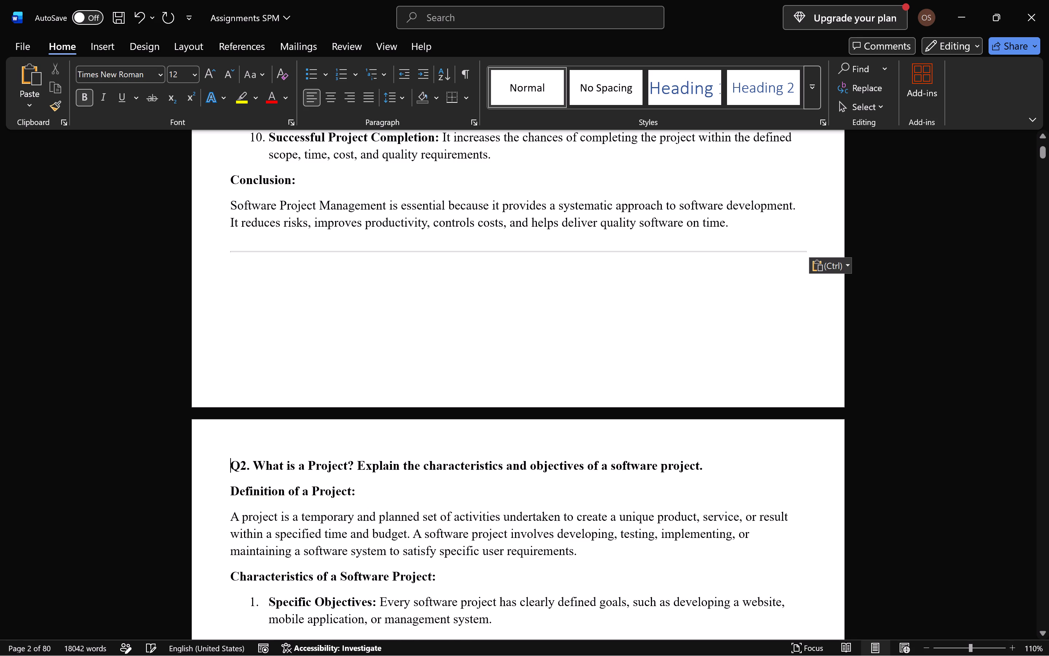
{"action": "key", "text": "BackSpace"}
{"action": "key", "text": "BackSpace"}
{"action": "key", "text": "BackSpace"}
{"action": "key", "text": "BackSpace"}
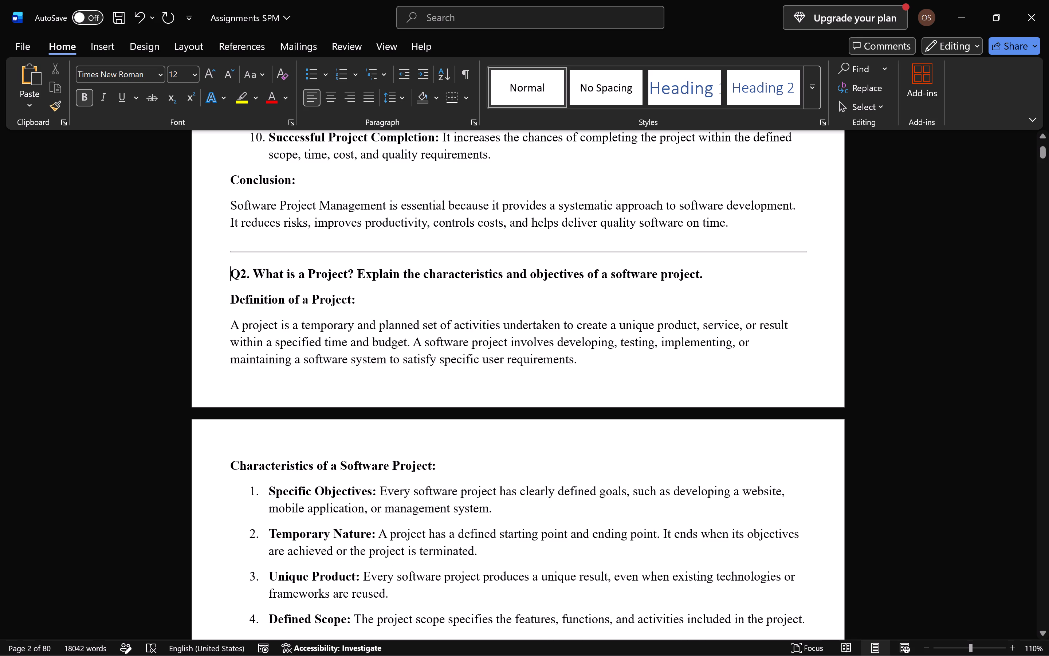
{"action": "scroll", "coordinate": [355, 466], "scroll_direction": "down", "scroll_amount": 1}
{"action": "key", "text": "ctrl+s"}
Paste the divider line below Q2's conclusion, after the objectives of a software project.
{"action": "scroll", "coordinate": [355, 466], "scroll_direction": "down", "scroll_amount": 2}
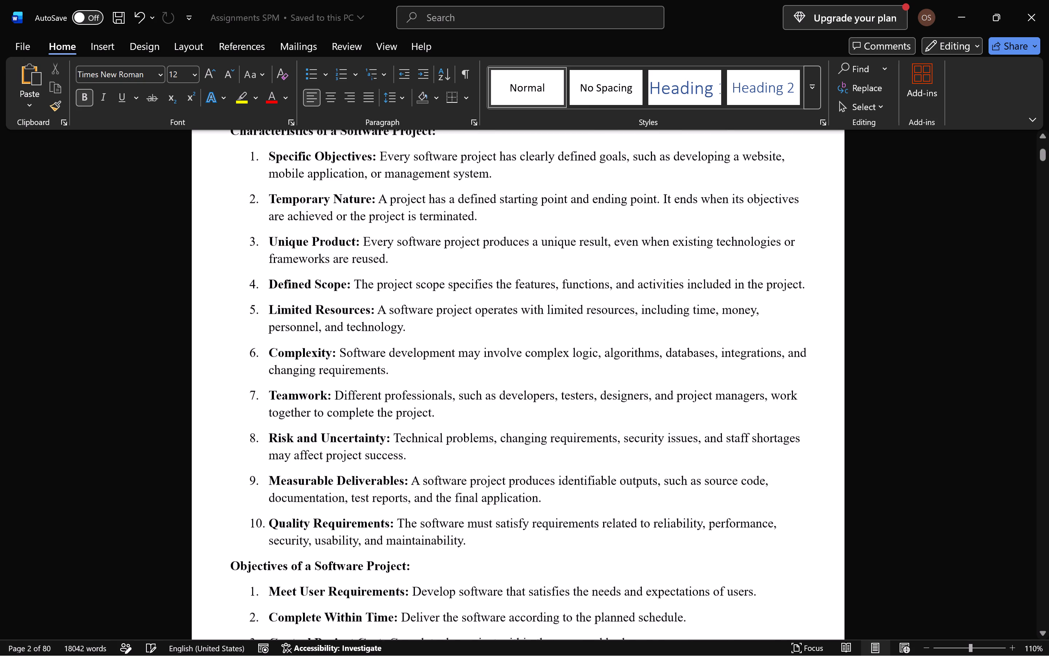
{"action": "scroll", "coordinate": [355, 466], "scroll_direction": "down", "scroll_amount": 2}
{"action": "left_click", "coordinate": [313, 480]}
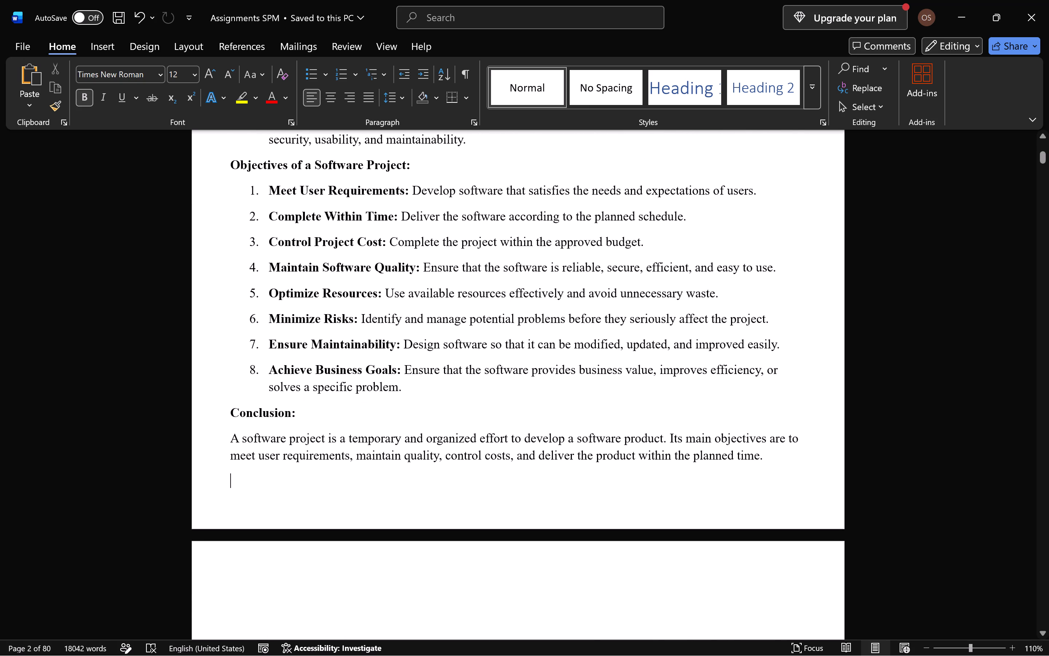
{"action": "key", "text": "ctrl+v"}
Delete all blank lines between the divider and the Q3 heading on Contract Management, and save the document.
{"action": "scroll", "coordinate": [360, 586], "scroll_direction": "down", "scroll_amount": 2}
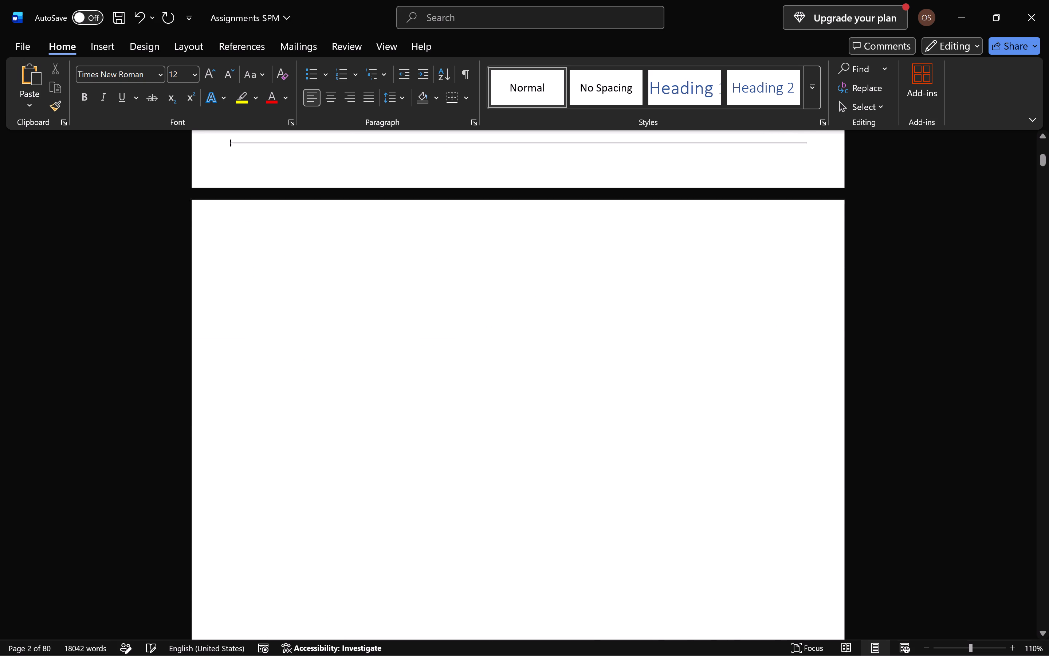
{"action": "scroll", "coordinate": [360, 586], "scroll_direction": "down", "scroll_amount": 2}
{"action": "left_click", "coordinate": [233, 509]}
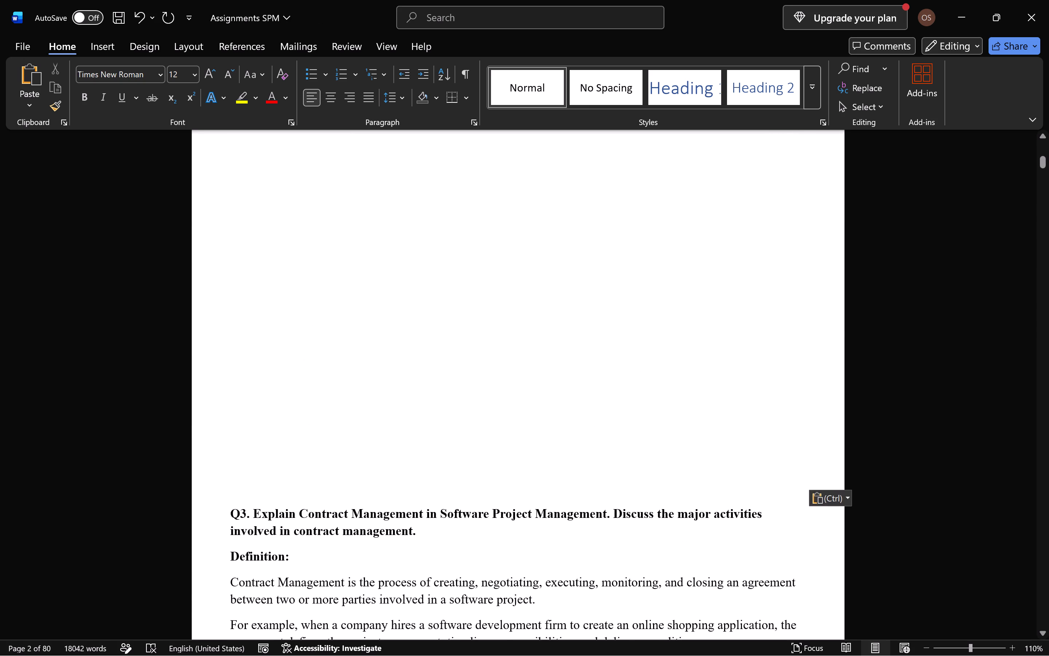
{"action": "key", "text": "BackSpace"}
{"action": "key", "text": "BackSpace"}
{"action": "key", "text": "BackSpace"}
{"action": "key", "text": "BackSpace"}
{"action": "key", "text": "BackSpace"}
{"action": "key", "text": "BackSpace"}
{"action": "key", "text": "BackSpace"}
{"action": "key", "text": "BackSpace"}
{"action": "key", "text": "BackSpace"}
{"action": "key", "text": "BackSpace"}
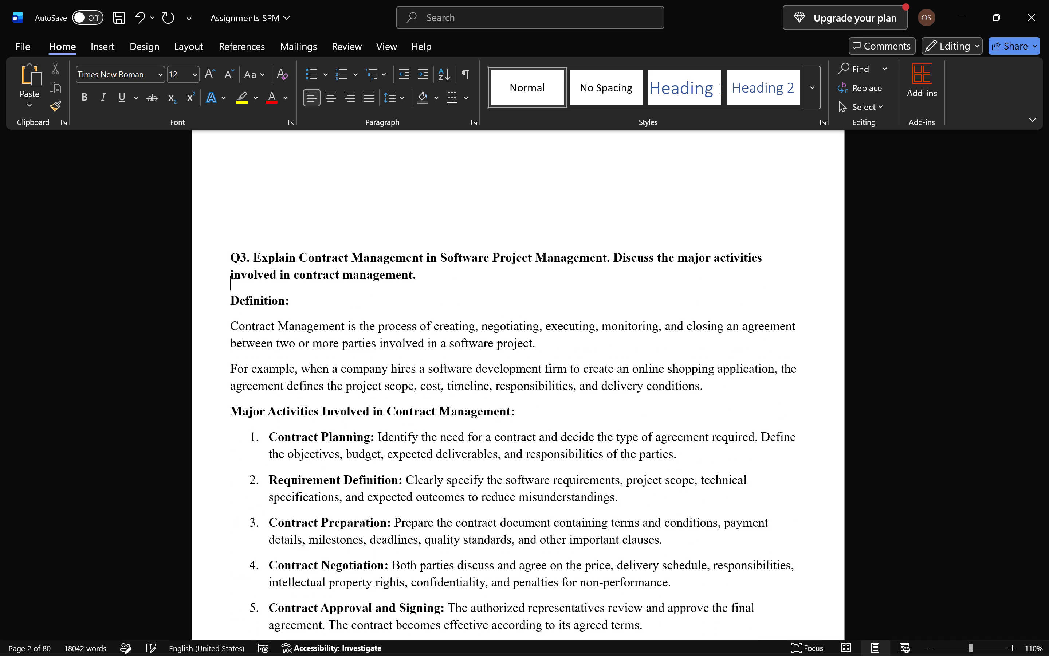
{"action": "key", "text": "BackSpace"}
{"action": "key", "text": "BackSpace"}
{"action": "scroll", "coordinate": [233, 509], "scroll_direction": "up", "scroll_amount": 2}
{"action": "key", "text": "BackSpace"}
{"action": "key", "text": "BackSpace"}
{"action": "key", "text": "BackSpace"}
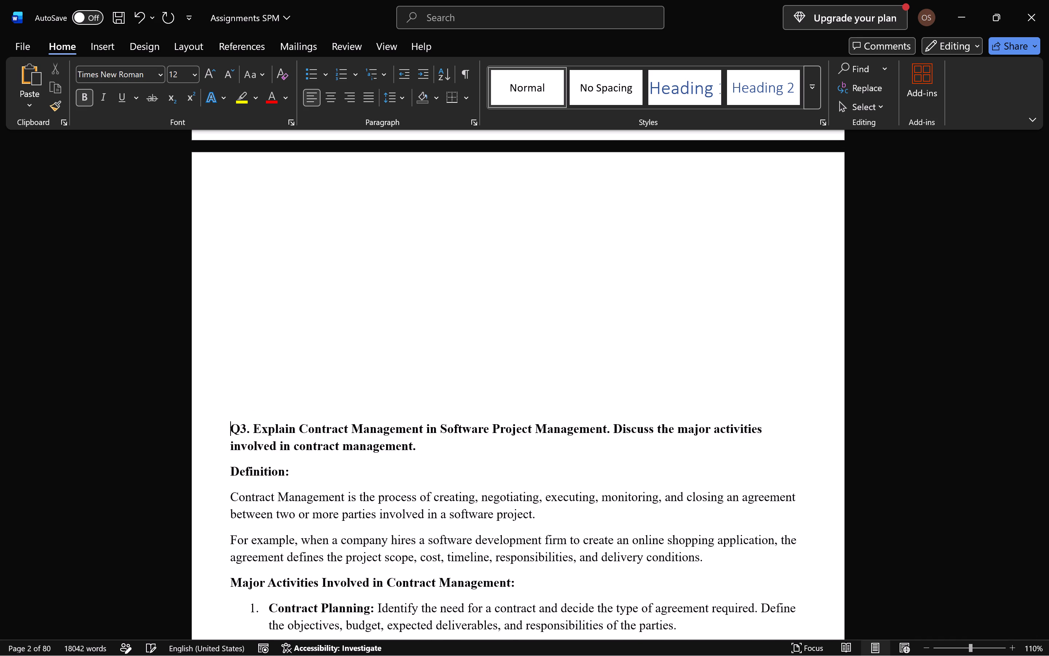
{"action": "key", "text": "BackSpace"}
{"action": "key", "text": "BackSpace"}
{"action": "key", "text": "BackSpace"}
{"action": "key", "text": "BackSpace"}
{"action": "key", "text": "BackSpace"}
{"action": "key", "text": "BackSpace"}
{"action": "key", "text": "BackSpace"}
{"action": "key", "text": "BackSpace"}
{"action": "key", "text": "BackSpace"}
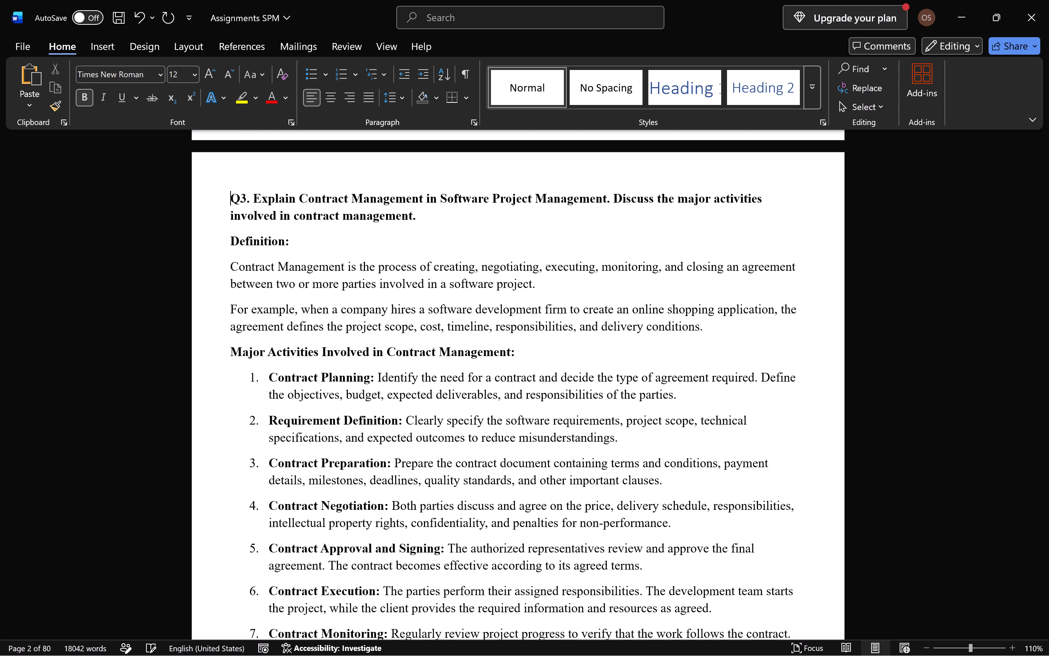
{"action": "scroll", "coordinate": [233, 509], "scroll_direction": "up", "scroll_amount": 1}
{"action": "key", "text": "ctrl+s"}
Paste the divider line below Q3's conclusion on Contract Management.
{"action": "scroll", "coordinate": [233, 509], "scroll_direction": "down", "scroll_amount": 1}
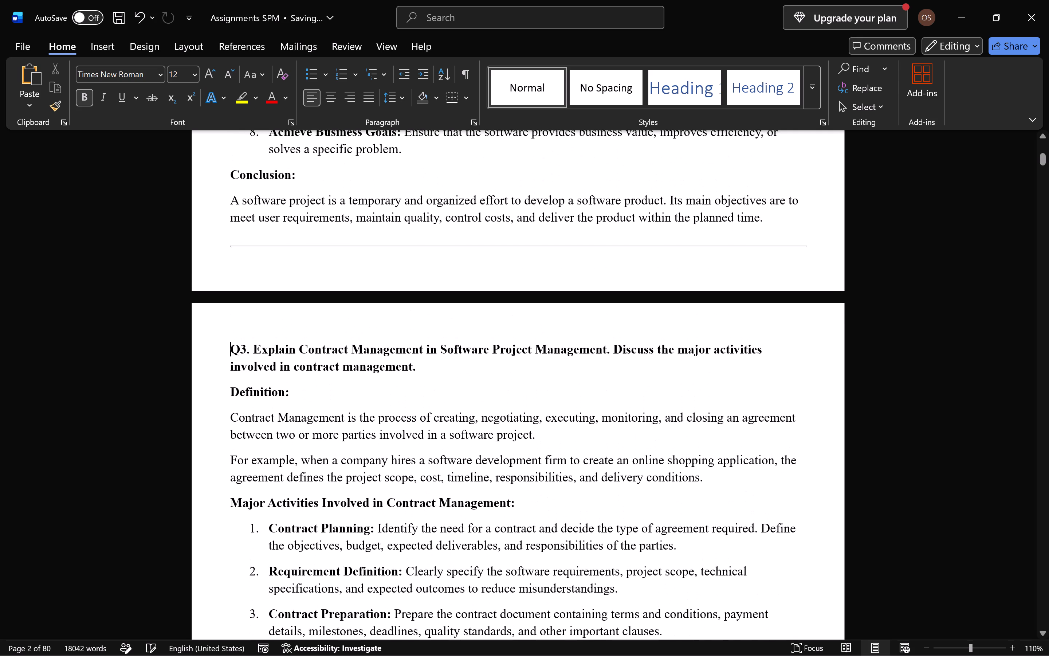
{"action": "scroll", "coordinate": [233, 509], "scroll_direction": "down", "scroll_amount": 5}
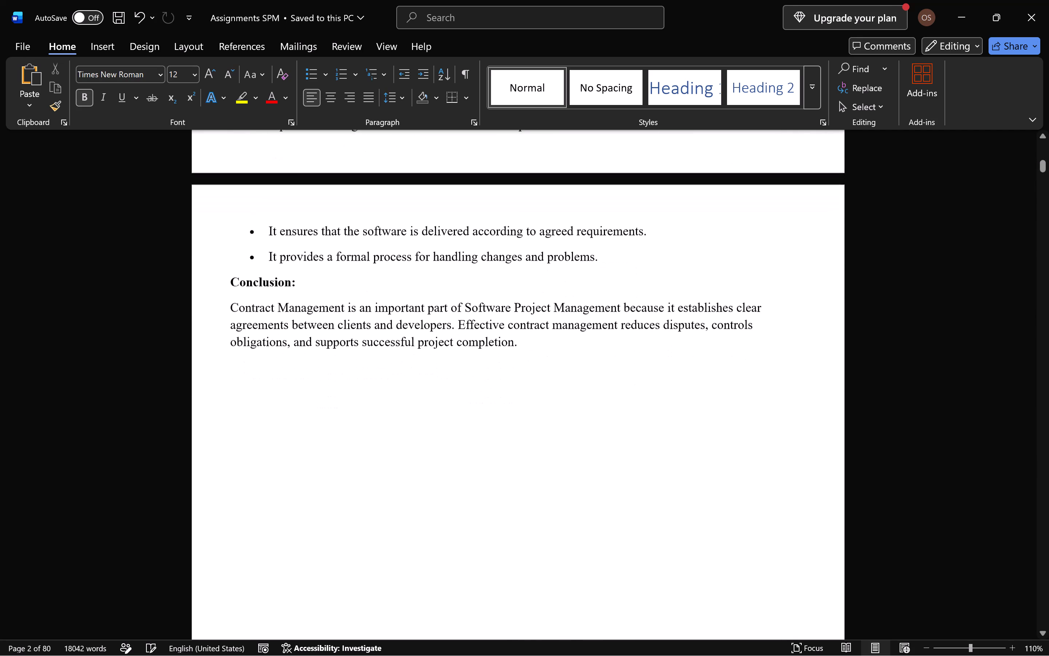
{"action": "left_click", "coordinate": [258, 368]}
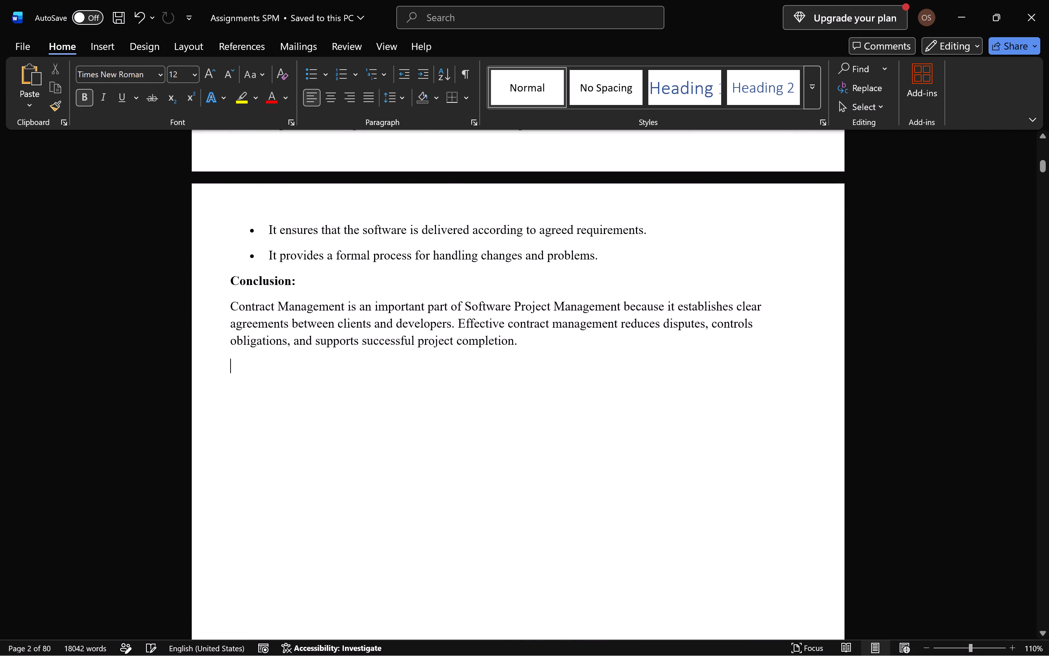
{"action": "key", "text": "ctrl+v"}
Delete all blank lines above the Q4 heading on Software Project Management activities so it directly follows the divider, and save the document.
{"action": "scroll", "coordinate": [390, 508], "scroll_direction": "down", "scroll_amount": 1}
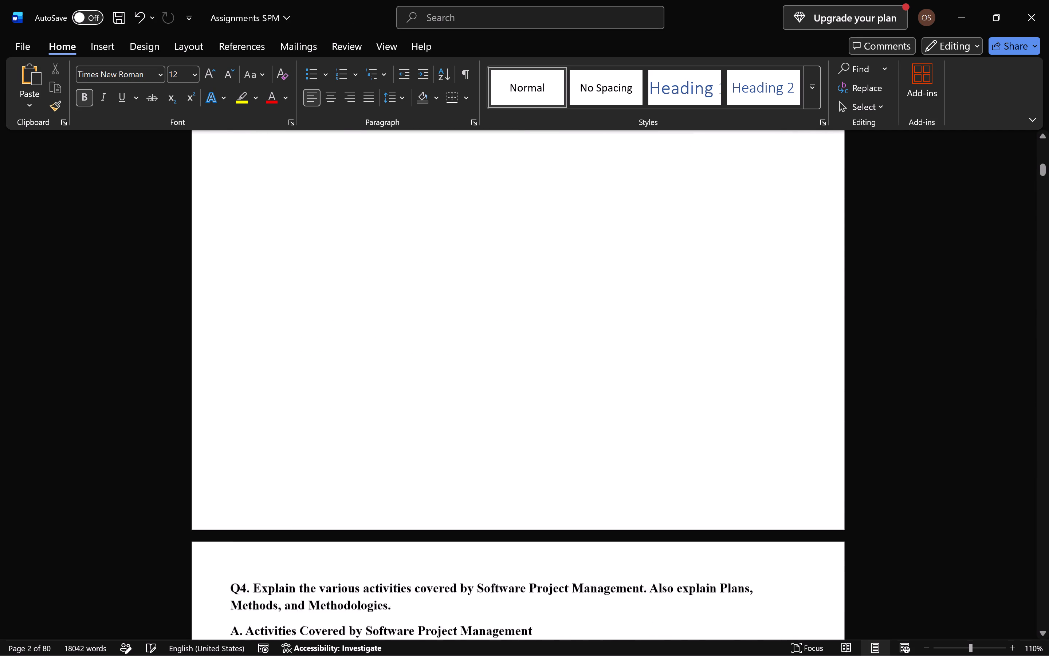
{"action": "scroll", "coordinate": [390, 508], "scroll_direction": "down", "scroll_amount": 2}
{"action": "scroll", "coordinate": [319, 435], "scroll_direction": "down", "scroll_amount": 2}
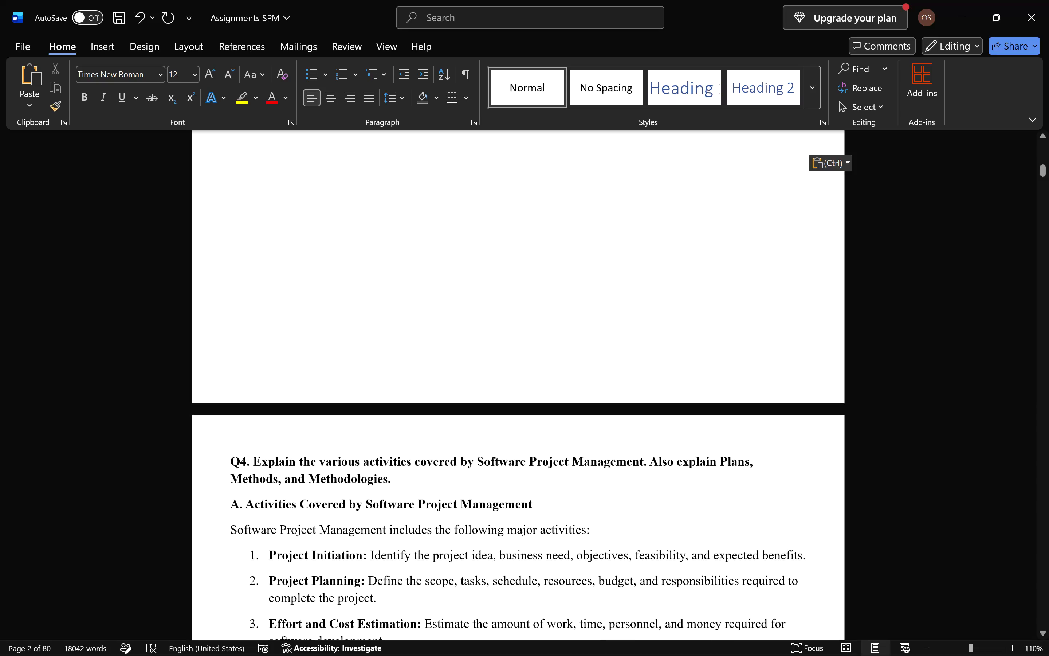
{"action": "left_click", "coordinate": [229, 462]}
{"action": "key", "text": "BackSpace"}
{"action": "key", "text": "BackSpace"}
{"action": "key", "text": "BackSpace"}
{"action": "key", "text": "BackSpace"}
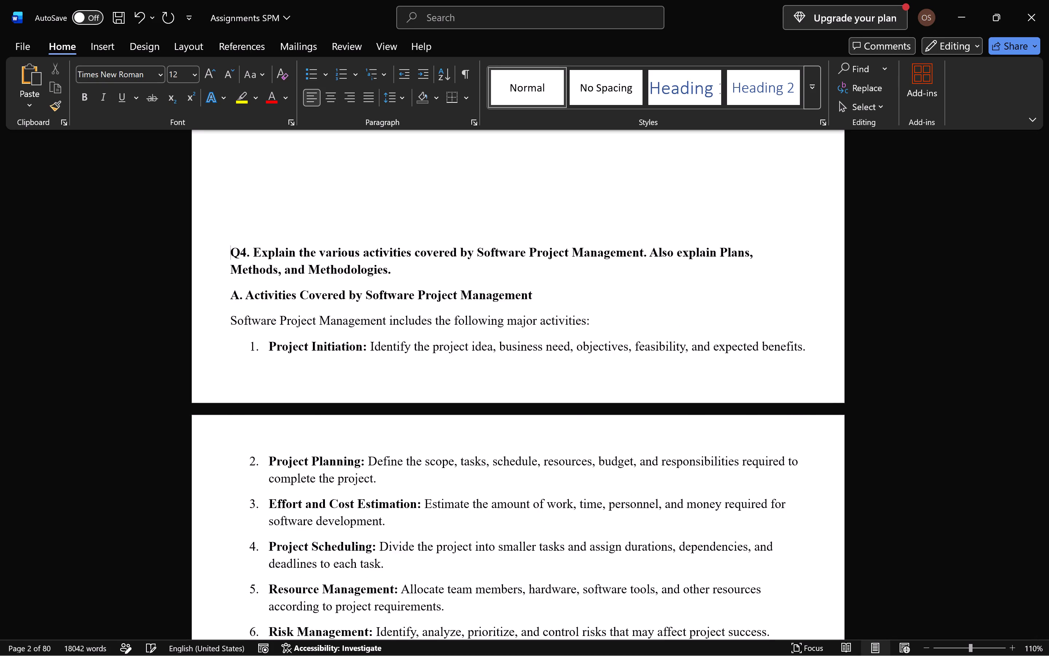
{"action": "key", "text": "BackSpace"}
{"action": "key", "text": "BackSpace"}
{"action": "key", "text": "BackSpace"}
{"action": "scroll", "coordinate": [229, 462], "scroll_direction": "up", "scroll_amount": 3}
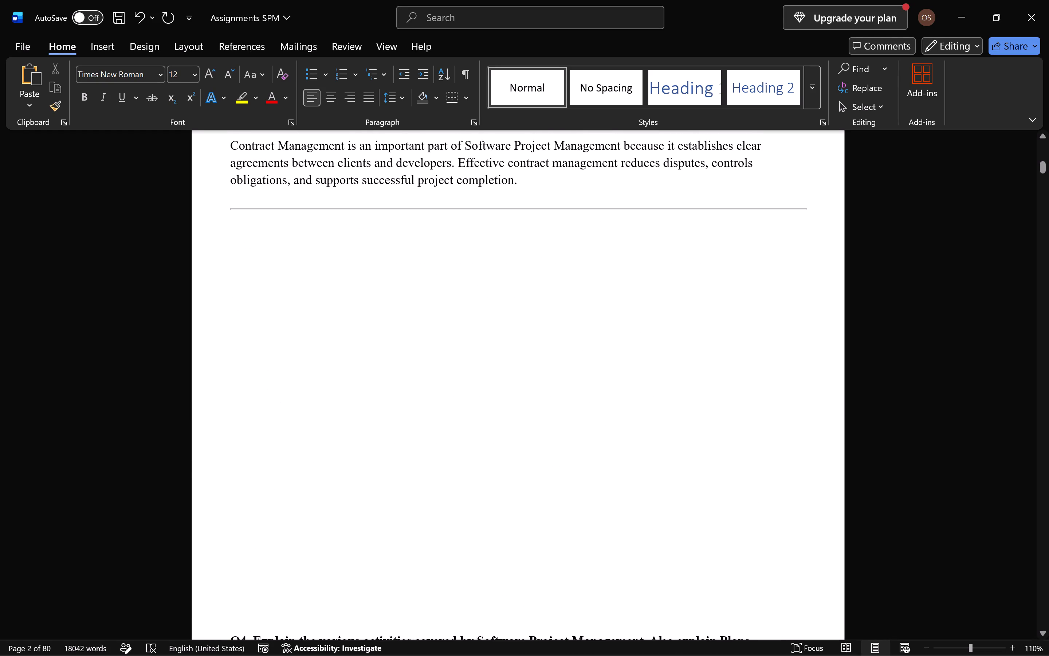
{"action": "key", "text": "BackSpace"}
{"action": "key", "text": "BackSpace"}
{"action": "key", "text": "BackSpace"}
{"action": "key", "text": "BackSpace"}
{"action": "key", "text": "BackSpace"}
{"action": "key", "text": "BackSpace"}
{"action": "key", "text": "BackSpace"}
{"action": "key", "text": "BackSpace"}
{"action": "key", "text": "BackSpace"}
{"action": "key", "text": "BackSpace"}
{"action": "key", "text": "BackSpace"}
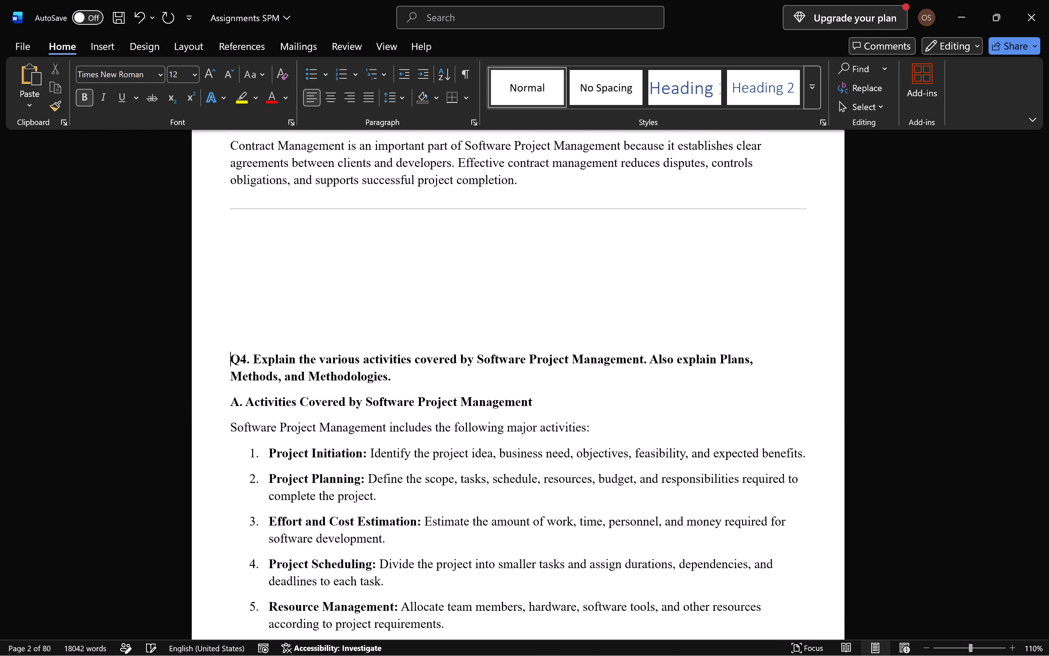
{"action": "key", "text": "BackSpace"}
{"action": "key", "text": "BackSpace"}
{"action": "key", "text": "BackSpace"}
{"action": "key", "text": "BackSpace"}
{"action": "key", "text": "BackSpace"}
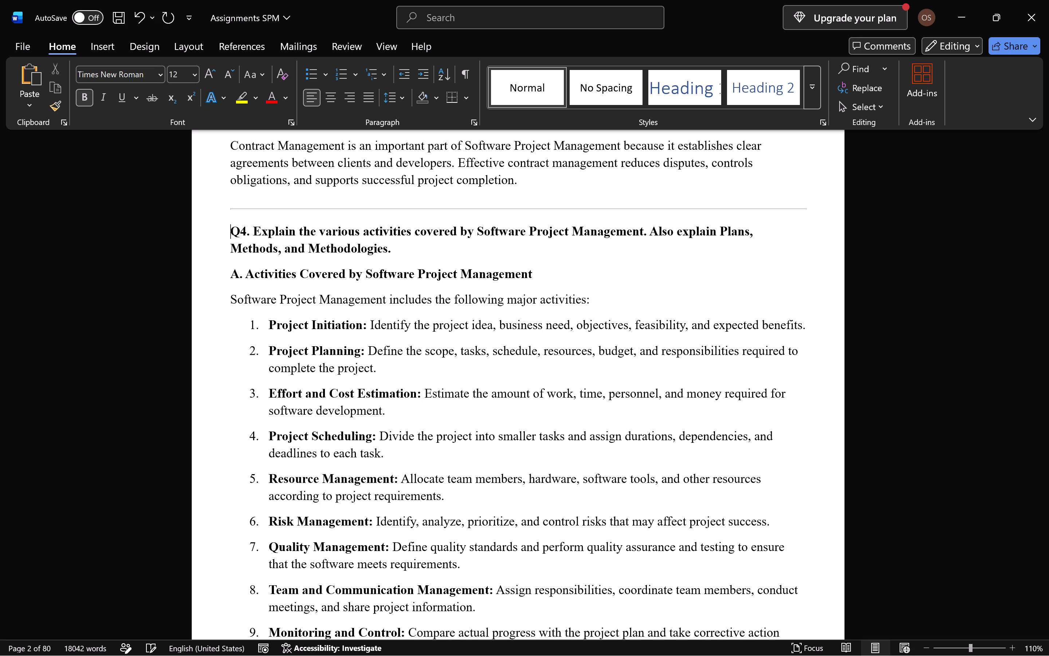
{"action": "key", "text": "ctrl+s"}
Delete the blank lines above the heading "Difference Between Plans, Methods, and Methodologies" in Q4, and save the document.
{"action": "scroll", "coordinate": [229, 462], "scroll_direction": "down", "scroll_amount": 3}
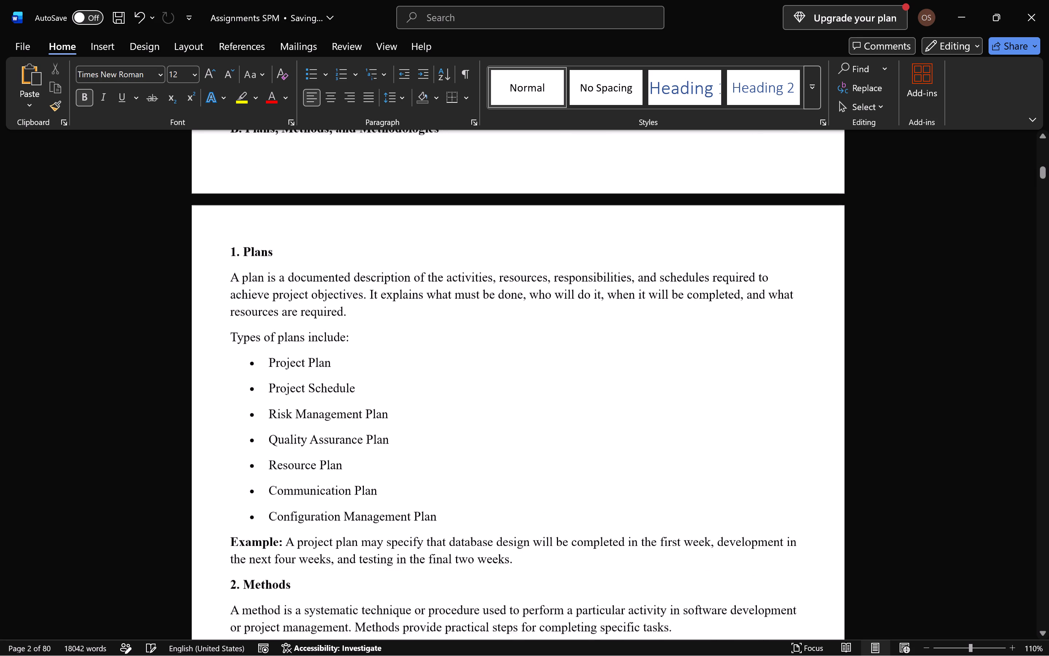
{"action": "scroll", "coordinate": [229, 462], "scroll_direction": "down", "scroll_amount": 1}
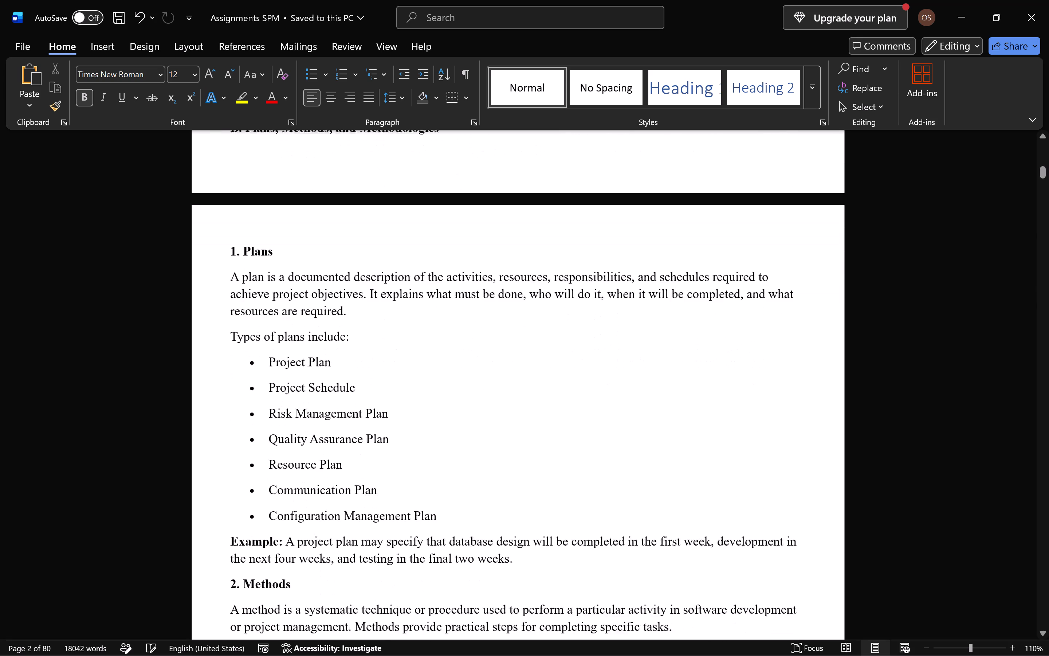
{"action": "scroll", "coordinate": [229, 462], "scroll_direction": "down", "scroll_amount": 4}
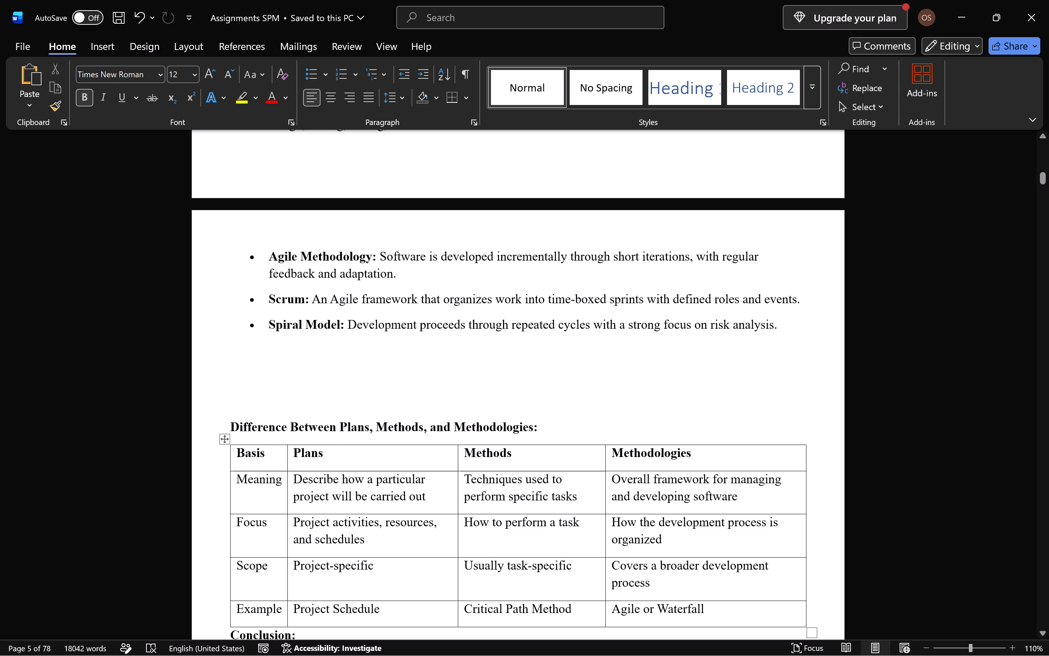
{"action": "left_click", "coordinate": [228, 425]}
{"action": "key", "text": "BackSpace"}
{"action": "key", "text": "BackSpace"}
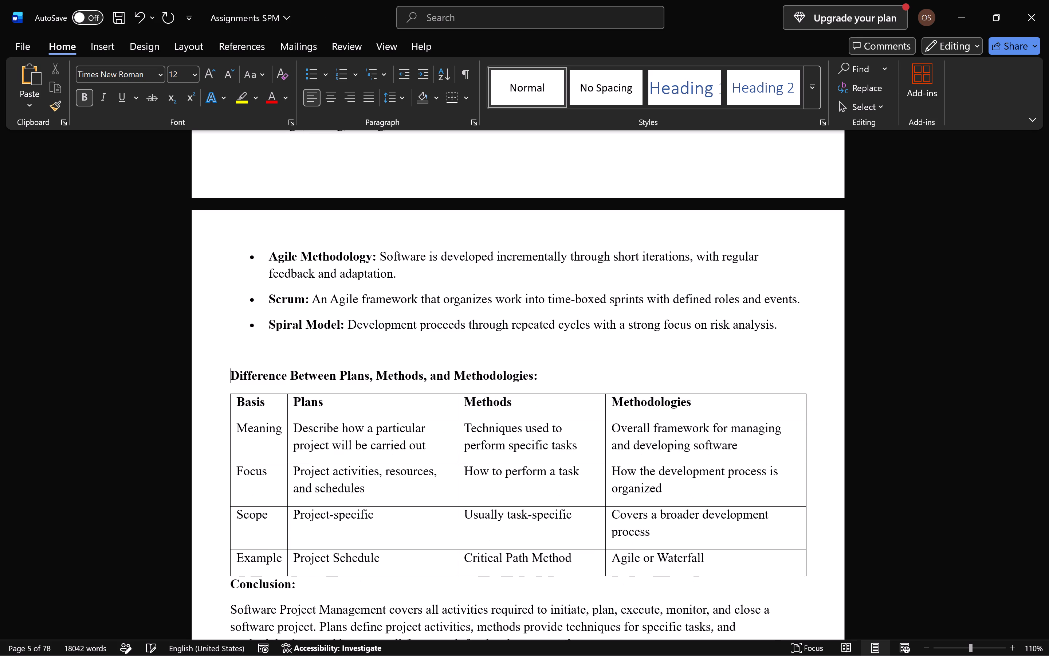
{"action": "key", "text": "BackSpace"}
{"action": "key", "text": "ctrl+s"}
Paste the divider line below Q4's conclusion, after the plans, methods and methodologies table.
{"action": "scroll", "coordinate": [228, 425], "scroll_direction": "down", "scroll_amount": 1}
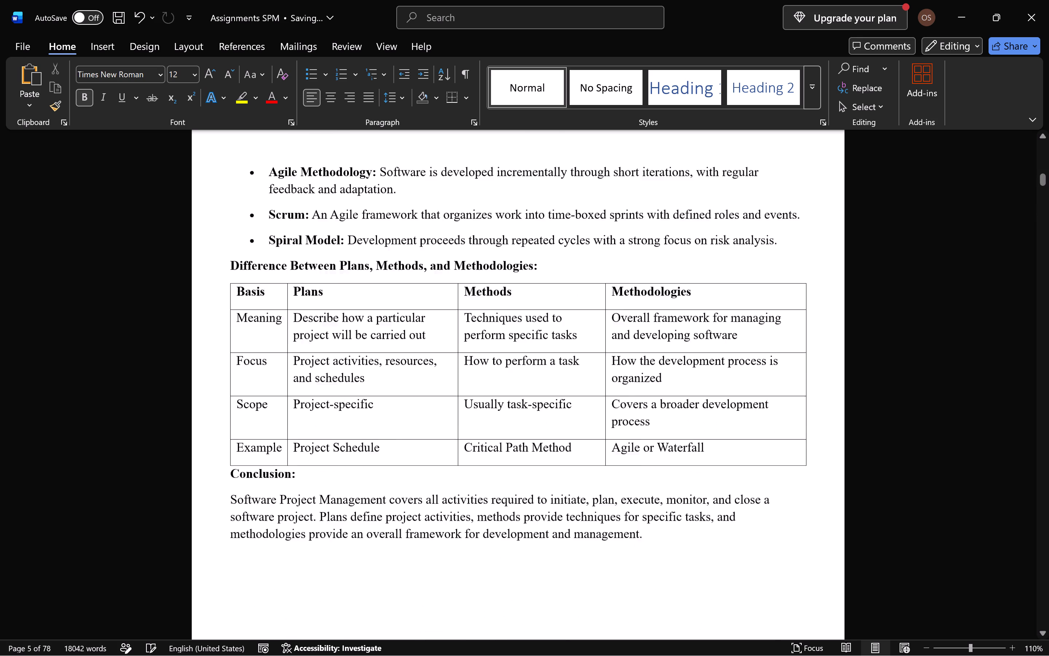
{"action": "scroll", "coordinate": [228, 425], "scroll_direction": "down", "scroll_amount": 1}
{"action": "left_click", "coordinate": [266, 324]}
{"action": "key", "text": "ctrl+v"}
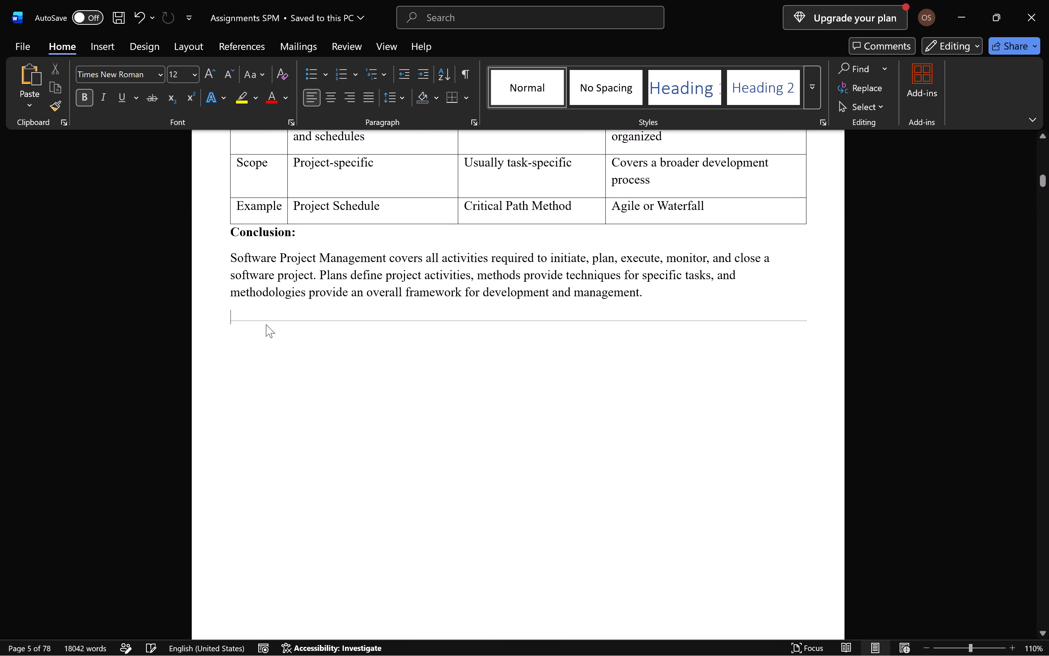
Delete all blank lines above the Q5 heading on categorizing Software Projects so it directly follows the divider, and save the document.
{"action": "scroll", "coordinate": [374, 440], "scroll_direction": "down", "scroll_amount": 3}
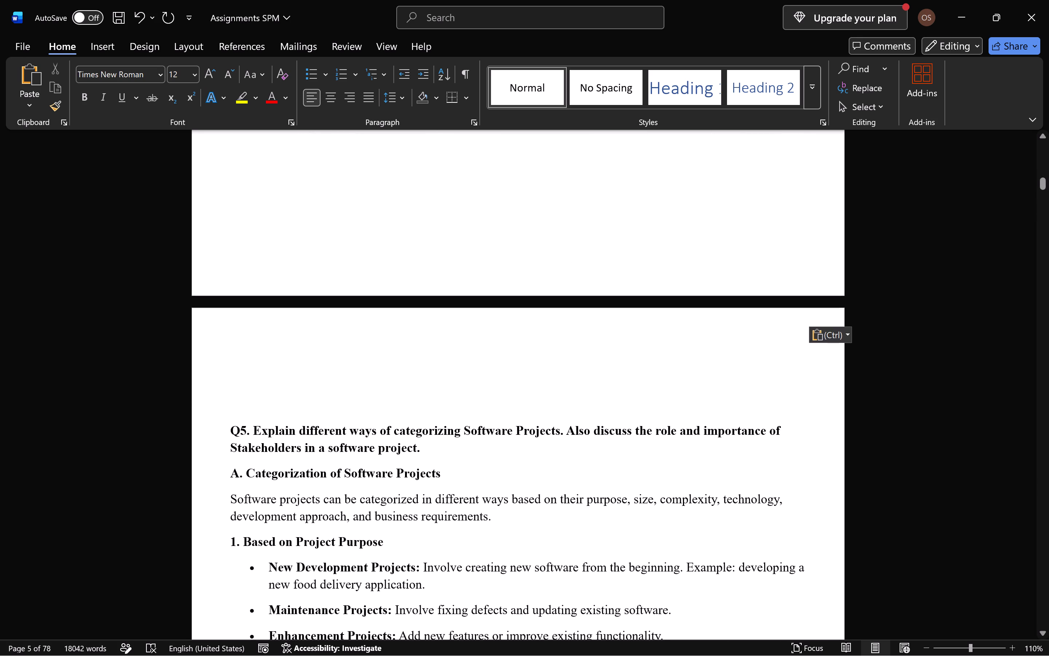
{"action": "left_click", "coordinate": [232, 432]}
{"action": "key", "text": "BackSpace"}
{"action": "key", "text": "BackSpace"}
{"action": "key", "text": "BackSpace"}
{"action": "key", "text": "BackSpace"}
{"action": "key", "text": "BackSpace"}
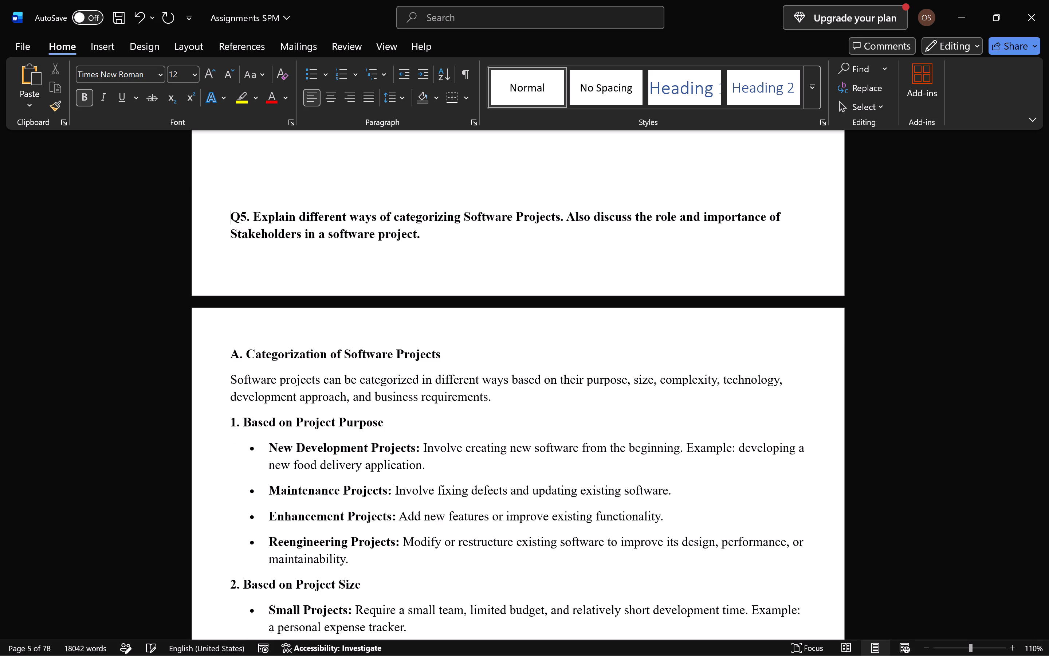
{"action": "scroll", "coordinate": [232, 432], "scroll_direction": "up", "scroll_amount": 2}
{"action": "key", "text": "BackSpace"}
{"action": "key", "text": "BackSpace"}
{"action": "key", "text": "BackSpace"}
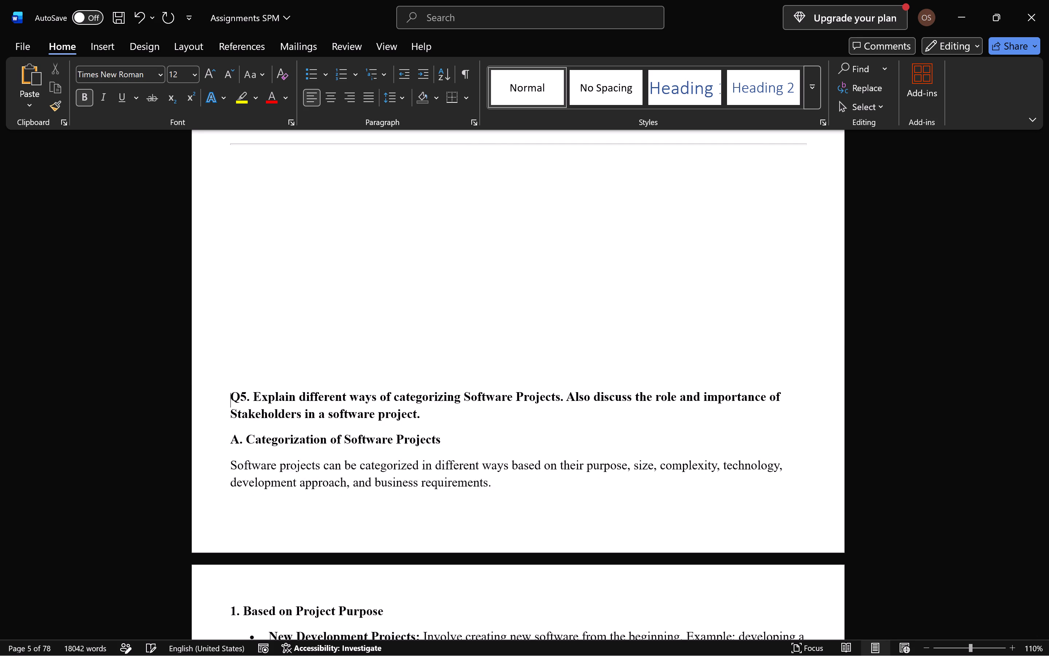
{"action": "key", "text": "BackSpace"}
{"action": "key", "text": "BackSpace"}
{"action": "key", "text": "BackSpace"}
{"action": "key", "text": "BackSpace"}
{"action": "key", "text": "BackSpace"}
{"action": "key", "text": "BackSpace"}
{"action": "scroll", "coordinate": [232, 432], "scroll_direction": "up", "scroll_amount": 1}
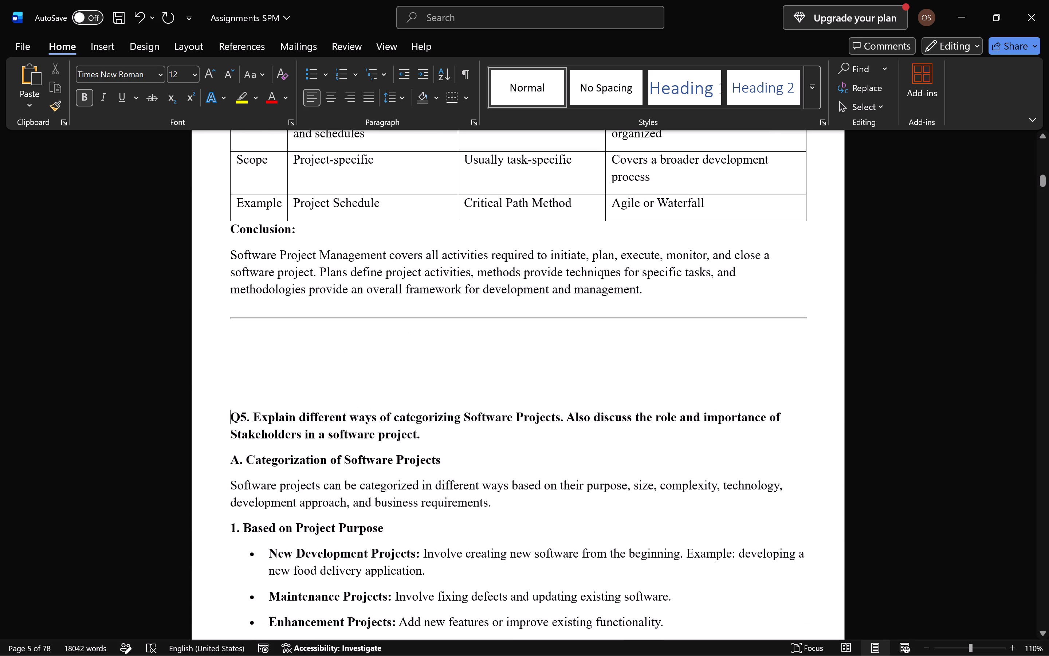
{"action": "key", "text": "BackSpace"}
{"action": "key", "text": "BackSpace"}
{"action": "key", "text": "BackSpace"}
{"action": "key", "text": "ctrl+s"}
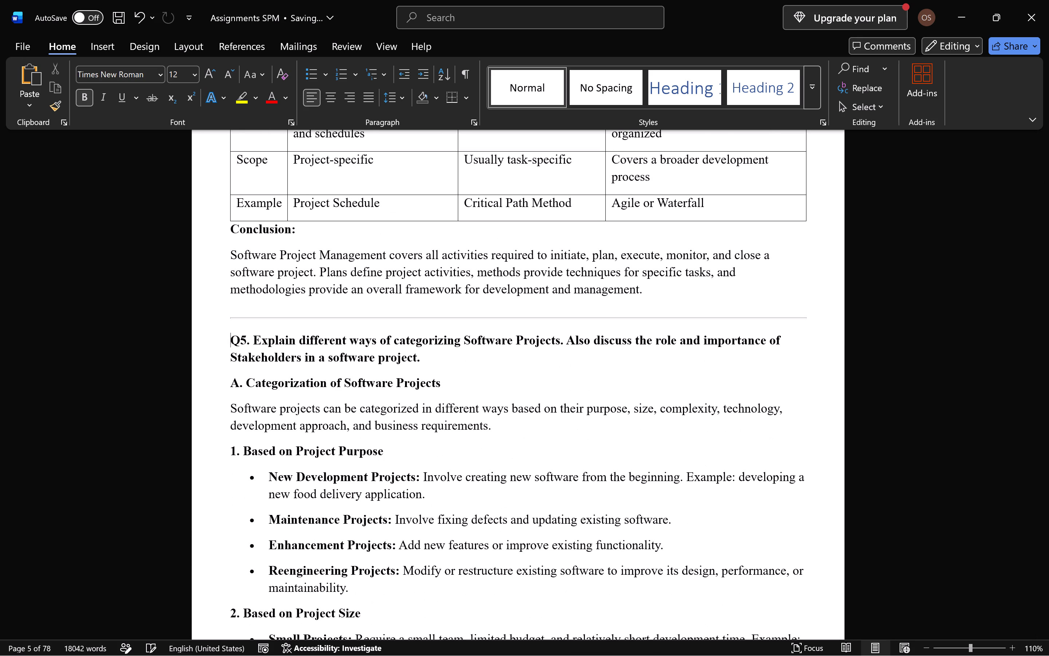
Insert two blank lines above Q5's "Conclusion:" heading so it moves onto the same page as its paragraph.
{"action": "scroll", "coordinate": [420, 463], "scroll_direction": "down", "scroll_amount": 4}
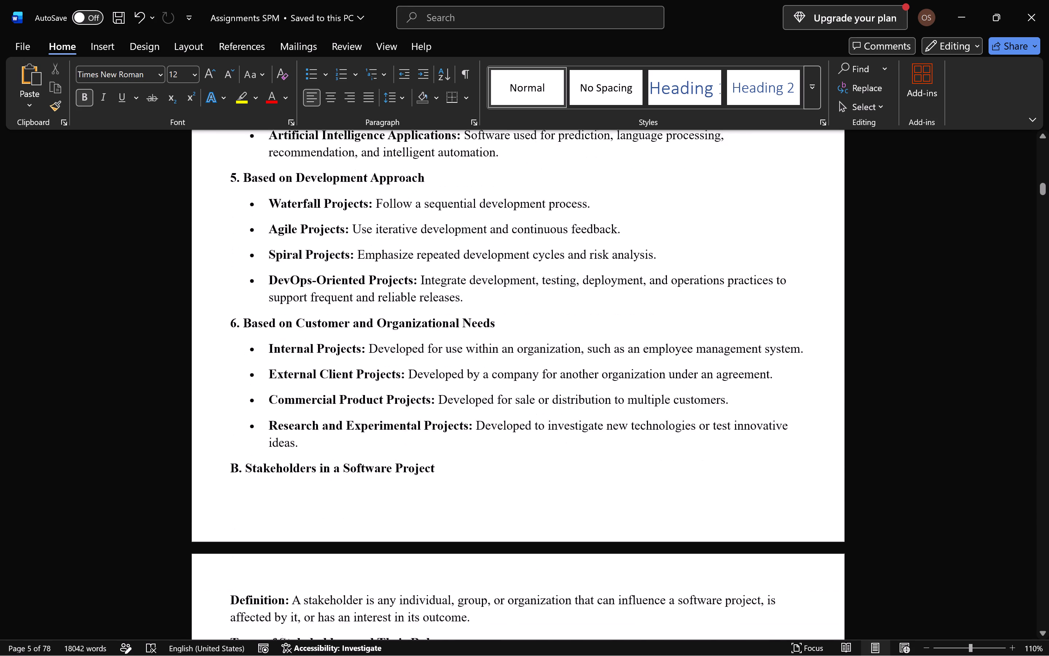
{"action": "scroll", "coordinate": [420, 463], "scroll_direction": "down", "scroll_amount": 4}
{"action": "scroll", "coordinate": [420, 463], "scroll_direction": "up", "scroll_amount": 2}
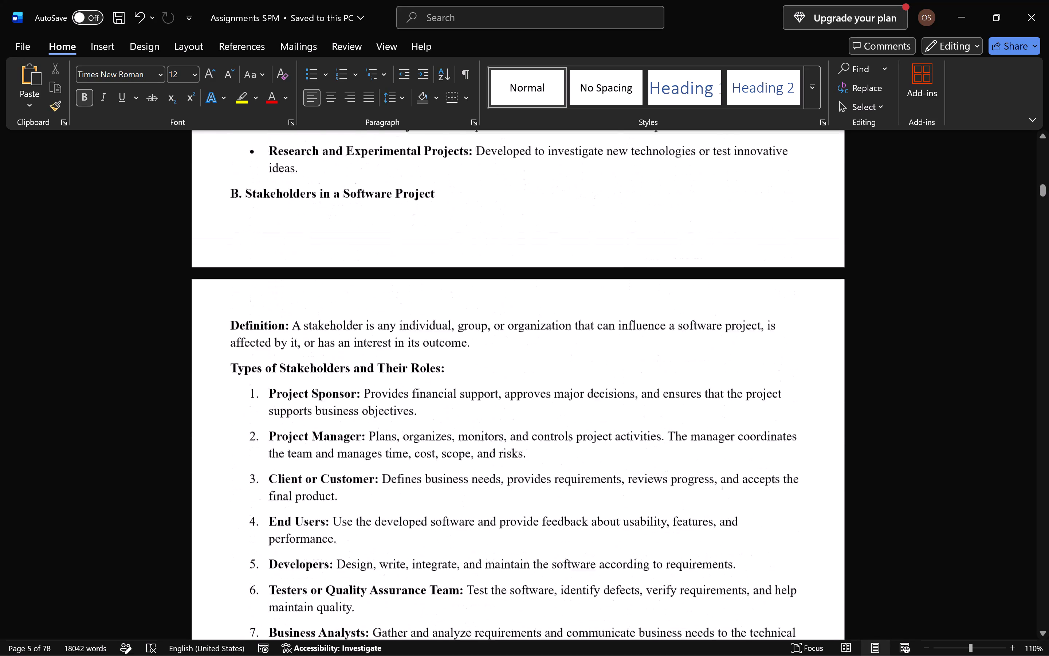
{"action": "scroll", "coordinate": [420, 463], "scroll_direction": "up", "scroll_amount": 2}
{"action": "scroll", "coordinate": [420, 463], "scroll_direction": "down", "scroll_amount": 4}
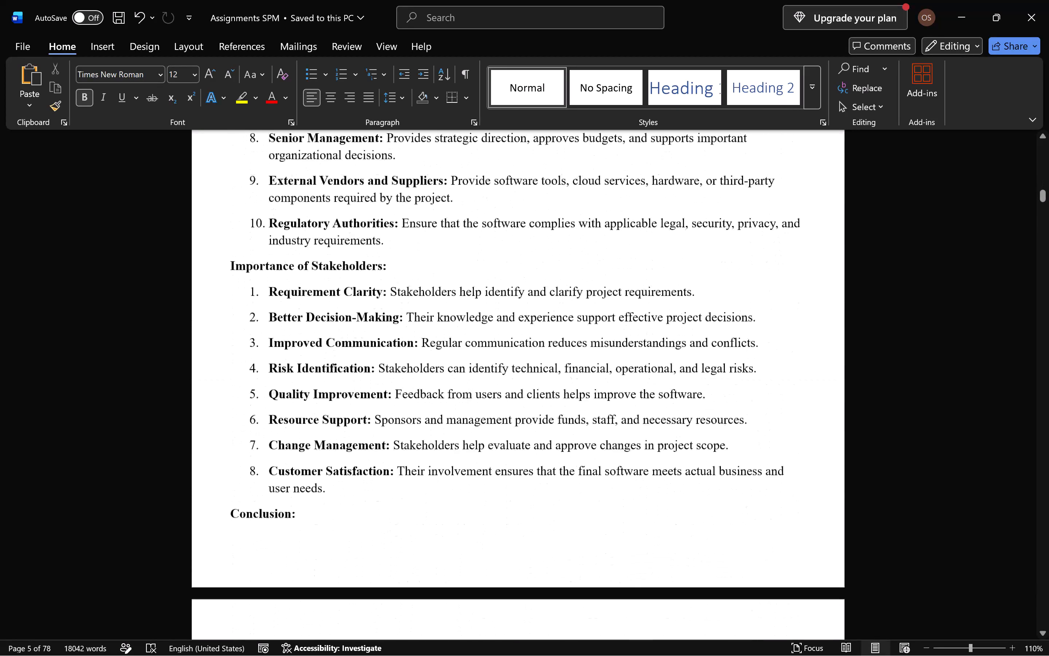
{"action": "scroll", "coordinate": [420, 463], "scroll_direction": "down", "scroll_amount": 2}
{"action": "scroll", "coordinate": [420, 463], "scroll_direction": "up", "scroll_amount": 1}
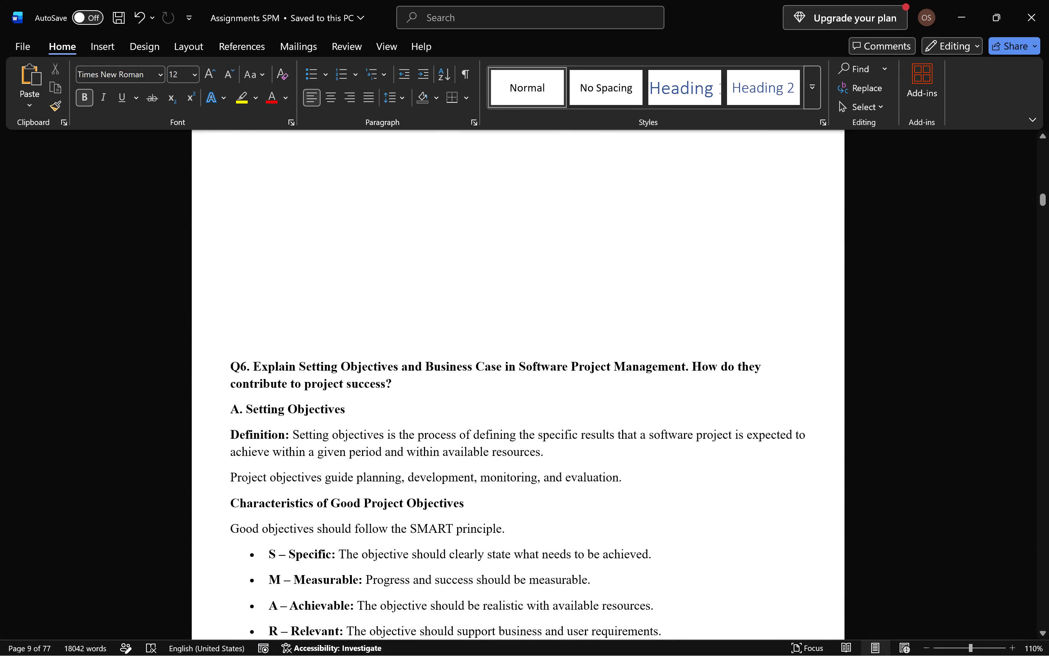
{"action": "scroll", "coordinate": [232, 364], "scroll_direction": "up", "scroll_amount": 1}
{"action": "left_click", "coordinate": [272, 305]}
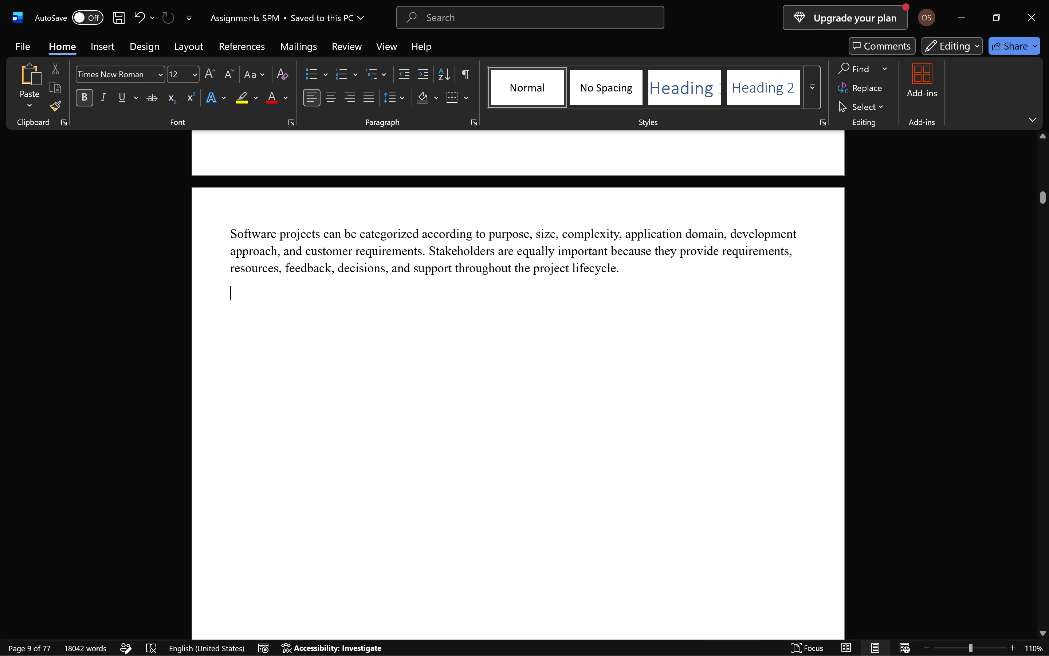
{"action": "scroll", "coordinate": [272, 305], "scroll_direction": "up", "scroll_amount": 1}
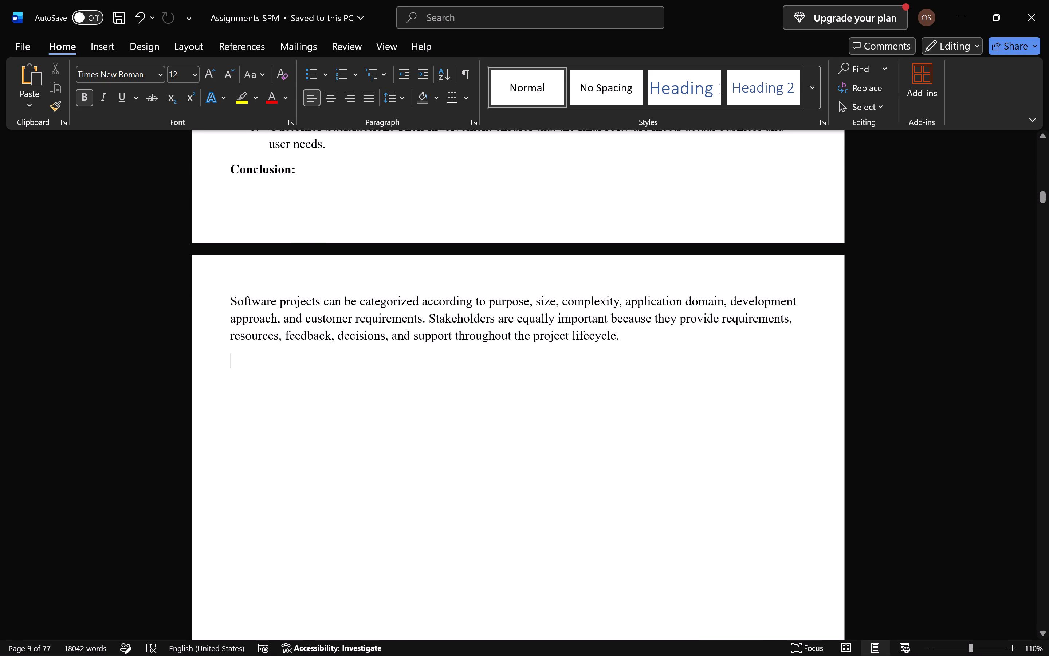
{"action": "left_click", "coordinate": [232, 172]}
{"action": "key", "text": "Return"}
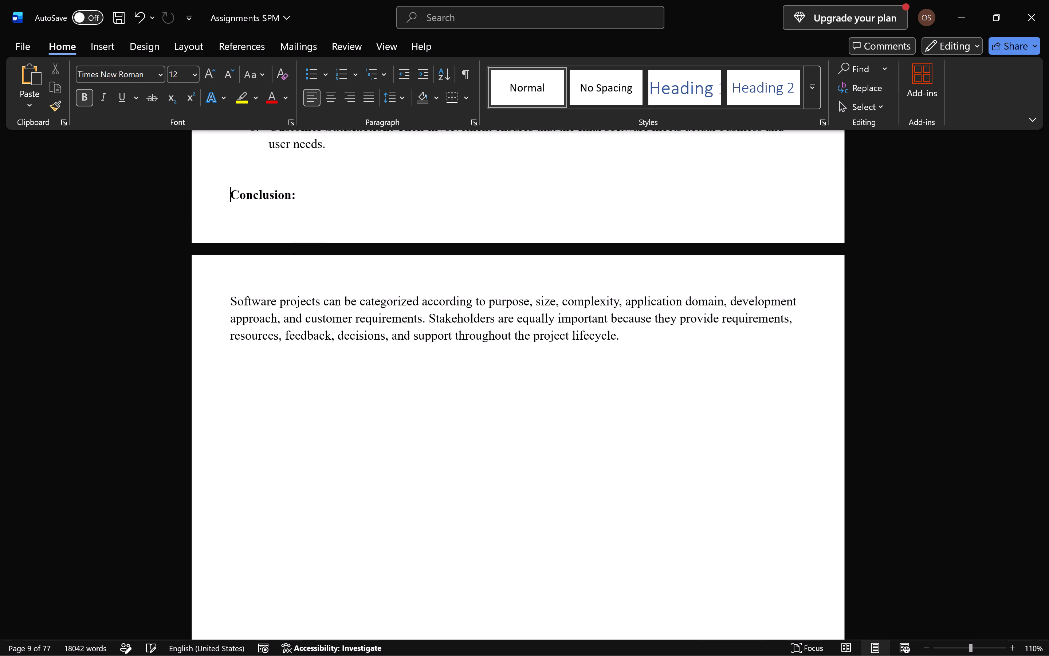
{"action": "key", "text": "Return"}
Paste the divider line below Q5's conclusion on project categories and stakeholders, removing the extra blank line there.
{"action": "left_click", "coordinate": [292, 409]}
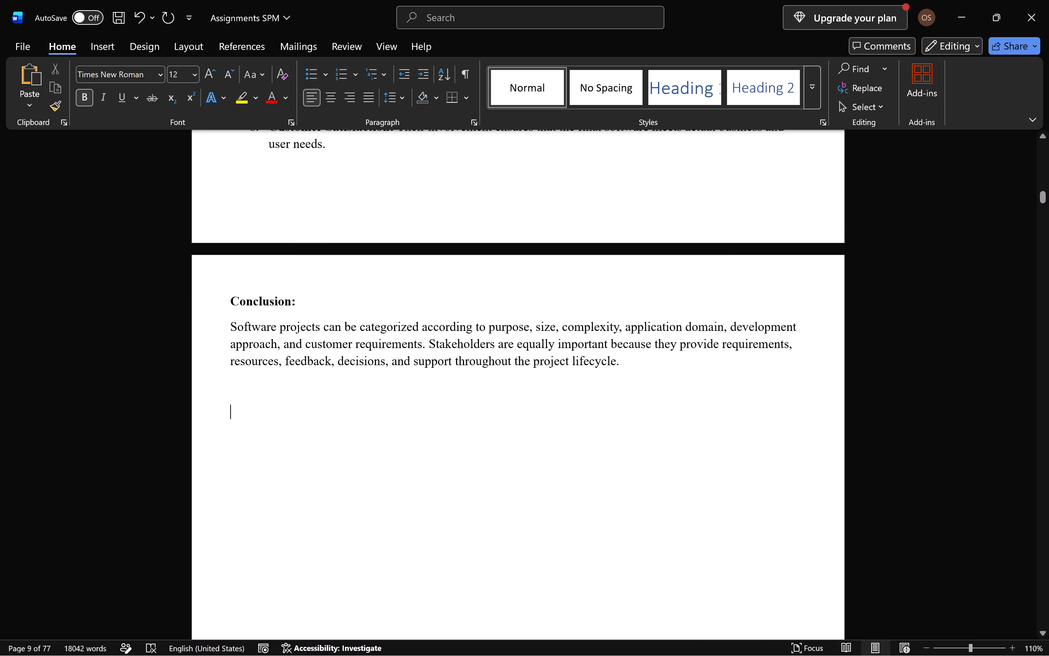
{"action": "key", "text": "BackSpace"}
{"action": "key", "text": "ctrl+v"}
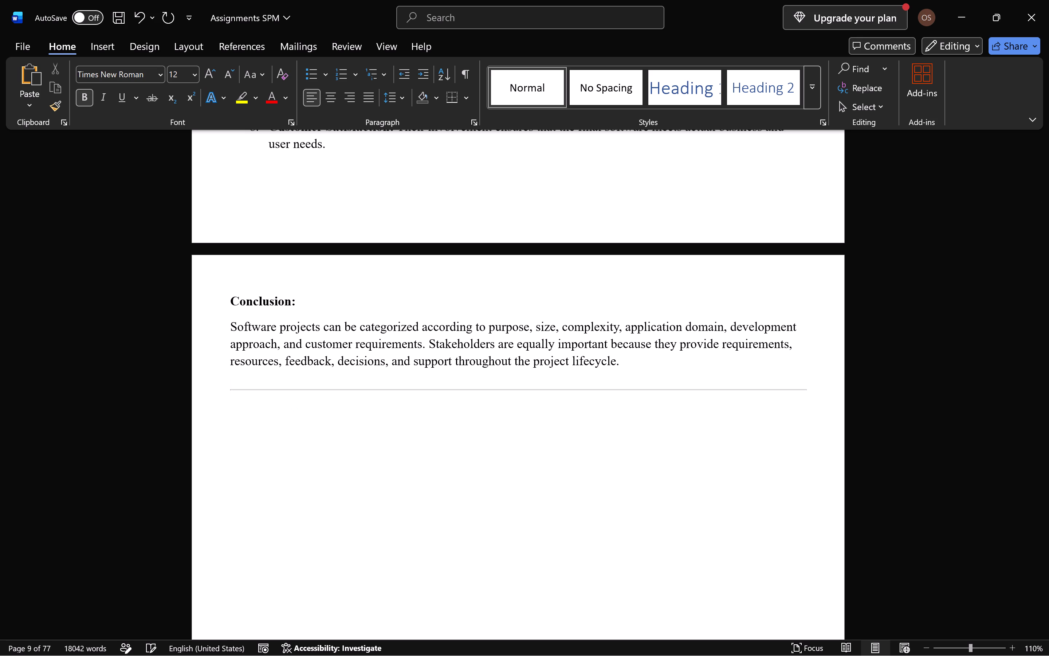
Delete the blank lines above the Q6 heading on Setting Objectives and Business Case so it follows the divider, and save the document.
{"action": "scroll", "coordinate": [348, 505], "scroll_direction": "down", "scroll_amount": 1}
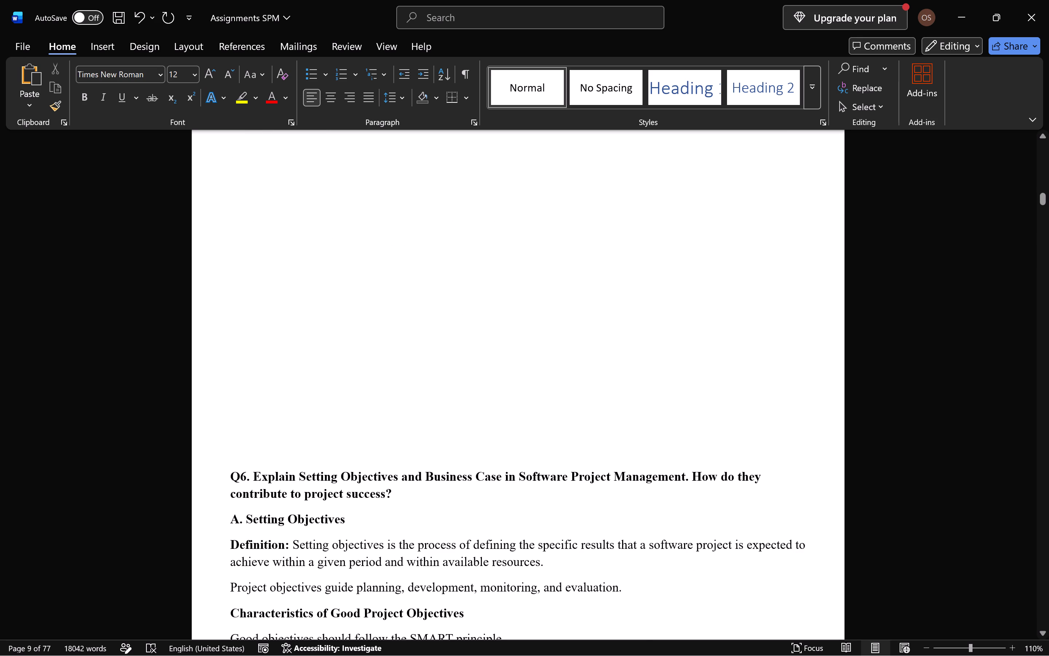
{"action": "left_click", "coordinate": [233, 479]}
{"action": "key", "text": "BackSpace"}
{"action": "key", "text": "BackSpace"}
{"action": "key", "text": "BackSpace"}
{"action": "key", "text": "BackSpace"}
{"action": "key", "text": "BackSpace"}
{"action": "key", "text": "BackSpace"}
{"action": "key", "text": "BackSpace"}
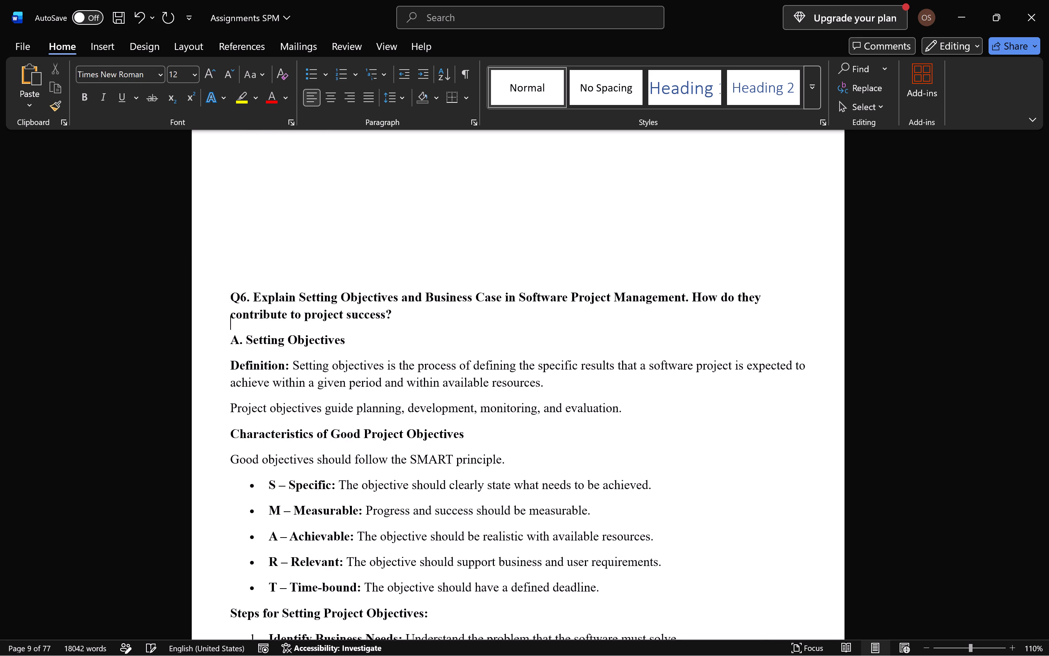
{"action": "key", "text": "BackSpace"}
{"action": "key", "text": "BackSpace"}
{"action": "key", "text": "BackSpace"}
{"action": "key", "text": "BackSpace"}
{"action": "key", "text": "BackSpace"}
{"action": "scroll", "coordinate": [233, 479], "scroll_direction": "up", "scroll_amount": 1}
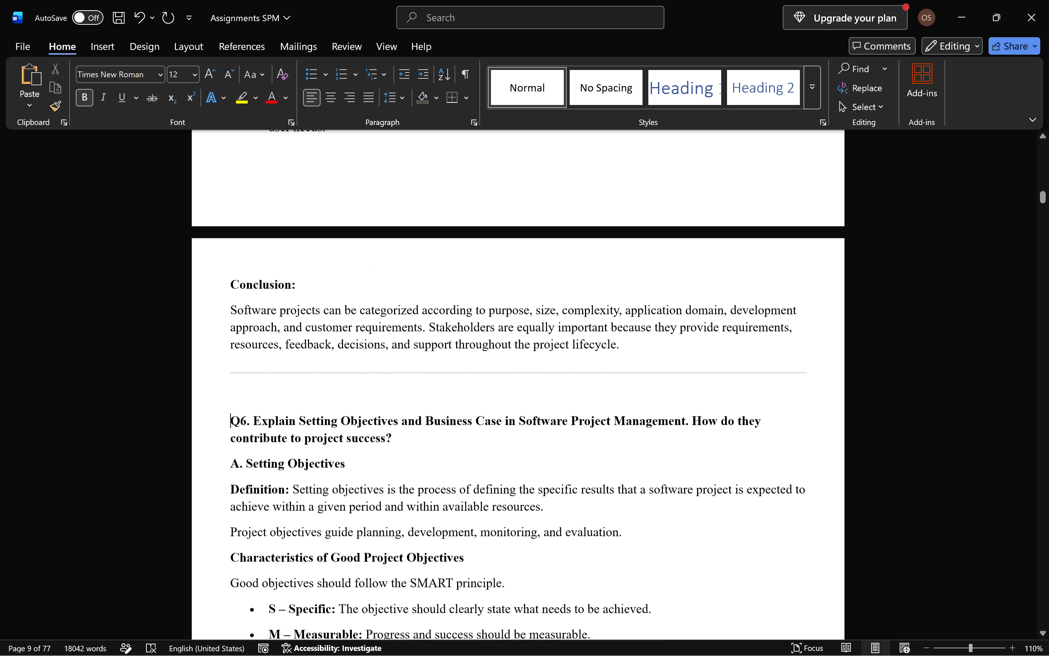
{"action": "scroll", "coordinate": [233, 479], "scroll_direction": "up", "scroll_amount": 1}
{"action": "key", "text": "BackSpace"}
{"action": "key", "text": "ctrl+s"}
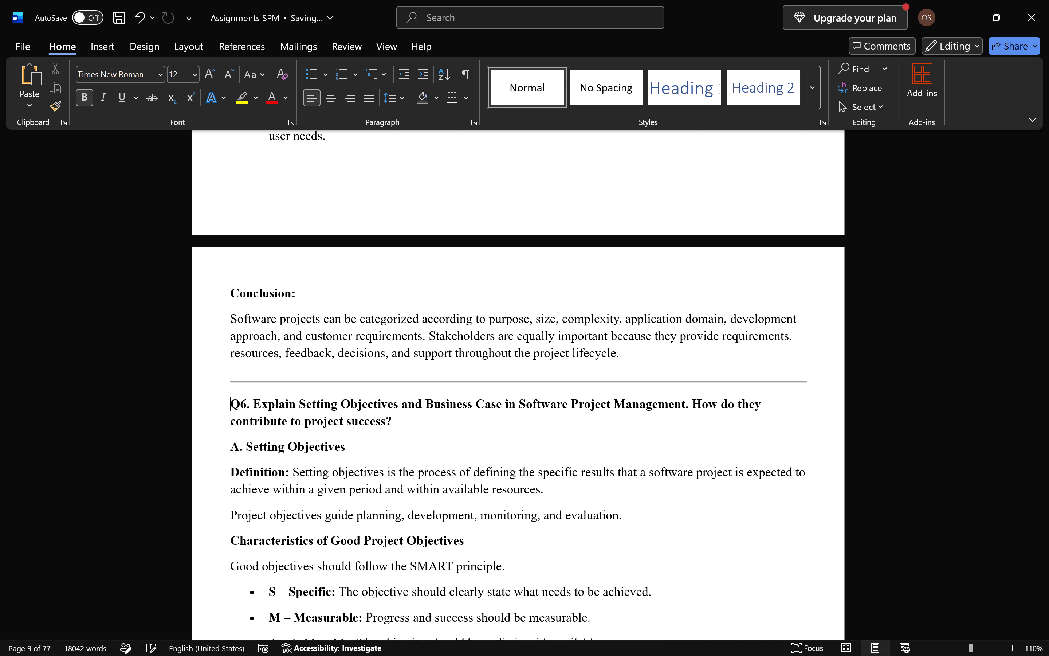
Insert two blank lines above Q6's "B. Business Case" heading so it starts on the page with its definition, and save the document.
{"action": "scroll", "coordinate": [482, 535], "scroll_direction": "down", "scroll_amount": 4}
{"action": "scroll", "coordinate": [482, 535], "scroll_direction": "up", "scroll_amount": 1}
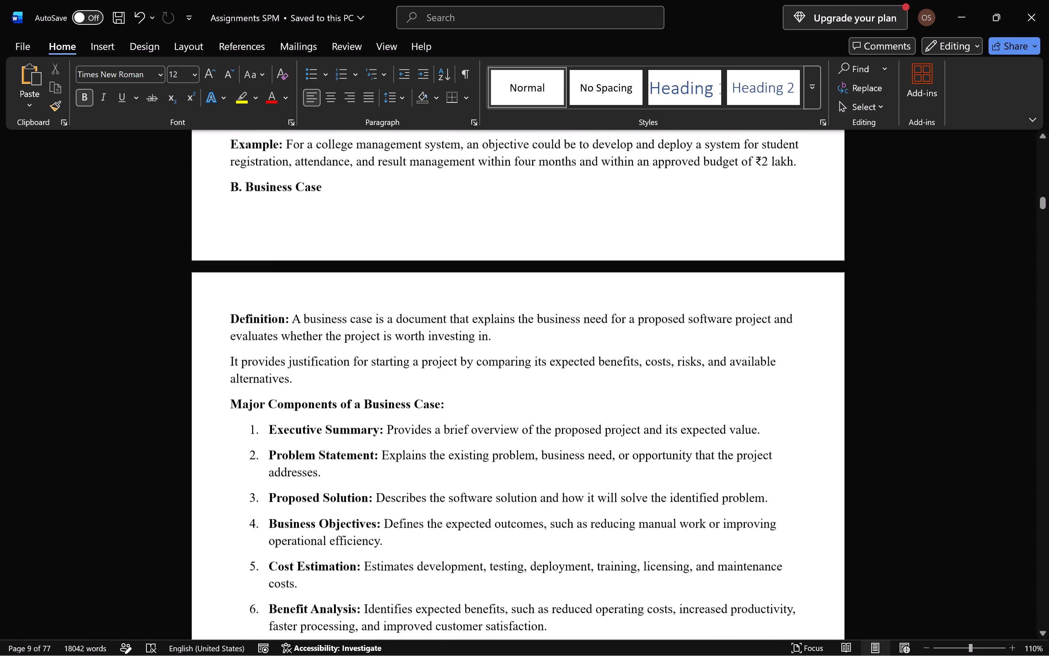
{"action": "scroll", "coordinate": [482, 535], "scroll_direction": "up", "scroll_amount": 3}
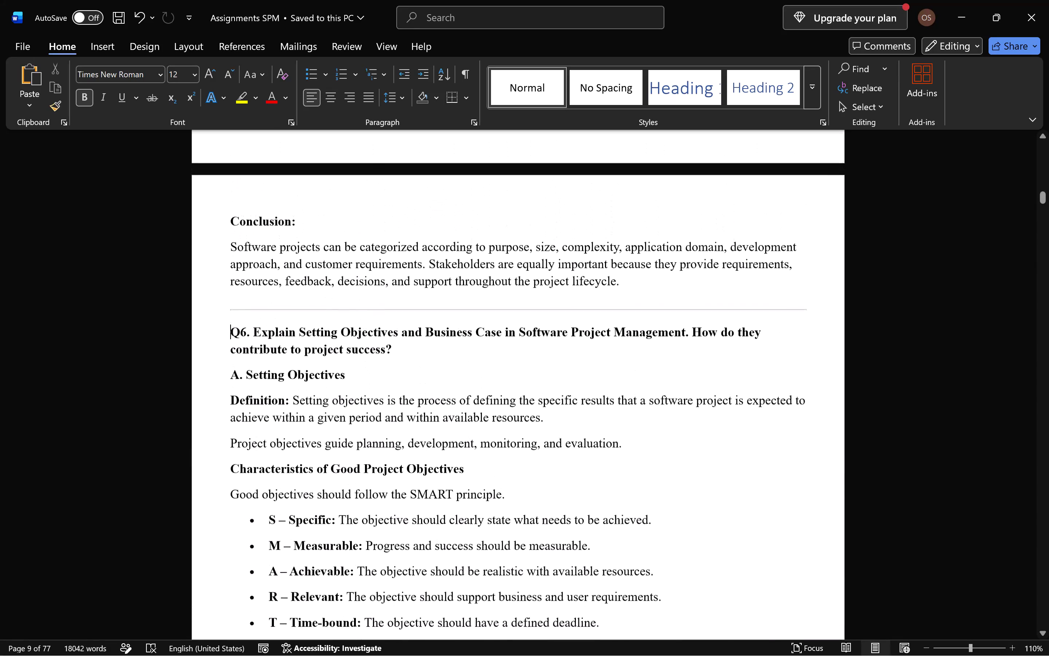
{"action": "scroll", "coordinate": [482, 535], "scroll_direction": "down", "scroll_amount": 3}
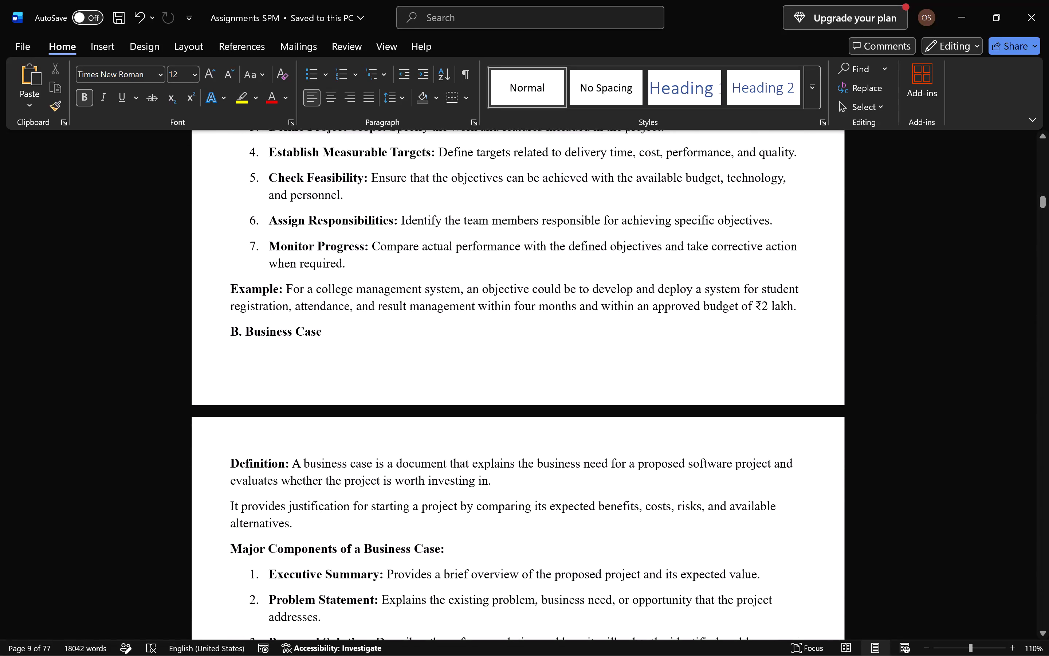
{"action": "left_click", "coordinate": [229, 333]}
{"action": "key", "text": "Return"}
{"action": "key", "text": "Return"}
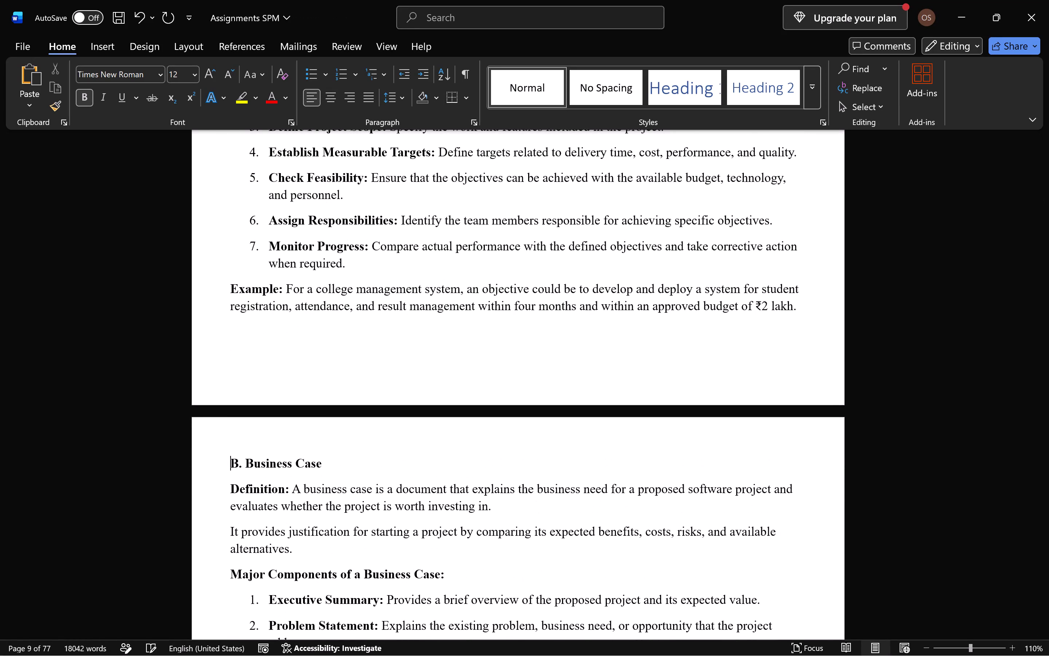
{"action": "key", "text": "ctrl+s"}
Delete the blank lines above the heading "Difference Between Setting Objectives and Business Case" in Q6, and save the document.
{"action": "scroll", "coordinate": [229, 333], "scroll_direction": "down", "scroll_amount": 3}
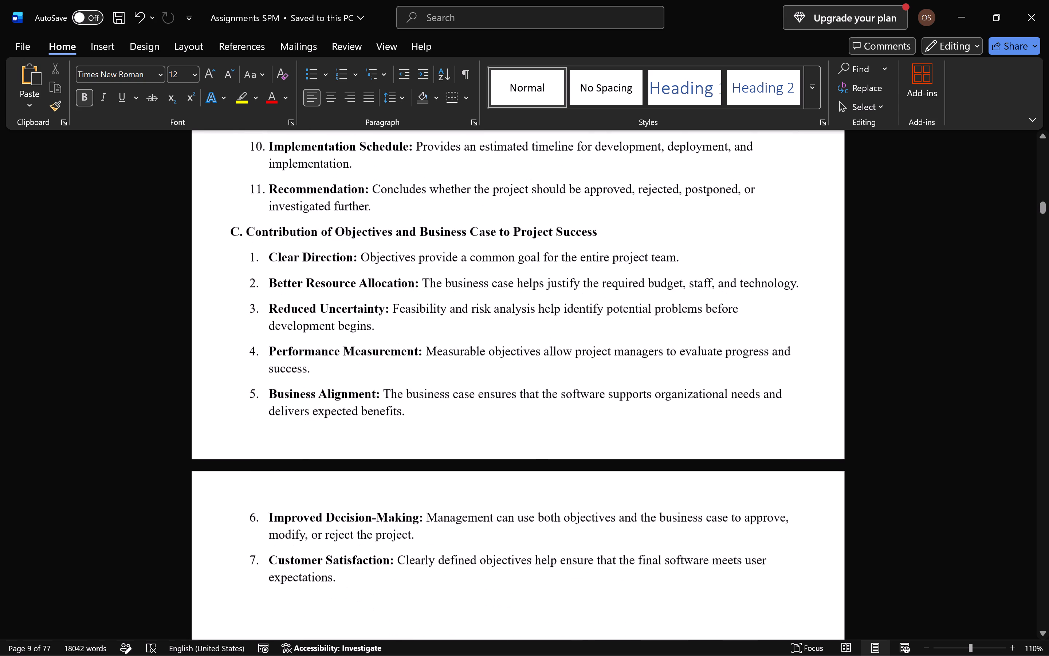
{"action": "scroll", "coordinate": [229, 333], "scroll_direction": "down", "scroll_amount": 2}
{"action": "left_click", "coordinate": [230, 391]}
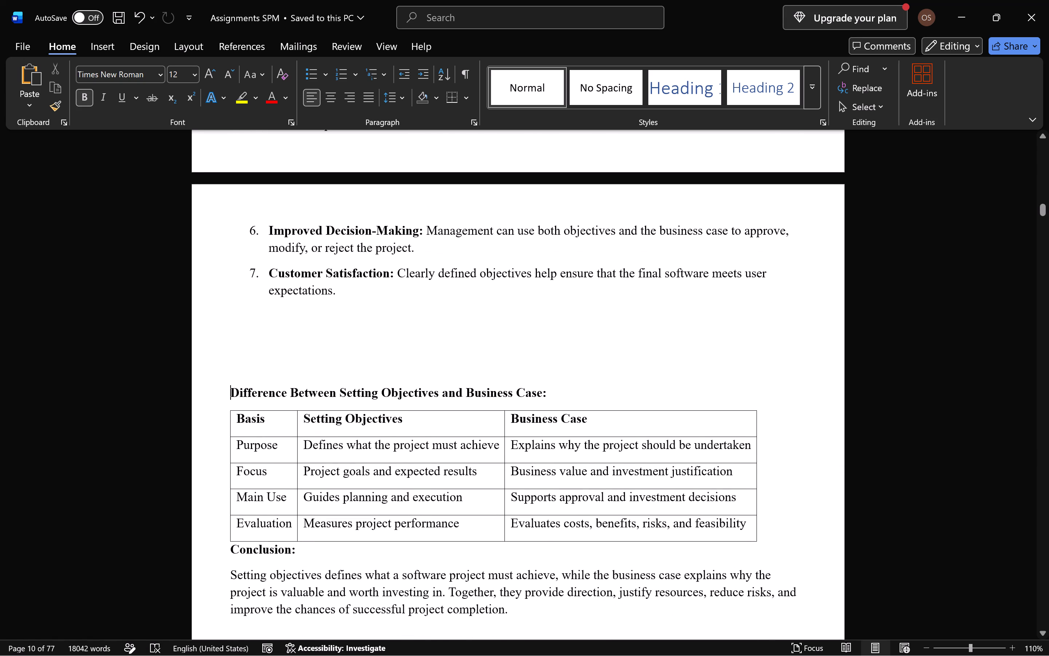
{"action": "key", "text": "BackSpace"}
{"action": "key", "text": "BackSpace"}
{"action": "key", "text": "BackSpace"}
{"action": "key", "text": "ctrl+s"}
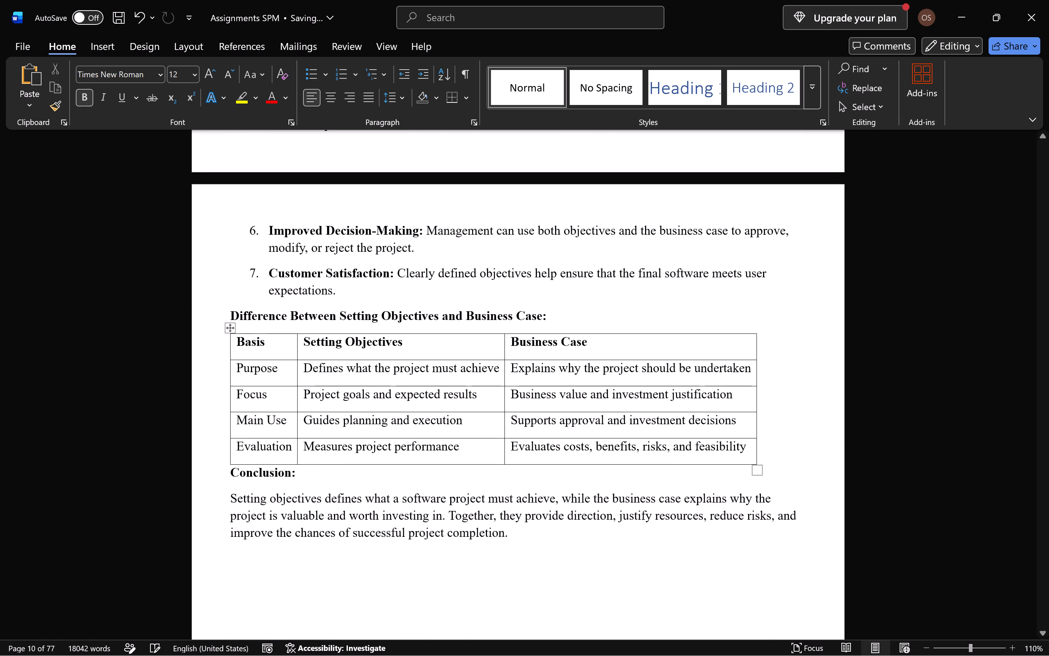
Remove the extra blank lines above the "ASSIGNMENT 2" heading so it starts at the top of its page, centre it, and save the document.
{"action": "scroll", "coordinate": [438, 620], "scroll_direction": "down", "scroll_amount": 4}
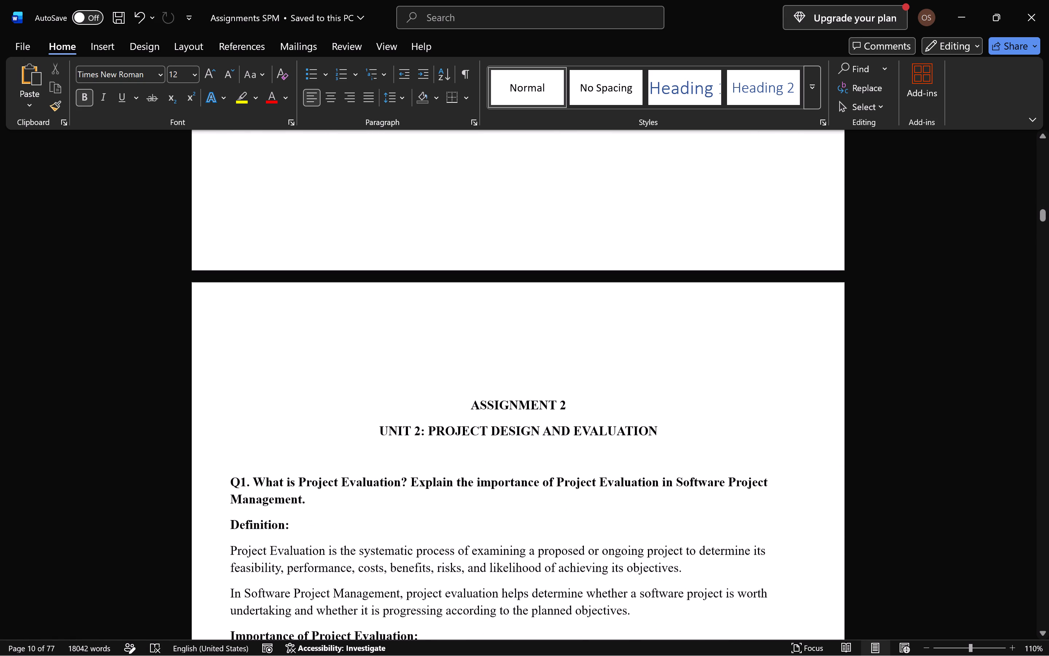
{"action": "left_click", "coordinate": [474, 407]}
{"action": "key", "text": "BackSpace"}
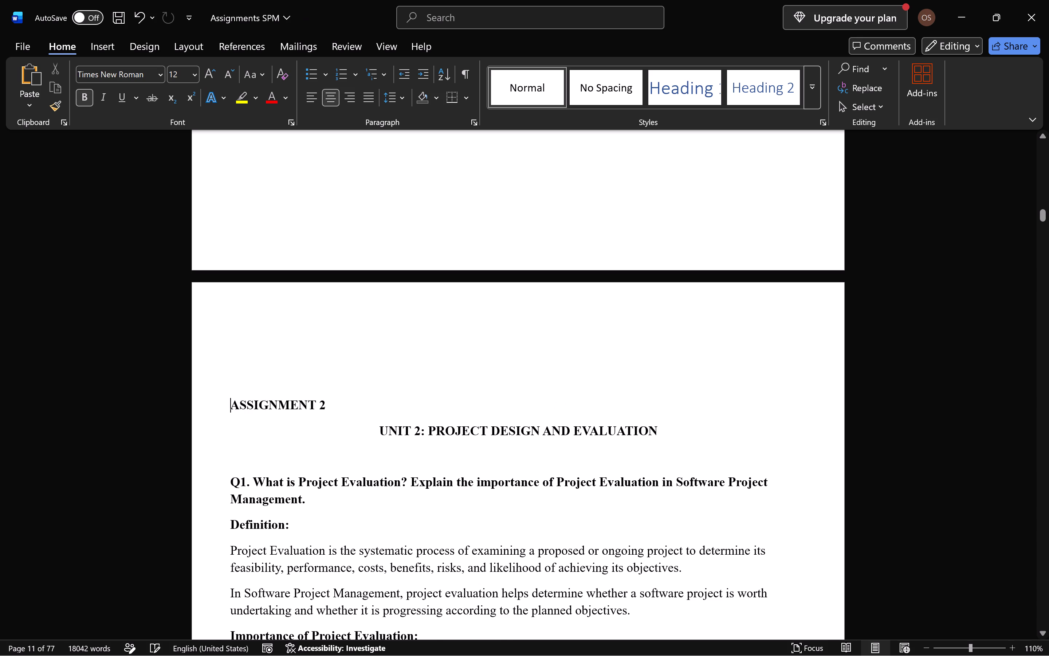
{"action": "key", "text": "BackSpace"}
{"action": "key", "text": "BackSpace"}
{"action": "key", "text": "BackSpace"}
{"action": "key", "text": "BackSpace"}
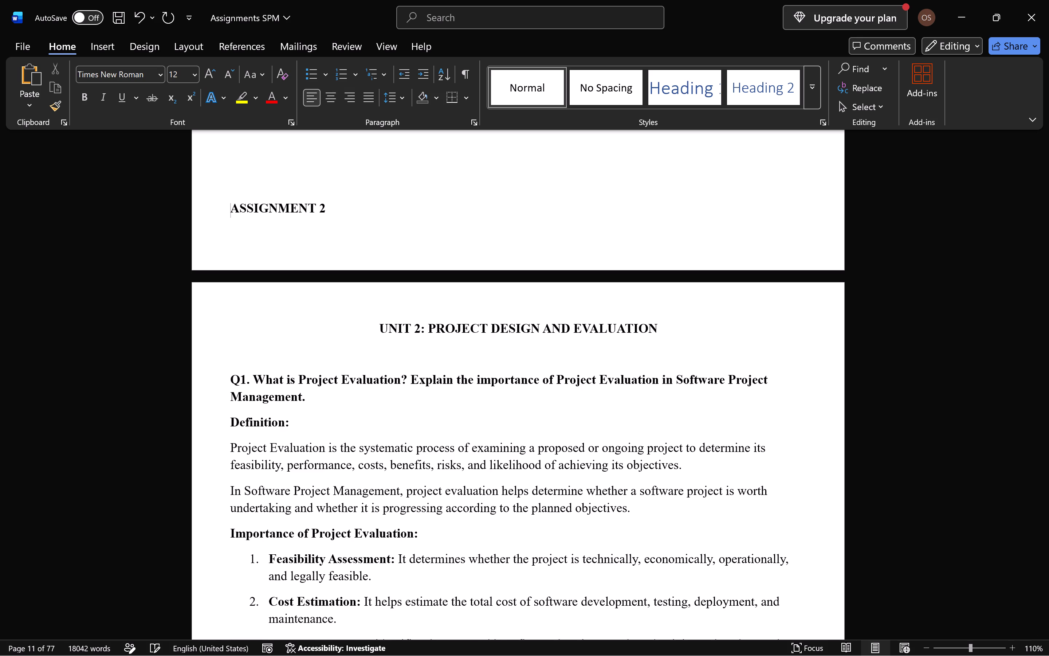
{"action": "key", "text": "Return"}
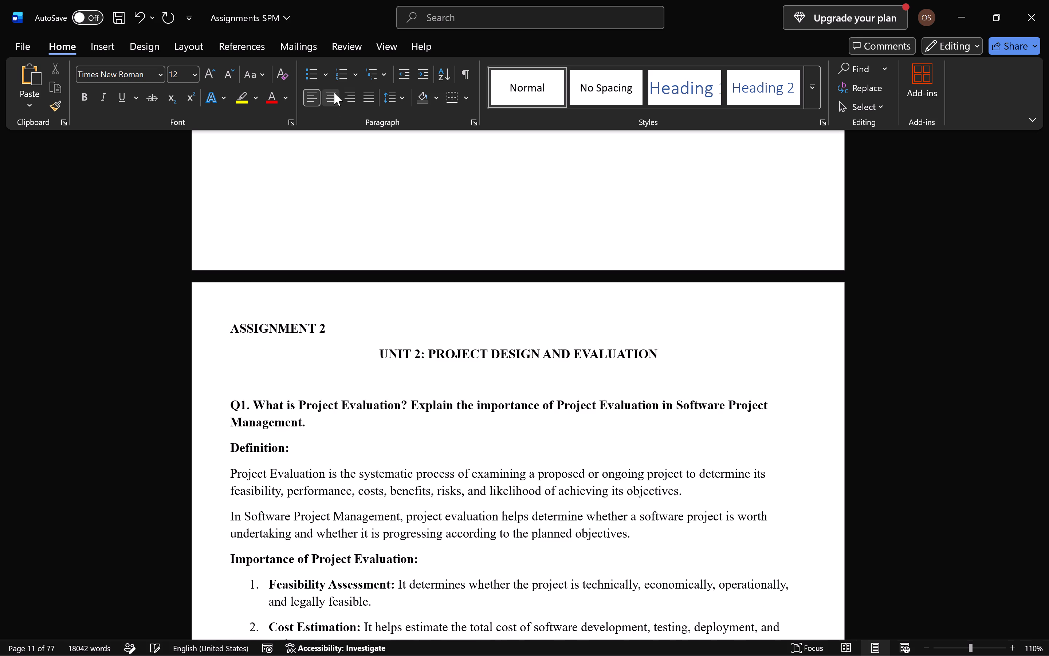
{"action": "left_click", "coordinate": [334, 93]}
{"action": "key", "text": "ctrl+s"}
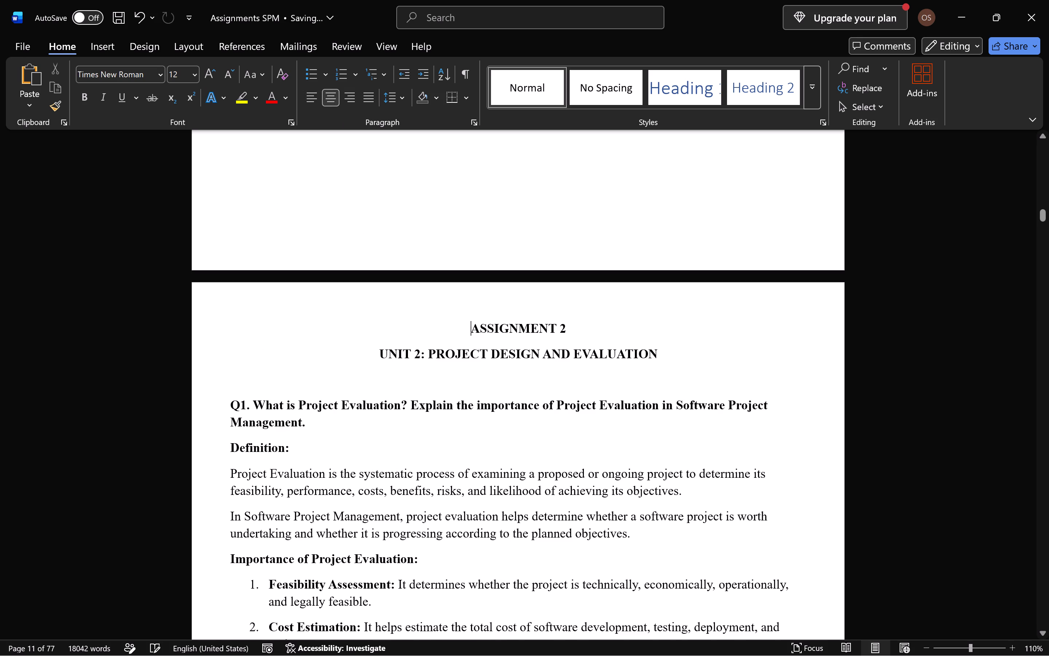
Paste the divider line below the conclusion of Assignment 2's Q1 on Project Evaluation.
{"action": "scroll", "coordinate": [317, 406], "scroll_direction": "down", "scroll_amount": 2}
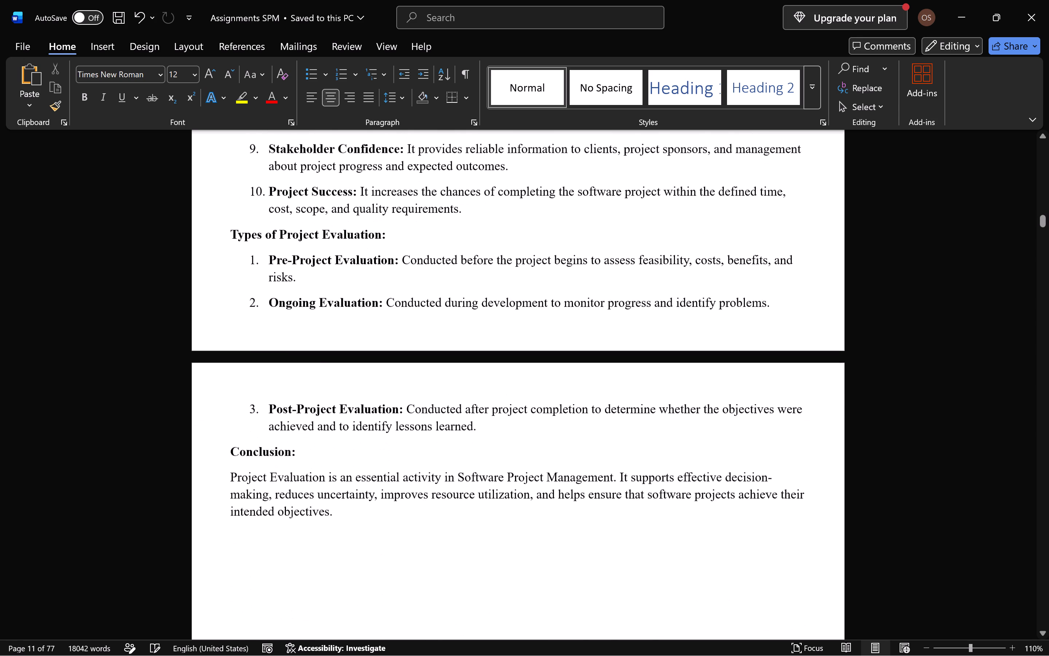
{"action": "scroll", "coordinate": [317, 406], "scroll_direction": "down", "scroll_amount": 2}
{"action": "left_click", "coordinate": [270, 416]}
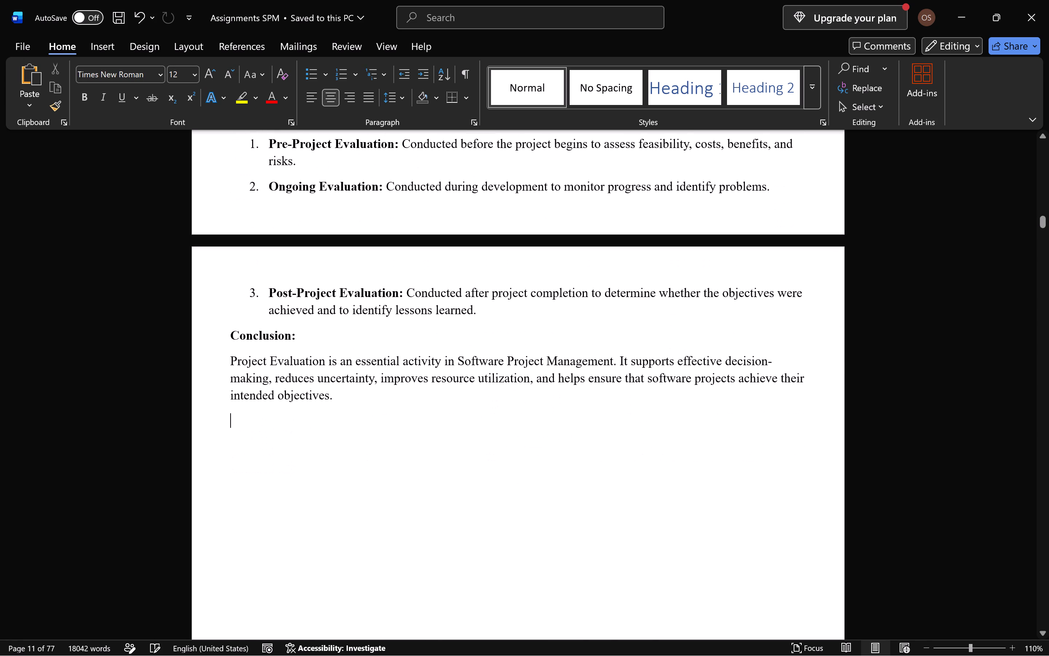
{"action": "key", "text": "ctrl+v"}
Delete all the blank lines above Assignment 2's Q2 on Cost-Benefit Evaluation Techniques so the question directly follows Q1's divider line.
{"action": "scroll", "coordinate": [402, 538], "scroll_direction": "down", "scroll_amount": 3}
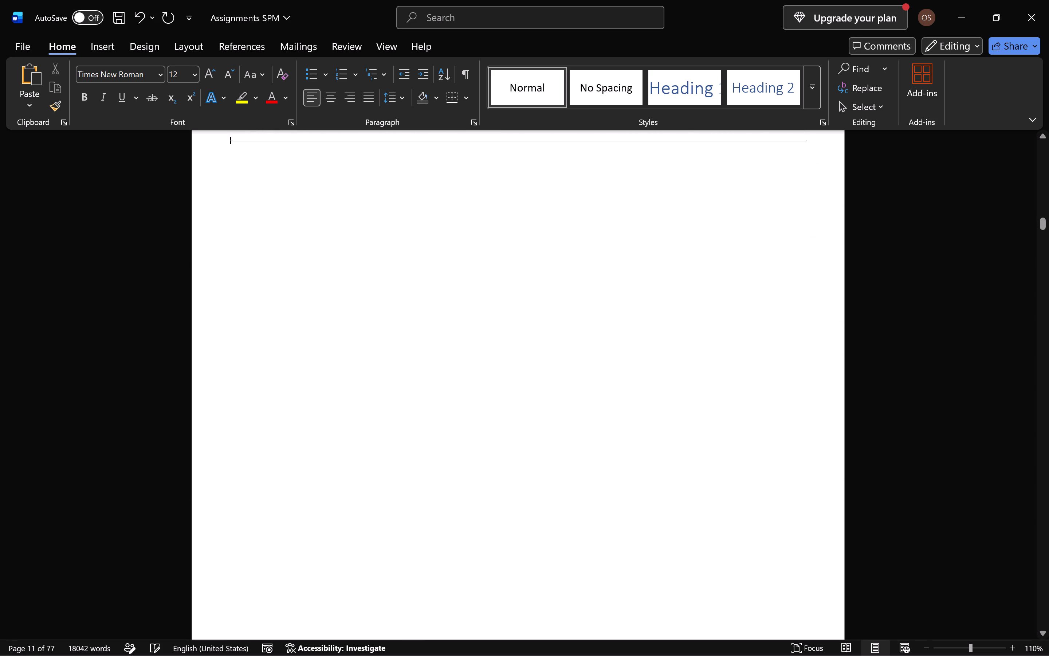
{"action": "scroll", "coordinate": [402, 538], "scroll_direction": "down", "scroll_amount": 2}
{"action": "left_click", "coordinate": [228, 522]}
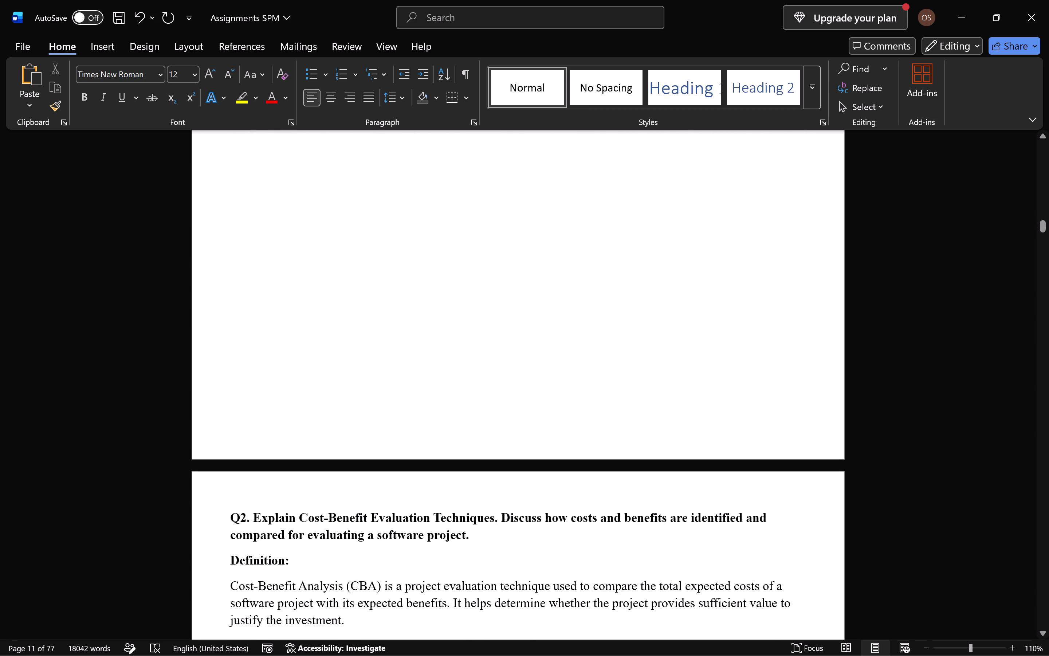
{"action": "key", "text": "BackSpace"}
{"action": "key", "text": "BackSpace"}
{"action": "key", "text": "BackSpace"}
{"action": "key", "text": "BackSpace"}
{"action": "key", "text": "BackSpace"}
{"action": "key", "text": "BackSpace"}
{"action": "key", "text": "BackSpace"}
{"action": "key", "text": "BackSpace"}
{"action": "key", "text": "BackSpace"}
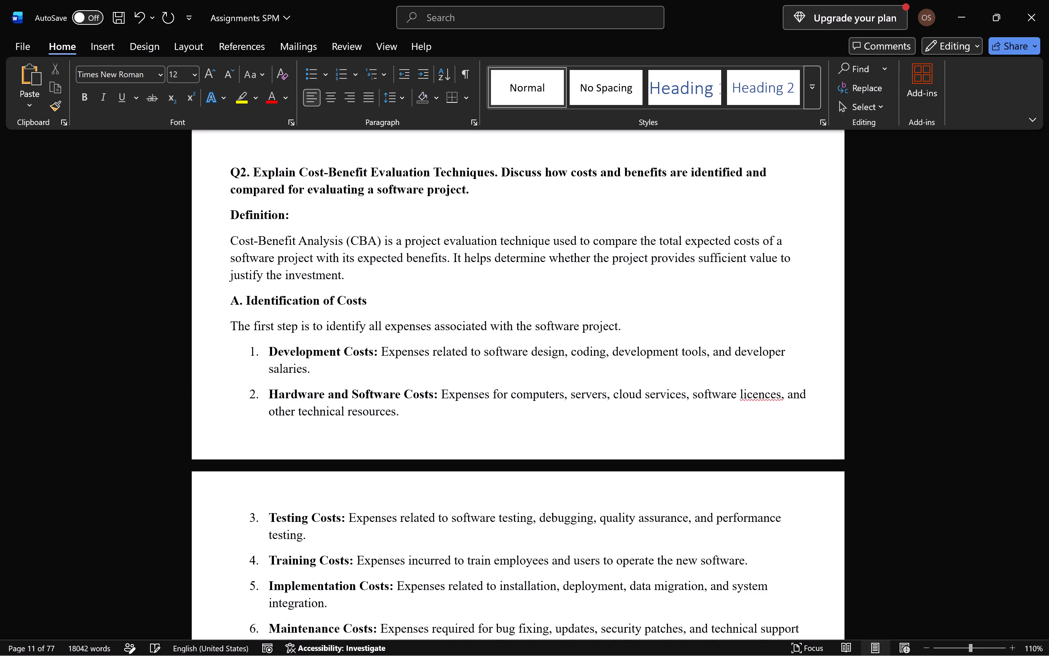
{"action": "scroll", "coordinate": [228, 522], "scroll_direction": "up", "scroll_amount": 3}
{"action": "key", "text": "BackSpace"}
{"action": "key", "text": "BackSpace"}
{"action": "key", "text": "BackSpace"}
{"action": "key", "text": "BackSpace"}
{"action": "key", "text": "BackSpace"}
{"action": "key", "text": "BackSpace"}
{"action": "key", "text": "BackSpace"}
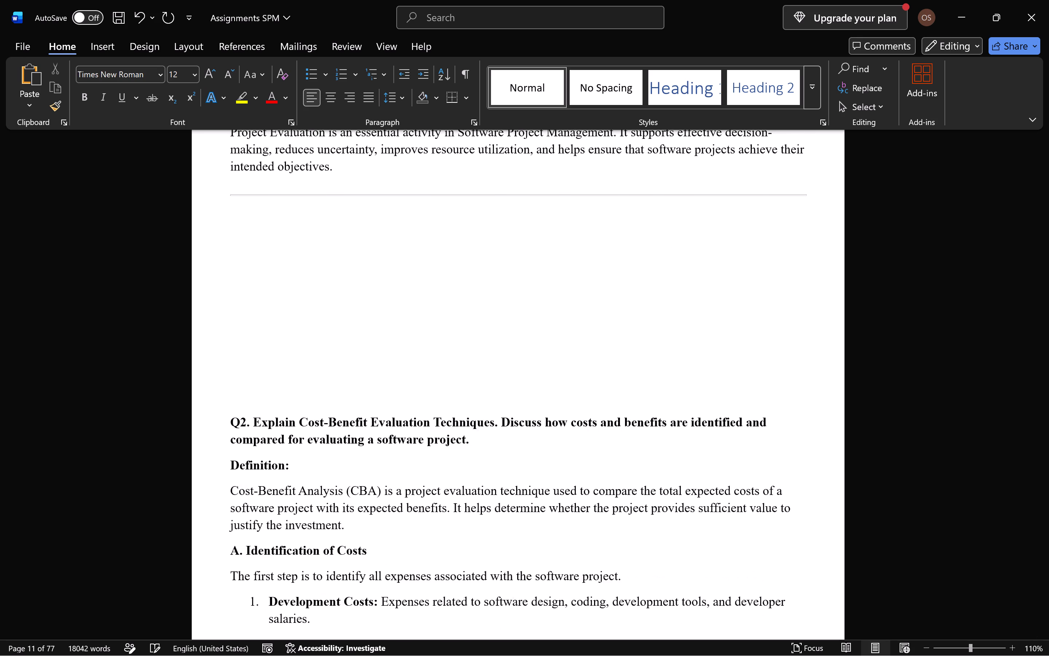
{"action": "key", "text": "BackSpace"}
{"action": "key", "text": "BackSpace"}
{"action": "key", "text": "BackSpace"}
{"action": "key", "text": "BackSpace"}
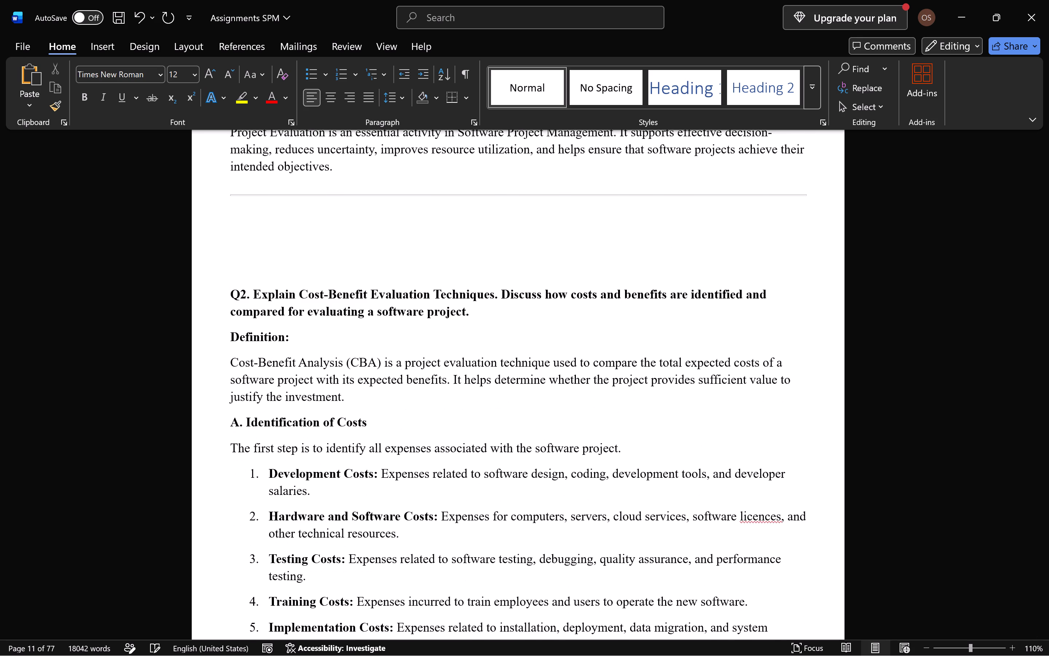
{"action": "key", "text": "BackSpace"}
{"action": "key", "text": "BackSpace"}
{"action": "key", "text": "BackSpace"}
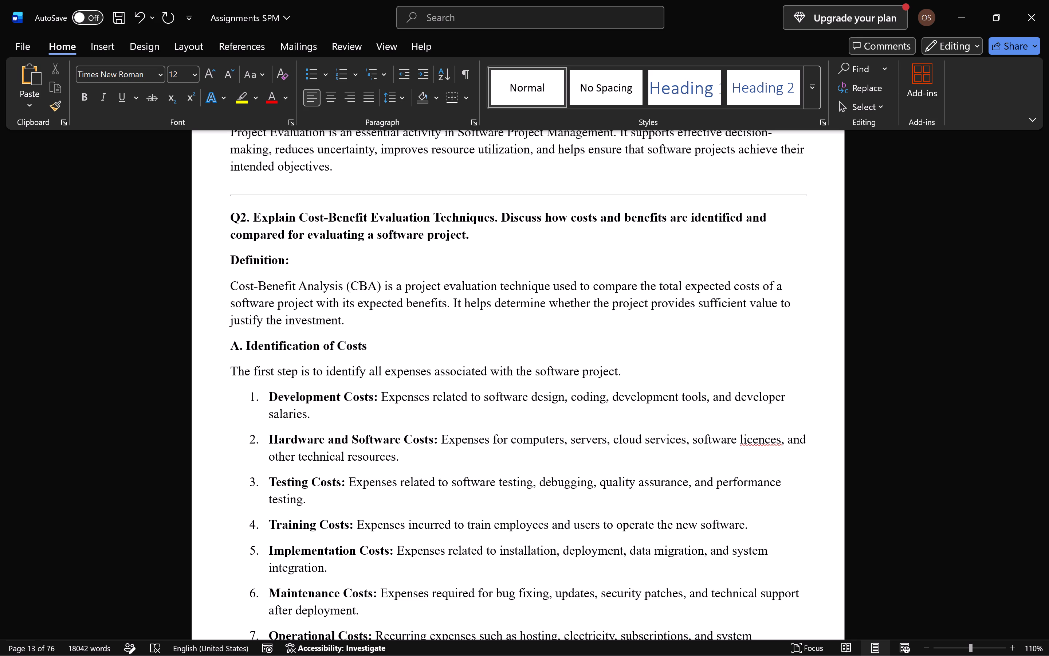
Paste the divider line below the conclusion of Q2 on Cost-Benefit Analysis.
{"action": "scroll", "coordinate": [228, 522], "scroll_direction": "down", "scroll_amount": 2}
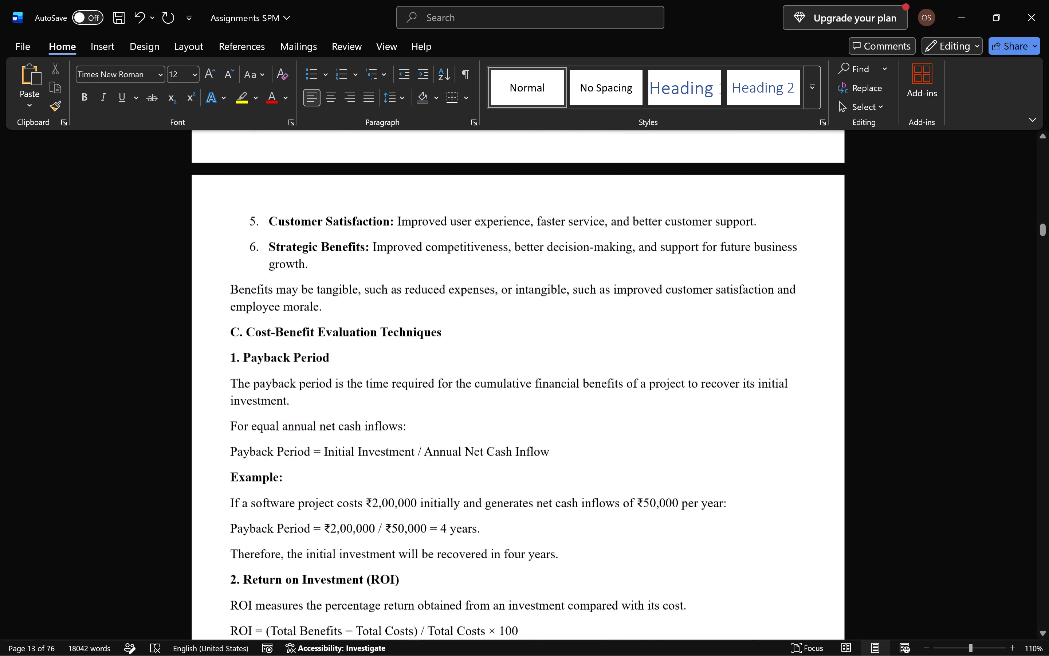
{"action": "scroll", "coordinate": [228, 522], "scroll_direction": "down", "scroll_amount": 5}
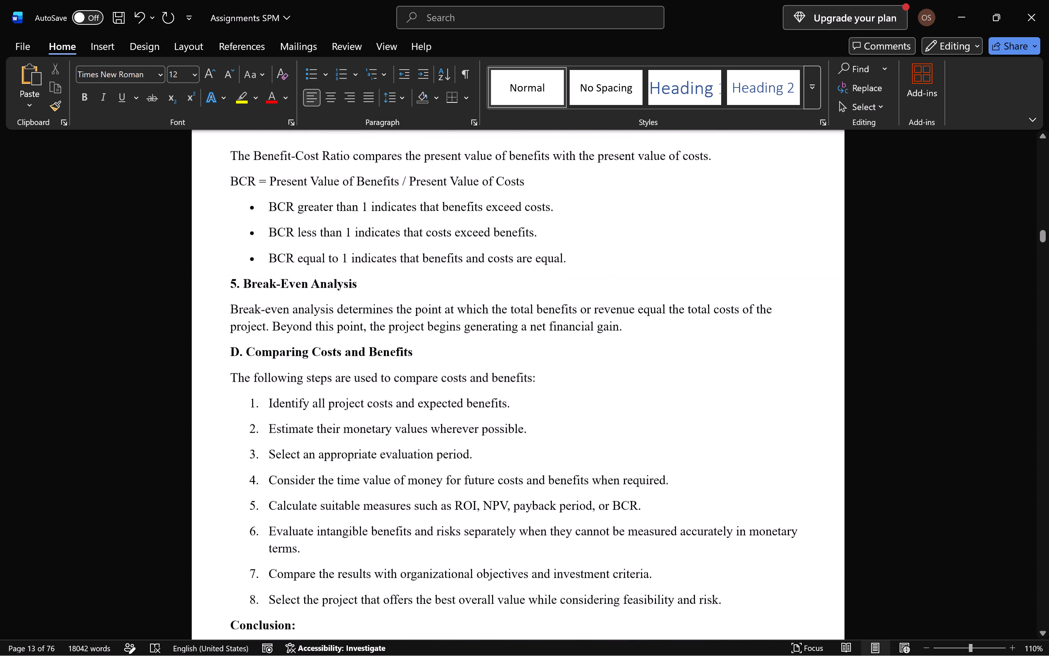
{"action": "scroll", "coordinate": [228, 522], "scroll_direction": "down", "scroll_amount": 3}
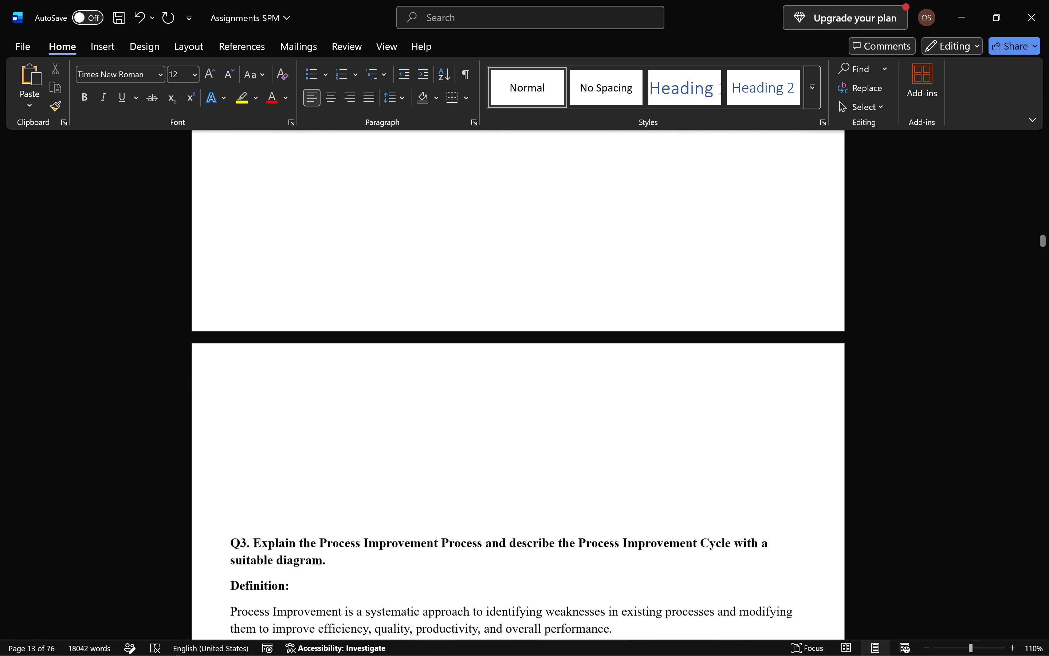
{"action": "scroll", "coordinate": [312, 271], "scroll_direction": "up", "scroll_amount": 1}
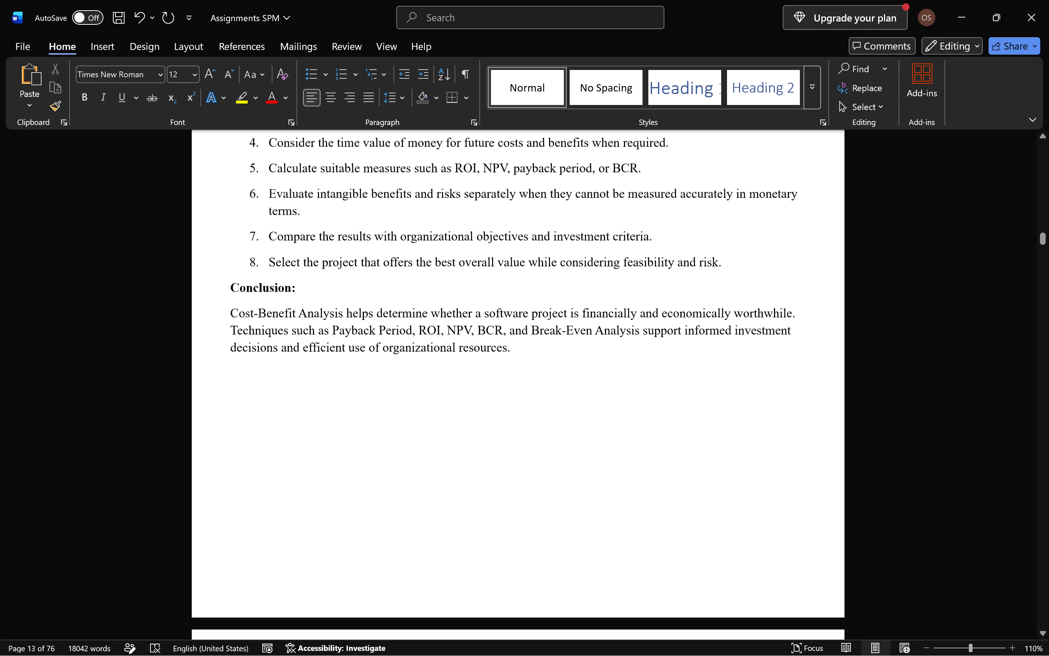
{"action": "left_click", "coordinate": [255, 372]}
{"action": "key", "text": "ctrl+v"}
Delete the blank lines above Q3 on the Process Improvement Process so it directly follows the divider, and save the document.
{"action": "scroll", "coordinate": [278, 453], "scroll_direction": "down", "scroll_amount": 1}
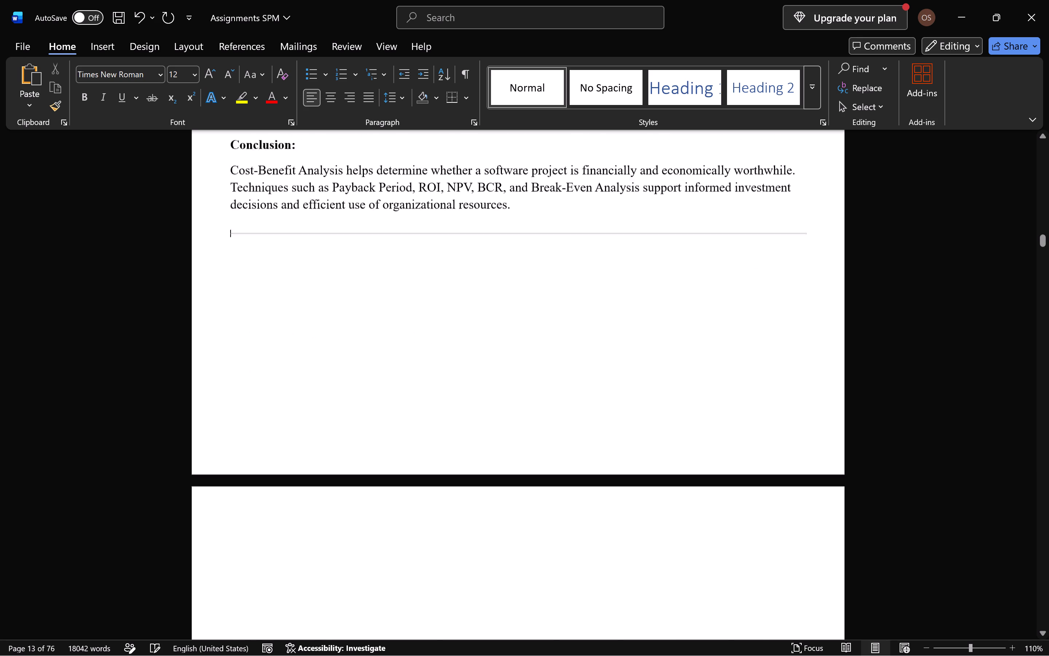
{"action": "scroll", "coordinate": [278, 453], "scroll_direction": "down", "scroll_amount": 1}
{"action": "left_click", "coordinate": [231, 507]}
{"action": "key", "text": "BackSpace"}
{"action": "key", "text": "BackSpace"}
{"action": "key", "text": "BackSpace"}
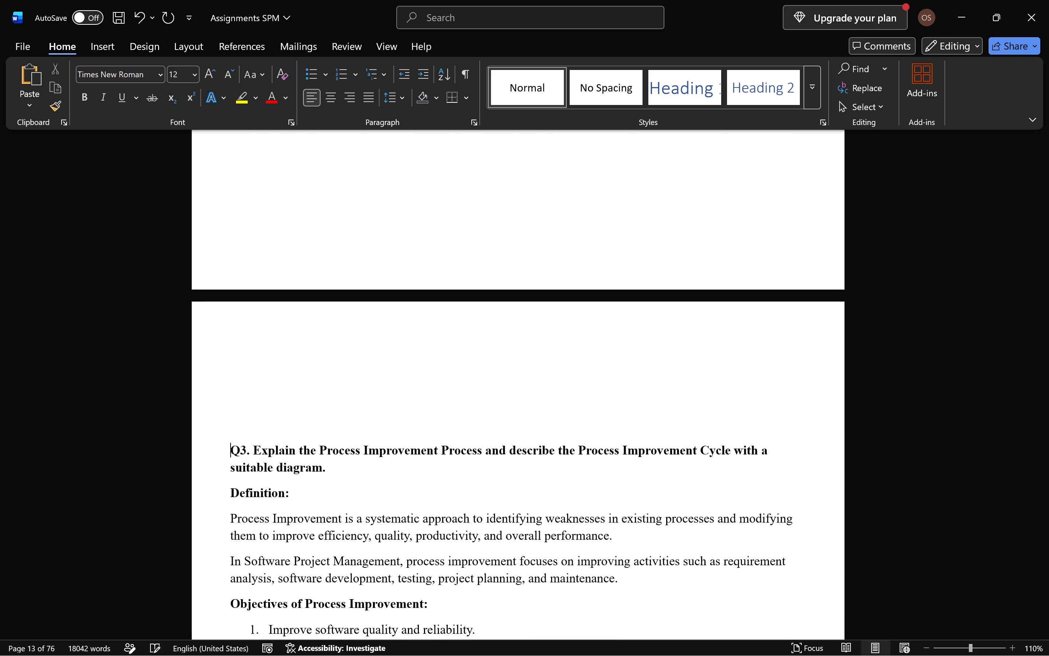
{"action": "key", "text": "BackSpace"}
{"action": "key", "text": "BackSpace"}
{"action": "key", "text": "BackSpace"}
{"action": "key", "text": "BackSpace"}
{"action": "key", "text": "BackSpace"}
{"action": "key", "text": "BackSpace"}
{"action": "key", "text": "BackSpace"}
{"action": "key", "text": "BackSpace"}
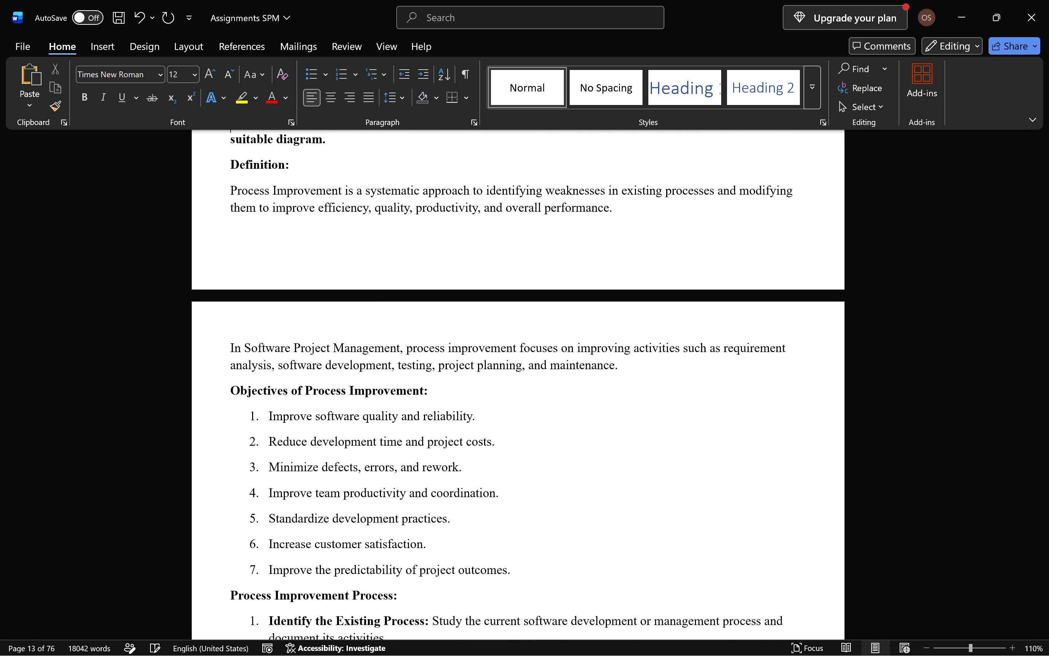
{"action": "scroll", "coordinate": [231, 507], "scroll_direction": "up", "scroll_amount": 1}
{"action": "key", "text": "BackSpace"}
{"action": "key", "text": "BackSpace"}
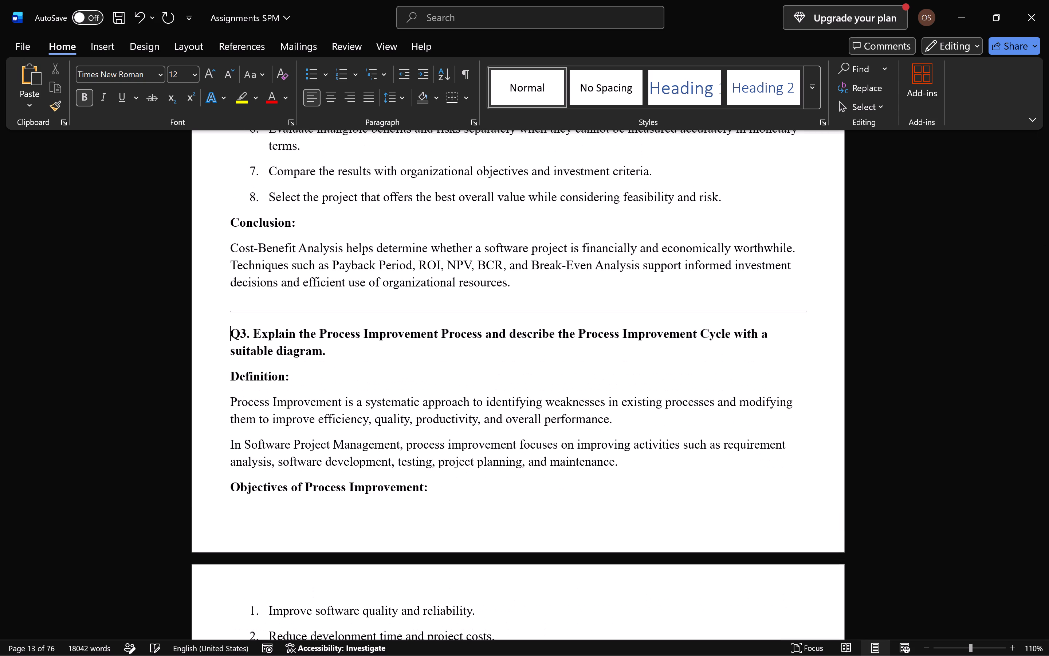
{"action": "key", "text": "ctrl+s"}
Insert a blank line above Q3's "Objectives of Process Improvement:" heading so it starts on the page with its list, and save the document.
{"action": "left_click", "coordinate": [235, 484]}
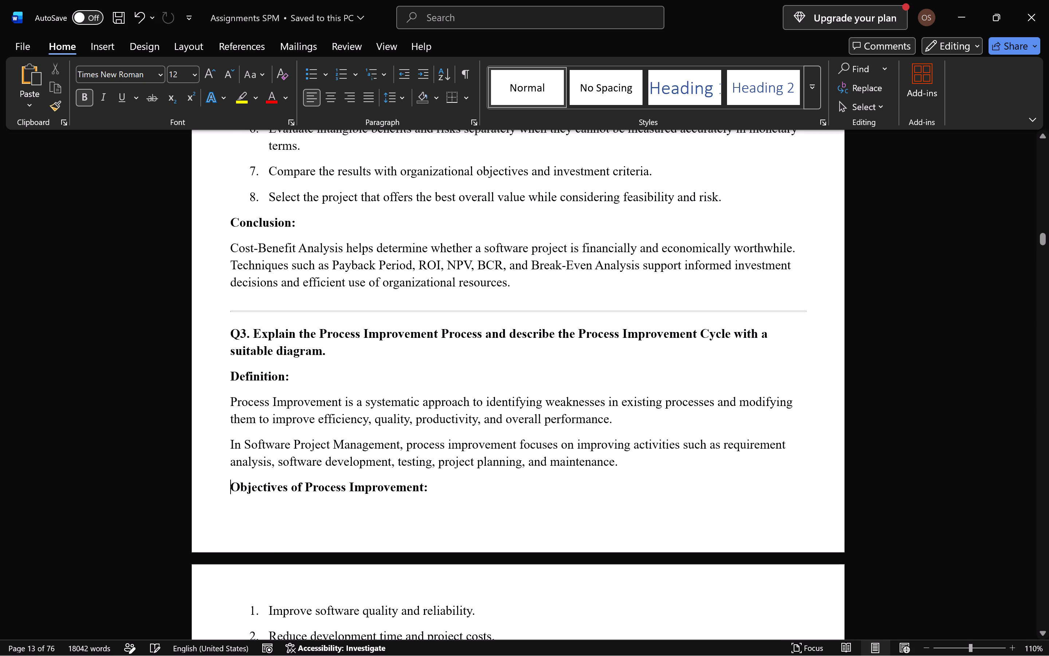
{"action": "key", "text": "Return"}
{"action": "key", "text": "ctrl+s"}
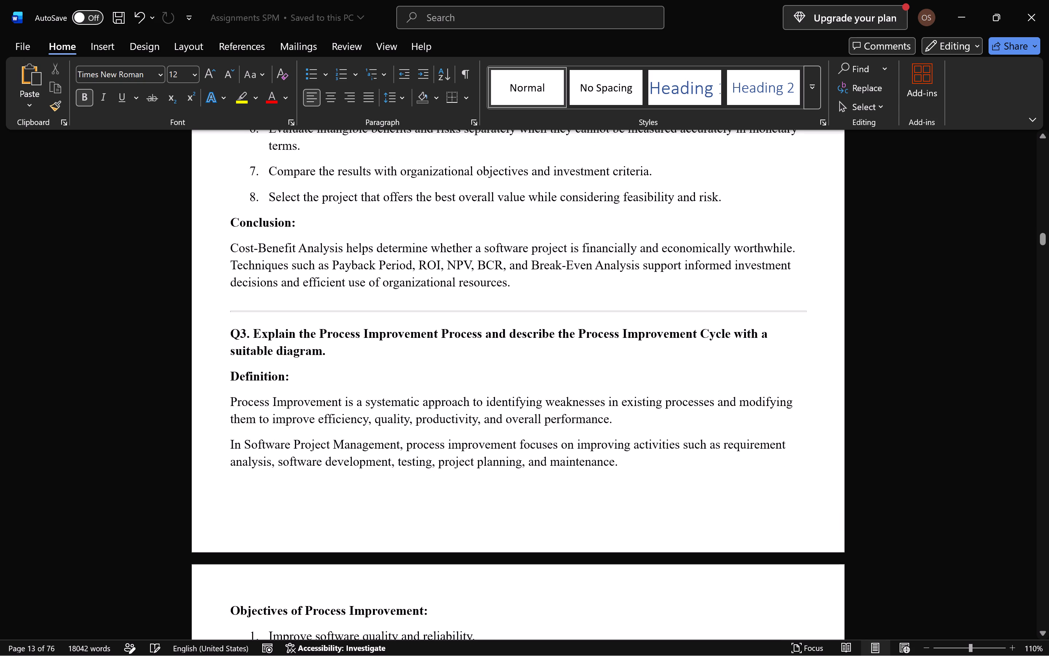
Add the divider line on a new line between Q3's conclusion and the Q4 Process Measurement question, and save the document.
{"action": "scroll", "coordinate": [417, 527], "scroll_direction": "down", "scroll_amount": 4}
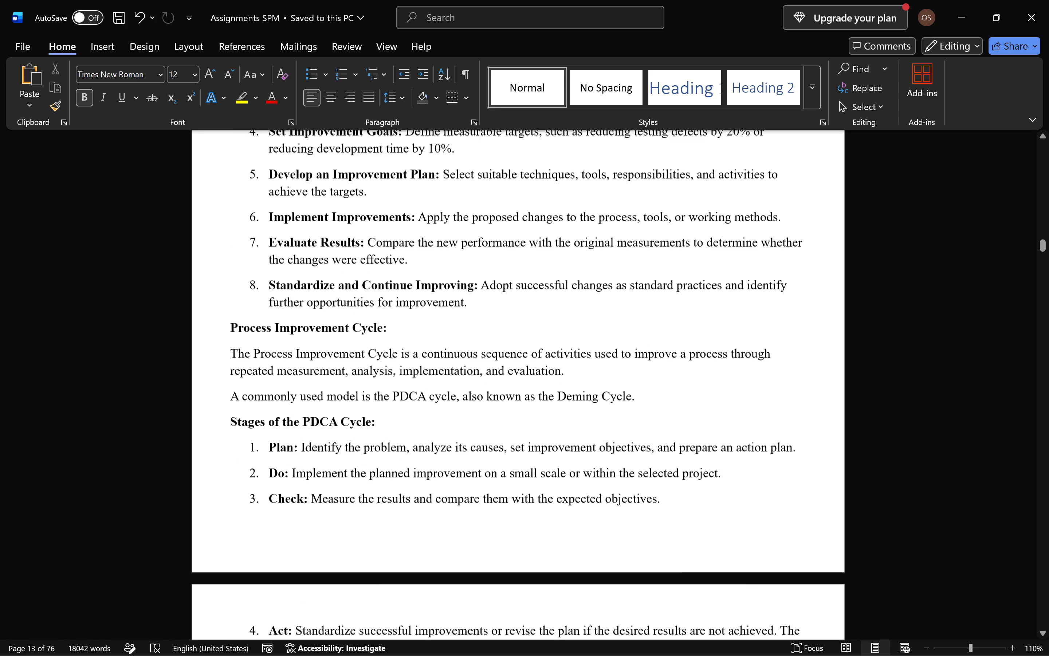
{"action": "scroll", "coordinate": [417, 527], "scroll_direction": "down", "scroll_amount": 6}
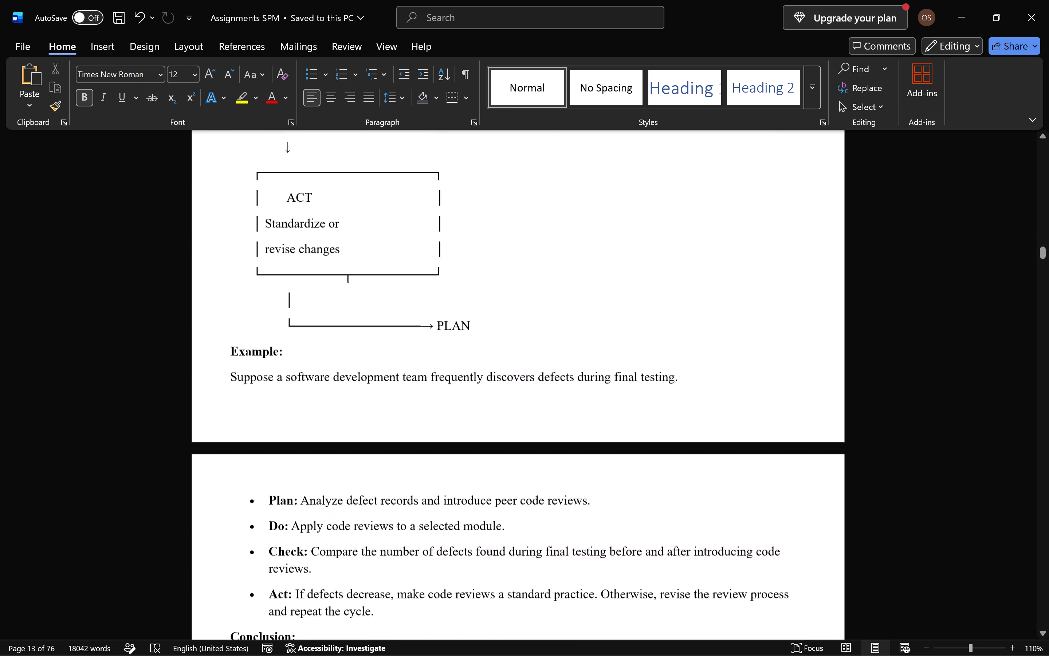
{"action": "scroll", "coordinate": [417, 527], "scroll_direction": "down", "scroll_amount": 3}
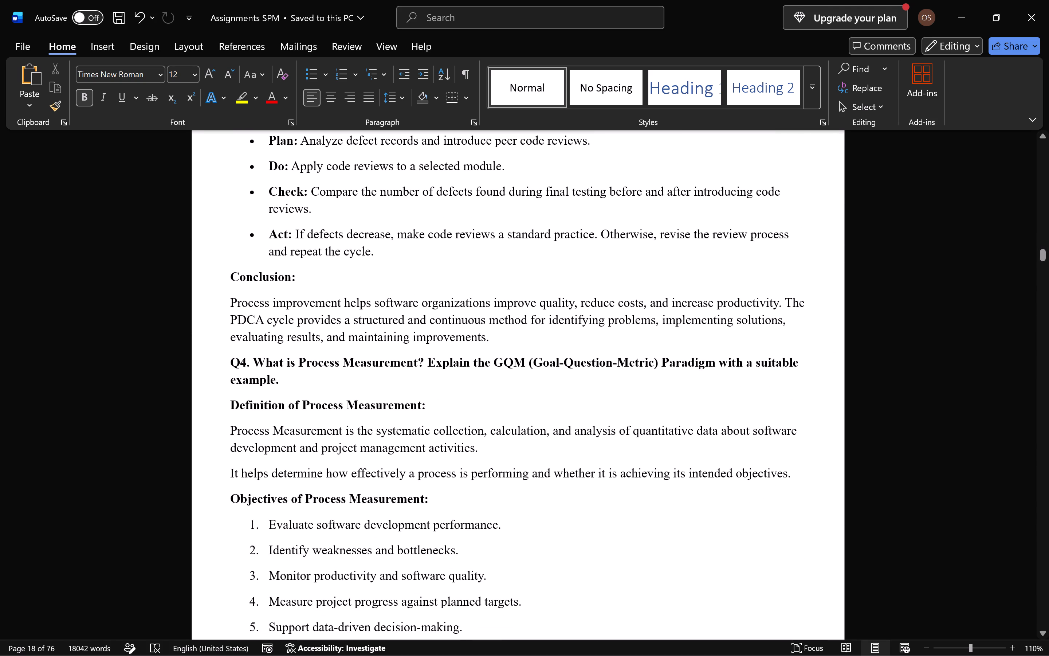
{"action": "scroll", "coordinate": [512, 352], "scroll_direction": "up", "scroll_amount": 6}
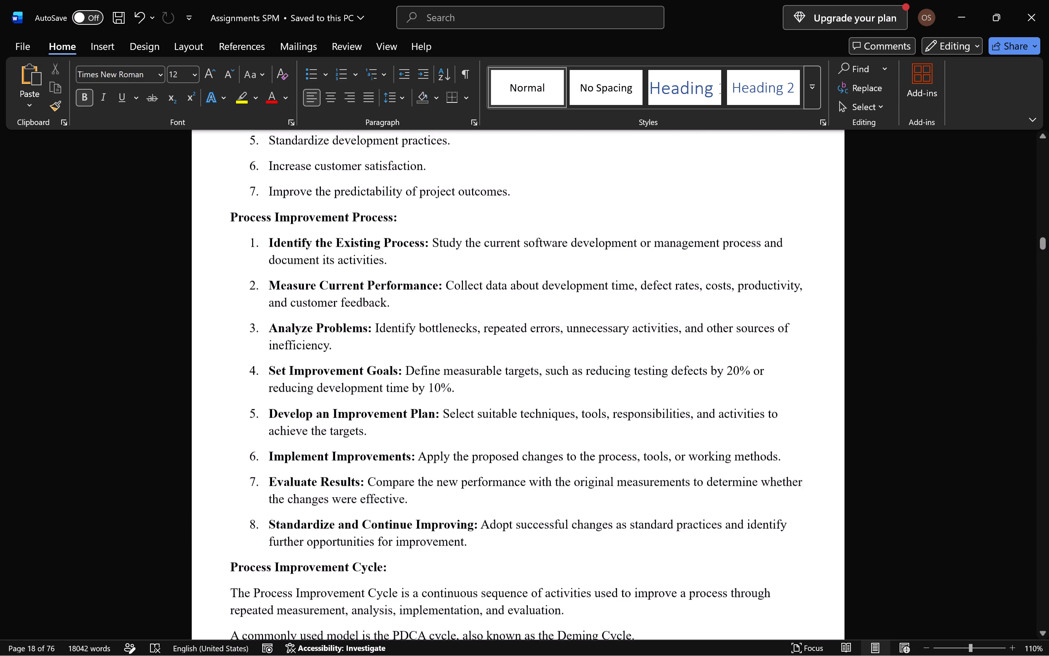
{"action": "scroll", "coordinate": [512, 352], "scroll_direction": "up", "scroll_amount": 4}
{"action": "scroll", "coordinate": [512, 352], "scroll_direction": "down", "scroll_amount": 3}
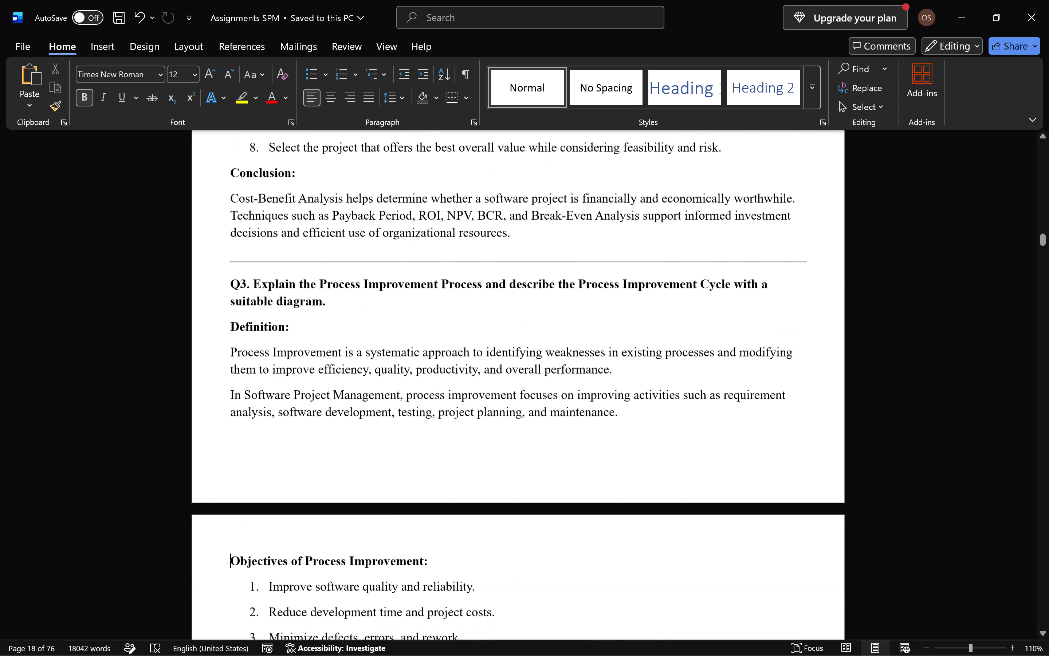
{"action": "scroll", "coordinate": [512, 352], "scroll_direction": "down", "scroll_amount": 5}
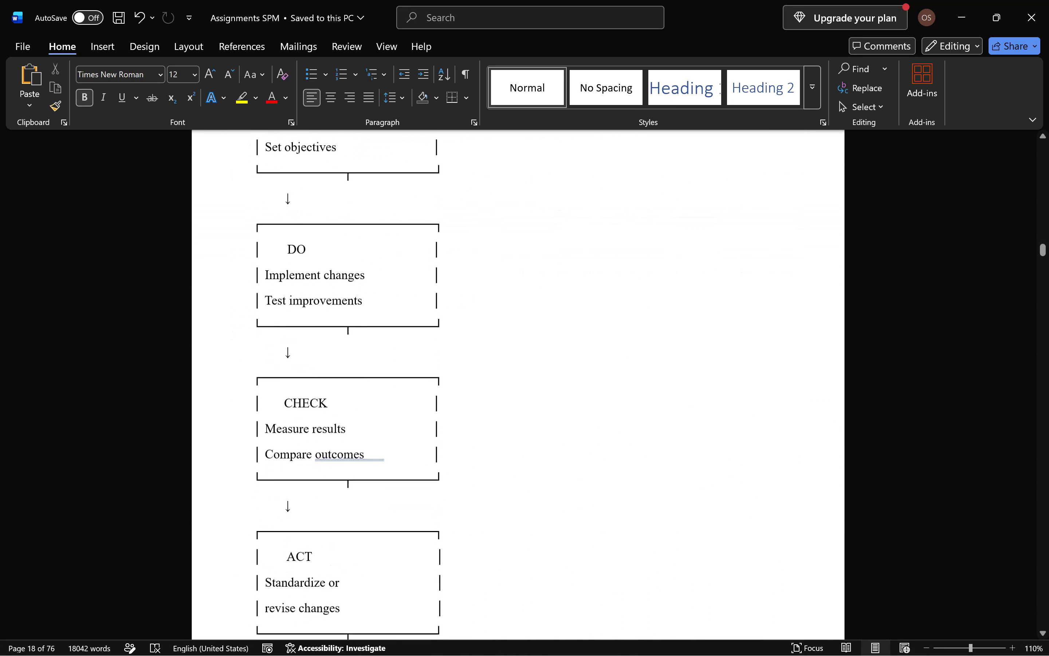
{"action": "scroll", "coordinate": [512, 352], "scroll_direction": "down", "scroll_amount": 4}
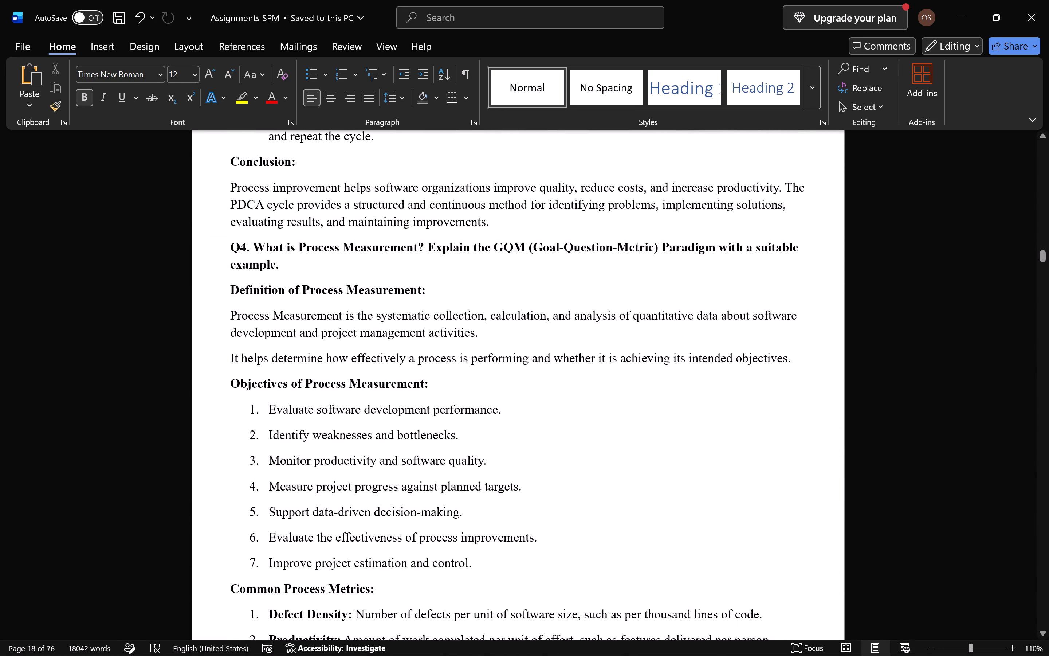
{"action": "left_click", "coordinate": [516, 228]}
{"action": "key", "text": "Return"}
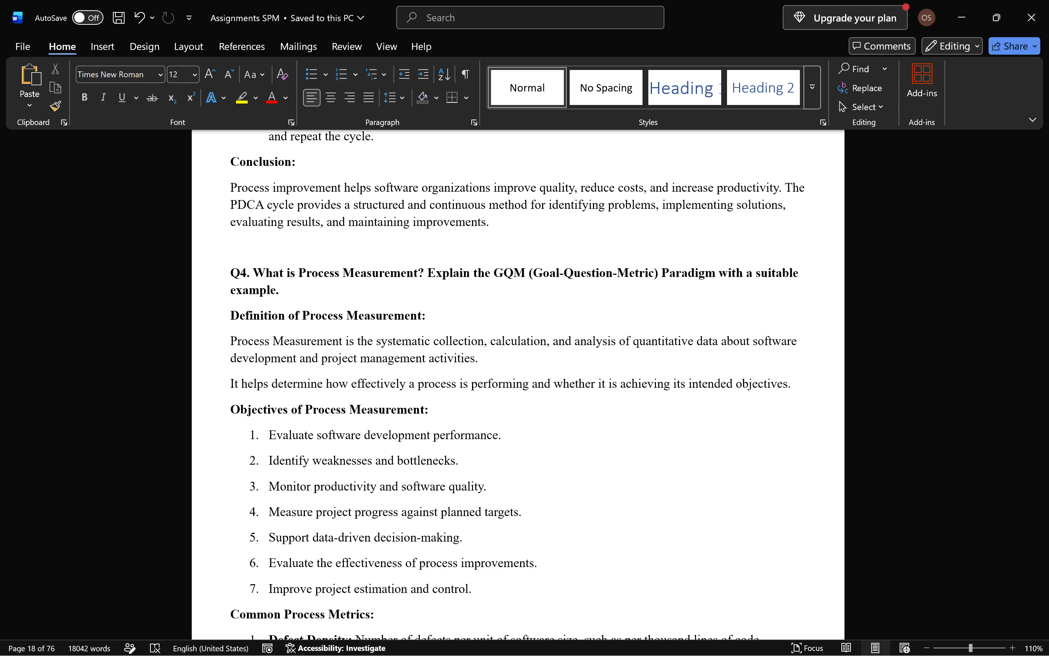
{"action": "key", "text": "ctrl+v"}
{"action": "key", "text": "ctrl+s"}
Add the divider line on a new line between Q4's conclusion and the Q5 Process Analysis question.
{"action": "scroll", "coordinate": [610, 272], "scroll_direction": "down", "scroll_amount": 1}
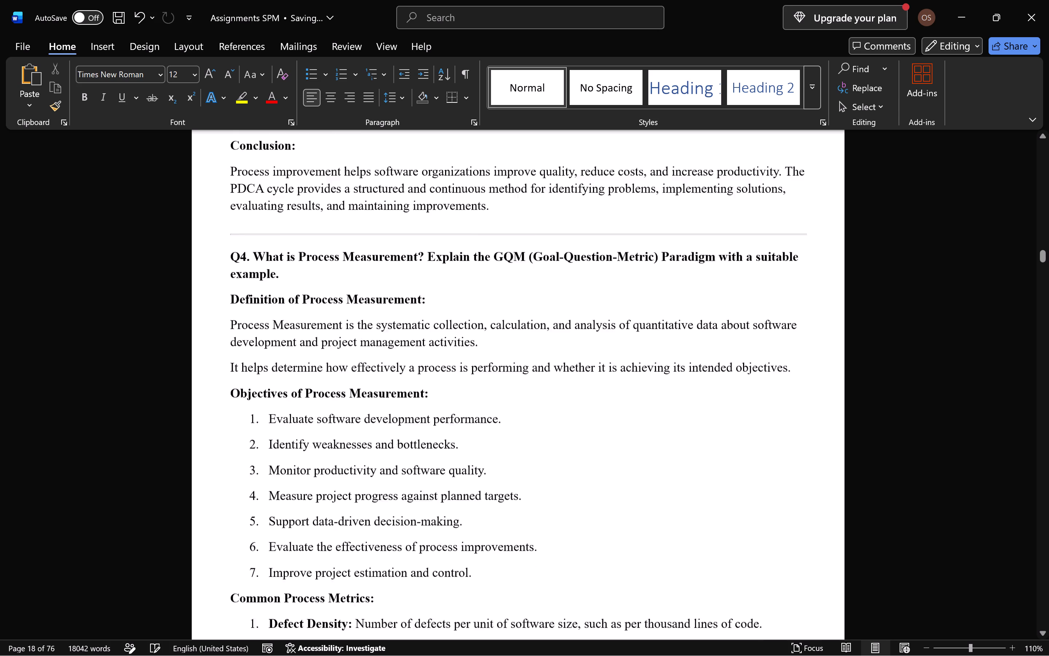
{"action": "scroll", "coordinate": [610, 272], "scroll_direction": "down", "scroll_amount": 4}
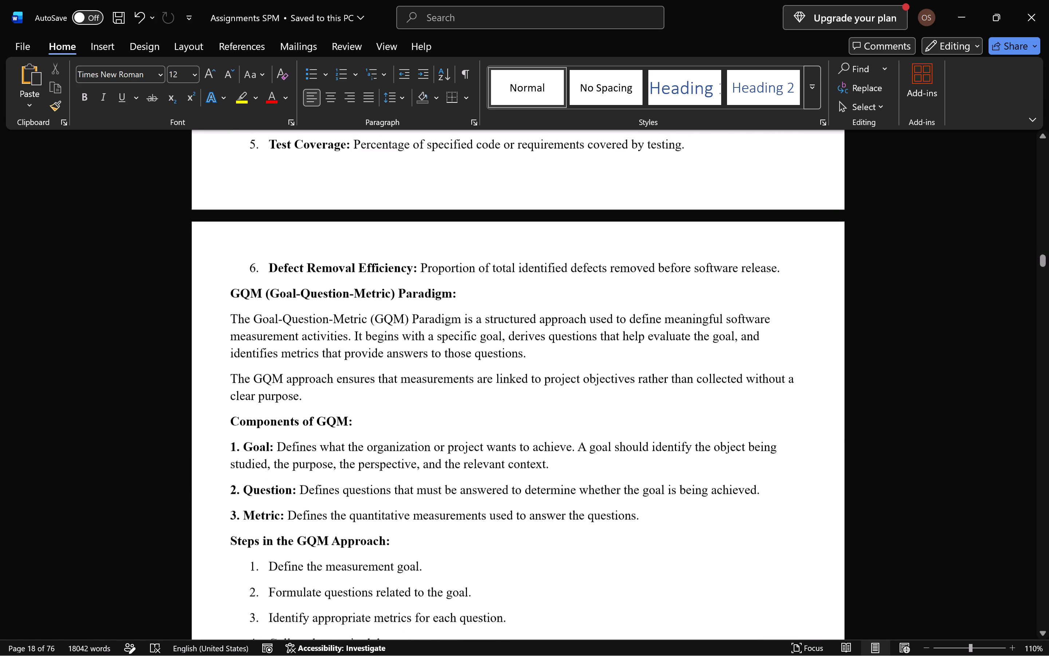
{"action": "scroll", "coordinate": [610, 272], "scroll_direction": "down", "scroll_amount": 4}
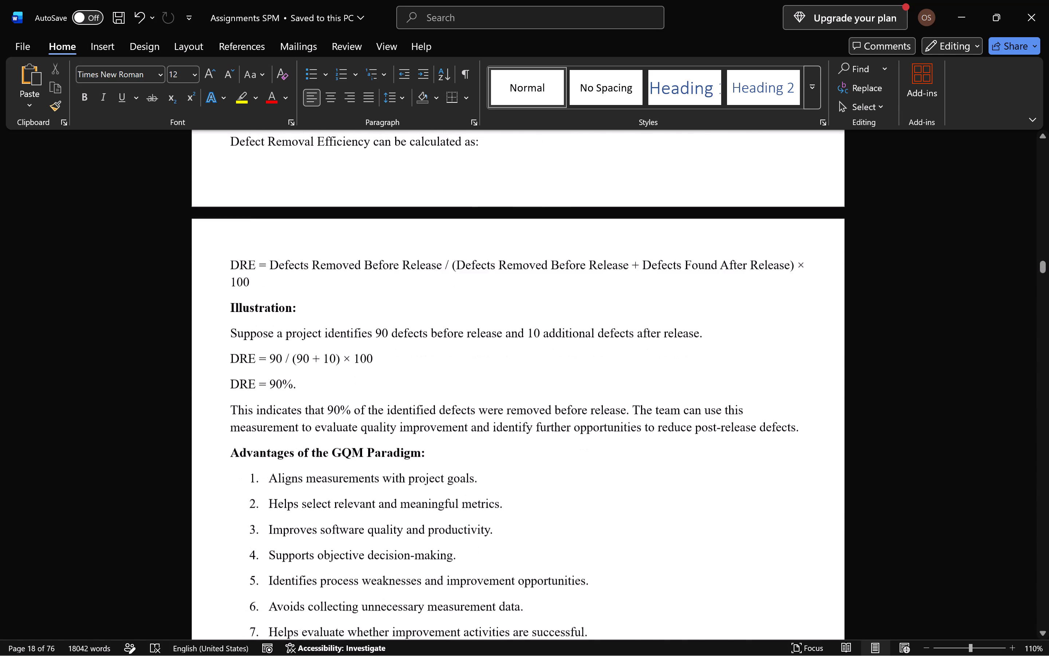
{"action": "scroll", "coordinate": [610, 272], "scroll_direction": "down", "scroll_amount": 2}
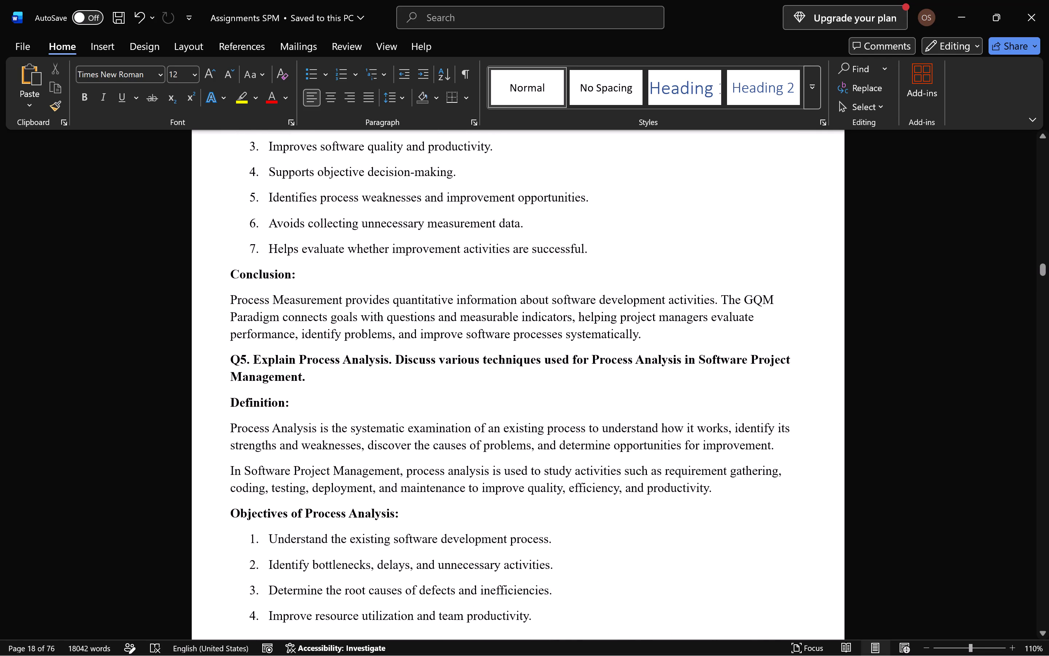
{"action": "left_click", "coordinate": [649, 338]}
{"action": "key", "text": "Return"}
{"action": "key", "text": "ctrl+v"}
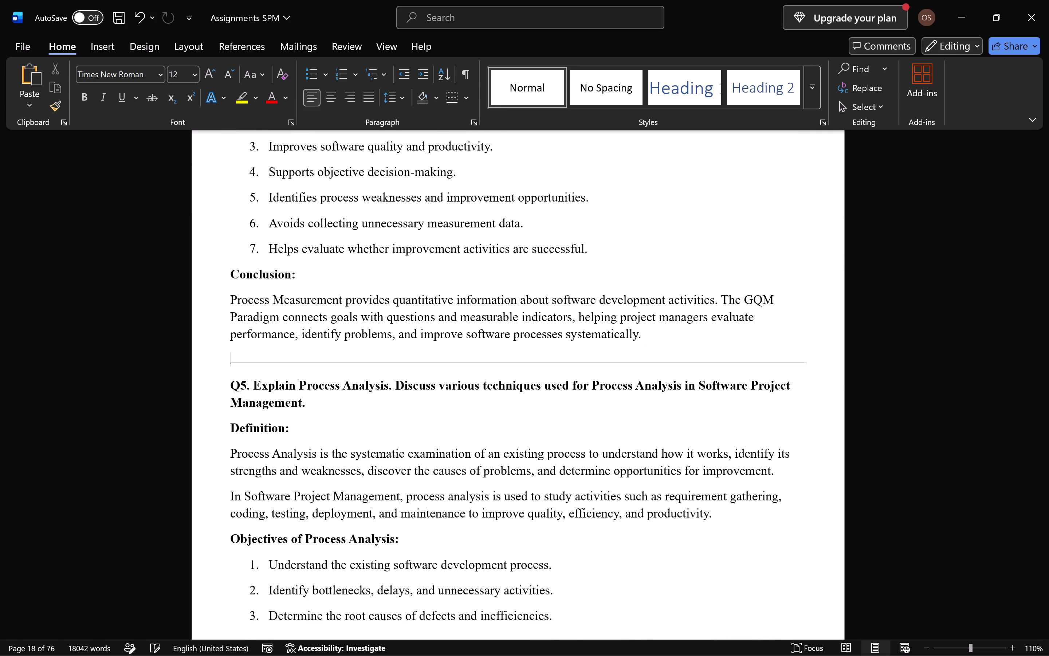
Add the divider line on a new line after the conclusion of Q5 on Process Analysis, and save the document.
{"action": "scroll", "coordinate": [637, 409], "scroll_direction": "down", "scroll_amount": 3}
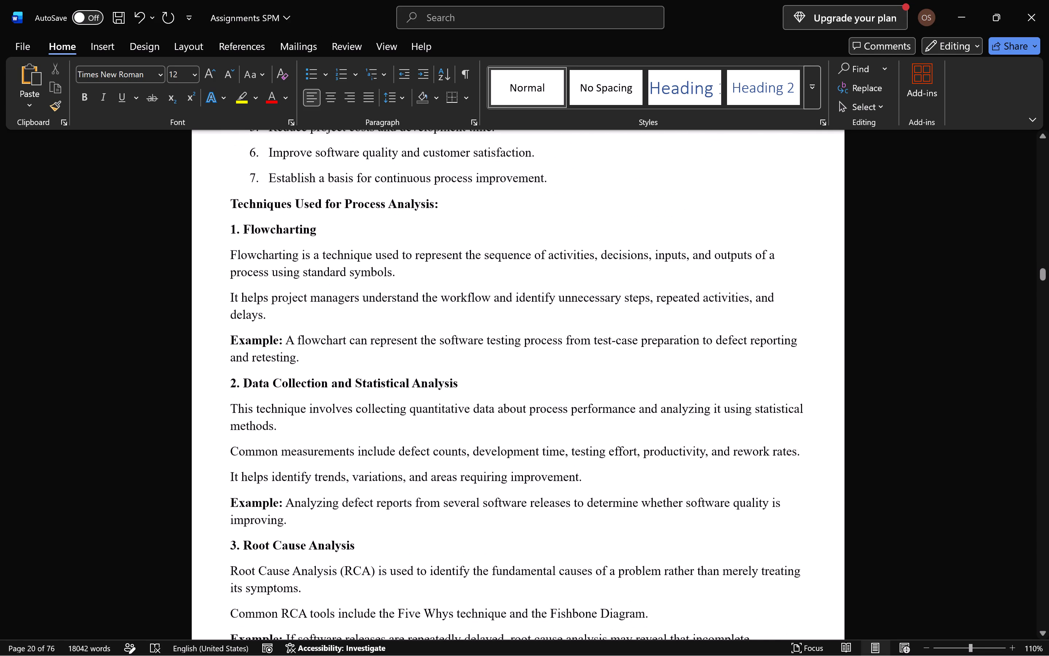
{"action": "scroll", "coordinate": [637, 409], "scroll_direction": "down", "scroll_amount": 2}
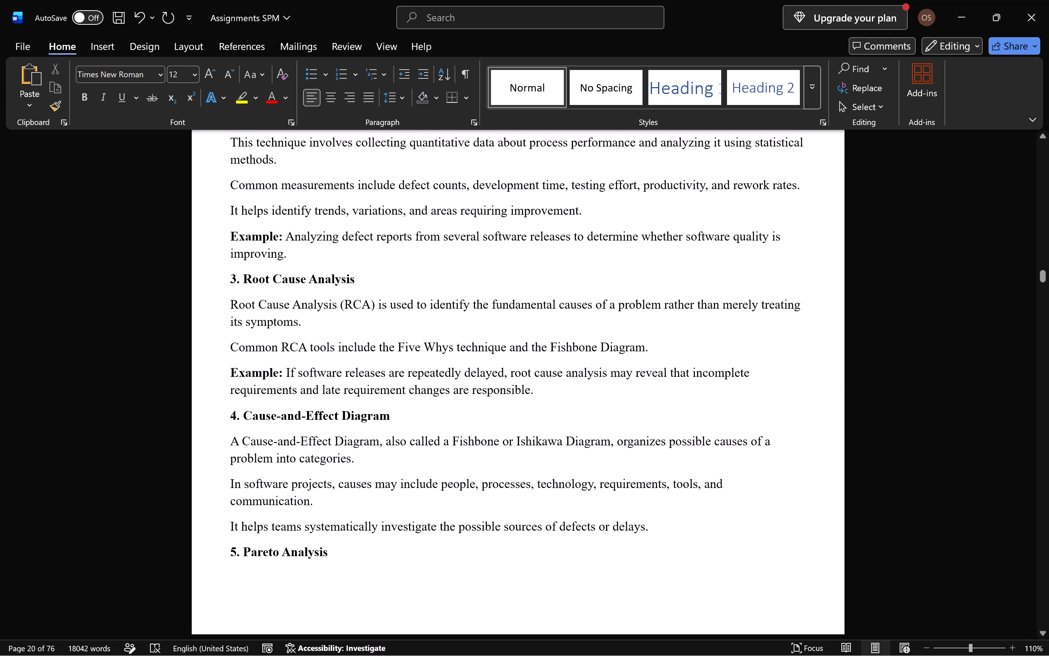
{"action": "scroll", "coordinate": [637, 409], "scroll_direction": "down", "scroll_amount": 3}
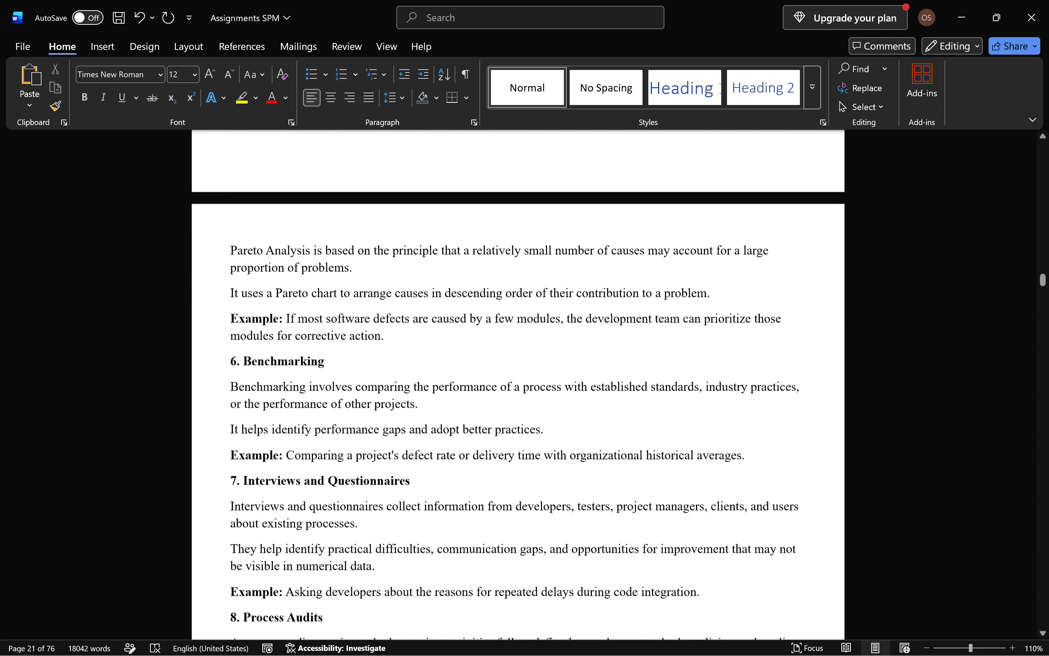
{"action": "scroll", "coordinate": [637, 409], "scroll_direction": "down", "scroll_amount": 3}
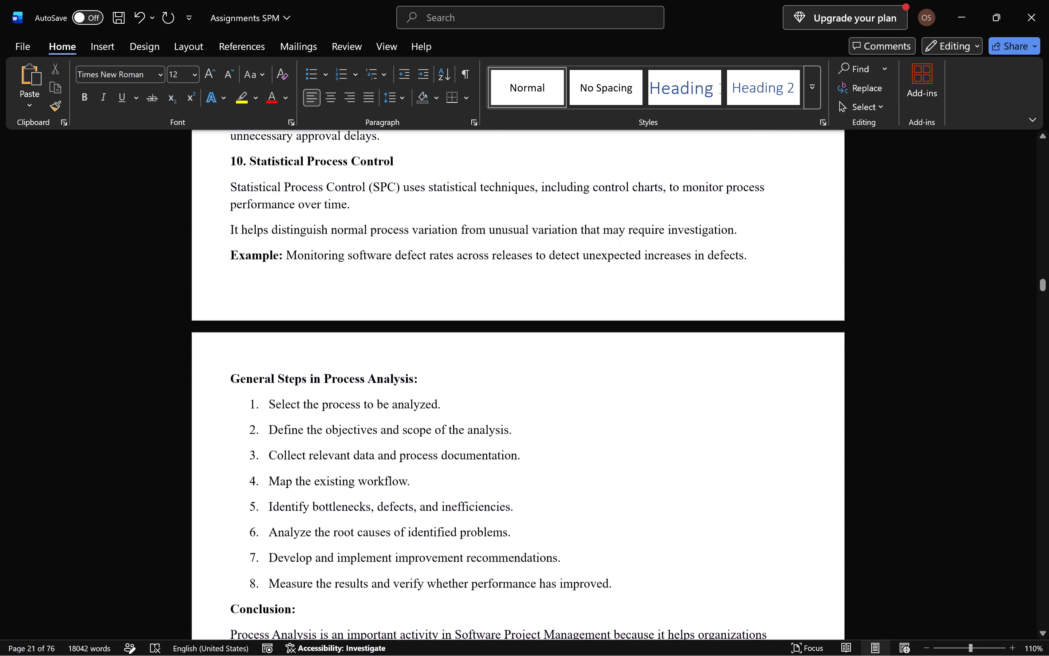
{"action": "scroll", "coordinate": [637, 409], "scroll_direction": "down", "scroll_amount": 2}
{"action": "left_click", "coordinate": [348, 287]}
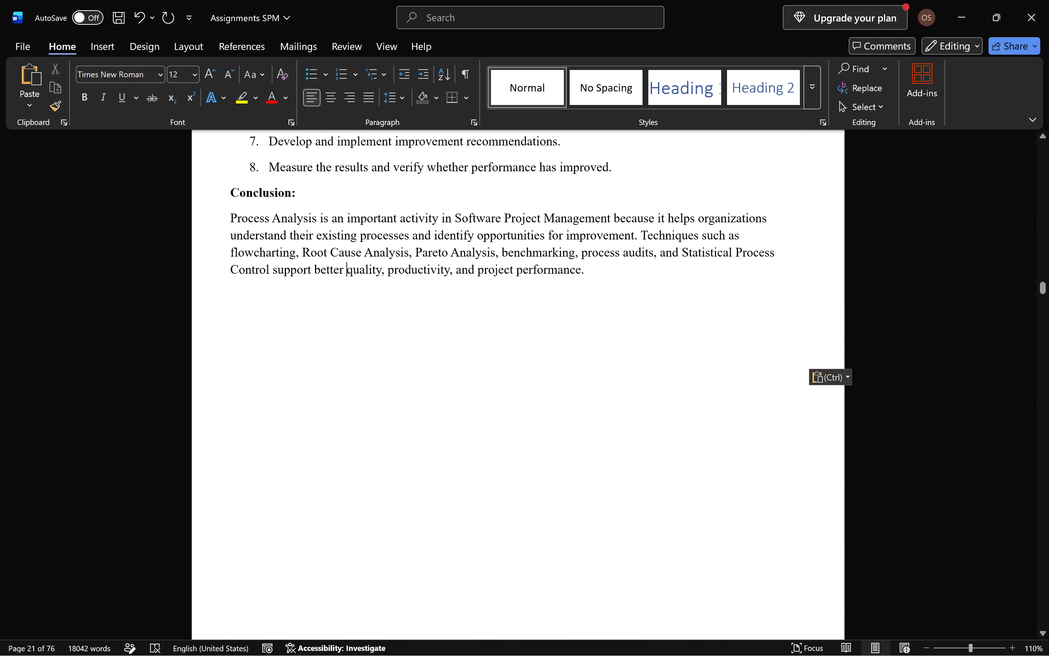
{"action": "left_click", "coordinate": [610, 276]}
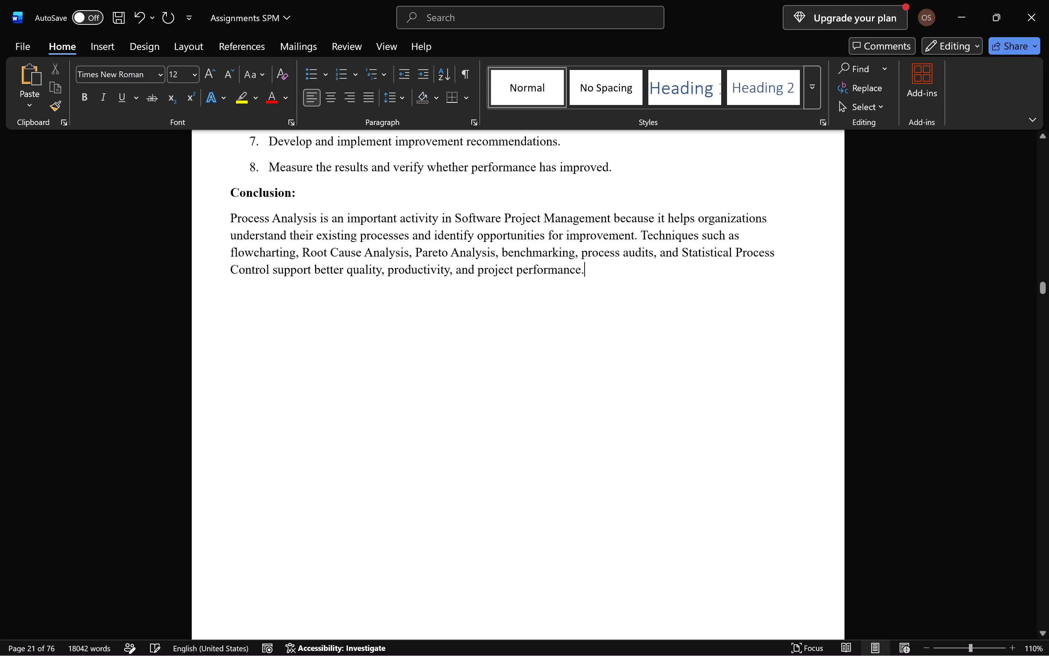
{"action": "key", "text": "Return"}
{"action": "key", "text": "ctrl+v"}
{"action": "key", "text": "ctrl+s"}
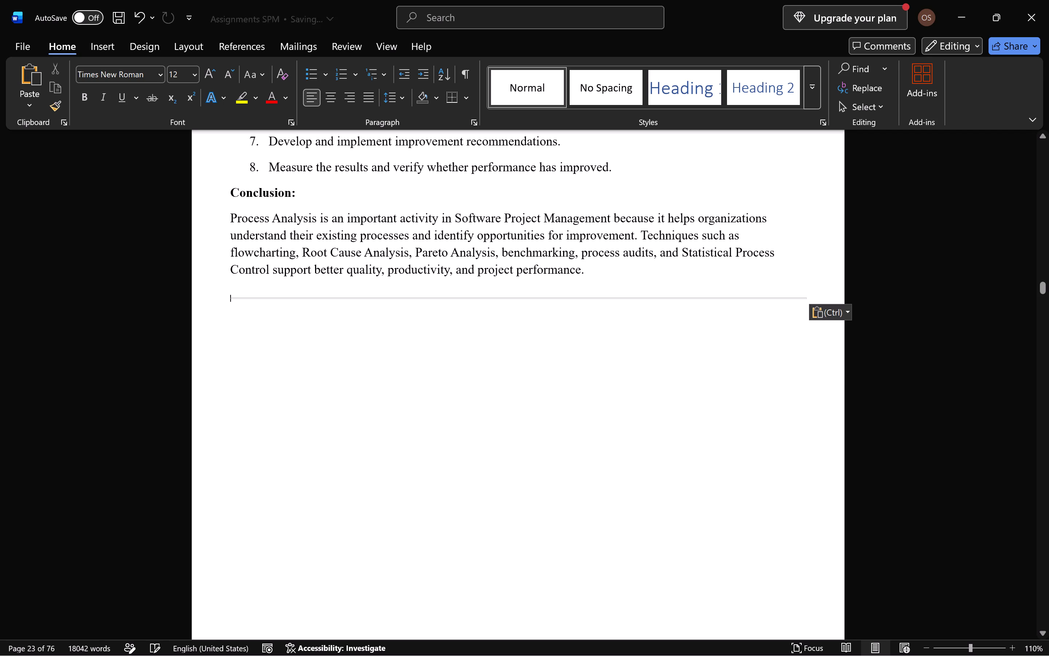
Insert a blank line above the "ASSIGNMENT 3" heading so it starts on the page with the Unit 3 title, and save the document.
{"action": "left_click", "coordinate": [605, 426]}
{"action": "scroll", "coordinate": [605, 426], "scroll_direction": "down", "scroll_amount": 1}
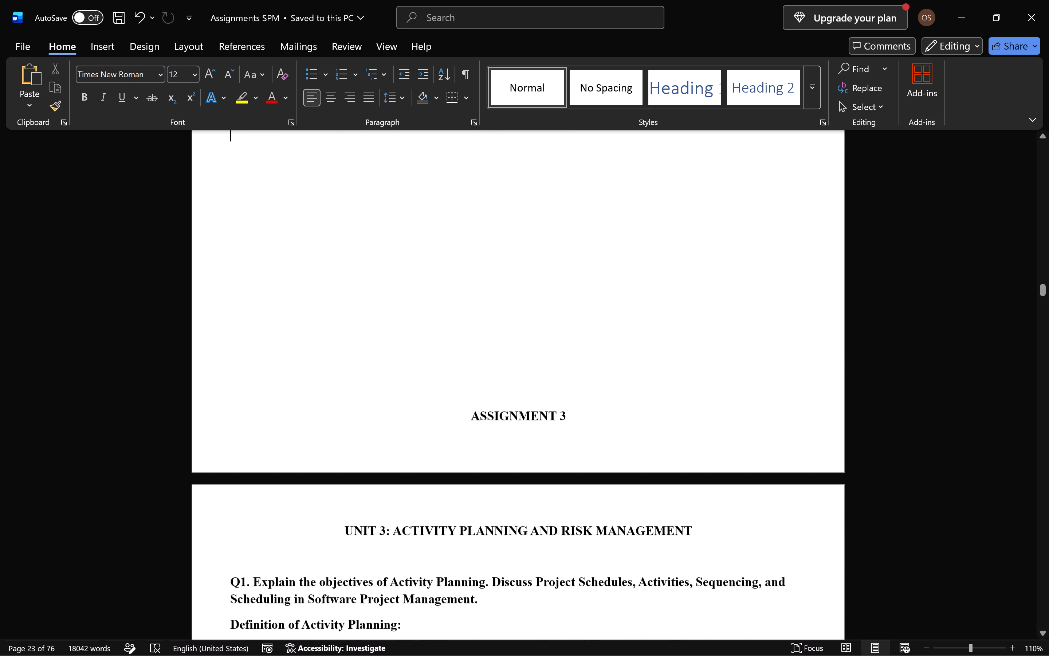
{"action": "scroll", "coordinate": [605, 426], "scroll_direction": "down", "scroll_amount": 1}
{"action": "left_click", "coordinate": [475, 434]}
{"action": "key", "text": "Return"}
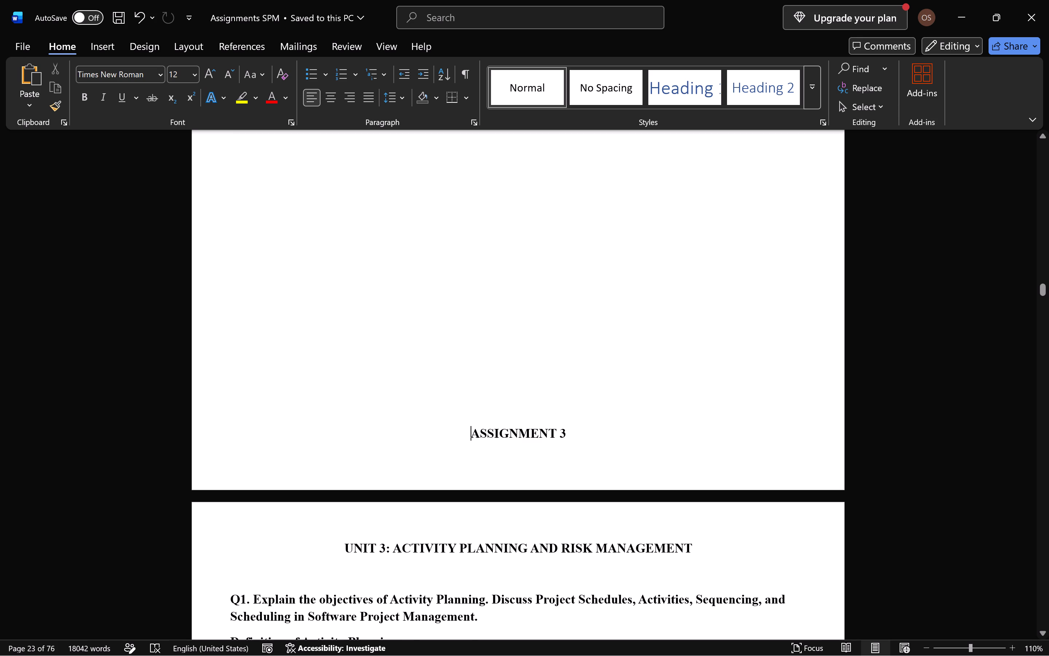
{"action": "key", "text": "ctrl+s"}
Add the divider line on an unnumbered new line after the last scheduling step of Assignment 3's Q1, before Q2, and save the document.
{"action": "scroll", "coordinate": [659, 433], "scroll_direction": "down", "scroll_amount": 1}
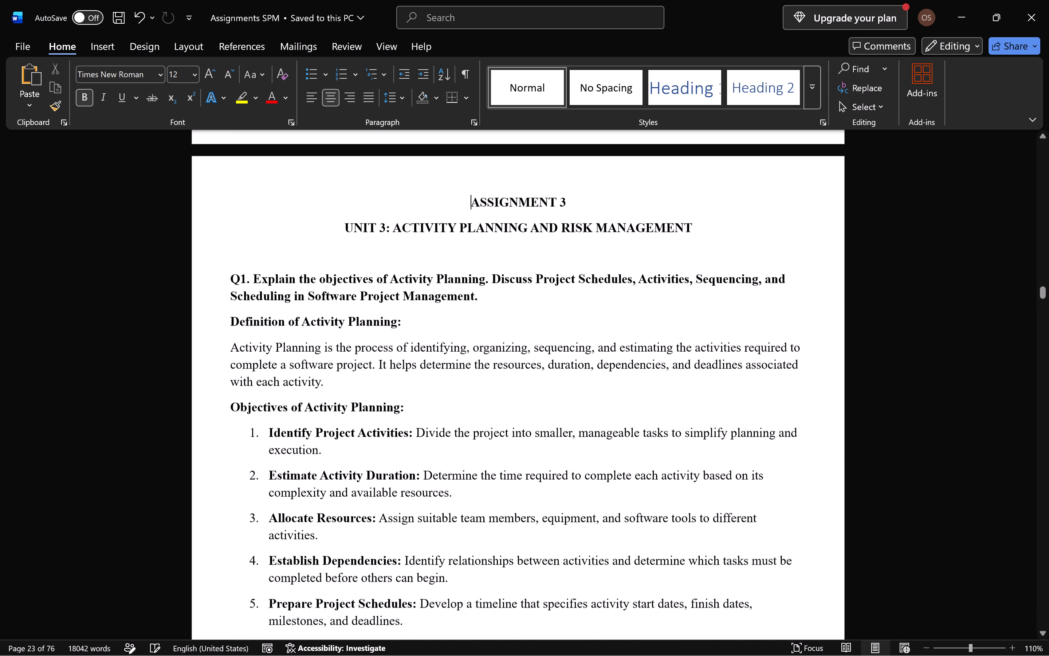
{"action": "scroll", "coordinate": [659, 433], "scroll_direction": "down", "scroll_amount": 3}
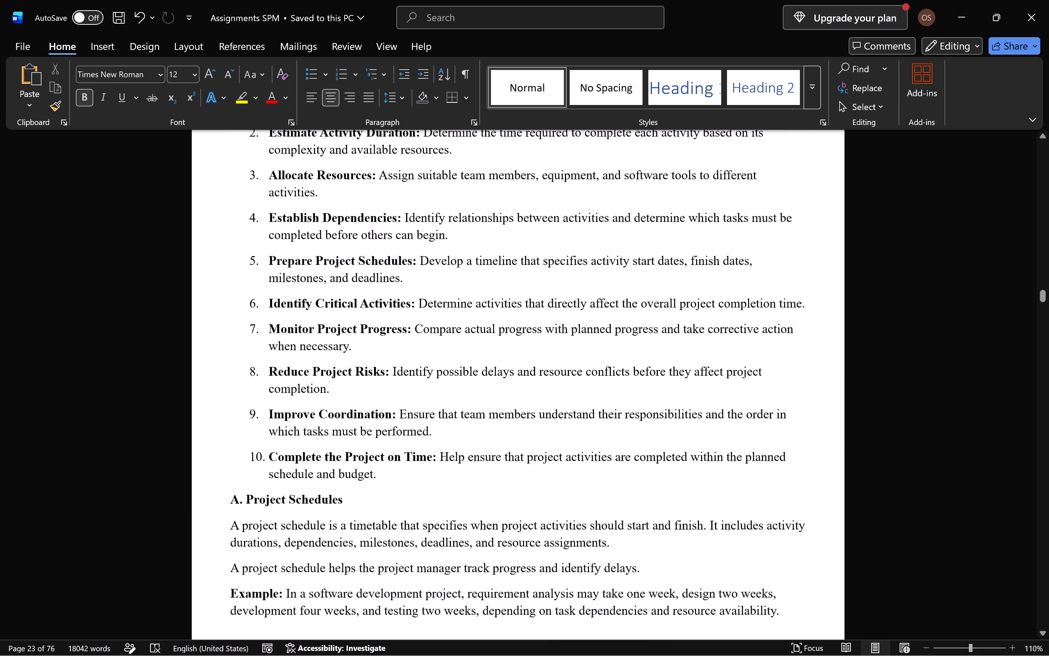
{"action": "scroll", "coordinate": [659, 433], "scroll_direction": "down", "scroll_amount": 2}
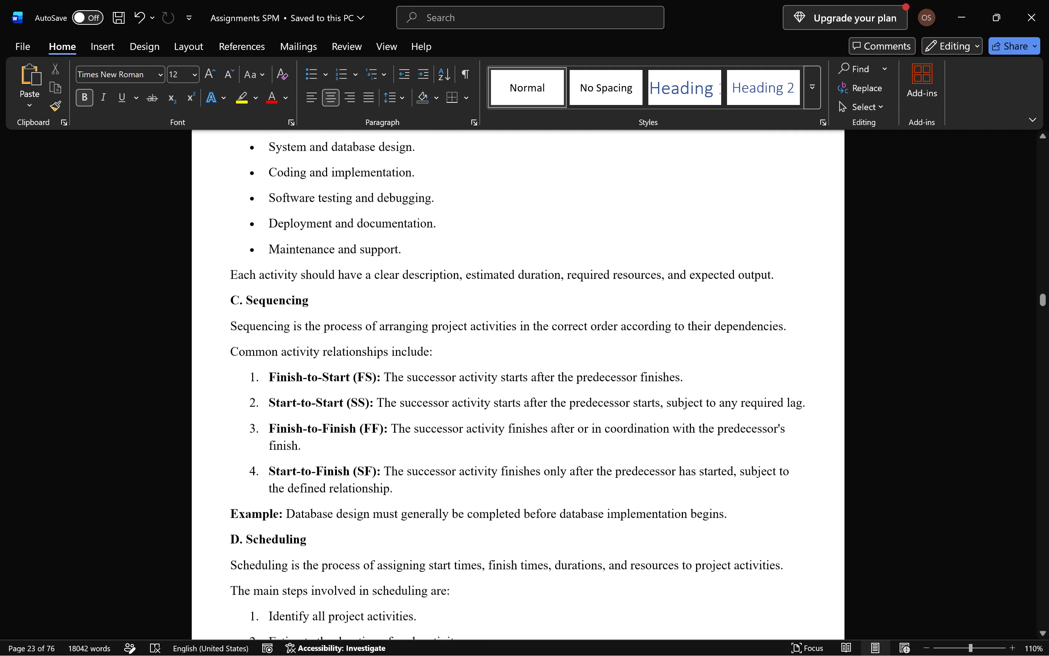
{"action": "scroll", "coordinate": [659, 433], "scroll_direction": "up", "scroll_amount": 3}
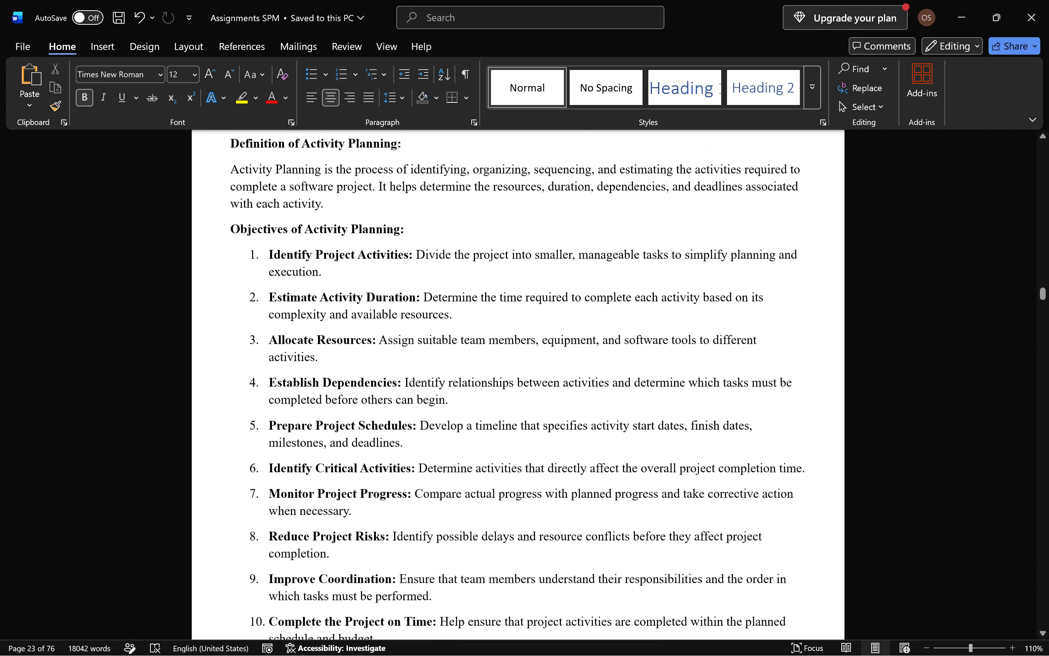
{"action": "scroll", "coordinate": [659, 433], "scroll_direction": "up", "scroll_amount": 1}
{"action": "scroll", "coordinate": [659, 433], "scroll_direction": "down", "scroll_amount": 4}
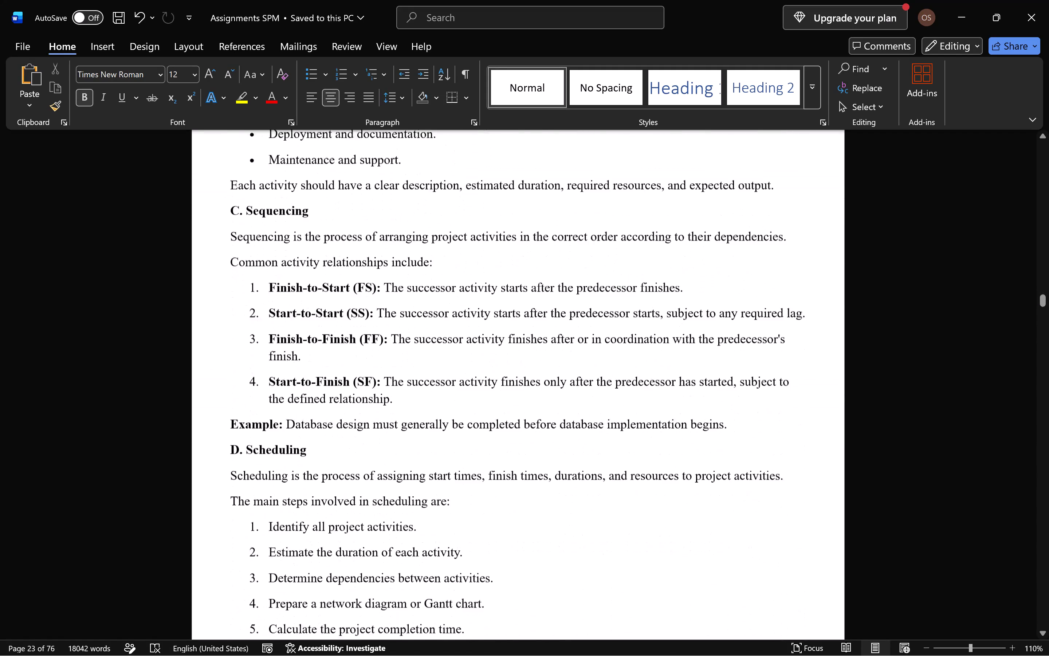
{"action": "scroll", "coordinate": [659, 433], "scroll_direction": "down", "scroll_amount": 2}
{"action": "scroll", "coordinate": [474, 477], "scroll_direction": "down", "scroll_amount": 2}
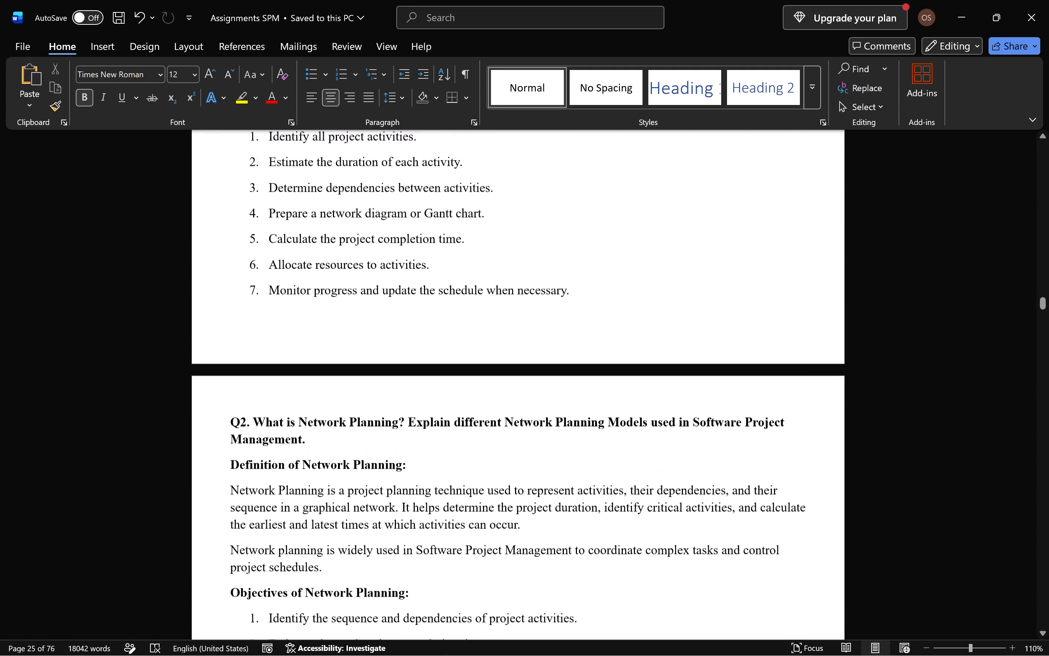
{"action": "left_click", "coordinate": [496, 342]}
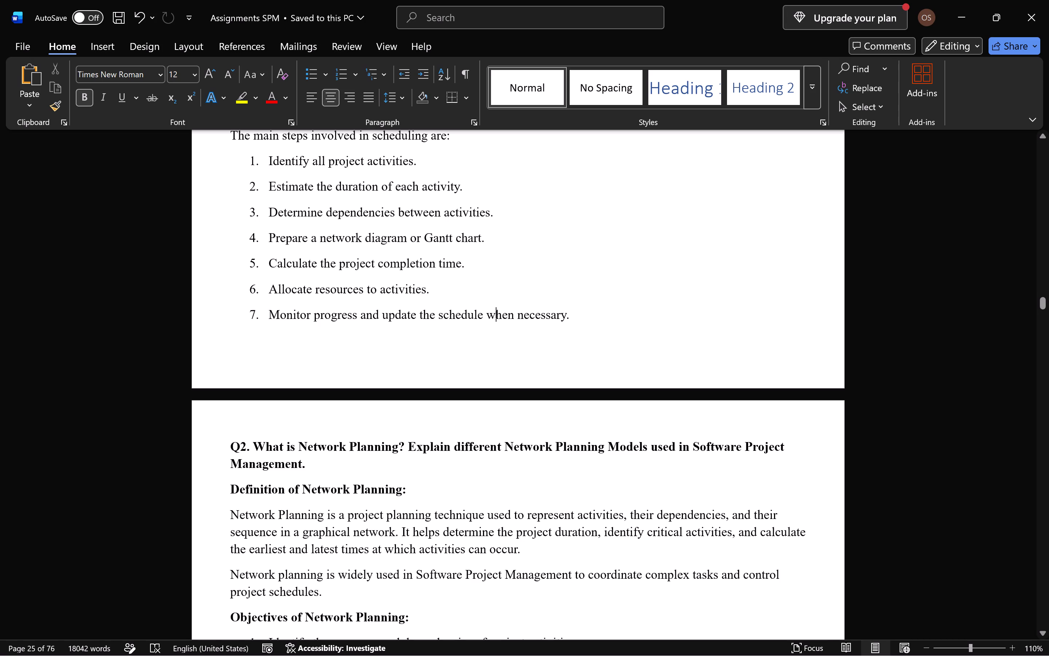
{"action": "left_click", "coordinate": [609, 298]}
{"action": "left_click", "coordinate": [589, 315]}
{"action": "key", "text": "Return"}
{"action": "key", "text": "BackSpace"}
{"action": "key", "text": "BackSpace"}
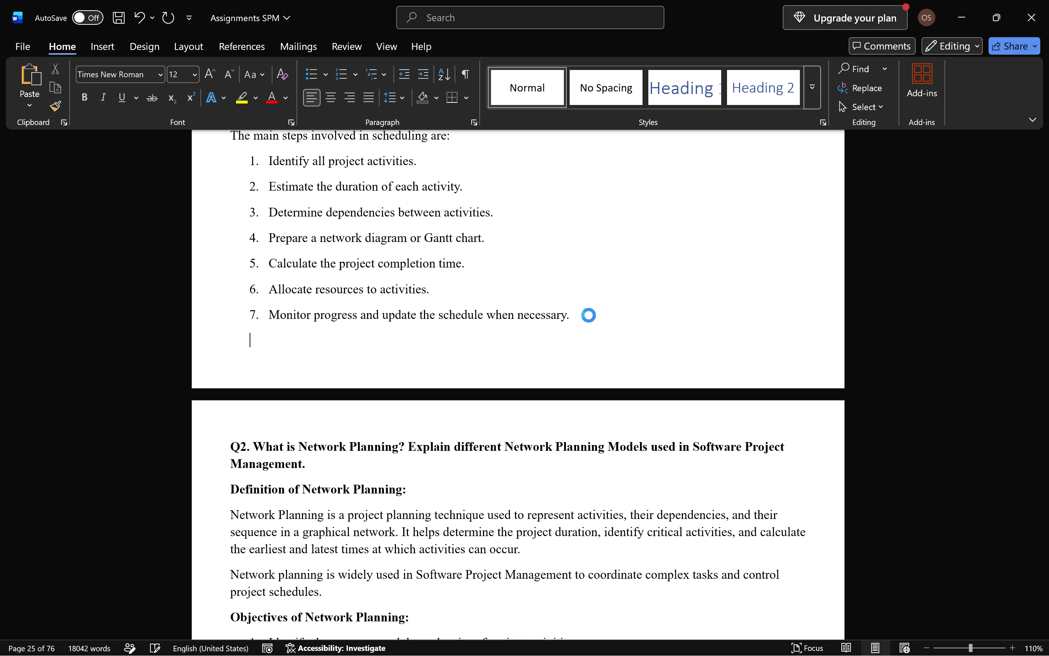
{"action": "key", "text": "ctrl+v"}
{"action": "key", "text": "ctrl+s"}
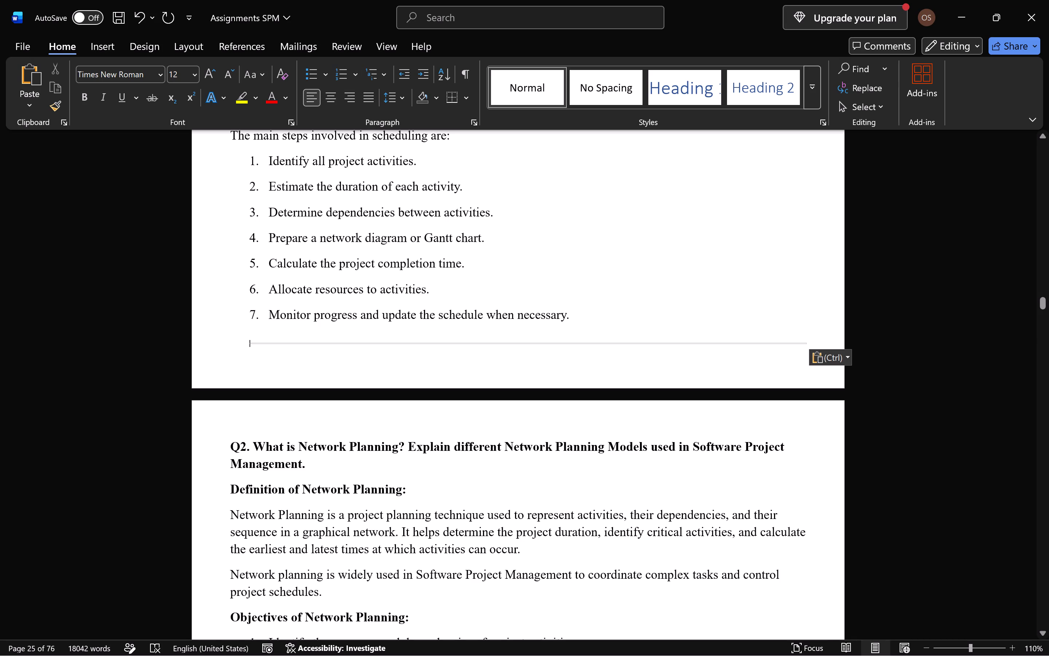
Add the divider line on the blank line below the conclusion of Q2 on Network Planning, and save the document.
{"action": "scroll", "coordinate": [396, 513], "scroll_direction": "down", "scroll_amount": 3}
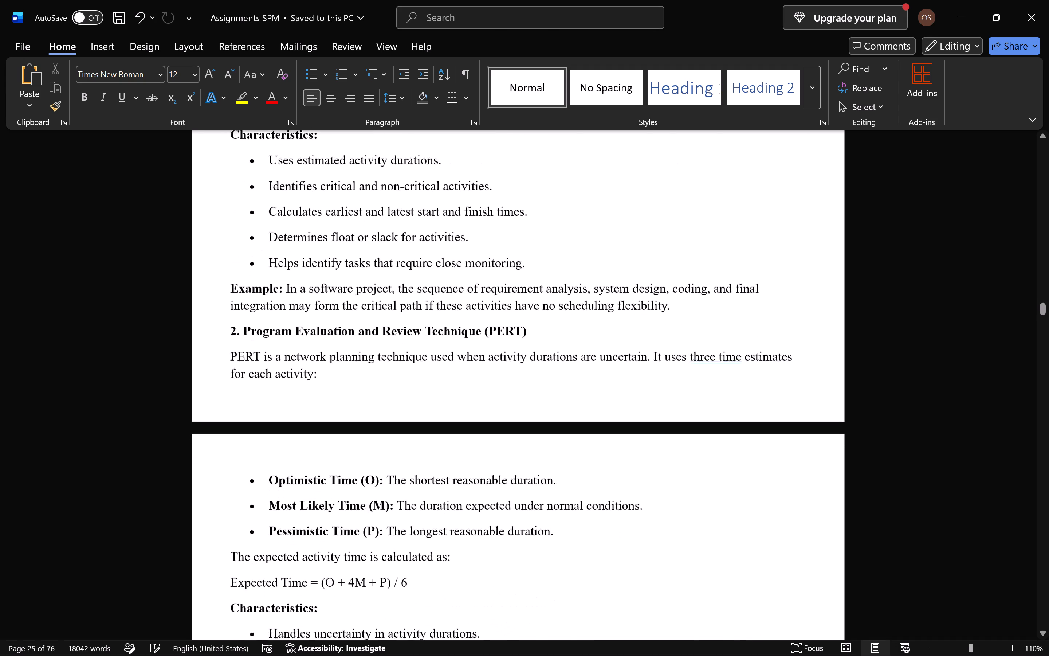
{"action": "scroll", "coordinate": [396, 513], "scroll_direction": "down", "scroll_amount": 4}
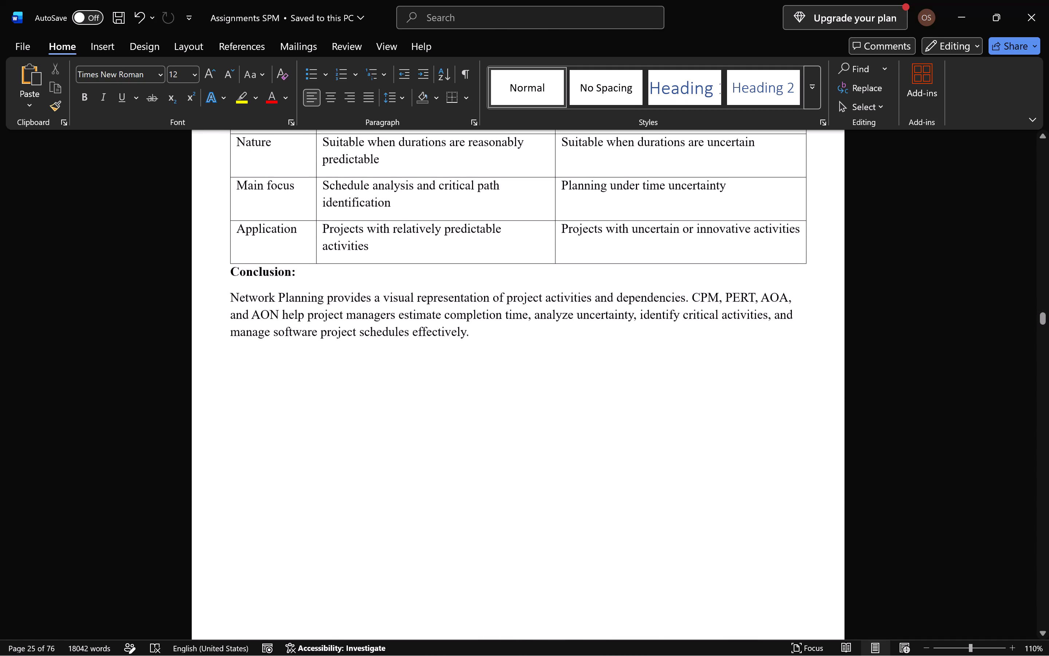
{"action": "scroll", "coordinate": [396, 513], "scroll_direction": "down", "scroll_amount": 2}
{"action": "left_click", "coordinate": [283, 248]}
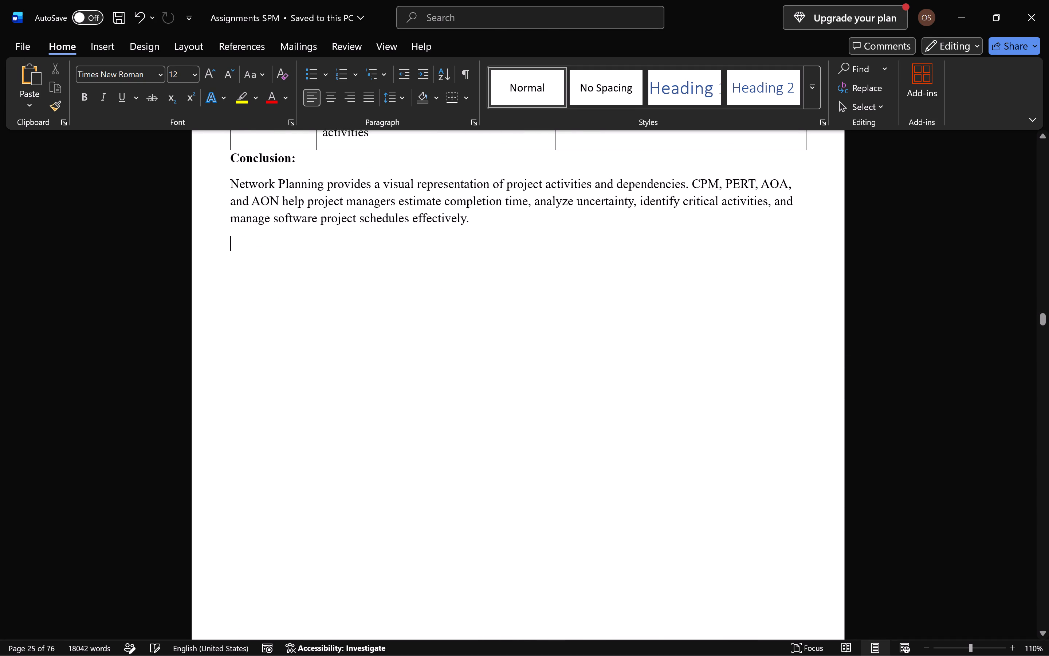
{"action": "key", "text": "ctrl+v"}
{"action": "key", "text": "ctrl+s"}
Delete the blank lines above Q3 on formulating a Network Model so it directly follows the divider, and save the document.
{"action": "scroll", "coordinate": [283, 248], "scroll_direction": "down", "scroll_amount": 2}
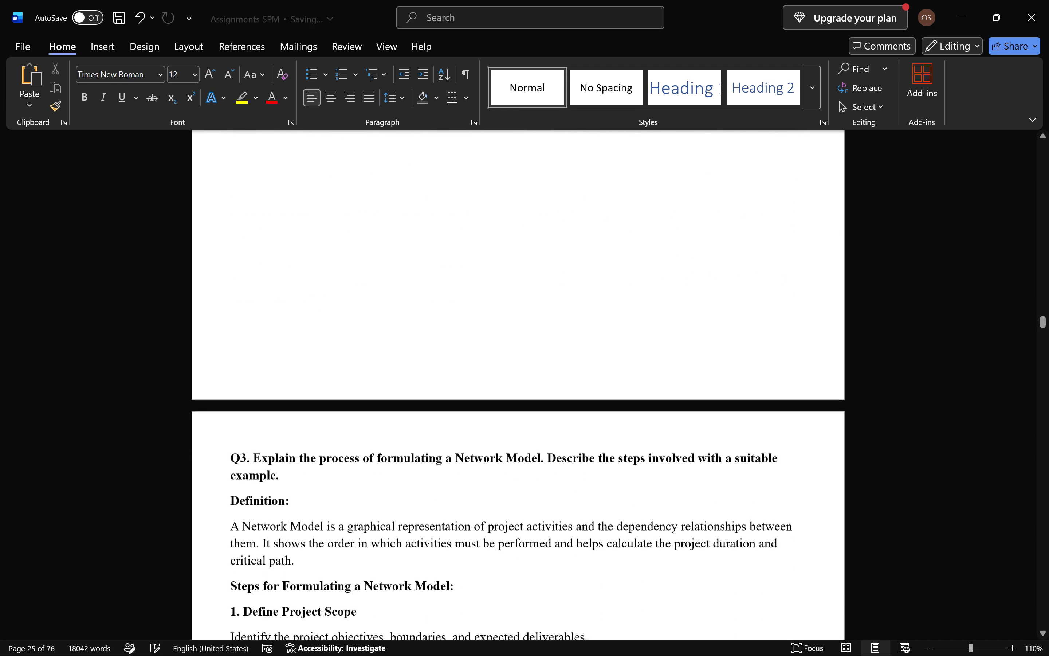
{"action": "left_click", "coordinate": [231, 434]}
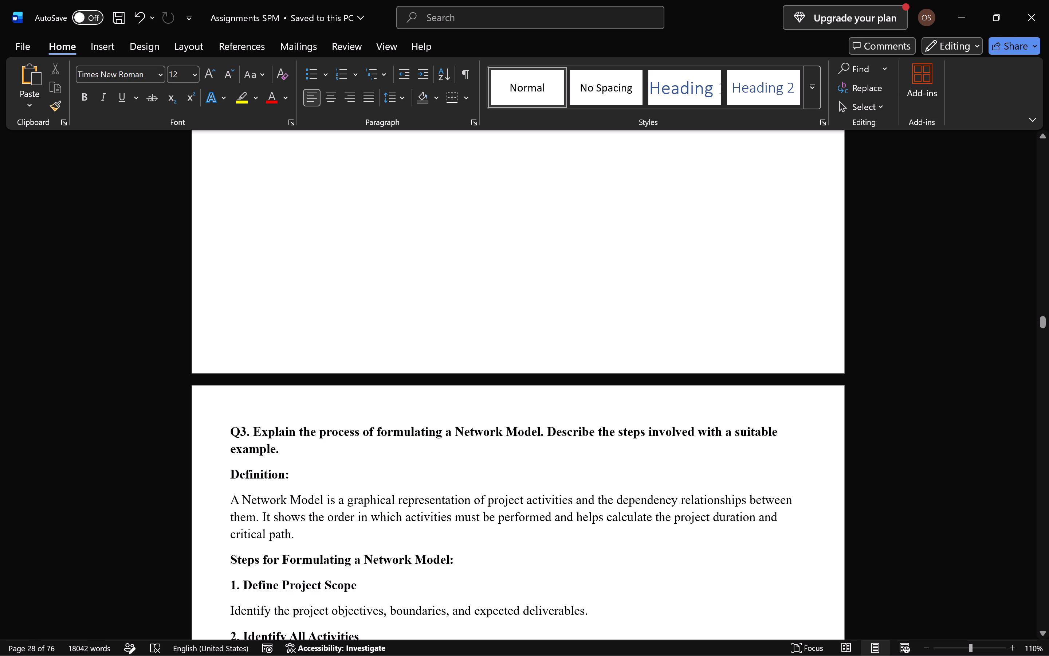
{"action": "key", "text": "BackSpace"}
{"action": "key", "text": "BackSpace"}
{"action": "key", "text": "BackSpace"}
{"action": "key", "text": "BackSpace"}
{"action": "key", "text": "BackSpace"}
{"action": "key", "text": "BackSpace"}
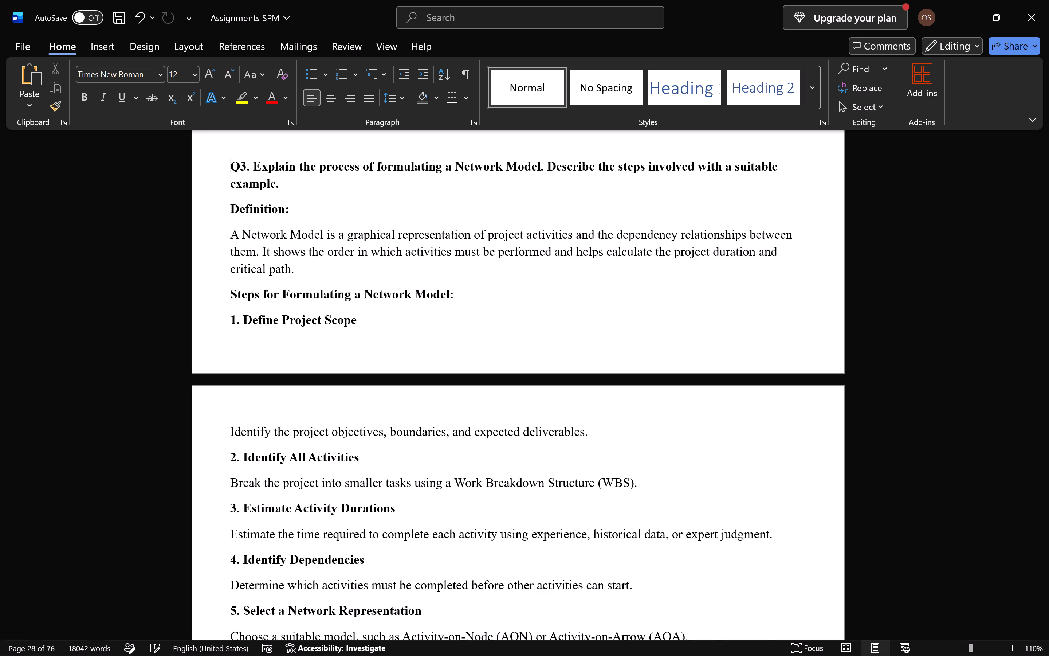
{"action": "scroll", "coordinate": [231, 434], "scroll_direction": "up", "scroll_amount": 2}
{"action": "key", "text": "BackSpace"}
{"action": "key", "text": "BackSpace"}
{"action": "key", "text": "BackSpace"}
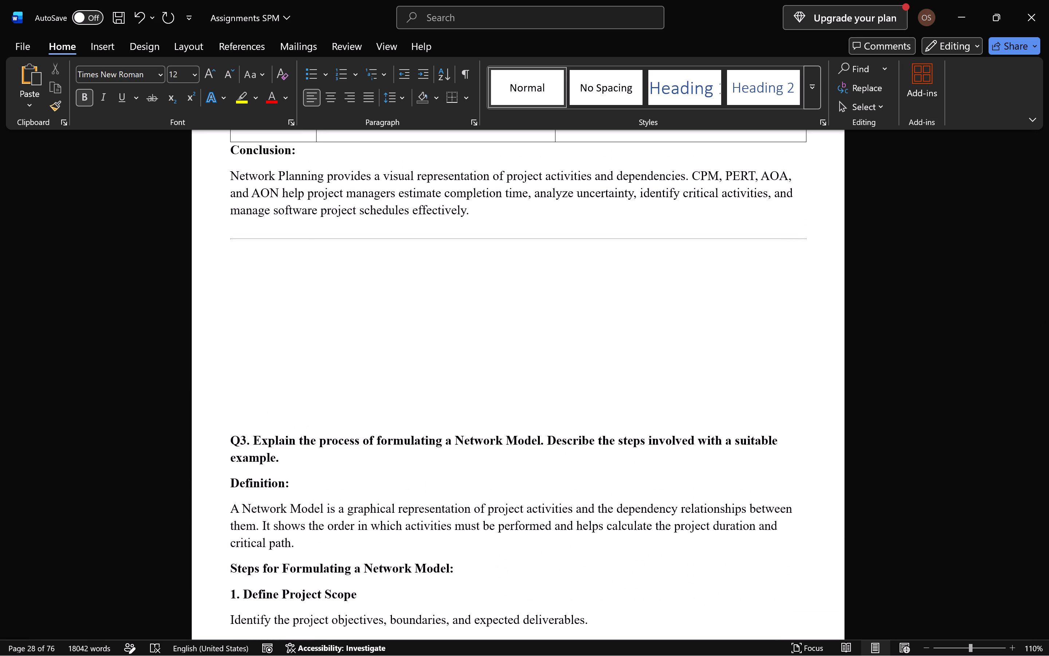
{"action": "key", "text": "BackSpace"}
{"action": "key", "text": "BackSpace"}
{"action": "key", "text": "BackSpace"}
{"action": "key", "text": "BackSpace"}
{"action": "key", "text": "BackSpace"}
{"action": "key", "text": "BackSpace"}
{"action": "key", "text": "BackSpace"}
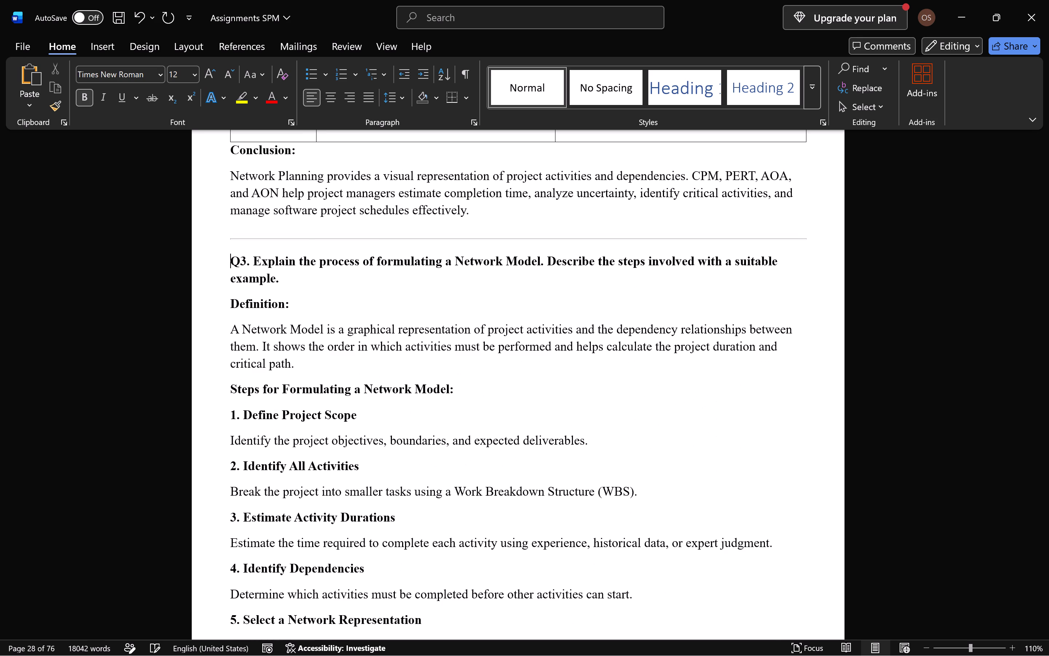
{"action": "key", "text": "ctrl+s"}
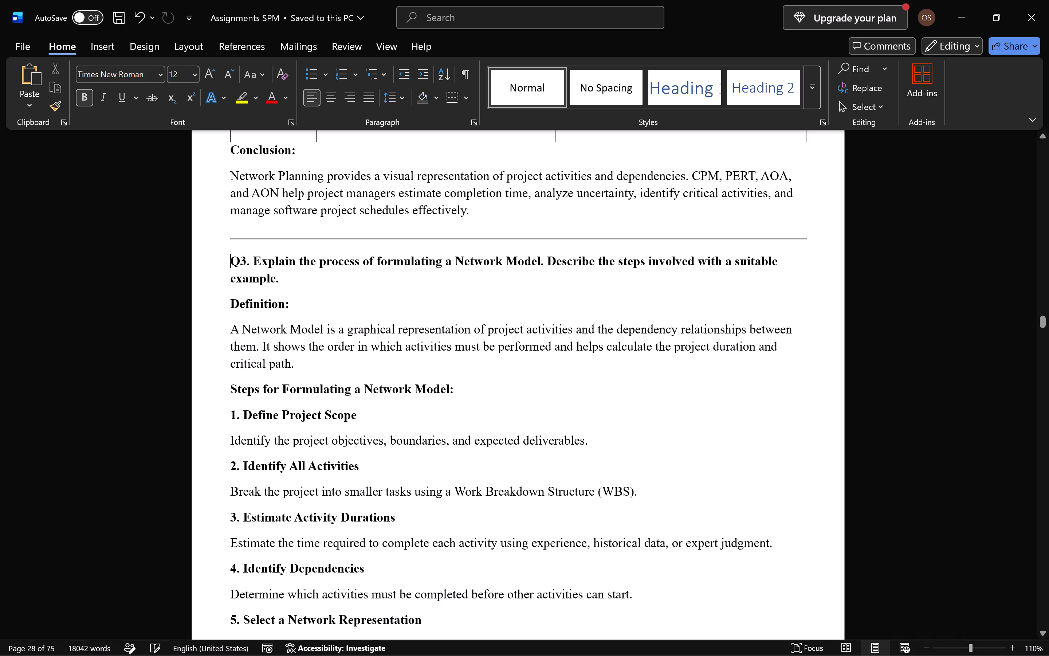
Add the divider line on a new line between Q3's conclusion and the Q4 Forward Pass and Backward Pass question, and save the document.
{"action": "scroll", "coordinate": [378, 379], "scroll_direction": "up", "scroll_amount": 1}
{"action": "scroll", "coordinate": [378, 379], "scroll_direction": "down", "scroll_amount": 4}
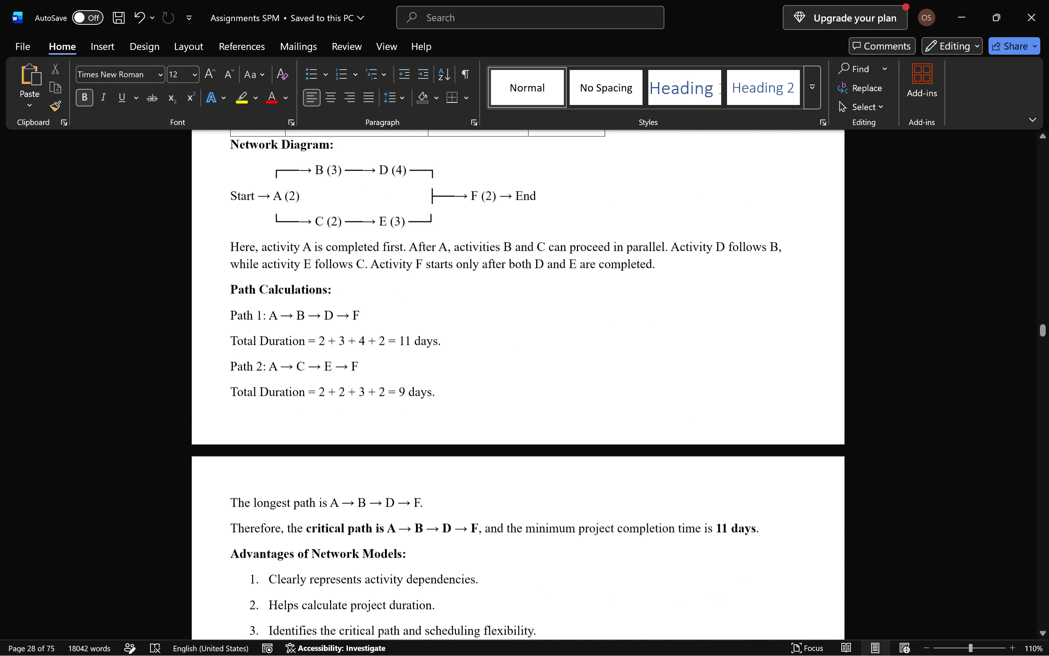
{"action": "scroll", "coordinate": [378, 379], "scroll_direction": "down", "scroll_amount": 2}
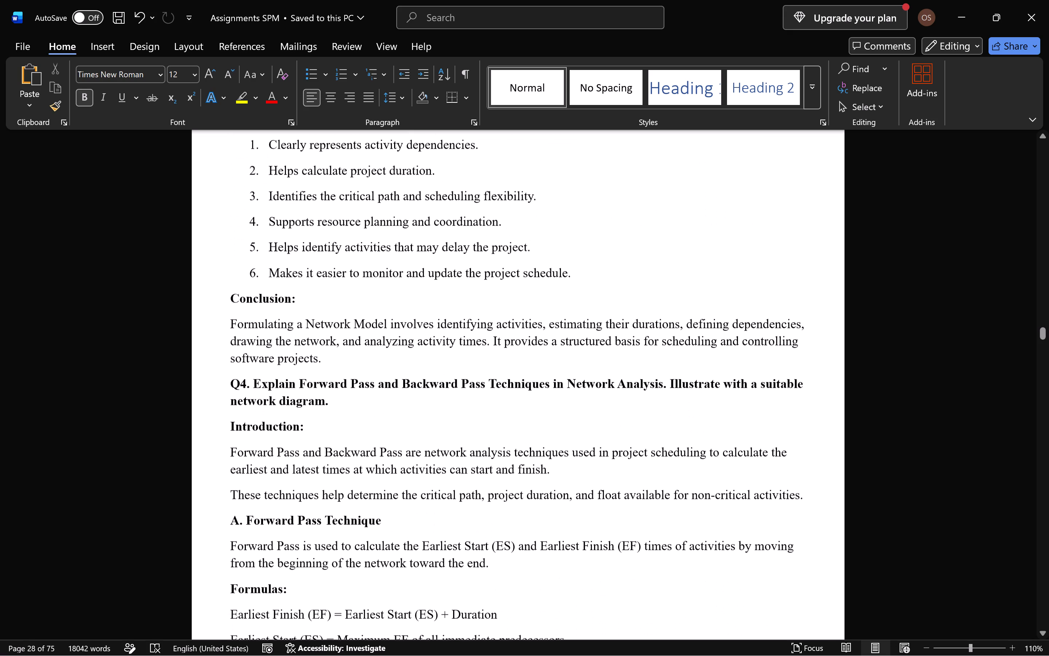
{"action": "left_click", "coordinate": [353, 373]}
{"action": "key", "text": "Return"}
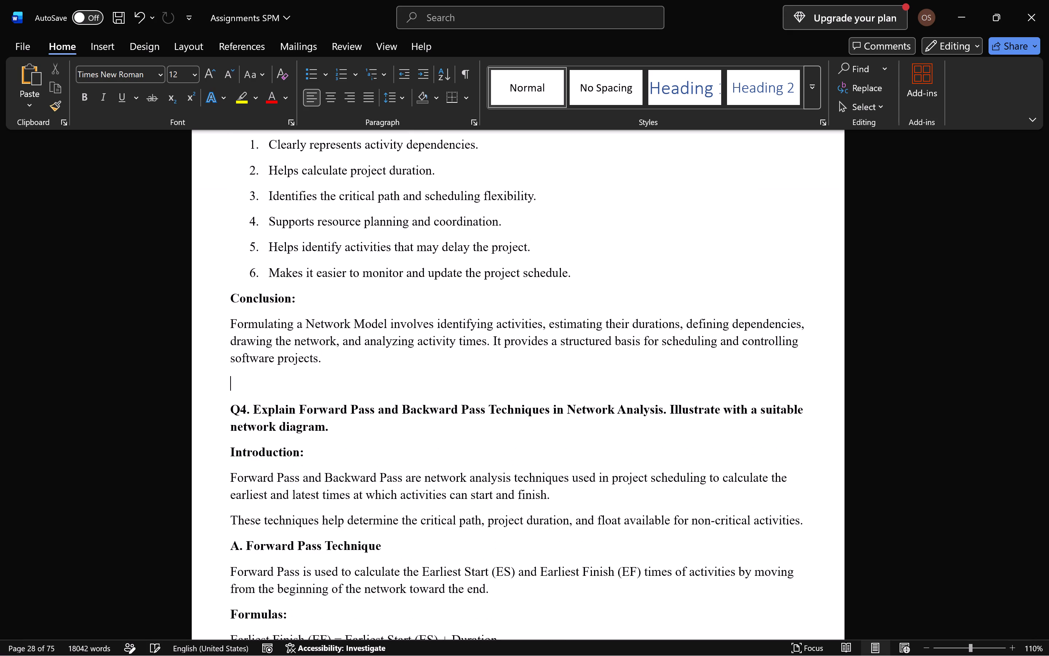
{"action": "key", "text": "ctrl+v"}
{"action": "key", "text": "ctrl+s"}
Delete the blank line between the Backward Pass Calculations heading and its table in Q4, and save the document.
{"action": "scroll", "coordinate": [373, 363], "scroll_direction": "down", "scroll_amount": 2}
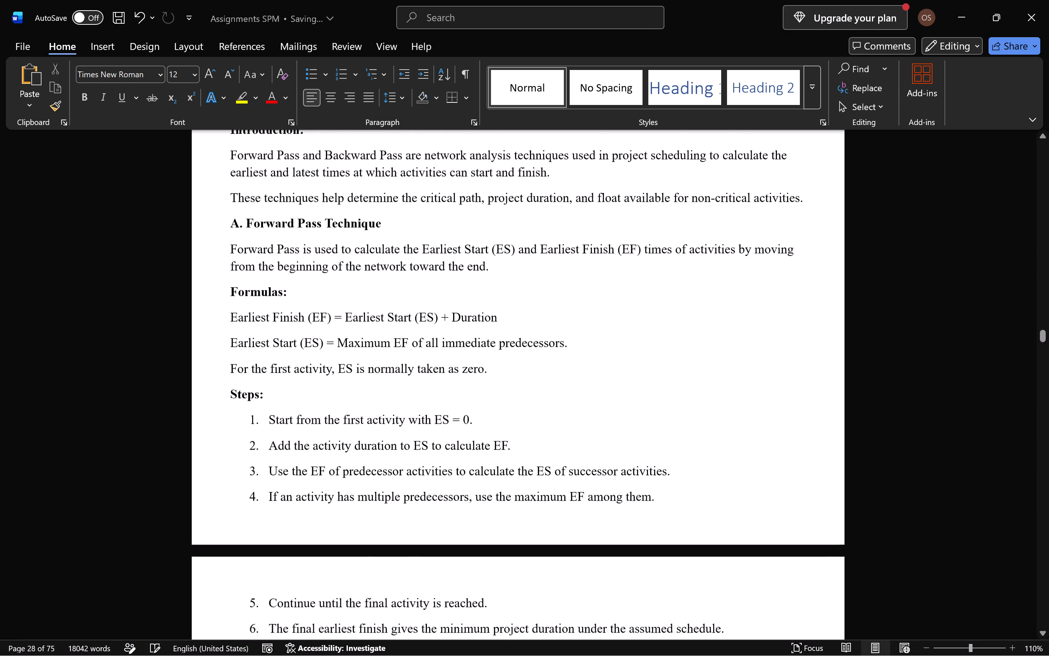
{"action": "scroll", "coordinate": [373, 363], "scroll_direction": "down", "scroll_amount": 3}
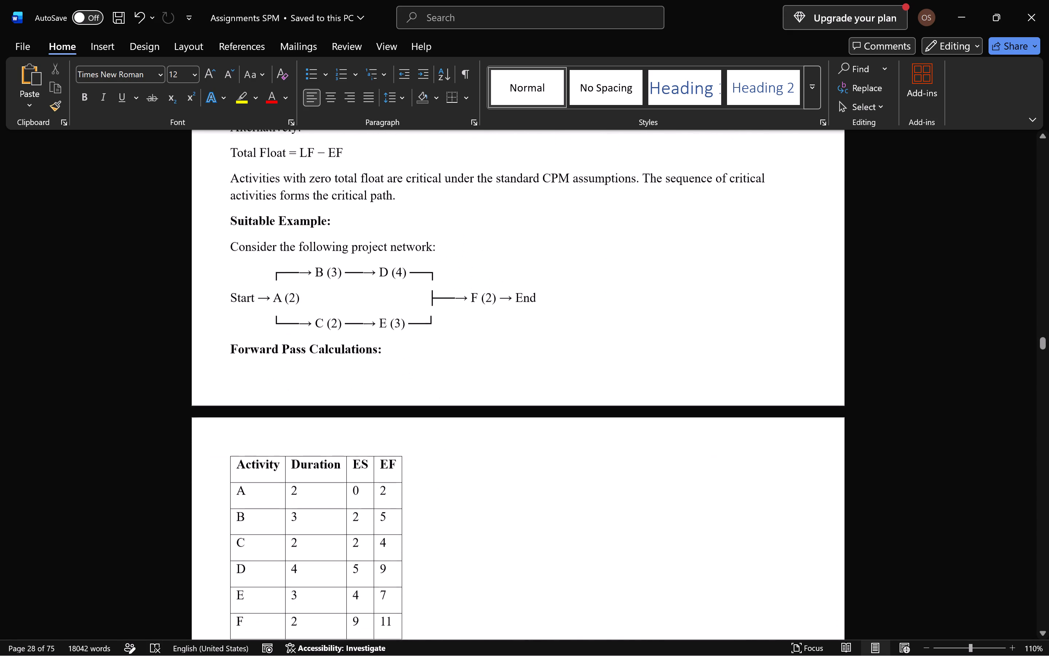
{"action": "scroll", "coordinate": [373, 363], "scroll_direction": "down", "scroll_amount": 2}
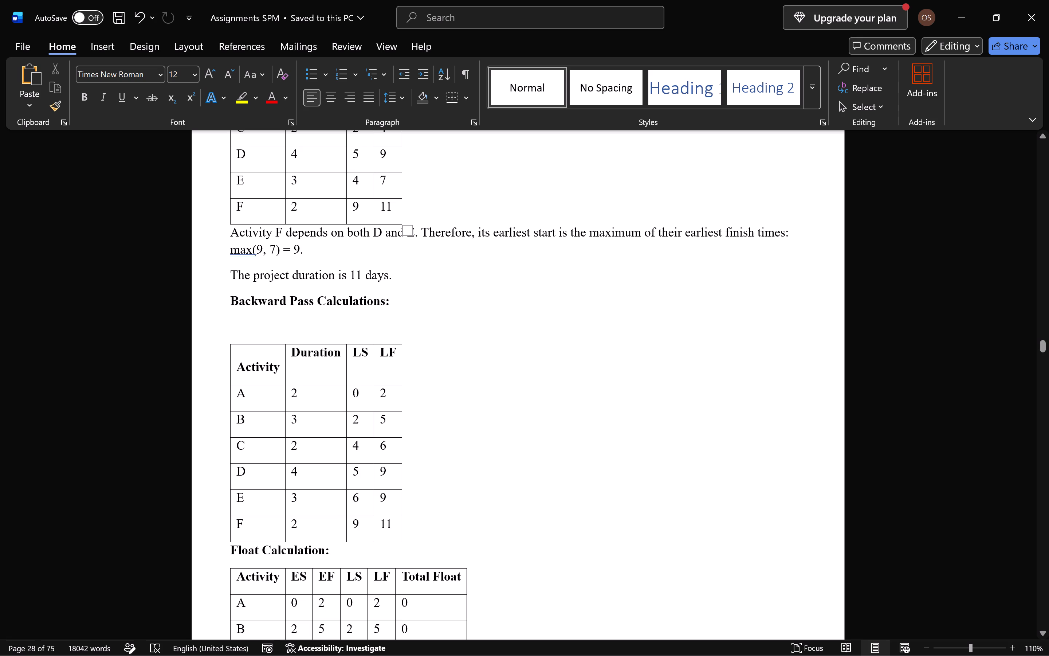
{"action": "left_click", "coordinate": [226, 345]}
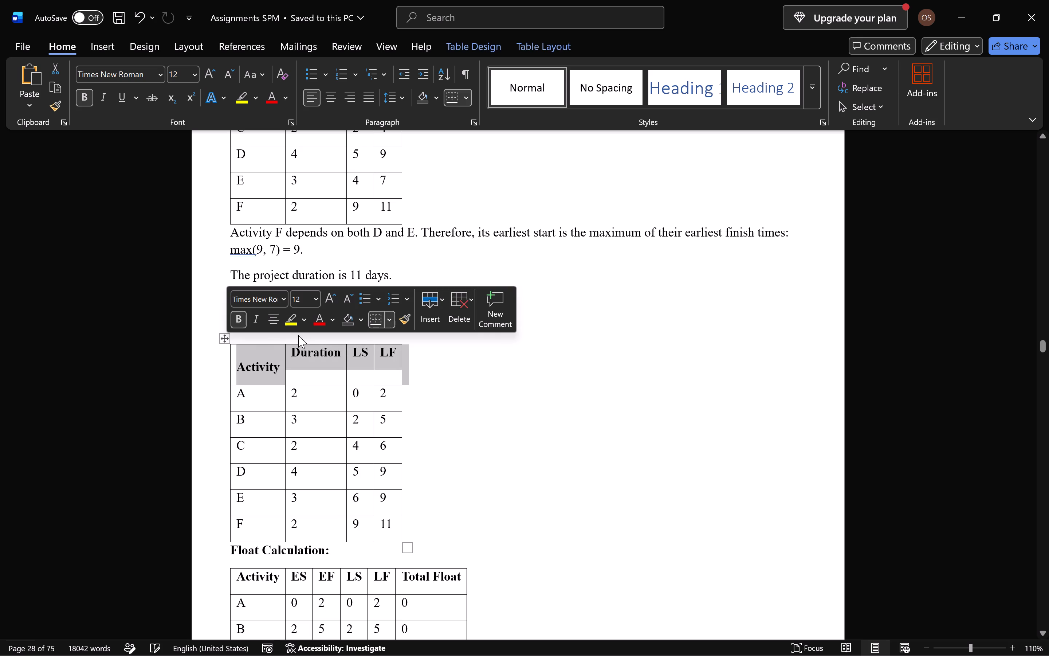
{"action": "left_click", "coordinate": [296, 335]}
{"action": "key", "text": "BackSpace"}
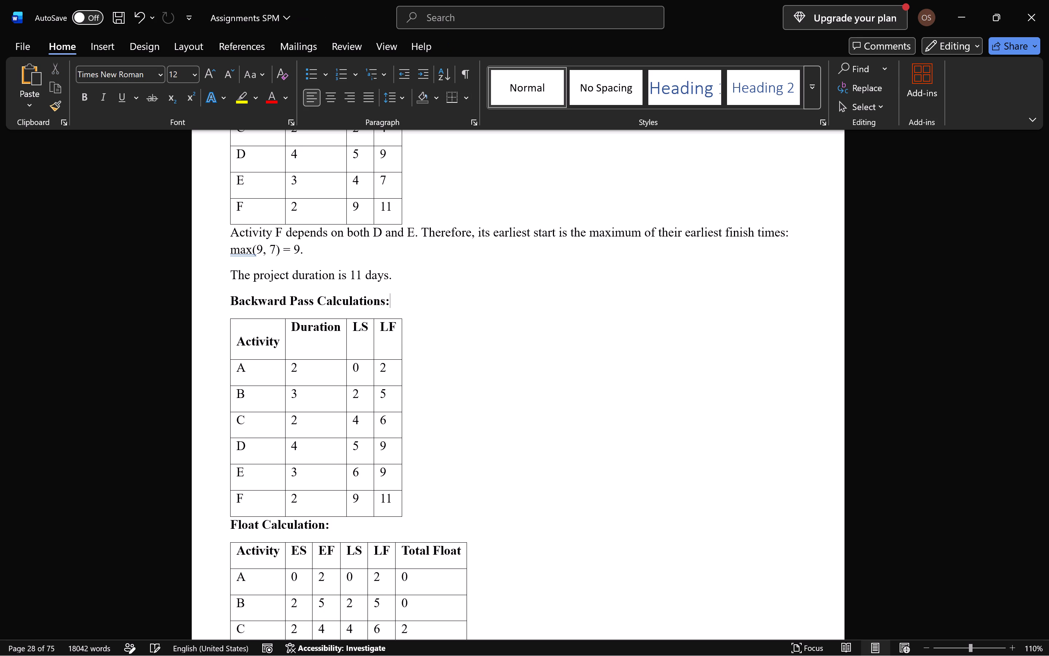
{"action": "key", "text": "ctrl+s"}
Add the divider line on a new line below the conclusion of Q4 on Forward Pass and Backward Pass.
{"action": "scroll", "coordinate": [516, 440], "scroll_direction": "down", "scroll_amount": 2}
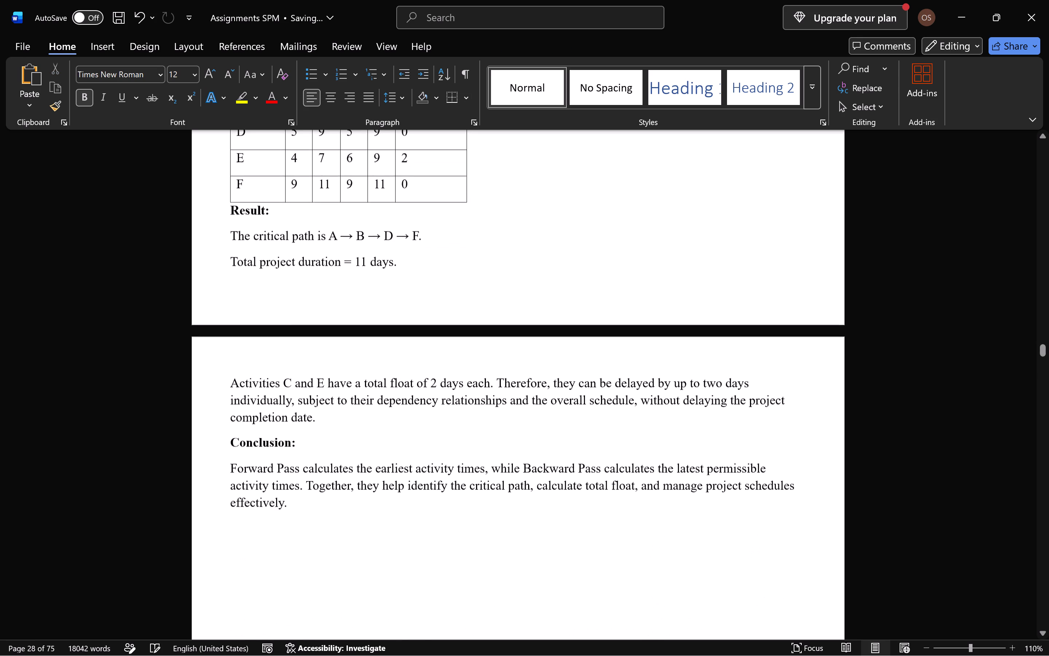
{"action": "scroll", "coordinate": [516, 440], "scroll_direction": "down", "scroll_amount": 1}
{"action": "left_click", "coordinate": [306, 457]}
{"action": "key", "text": "Return"}
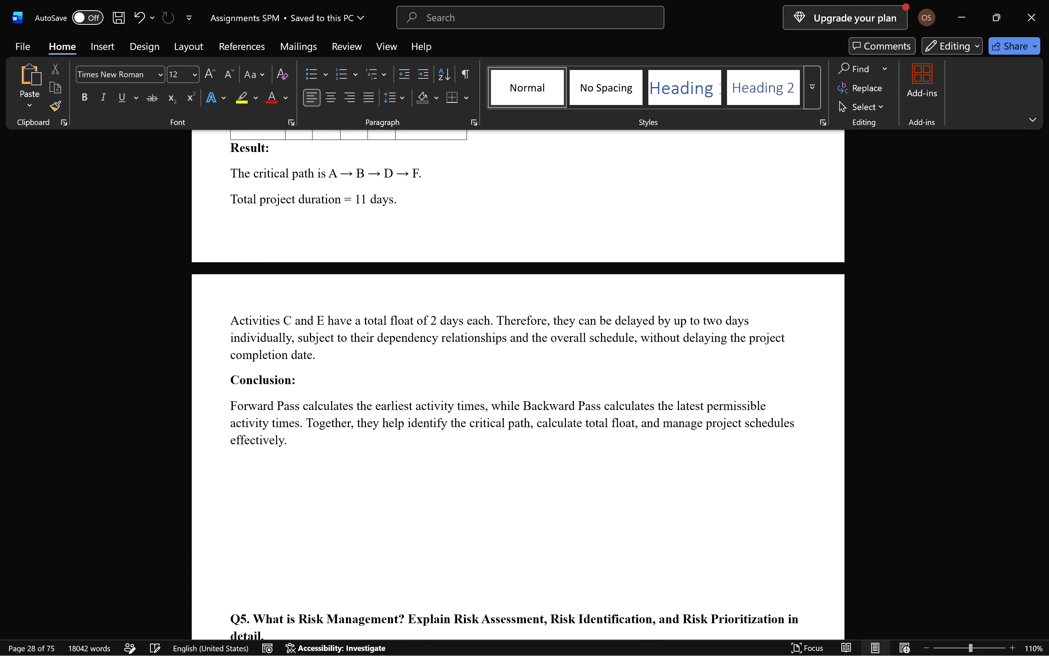
{"action": "key", "text": "ctrl+v"}
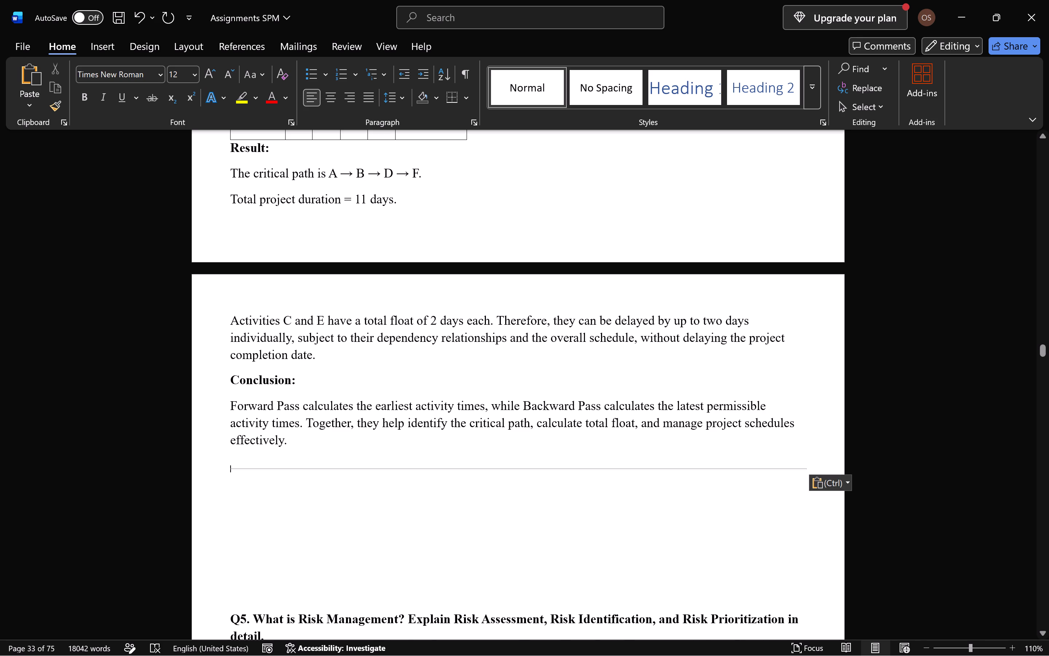
Reduce the gap above Q5 on Risk Management to a single blank line below the divider, and save the document.
{"action": "left_click", "coordinate": [232, 621]}
{"action": "key", "text": "BackSpace"}
{"action": "key", "text": "BackSpace"}
{"action": "key", "text": "BackSpace"}
{"action": "key", "text": "BackSpace"}
{"action": "key", "text": "BackSpace"}
{"action": "key", "text": "BackSpace"}
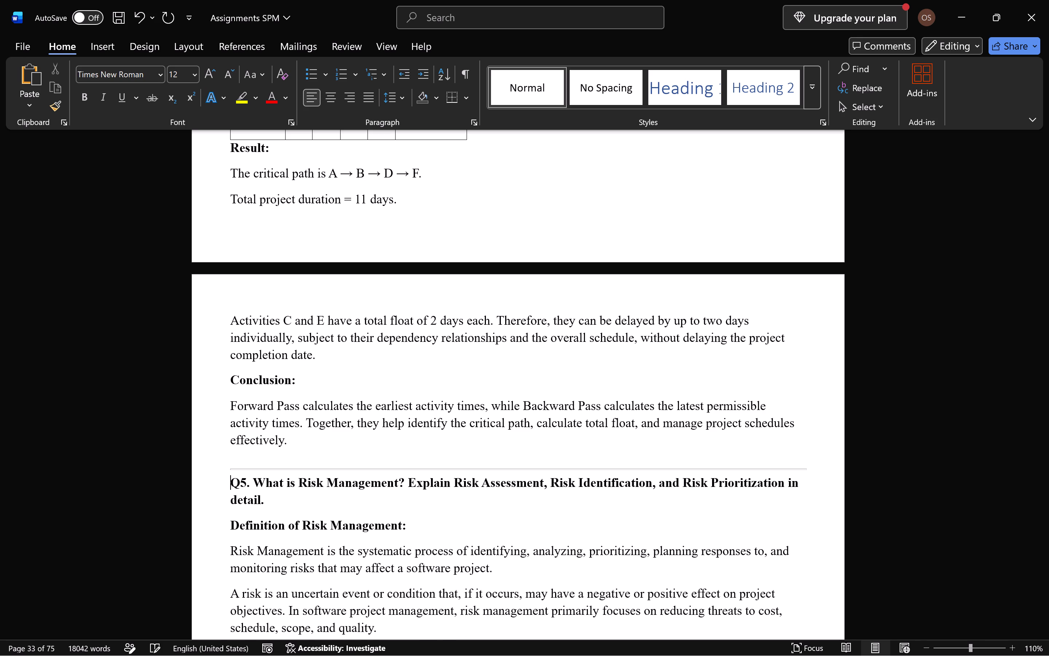
{"action": "key", "text": "Return"}
{"action": "key", "text": "ctrl+s"}
Add the divider line on the blank line below the conclusion of Q5 on Risk Management.
{"action": "scroll", "coordinate": [232, 621], "scroll_direction": "down", "scroll_amount": 2}
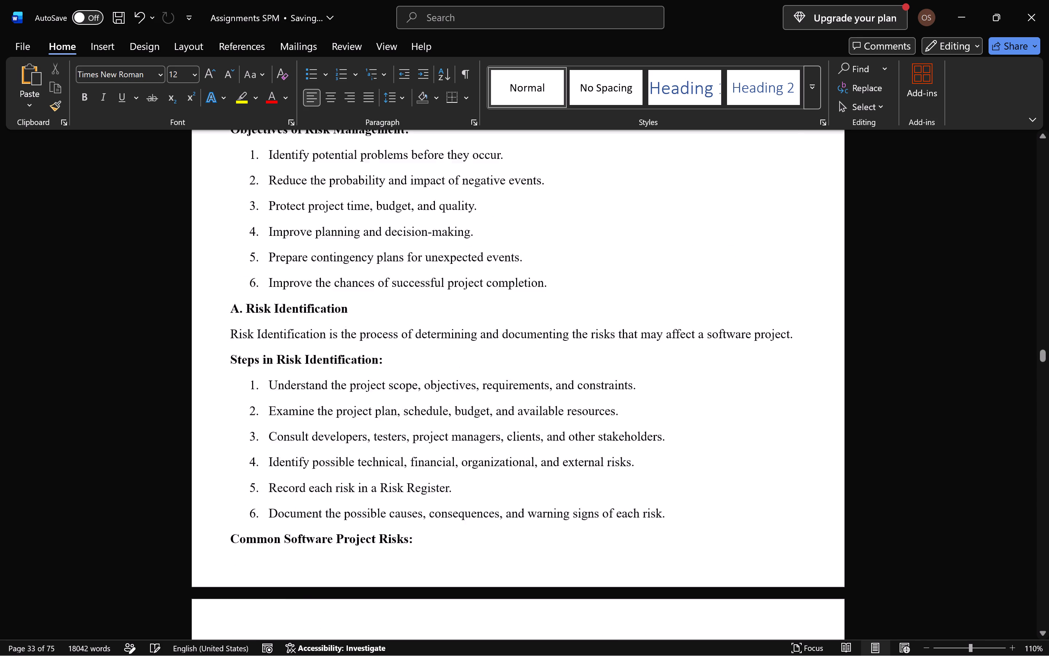
{"action": "scroll", "coordinate": [232, 621], "scroll_direction": "down", "scroll_amount": 4}
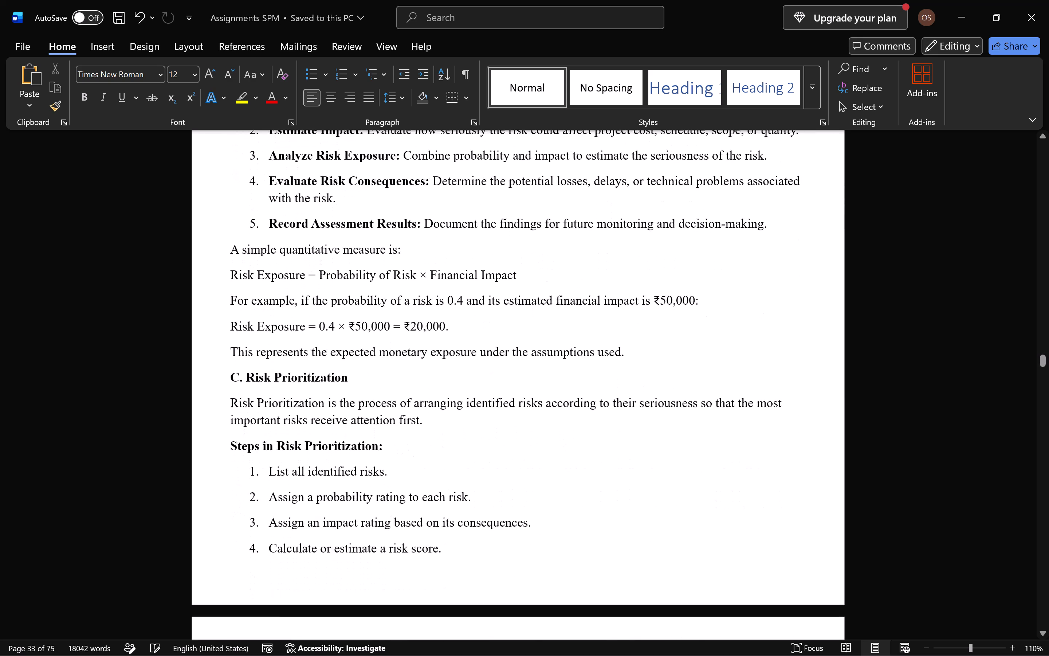
{"action": "scroll", "coordinate": [232, 621], "scroll_direction": "down", "scroll_amount": 3}
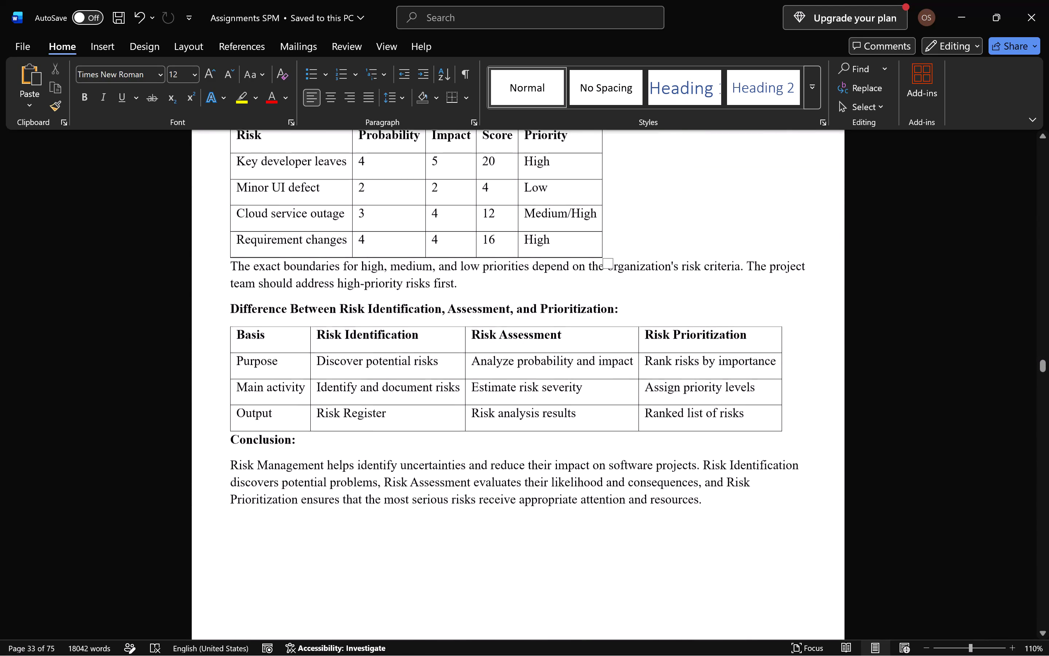
{"action": "scroll", "coordinate": [283, 522], "scroll_direction": "down", "scroll_amount": 1}
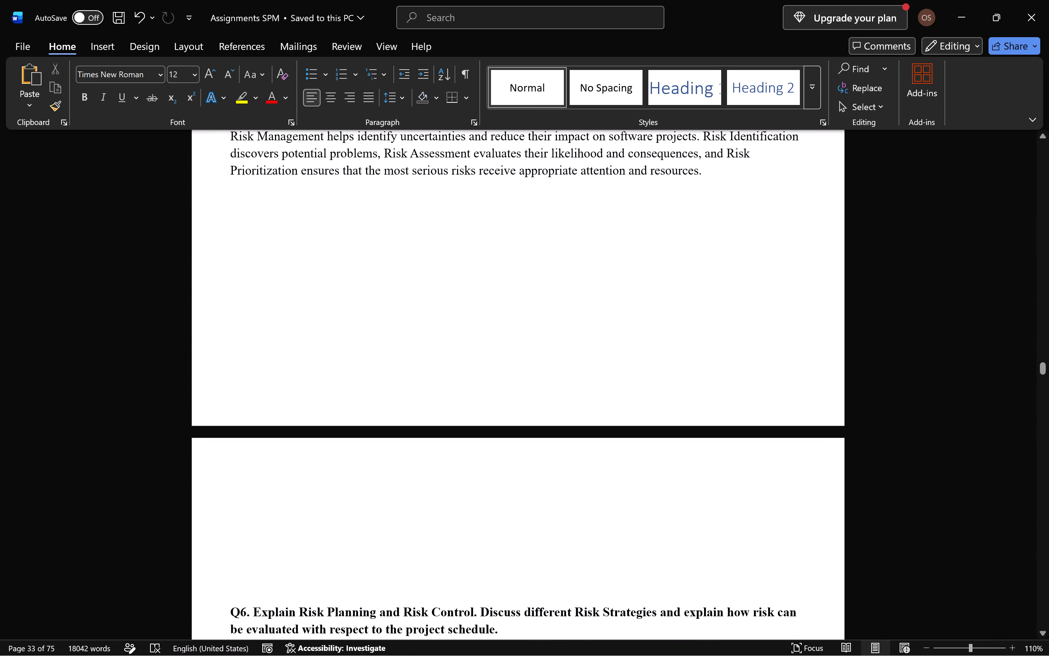
{"action": "left_click", "coordinate": [283, 200]}
{"action": "key", "text": "ctrl+v"}
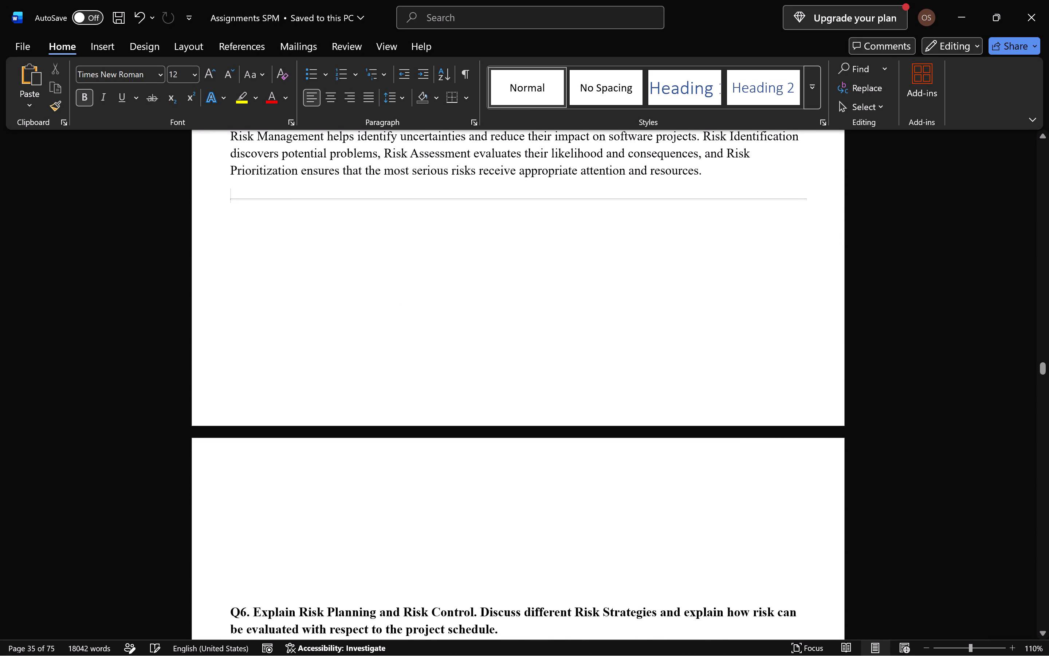
Delete the blank lines above Q6 on Risk Planning and Risk Control so it directly follows the divider, and save the document.
{"action": "left_click", "coordinate": [232, 614]}
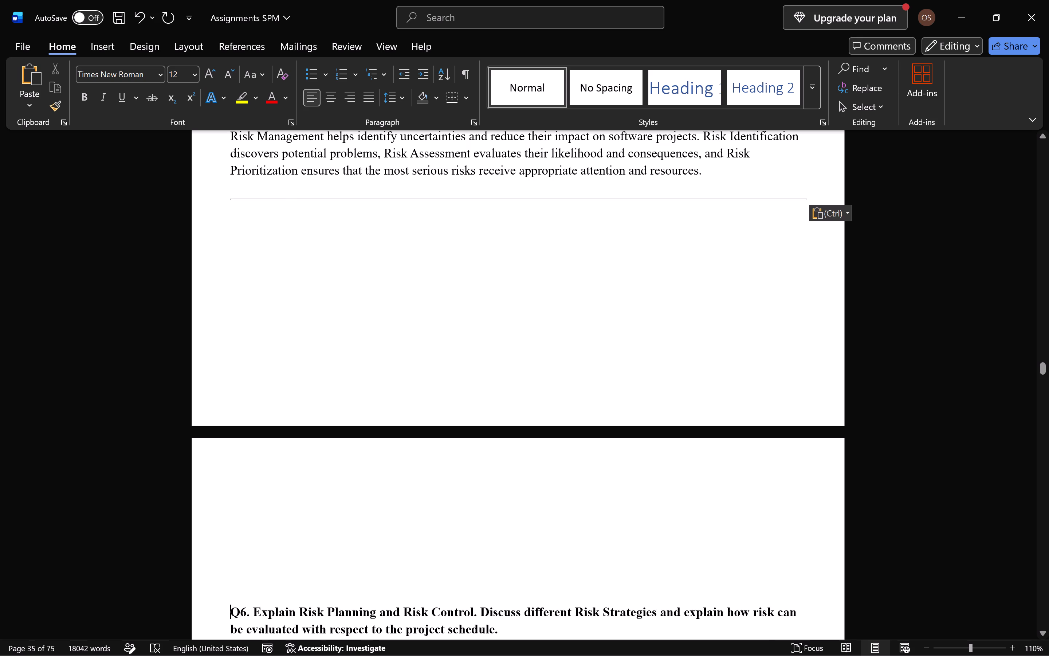
{"action": "key", "text": "BackSpace"}
{"action": "key", "text": "BackSpace"}
{"action": "key", "text": "BackSpace"}
{"action": "key", "text": "BackSpace"}
{"action": "key", "text": "BackSpace"}
{"action": "key", "text": "BackSpace"}
{"action": "key", "text": "BackSpace"}
{"action": "key", "text": "BackSpace"}
{"action": "key", "text": "BackSpace"}
{"action": "key", "text": "BackSpace"}
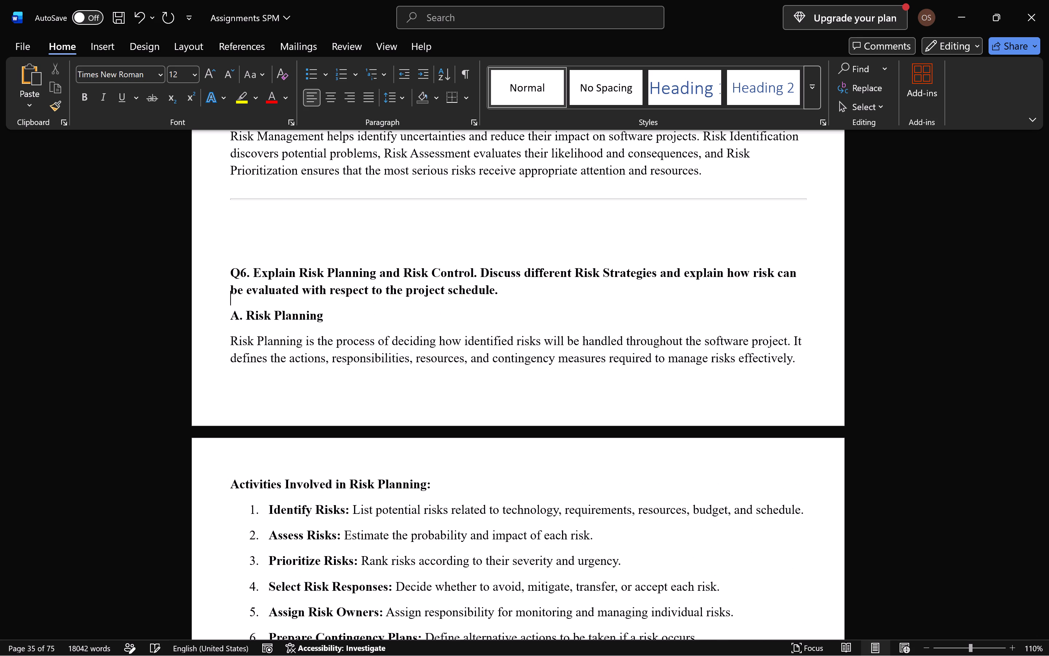
{"action": "key", "text": "BackSpace"}
{"action": "key", "text": "BackSpace"}
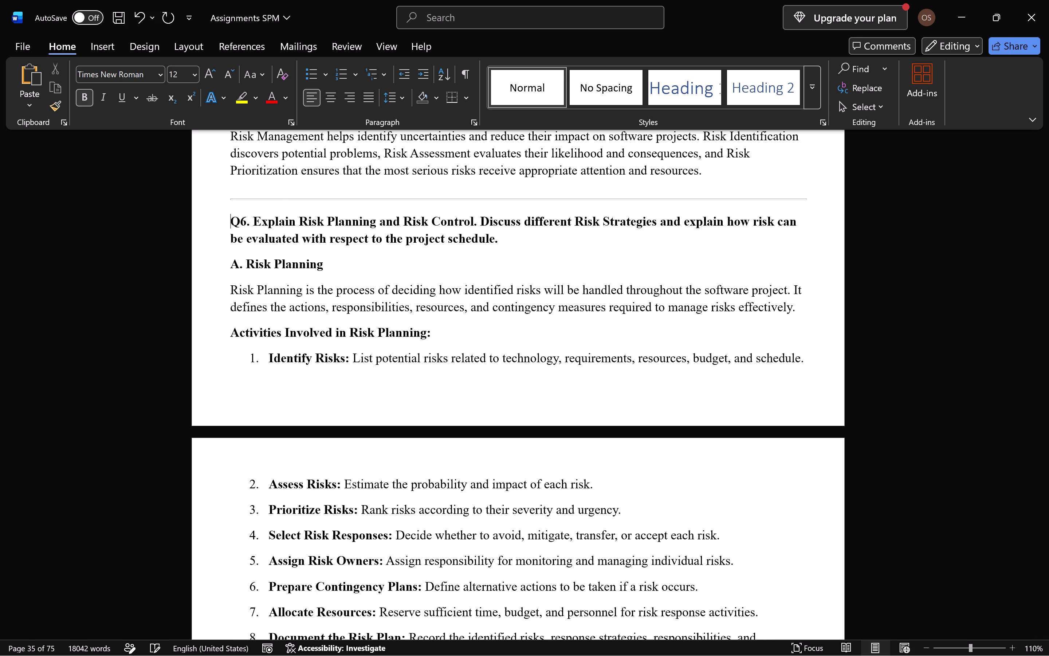
{"action": "key", "text": "ctrl+s"}
Insert blank lines before the ASSIGNMENT 4 heading so it starts at the top of a new page, and save the document.
{"action": "scroll", "coordinate": [232, 614], "scroll_direction": "down", "scroll_amount": 2}
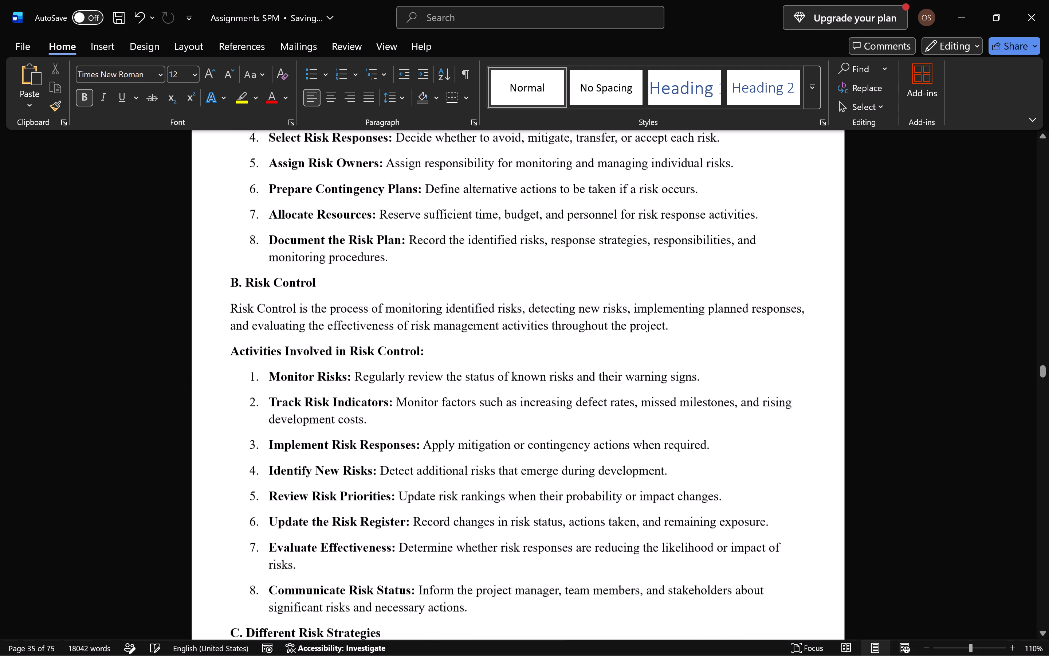
{"action": "scroll", "coordinate": [232, 614], "scroll_direction": "down", "scroll_amount": 6}
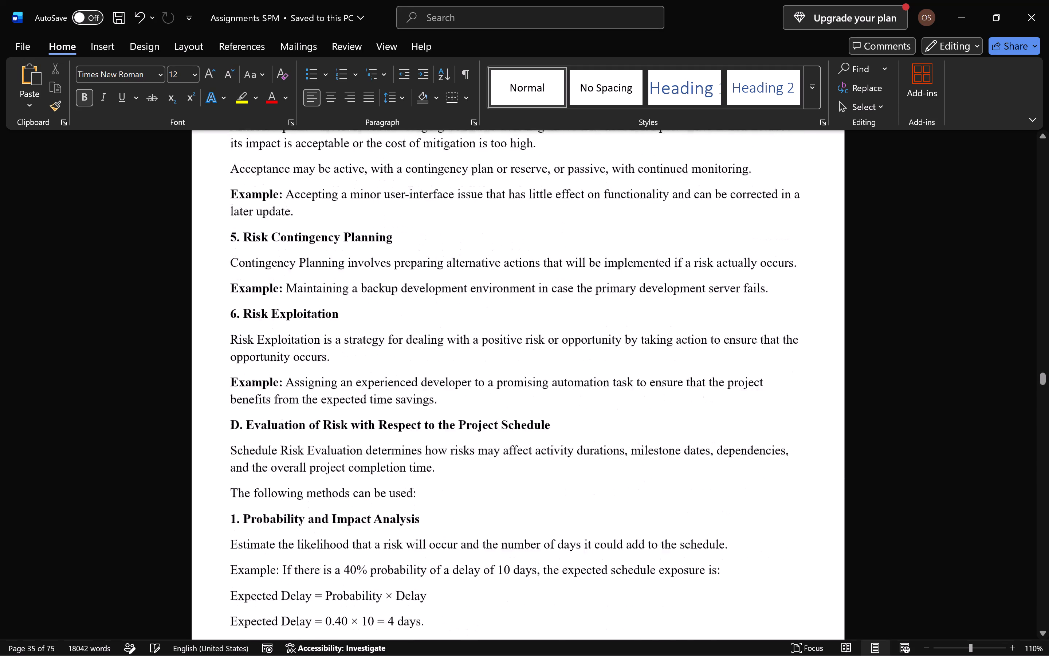
{"action": "scroll", "coordinate": [232, 614], "scroll_direction": "down", "scroll_amount": 5}
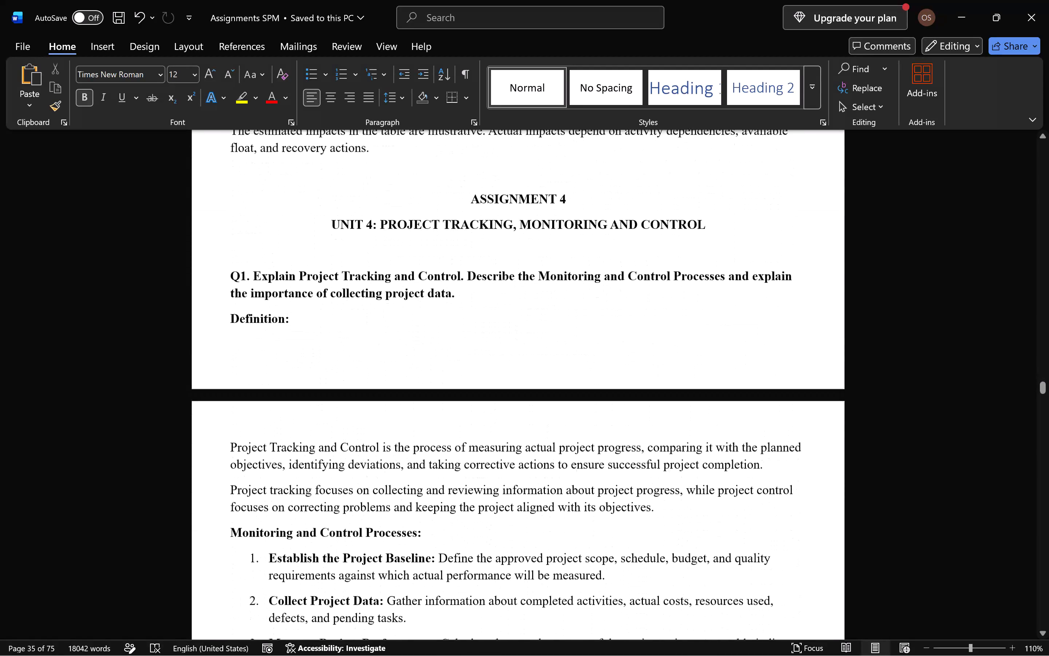
{"action": "scroll", "coordinate": [232, 614], "scroll_direction": "down", "scroll_amount": 1}
{"action": "scroll", "coordinate": [232, 614], "scroll_direction": "up", "scroll_amount": 1}
{"action": "left_click", "coordinate": [468, 279]}
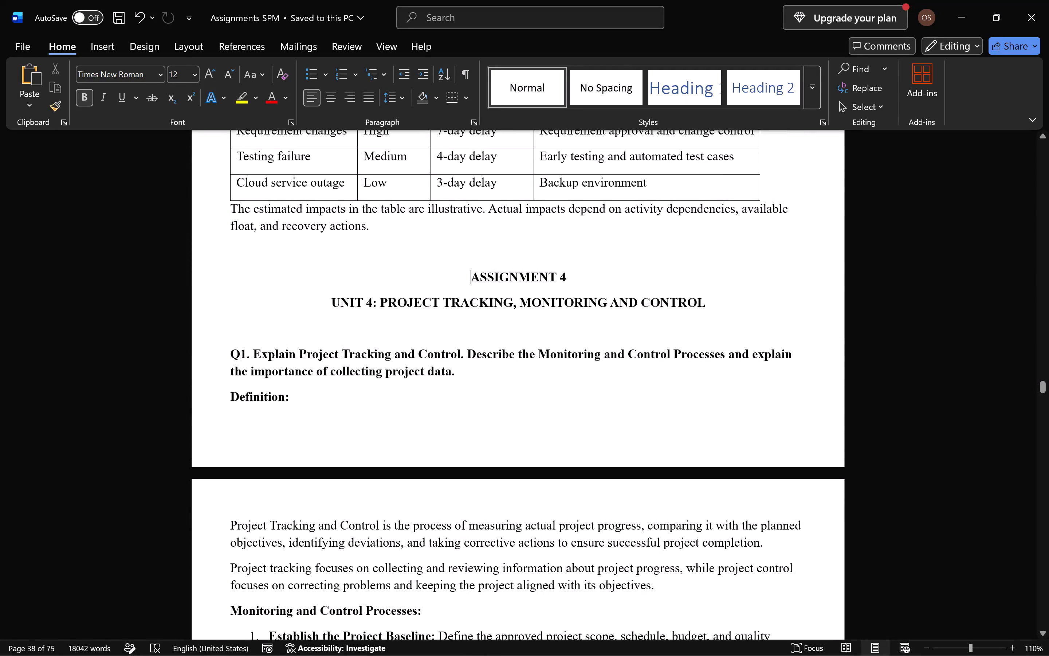
{"action": "key", "text": "Return"}
{"action": "key", "text": "Return"}
{"action": "key", "text": "Return"}
{"action": "key", "text": "Return"}
{"action": "key", "text": "Return"}
{"action": "key", "text": "Return"}
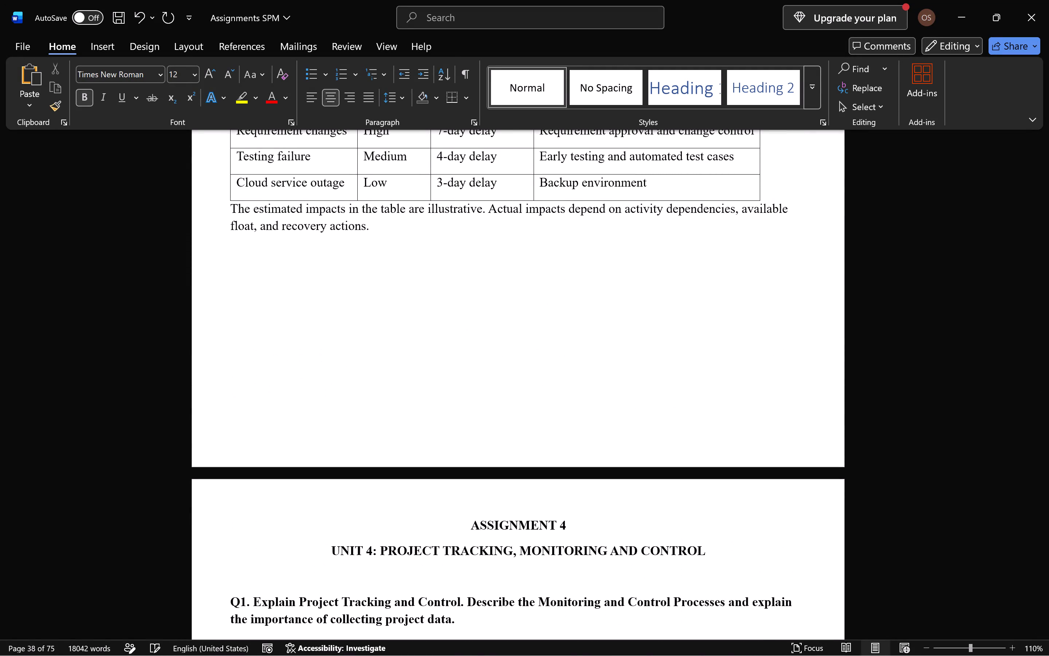
{"action": "key", "text": "ctrl+s"}
Add the divider line on a new line below the conclusion of Assignment 4's Q1 on Project Tracking and Control.
{"action": "scroll", "coordinate": [468, 279], "scroll_direction": "down", "scroll_amount": 2}
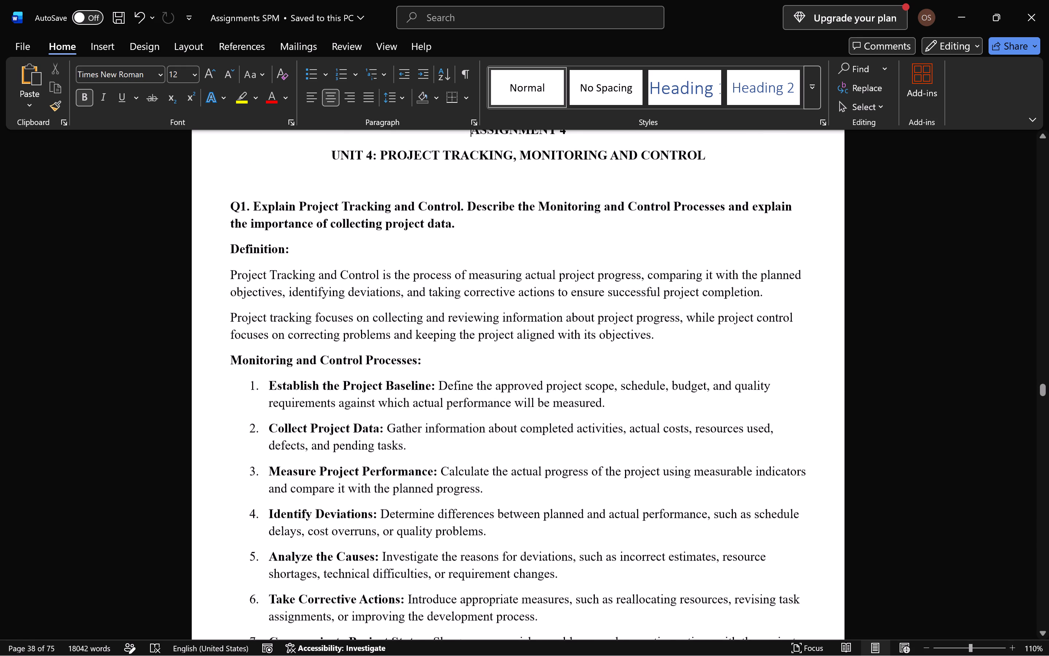
{"action": "scroll", "coordinate": [468, 279], "scroll_direction": "down", "scroll_amount": 2}
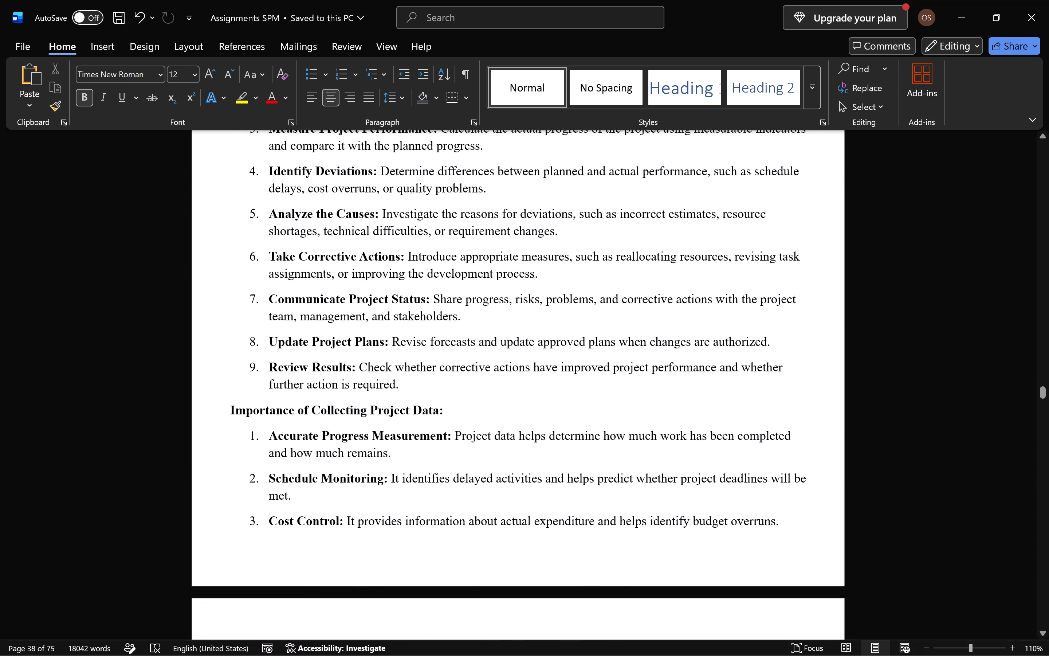
{"action": "scroll", "coordinate": [468, 279], "scroll_direction": "down", "scroll_amount": 2}
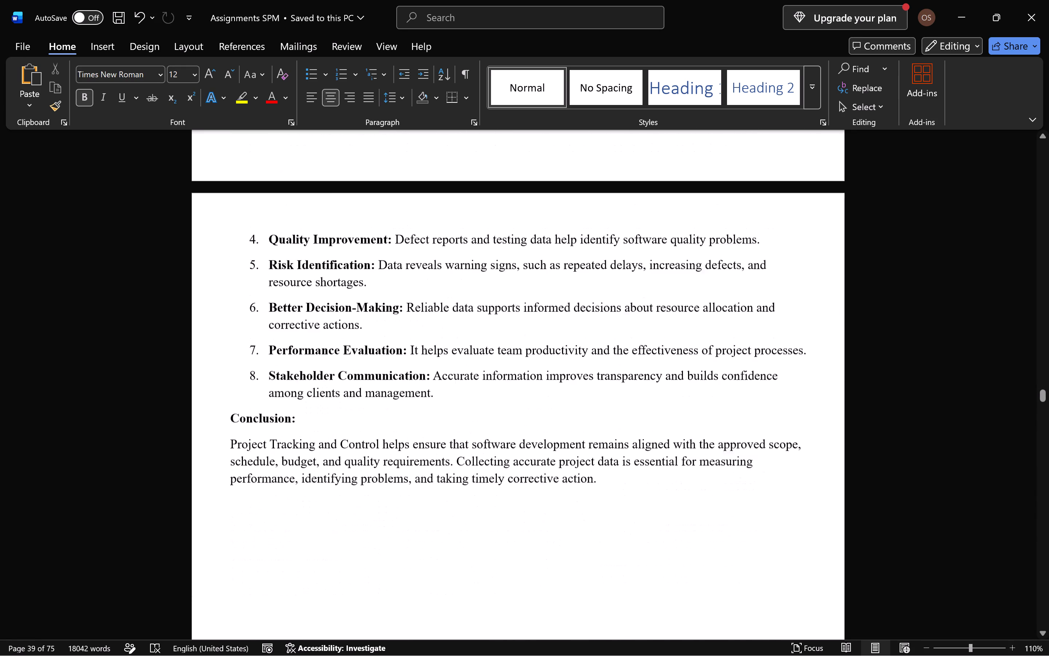
{"action": "scroll", "coordinate": [468, 279], "scroll_direction": "down", "scroll_amount": 4}
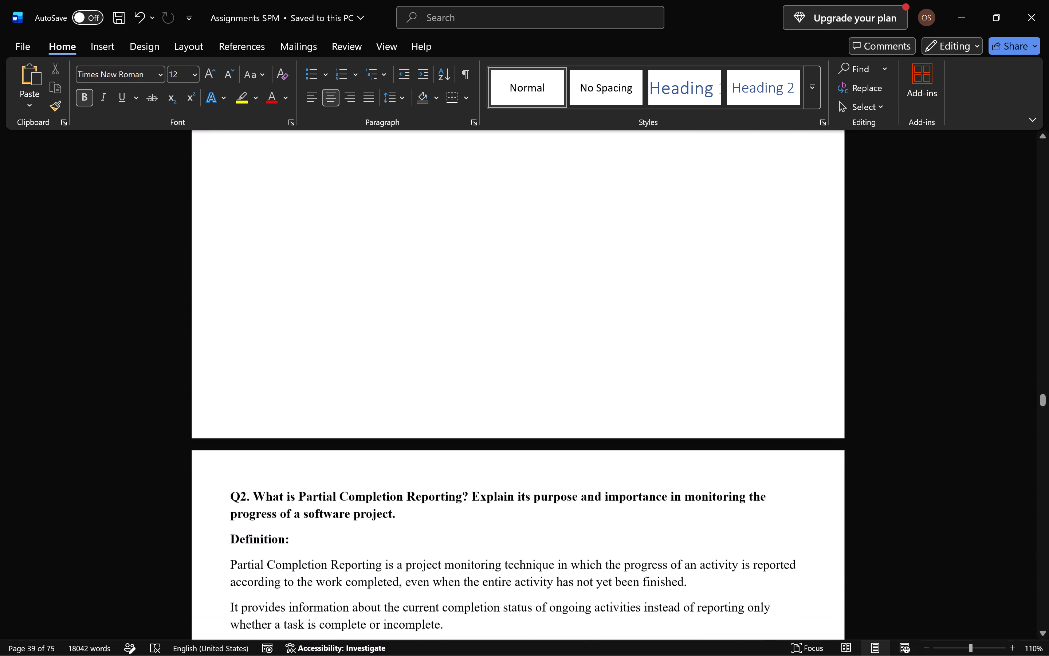
{"action": "scroll", "coordinate": [357, 302], "scroll_direction": "up", "scroll_amount": 2}
{"action": "left_click", "coordinate": [287, 379]}
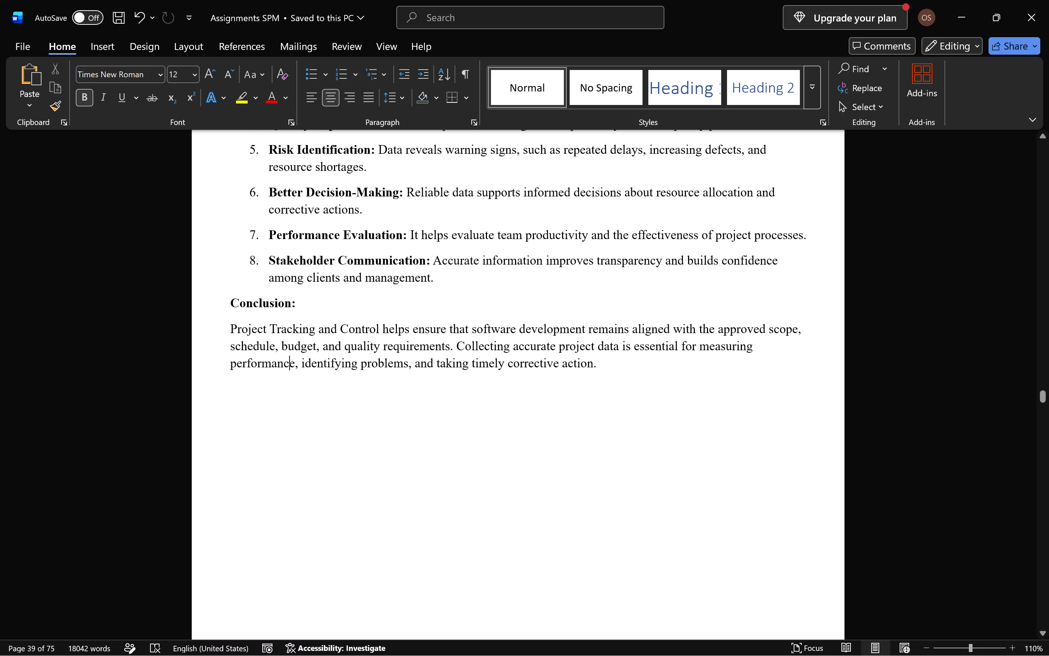
{"action": "left_click", "coordinate": [606, 375]}
{"action": "key", "text": "Return"}
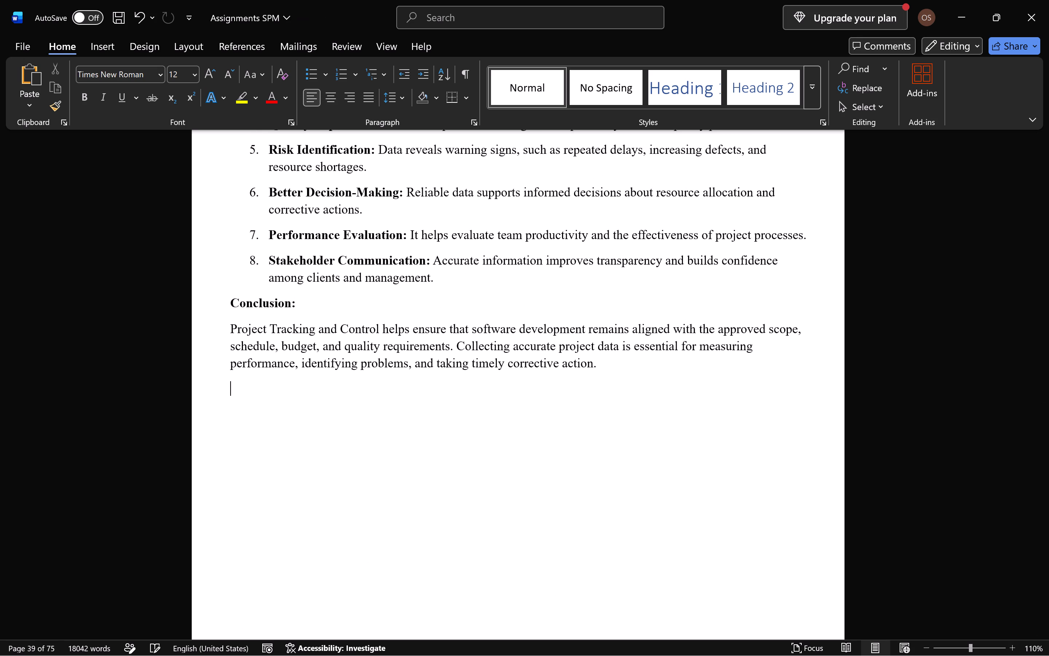
{"action": "key", "text": "ctrl+v"}
Delete the blank lines above Assignment 4's Q2 on Partial Completion Reporting so it directly follows the divider, and save the document.
{"action": "scroll", "coordinate": [529, 452], "scroll_direction": "down", "scroll_amount": 2}
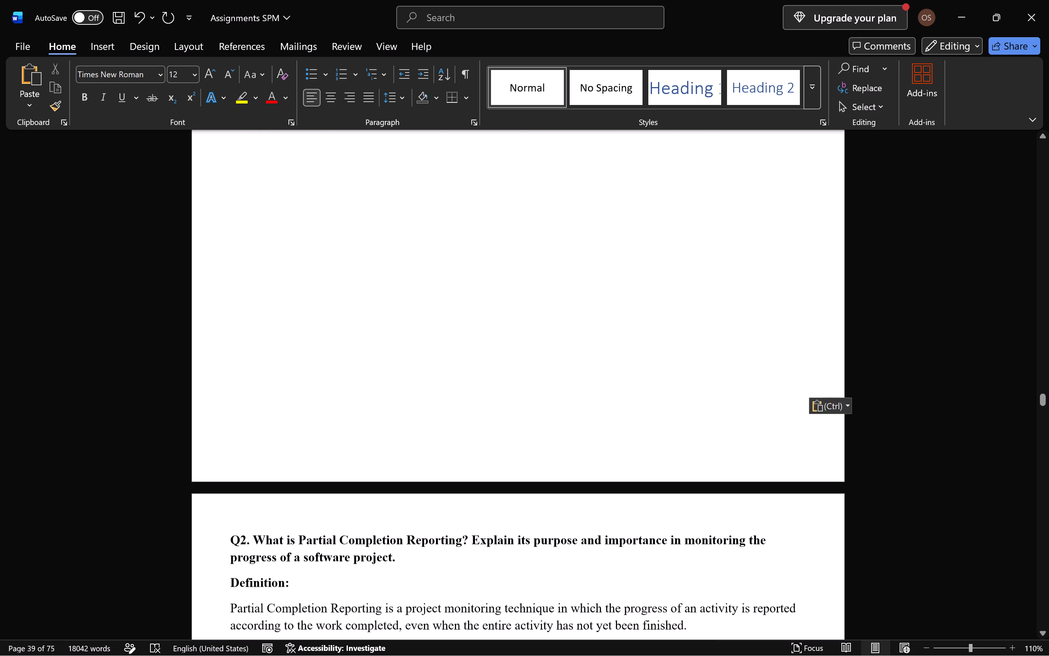
{"action": "left_click", "coordinate": [232, 539]}
{"action": "key", "text": "BackSpace"}
{"action": "key", "text": "BackSpace"}
{"action": "key", "text": "BackSpace"}
{"action": "key", "text": "BackSpace"}
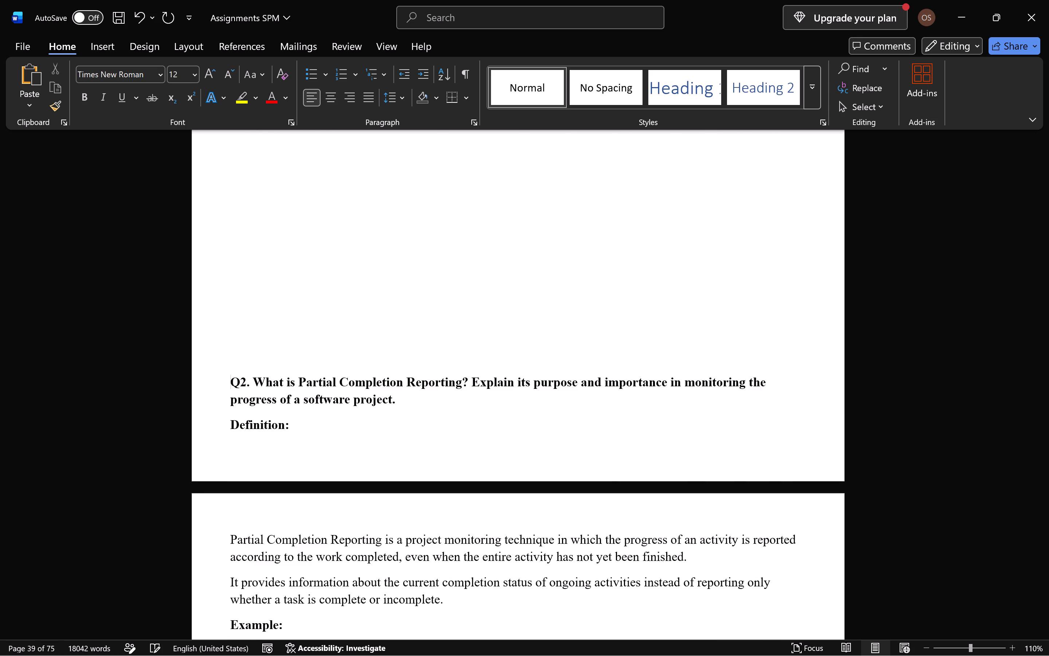
{"action": "key", "text": "BackSpace"}
{"action": "key", "text": "BackSpace"}
{"action": "key", "text": "BackSpace"}
{"action": "scroll", "coordinate": [232, 539], "scroll_direction": "up", "scroll_amount": 1}
{"action": "key", "text": "BackSpace"}
{"action": "key", "text": "BackSpace"}
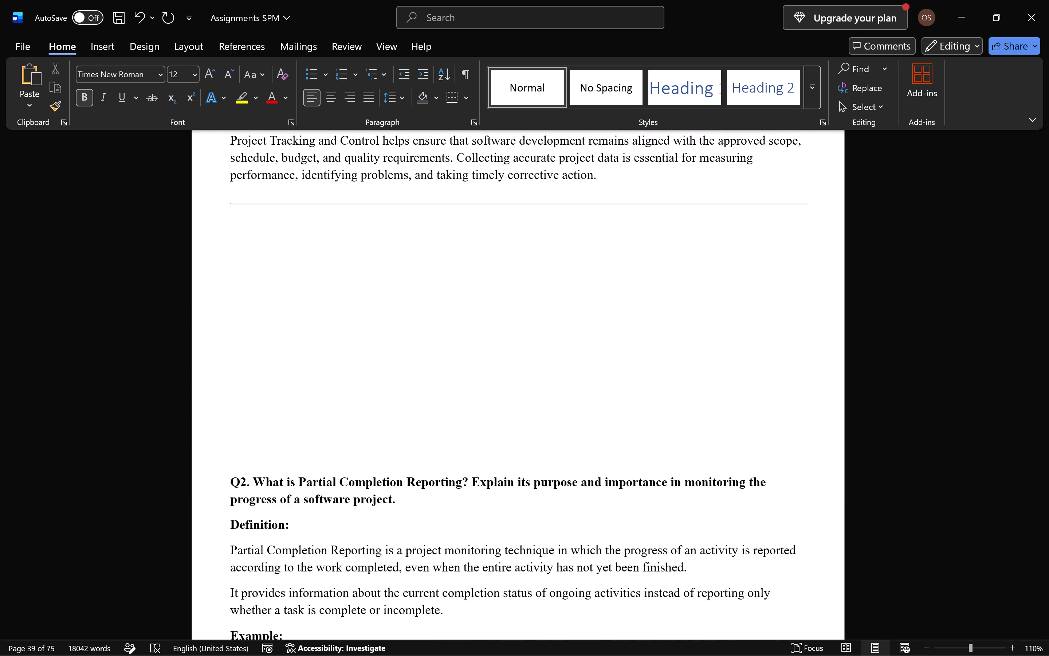
{"action": "key", "text": "BackSpace"}
{"action": "key", "text": "BackSpace"}
{"action": "key", "text": "BackSpace"}
{"action": "key", "text": "BackSpace"}
{"action": "key", "text": "BackSpace"}
{"action": "key", "text": "BackSpace"}
{"action": "key", "text": "BackSpace"}
{"action": "key", "text": "BackSpace"}
{"action": "key", "text": "BackSpace"}
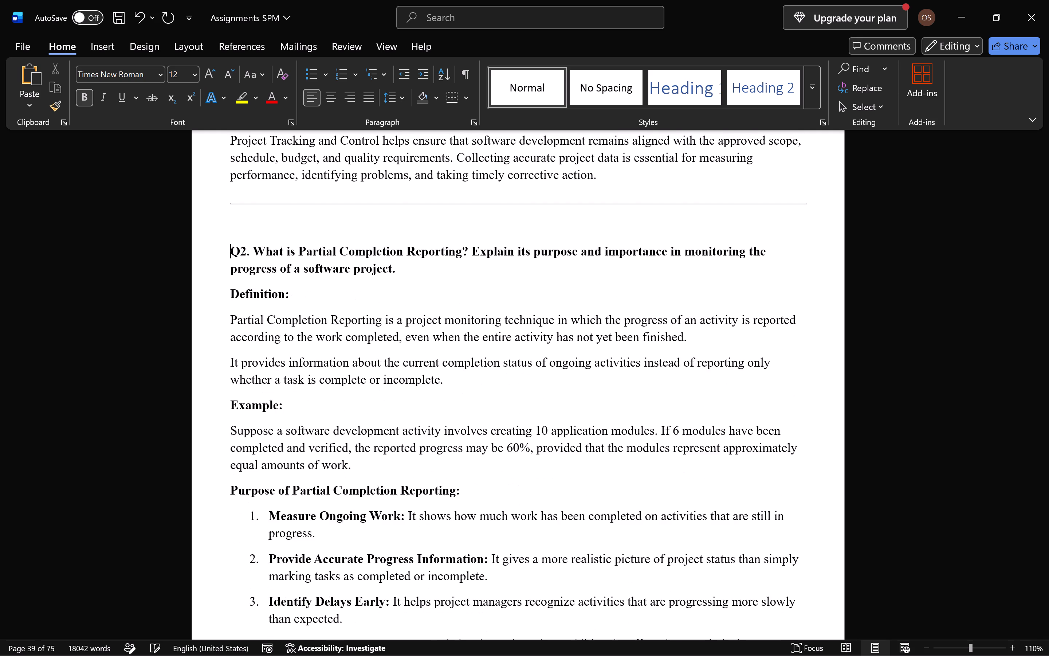
{"action": "key", "text": "BackSpace"}
{"action": "key", "text": "ctrl+s"}
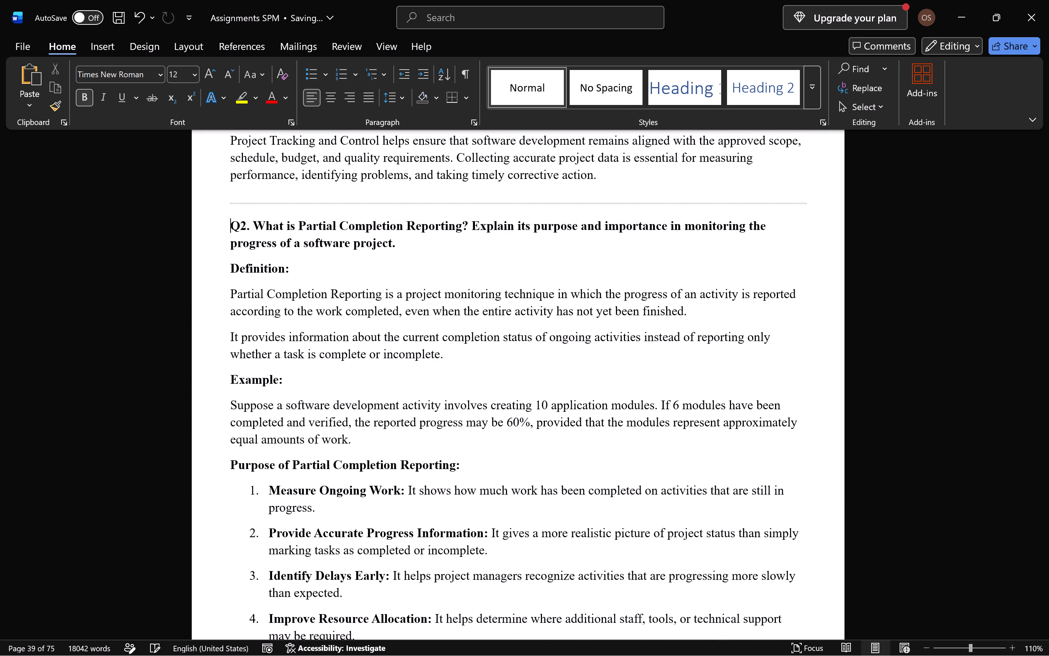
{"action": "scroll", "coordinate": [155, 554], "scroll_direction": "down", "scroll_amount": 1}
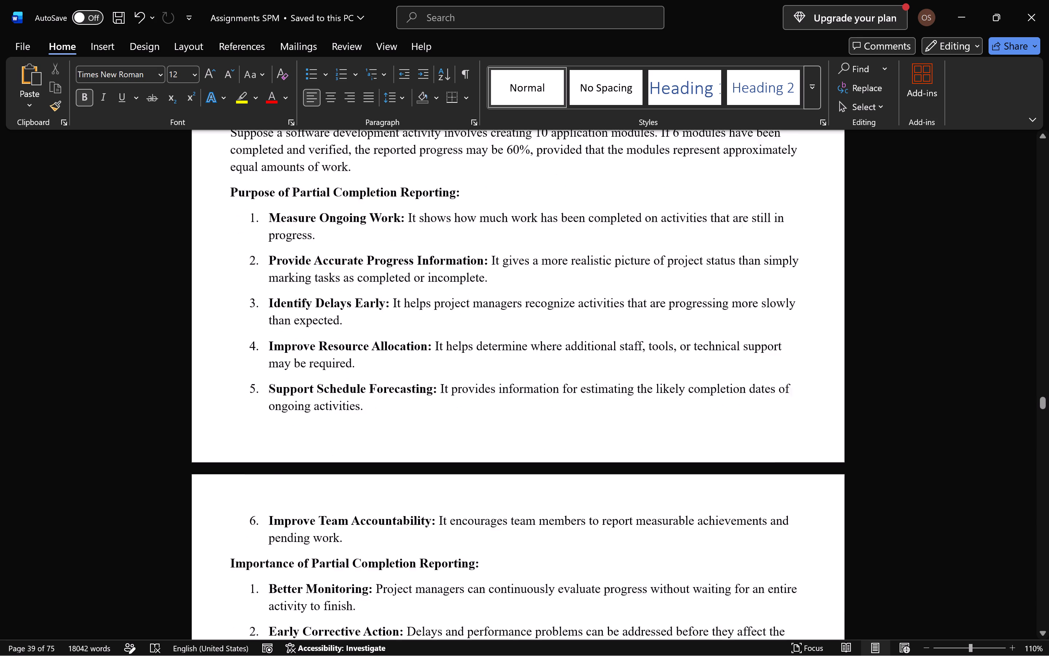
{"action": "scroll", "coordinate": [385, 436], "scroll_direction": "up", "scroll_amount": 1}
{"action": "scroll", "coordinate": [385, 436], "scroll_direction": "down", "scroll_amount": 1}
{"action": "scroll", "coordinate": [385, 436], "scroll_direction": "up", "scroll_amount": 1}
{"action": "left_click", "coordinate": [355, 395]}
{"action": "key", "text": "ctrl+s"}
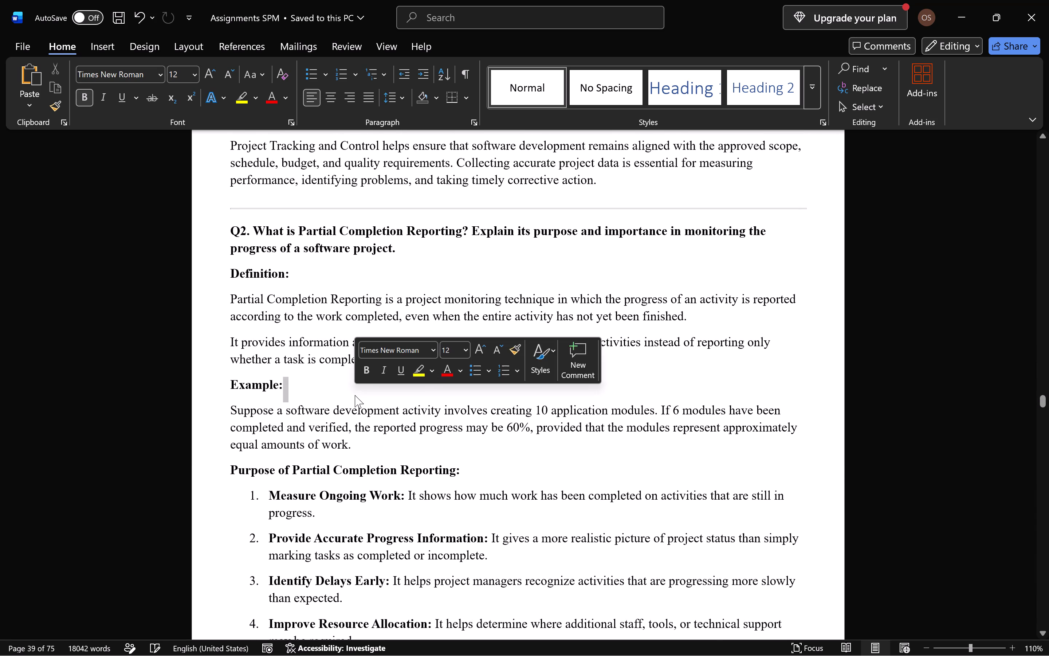
Clear the text selection in Q2 on Partial Completion Reporting and save the document.
{"action": "left_click", "coordinate": [404, 282]}
{"action": "key", "text": "ctrl+s"}
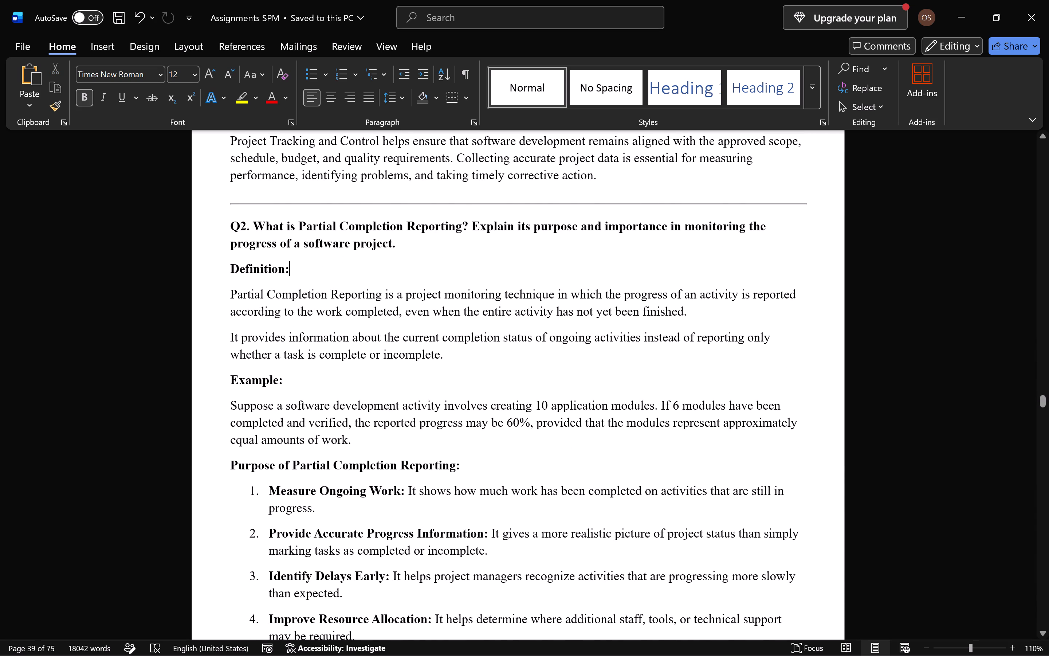
Add the divider line on the blank line below the conclusion of Assignment 4's Q2 on Partial Completion Reporting.
{"action": "scroll", "coordinate": [404, 282], "scroll_direction": "down", "scroll_amount": 1}
{"action": "scroll", "coordinate": [404, 282], "scroll_direction": "up", "scroll_amount": 1}
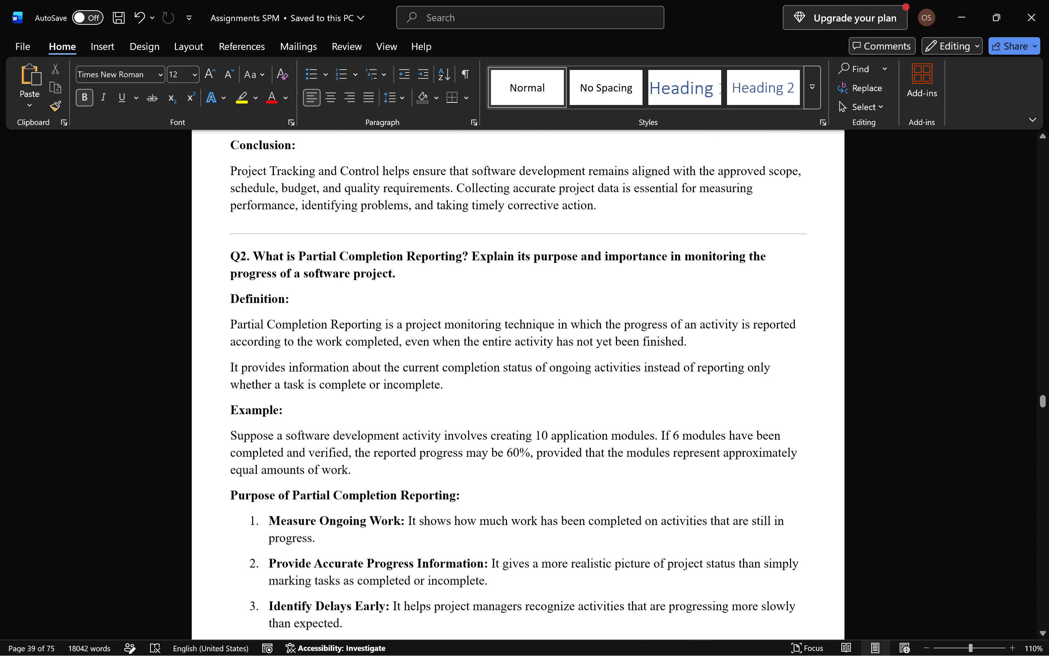
{"action": "scroll", "coordinate": [404, 282], "scroll_direction": "down", "scroll_amount": 1}
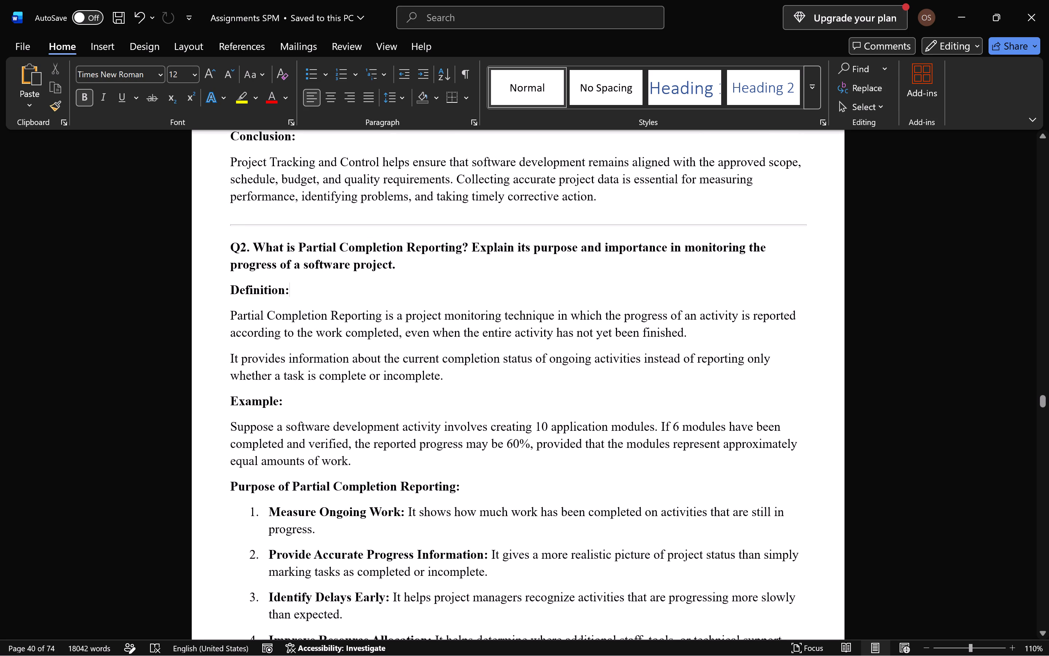
{"action": "scroll", "coordinate": [404, 282], "scroll_direction": "down", "scroll_amount": 1}
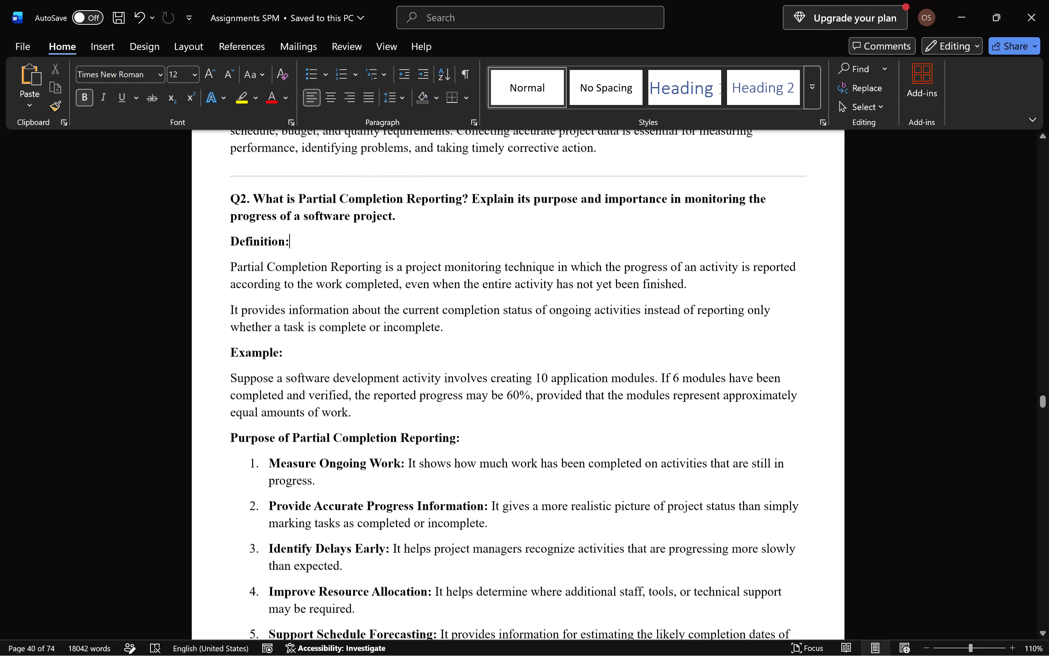
{"action": "scroll", "coordinate": [404, 282], "scroll_direction": "down", "scroll_amount": 3}
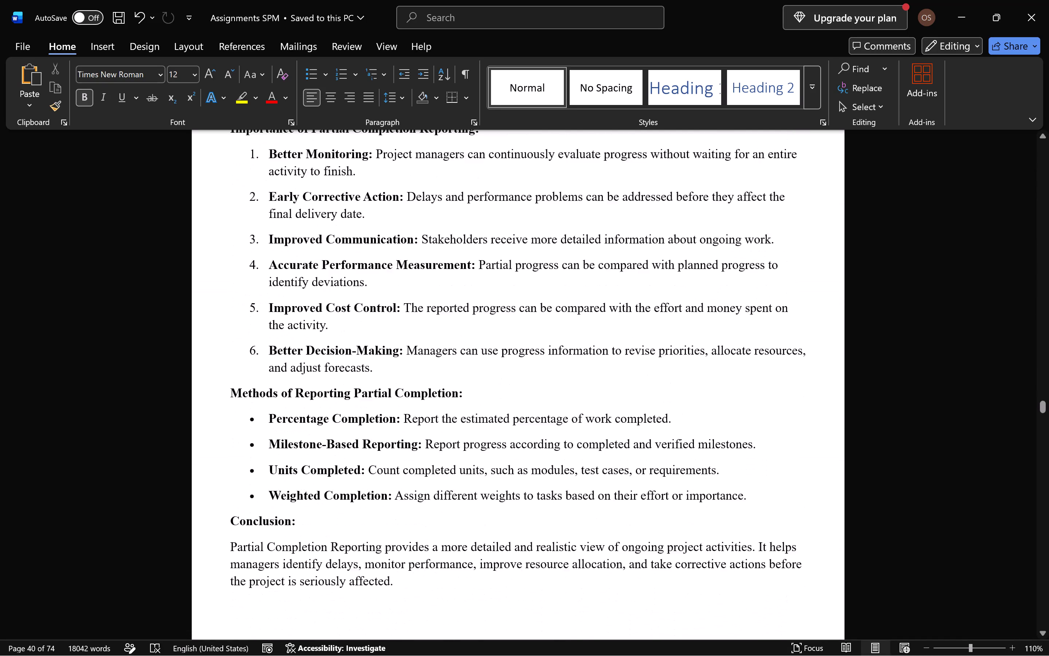
{"action": "scroll", "coordinate": [404, 282], "scroll_direction": "down", "scroll_amount": 1}
{"action": "left_click", "coordinate": [261, 281]}
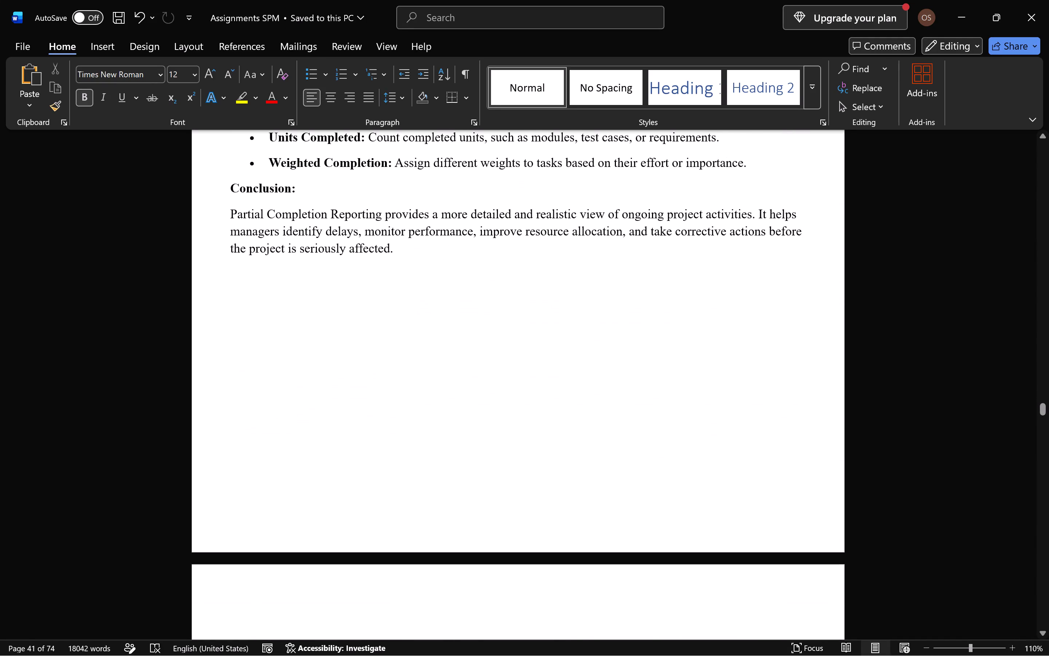
{"action": "key", "text": "ctrl+v"}
Delete the blank lines above Q3 on Data Collection Methods so it directly follows the divider, and save the document.
{"action": "scroll", "coordinate": [314, 393], "scroll_direction": "down", "scroll_amount": 1}
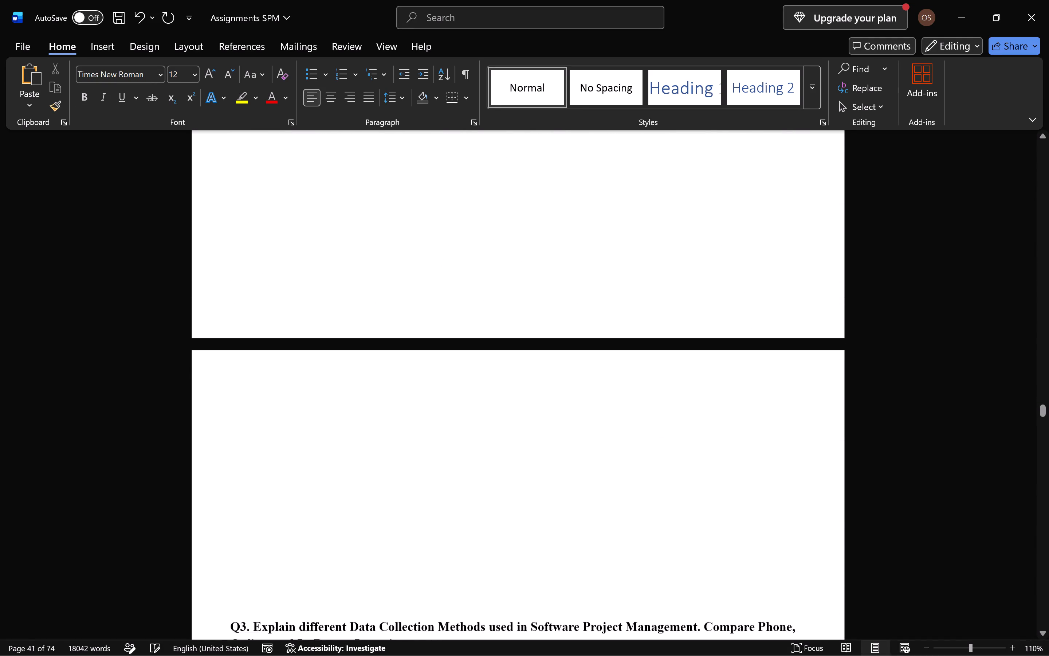
{"action": "scroll", "coordinate": [269, 507], "scroll_direction": "down", "scroll_amount": 1}
{"action": "left_click", "coordinate": [225, 553]}
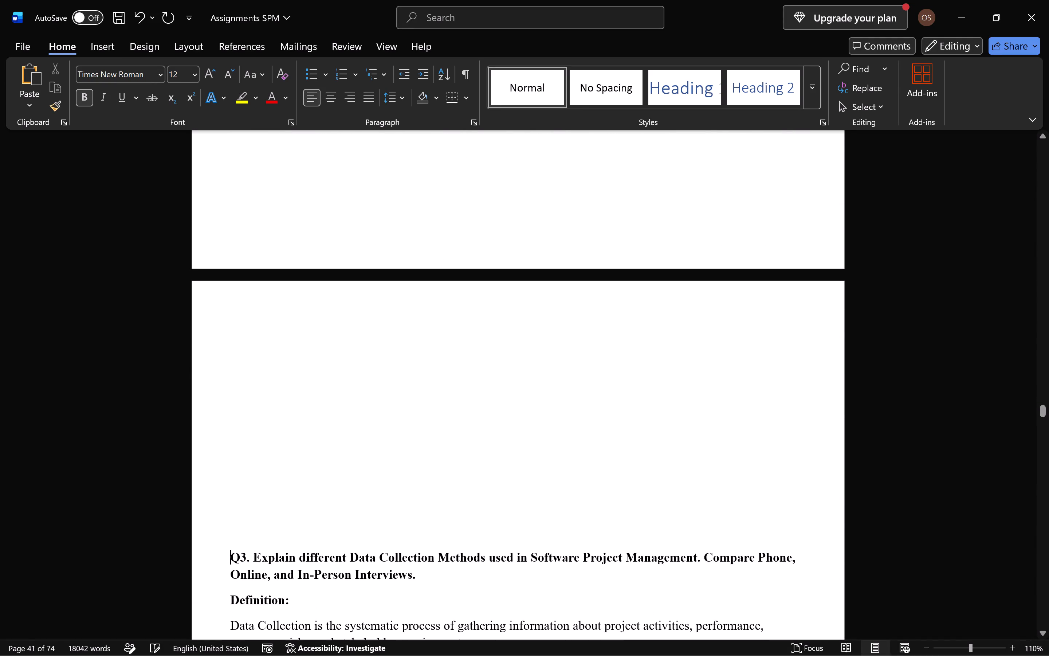
{"action": "key", "text": "BackSpace"}
{"action": "key", "text": "BackSpace"}
{"action": "key", "text": "BackSpace"}
{"action": "key", "text": "BackSpace"}
{"action": "key", "text": "BackSpace"}
{"action": "key", "text": "BackSpace"}
{"action": "key", "text": "BackSpace"}
{"action": "key", "text": "BackSpace"}
{"action": "key", "text": "BackSpace"}
{"action": "key", "text": "BackSpace"}
{"action": "key", "text": "BackSpace"}
{"action": "key", "text": "BackSpace"}
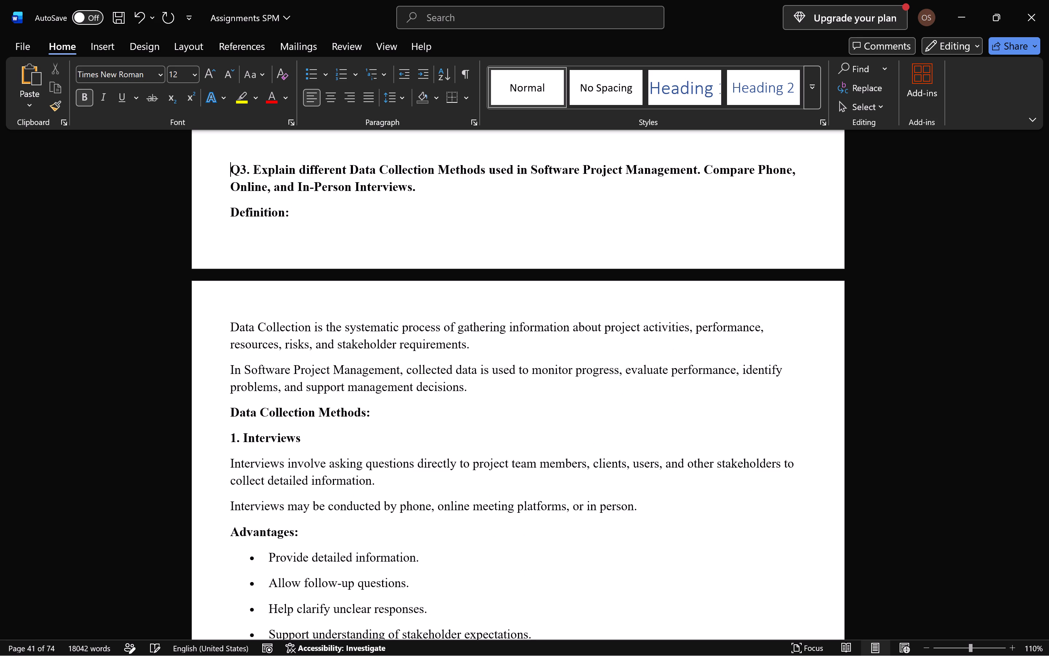
{"action": "scroll", "coordinate": [225, 553], "scroll_direction": "up", "scroll_amount": 2}
{"action": "key", "text": "BackSpace"}
{"action": "key", "text": "BackSpace"}
{"action": "key", "text": "BackSpace"}
{"action": "key", "text": "BackSpace"}
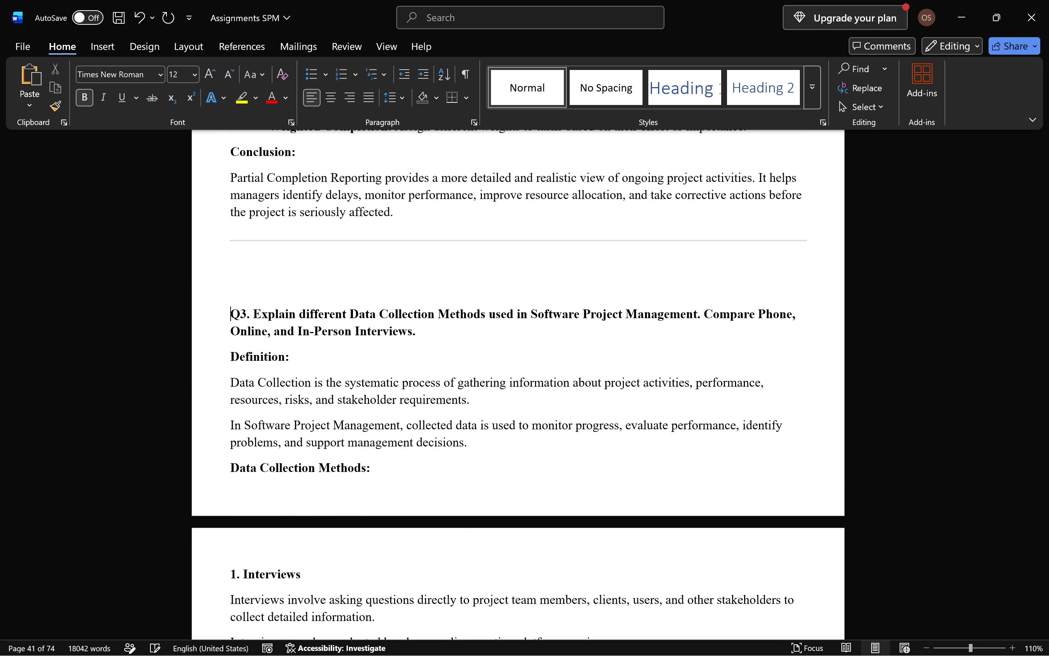
{"action": "key", "text": "BackSpace"}
{"action": "key", "text": "BackSpace"}
{"action": "key", "text": "ctrl+s"}
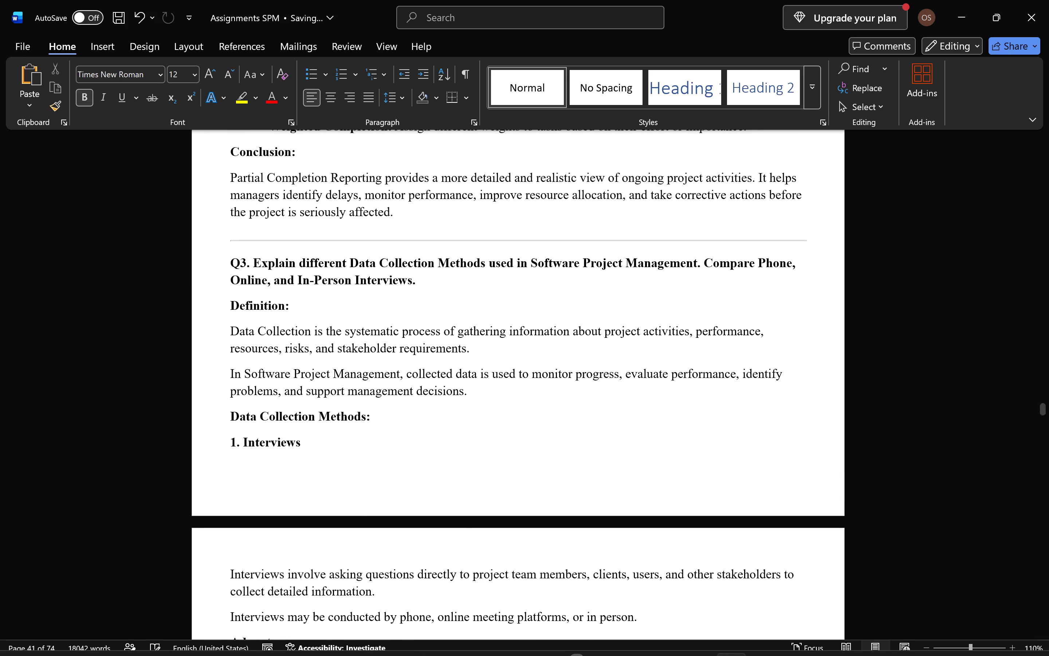
Add the divider line directly below the conclusion of Assignment 4's Q3 on Data Collection Methods.
{"action": "scroll", "coordinate": [430, 409], "scroll_direction": "down", "scroll_amount": 2}
{"action": "scroll", "coordinate": [430, 409], "scroll_direction": "up", "scroll_amount": 1}
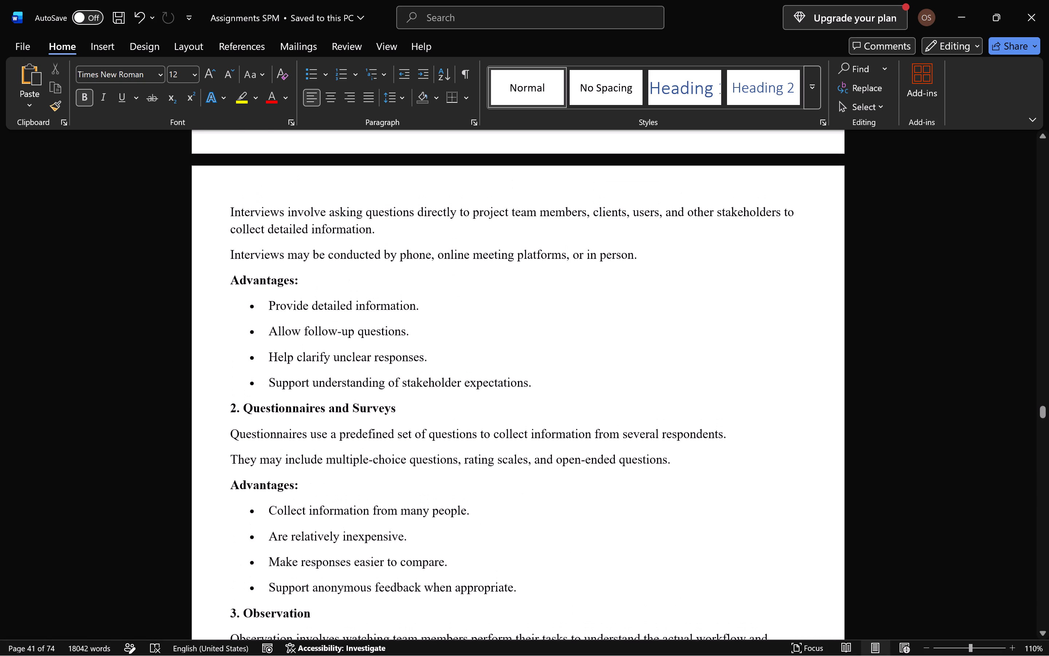
{"action": "scroll", "coordinate": [430, 409], "scroll_direction": "down", "scroll_amount": 3}
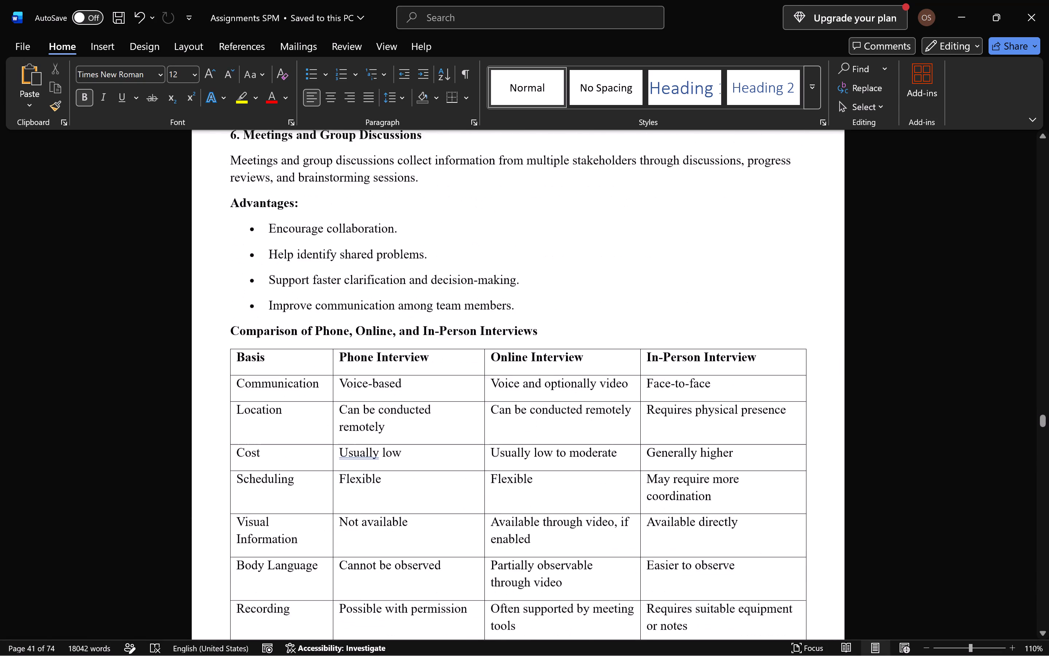
{"action": "scroll", "coordinate": [430, 409], "scroll_direction": "down", "scroll_amount": 3}
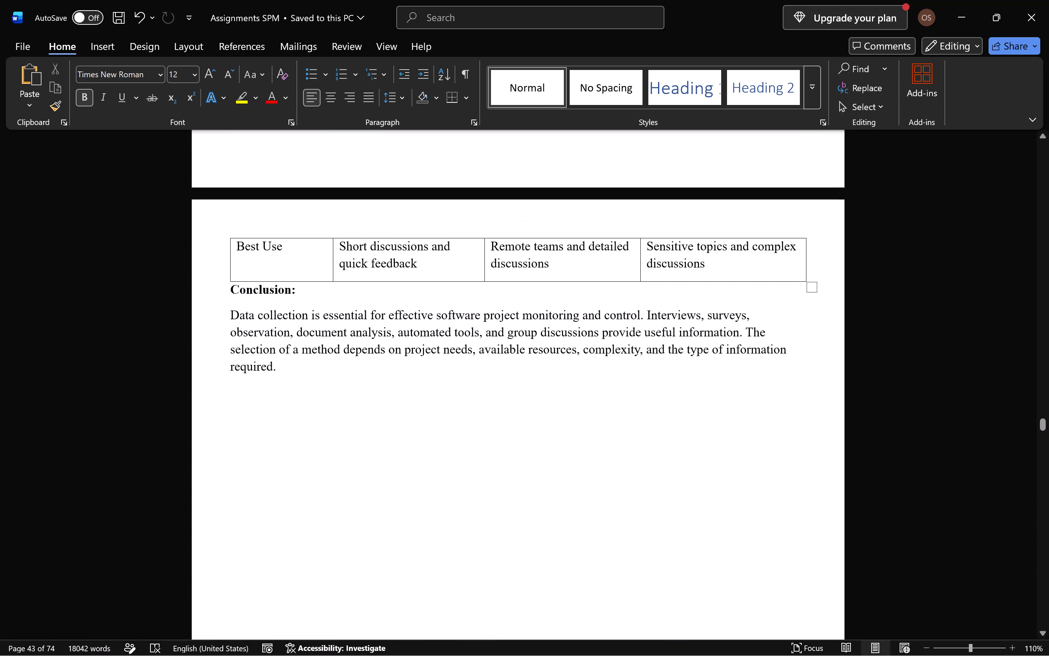
{"action": "left_click", "coordinate": [298, 414]}
{"action": "key", "text": "BackSpace"}
{"action": "key", "text": "ctrl+v"}
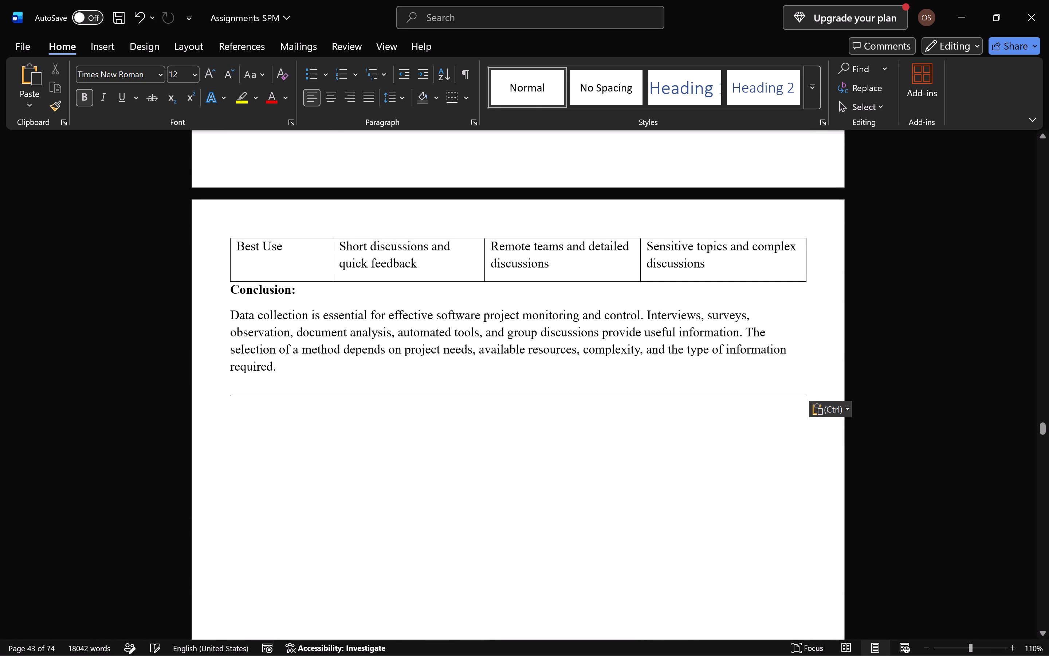
Delete the blank lines above Q4 on Visualizing Progress and Visual Project Management so it directly follows the divider, and save the document.
{"action": "scroll", "coordinate": [373, 446], "scroll_direction": "down", "scroll_amount": 2}
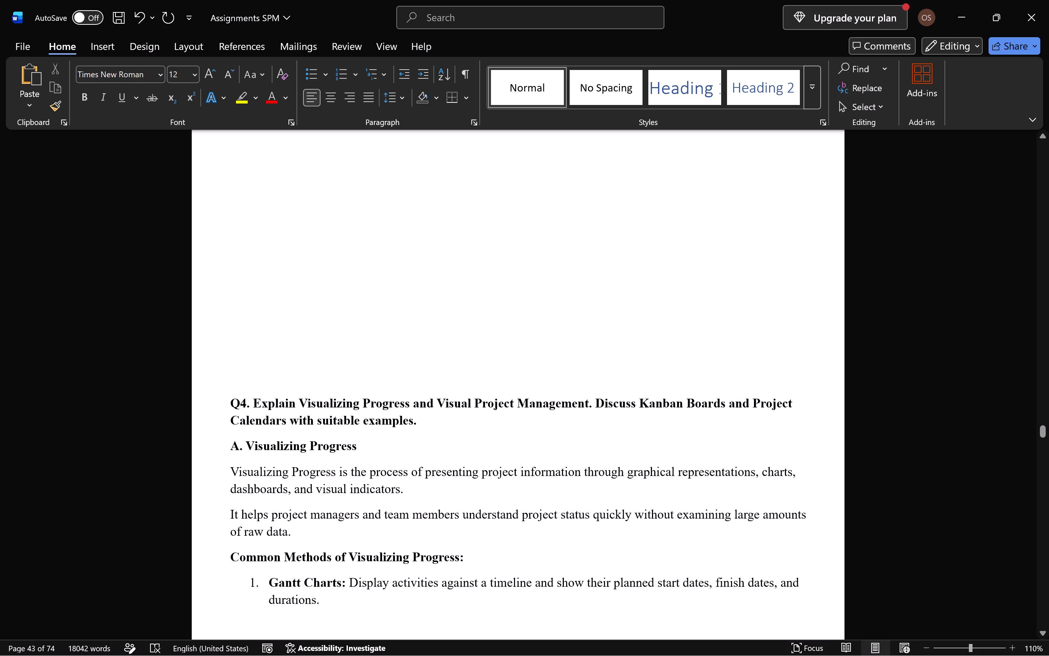
{"action": "left_click", "coordinate": [228, 411]}
{"action": "key", "text": "BackSpace"}
{"action": "key", "text": "BackSpace"}
{"action": "key", "text": "BackSpace"}
{"action": "key", "text": "BackSpace"}
{"action": "key", "text": "BackSpace"}
{"action": "key", "text": "BackSpace"}
{"action": "key", "text": "BackSpace"}
{"action": "key", "text": "BackSpace"}
{"action": "key", "text": "BackSpace"}
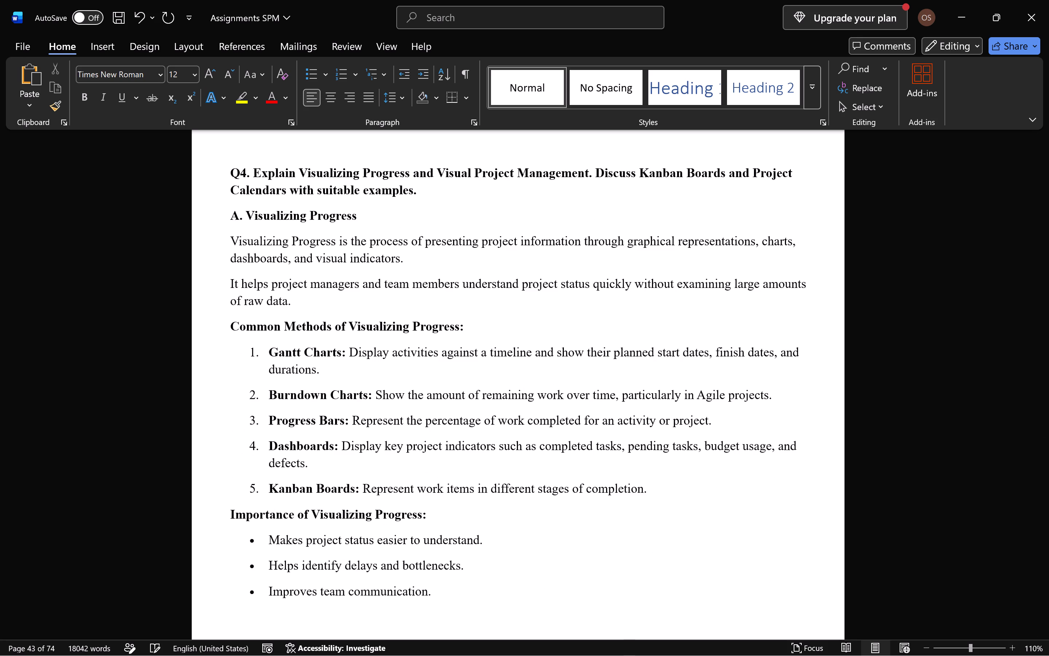
{"action": "scroll", "coordinate": [228, 411], "scroll_direction": "up", "scroll_amount": 2}
{"action": "key", "text": "BackSpace"}
{"action": "key", "text": "BackSpace"}
{"action": "key", "text": "BackSpace"}
{"action": "key", "text": "BackSpace"}
{"action": "key", "text": "BackSpace"}
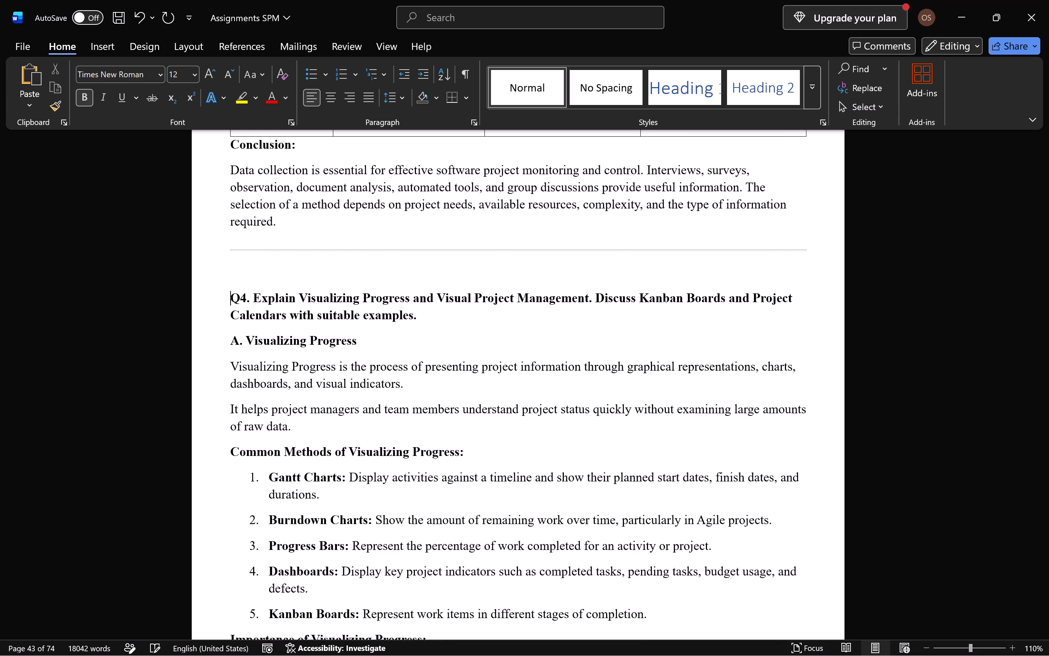
{"action": "key", "text": "BackSpace"}
{"action": "key", "text": "ctrl+s"}
Insert two blank lines before Q4's Conclusion heading so it starts on the next page with its paragraph, and save the document.
{"action": "scroll", "coordinate": [228, 411], "scroll_direction": "down", "scroll_amount": 1}
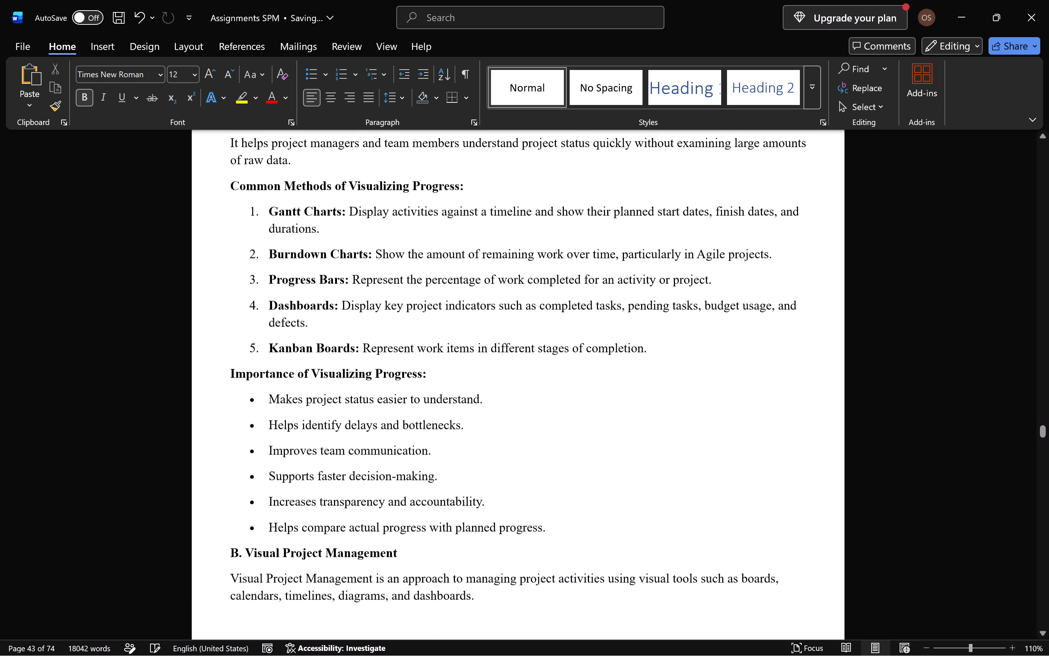
{"action": "scroll", "coordinate": [228, 411], "scroll_direction": "down", "scroll_amount": 2}
{"action": "scroll", "coordinate": [248, 499], "scroll_direction": "down", "scroll_amount": 1}
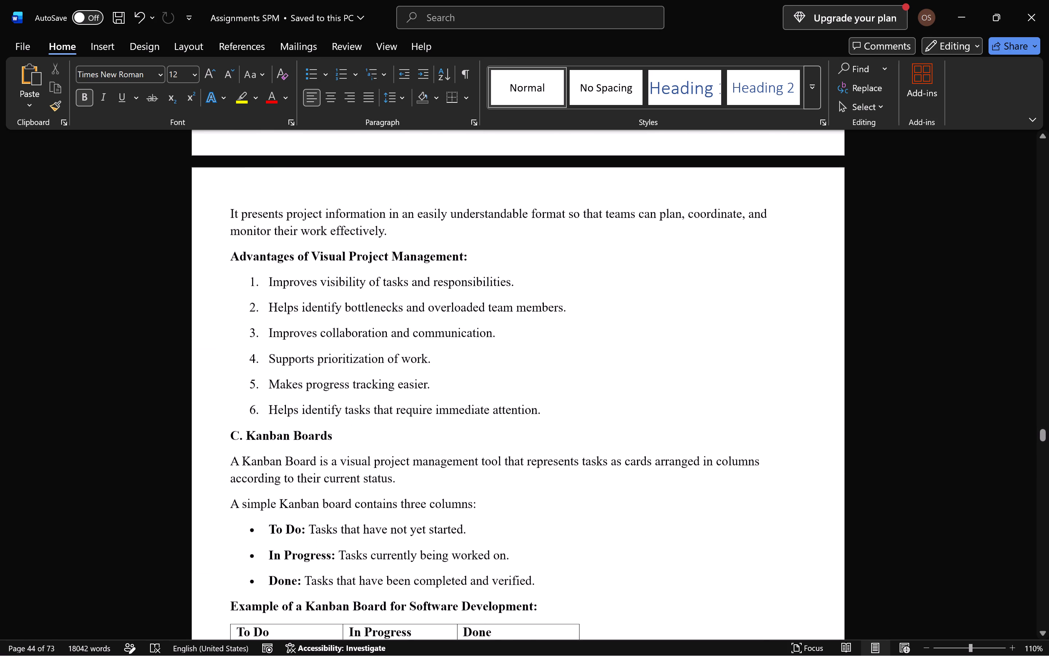
{"action": "scroll", "coordinate": [248, 499], "scroll_direction": "down", "scroll_amount": 3}
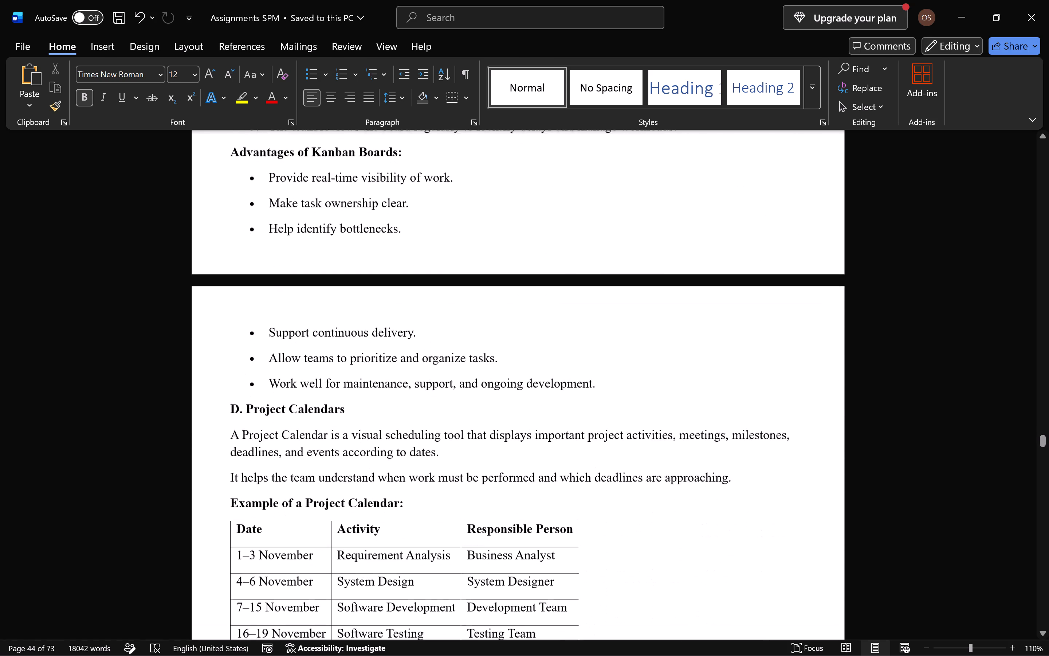
{"action": "scroll", "coordinate": [248, 499], "scroll_direction": "down", "scroll_amount": 2}
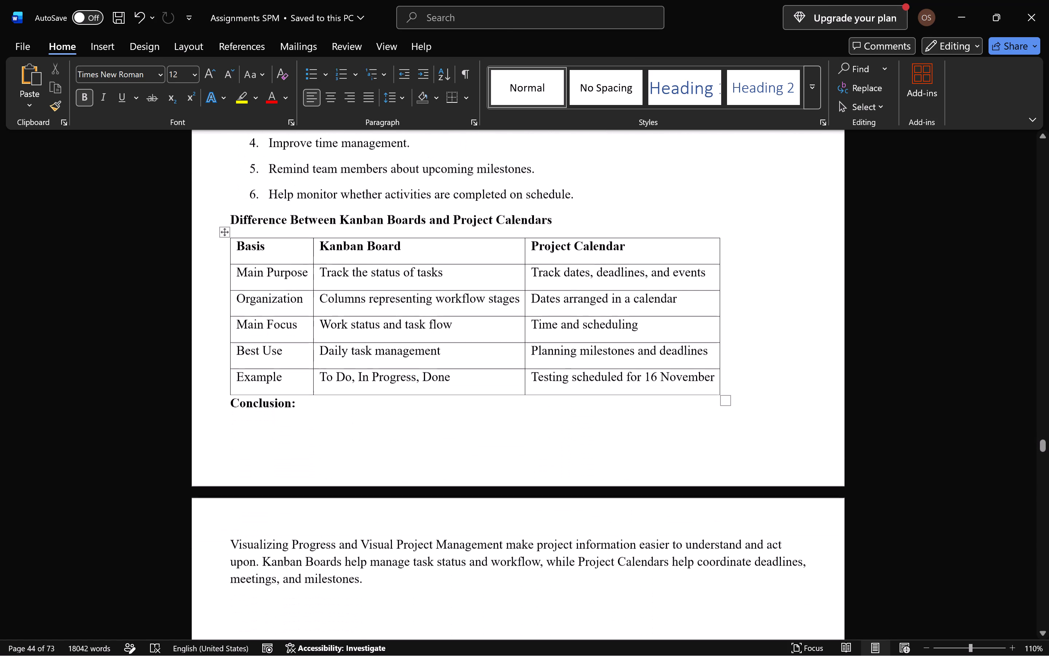
{"action": "left_click", "coordinate": [231, 401]}
{"action": "key", "text": "Return"}
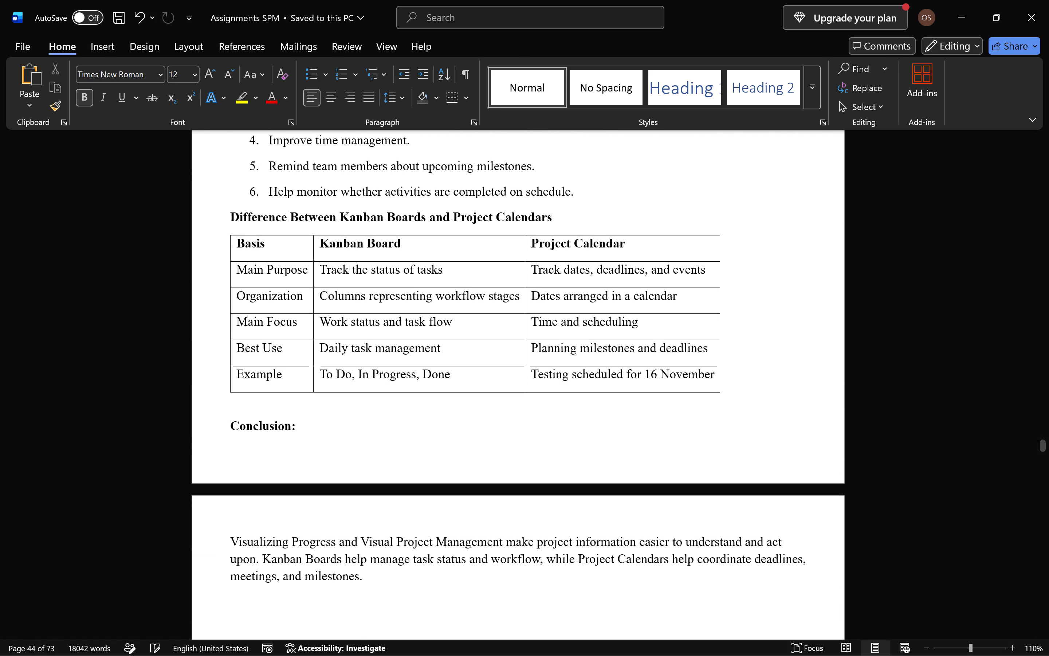
{"action": "key", "text": "Return"}
{"action": "key", "text": "ctrl+s"}
Add the divider line below the conclusion of Assignment 4's Q4 on Visualizing Progress.
{"action": "scroll", "coordinate": [231, 401], "scroll_direction": "down", "scroll_amount": 3}
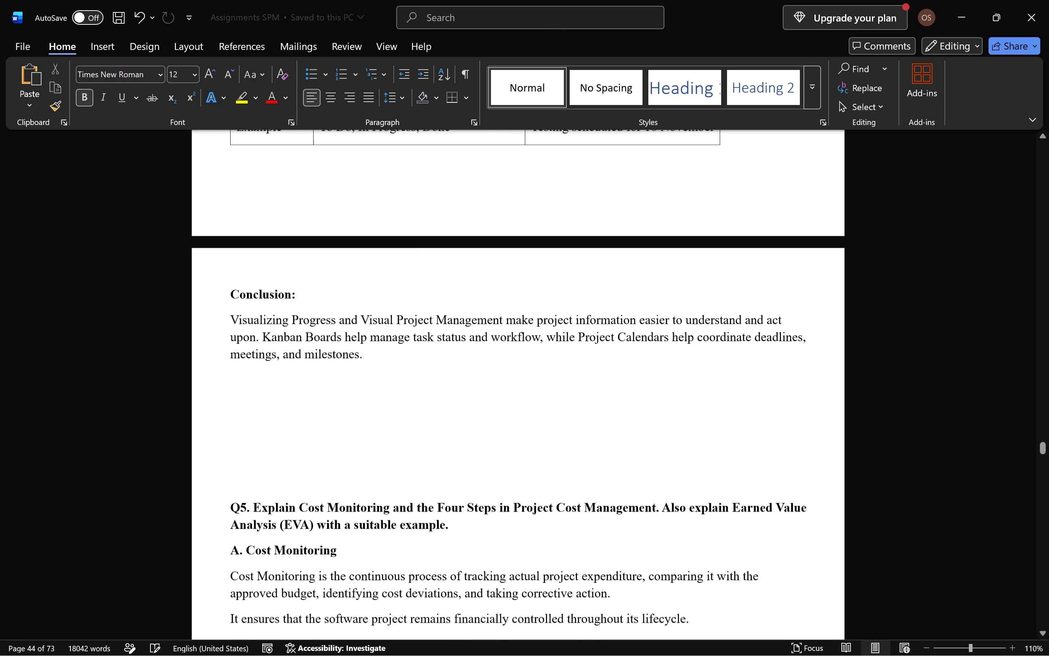
{"action": "left_click", "coordinate": [266, 304]}
{"action": "key", "text": "ctrl+v"}
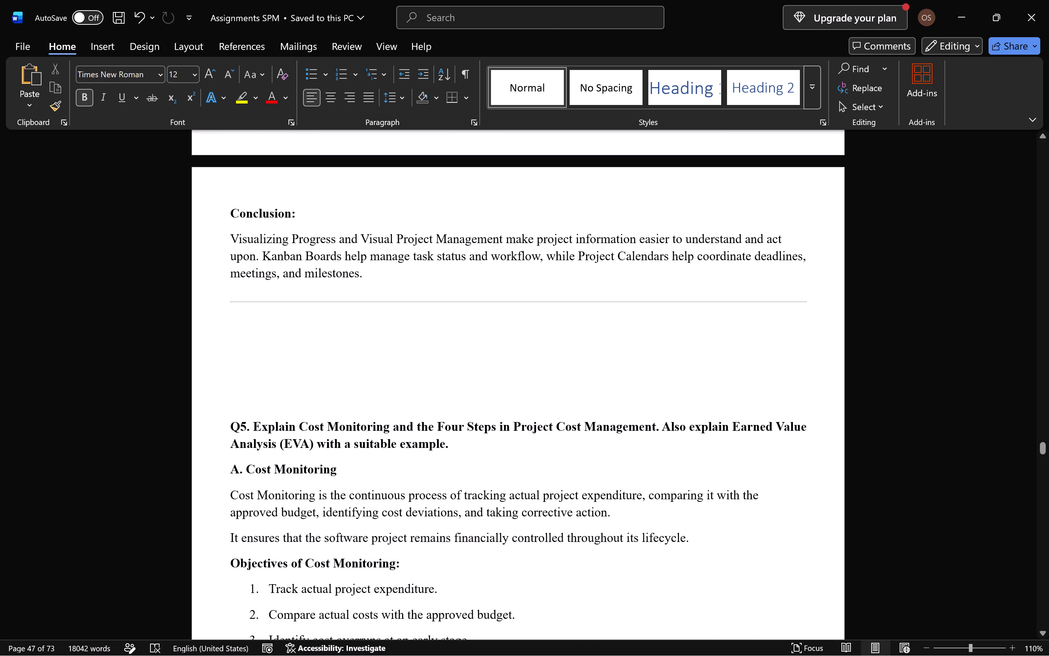
Delete the blank lines above Q5 on Cost Monitoring so it directly follows the divider, and save the document.
{"action": "left_click", "coordinate": [228, 422]}
{"action": "key", "text": "BackSpace"}
{"action": "key", "text": "BackSpace"}
{"action": "key", "text": "BackSpace"}
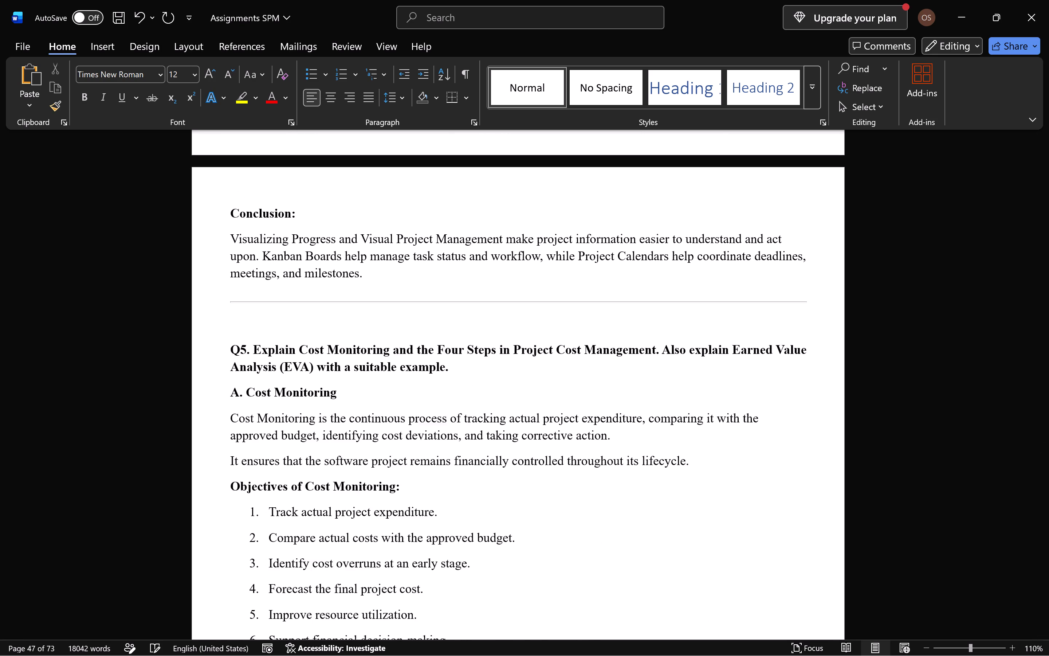
{"action": "key", "text": "BackSpace"}
{"action": "key", "text": "ctrl+s"}
Add the divider line on the blank line below the conclusion of Assignment 4's Q5 on Cost Monitoring and Earned Value Analysis.
{"action": "scroll", "coordinate": [414, 454], "scroll_direction": "down", "scroll_amount": 1}
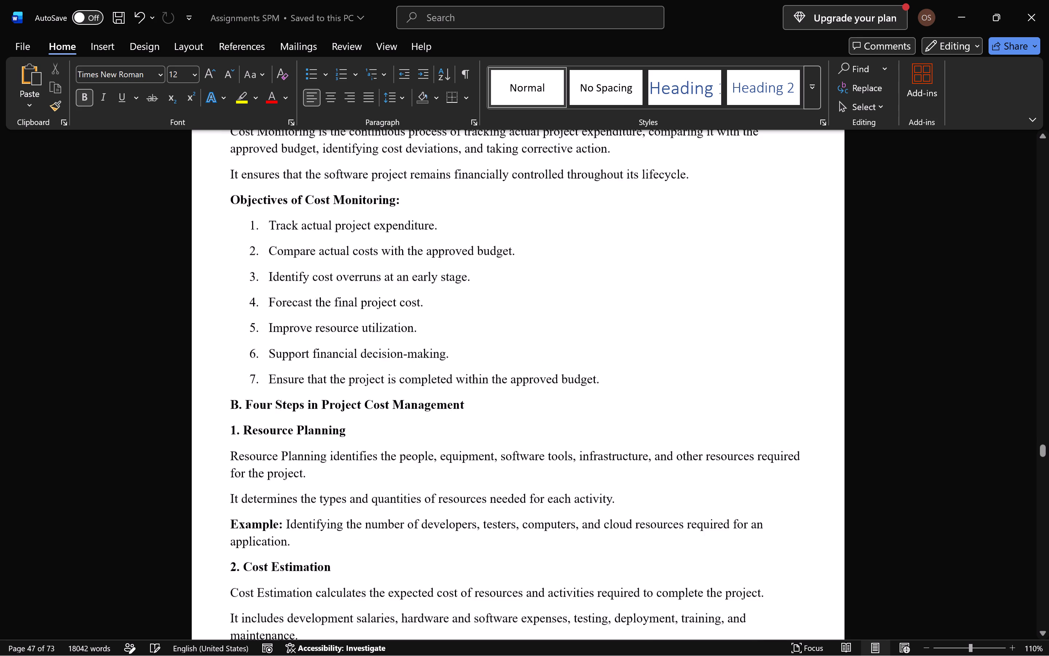
{"action": "scroll", "coordinate": [414, 454], "scroll_direction": "down", "scroll_amount": 4}
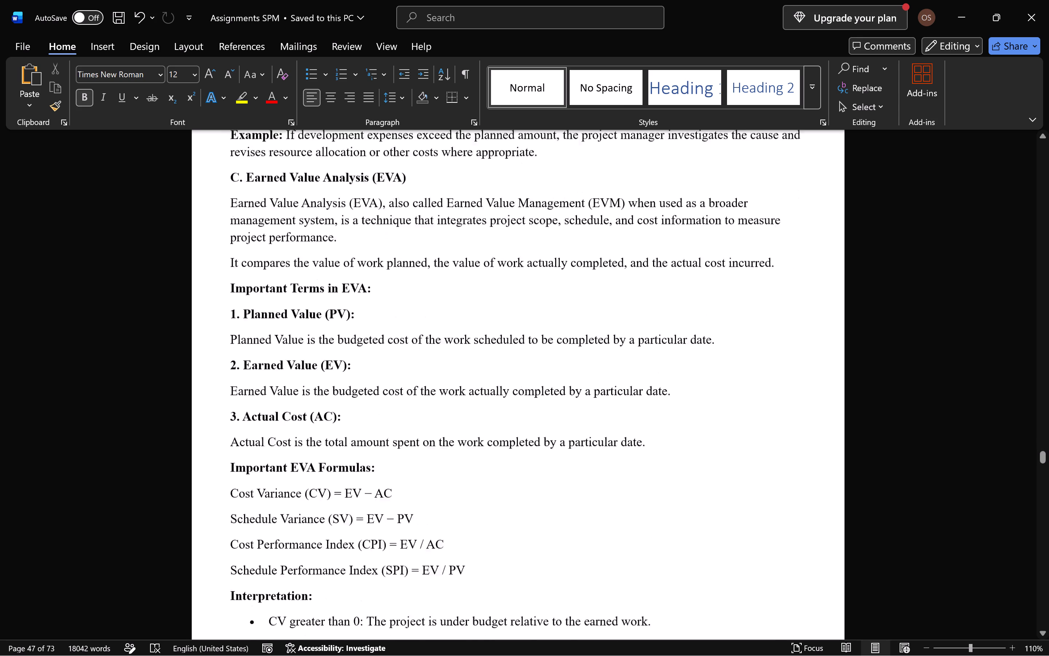
{"action": "scroll", "coordinate": [414, 454], "scroll_direction": "down", "scroll_amount": 4}
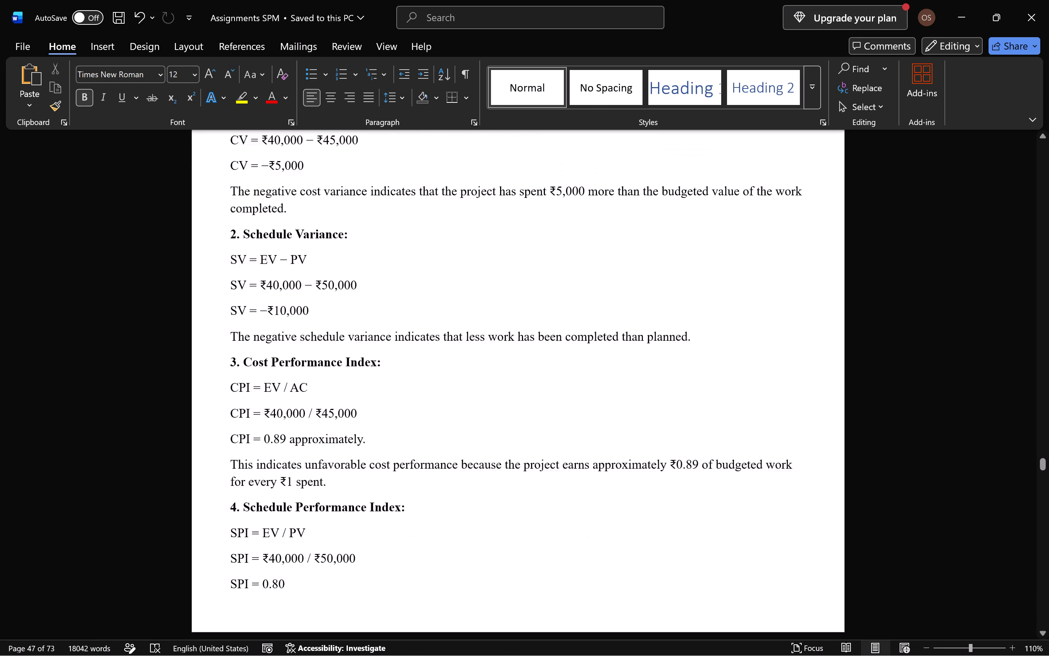
{"action": "scroll", "coordinate": [414, 454], "scroll_direction": "down", "scroll_amount": 2}
{"action": "left_click", "coordinate": [293, 446]}
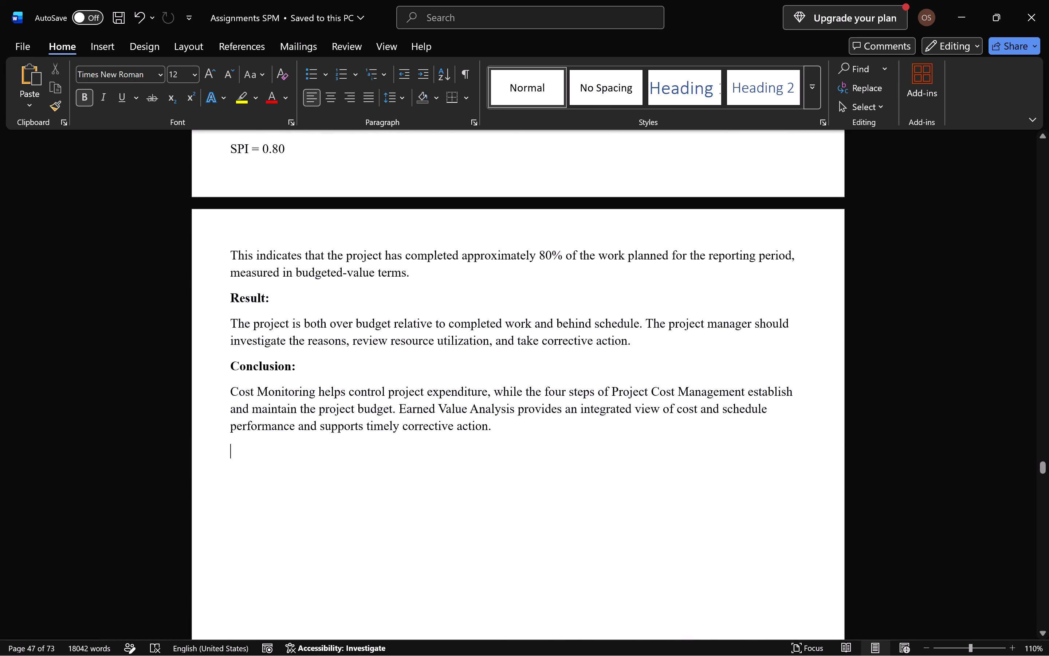
{"action": "key", "text": "ctrl+v"}
Delete the blank lines above Assignment 4's Q6 on Project Tracking so it directly follows the divider, and save the document.
{"action": "scroll", "coordinate": [333, 501], "scroll_direction": "down", "scroll_amount": 2}
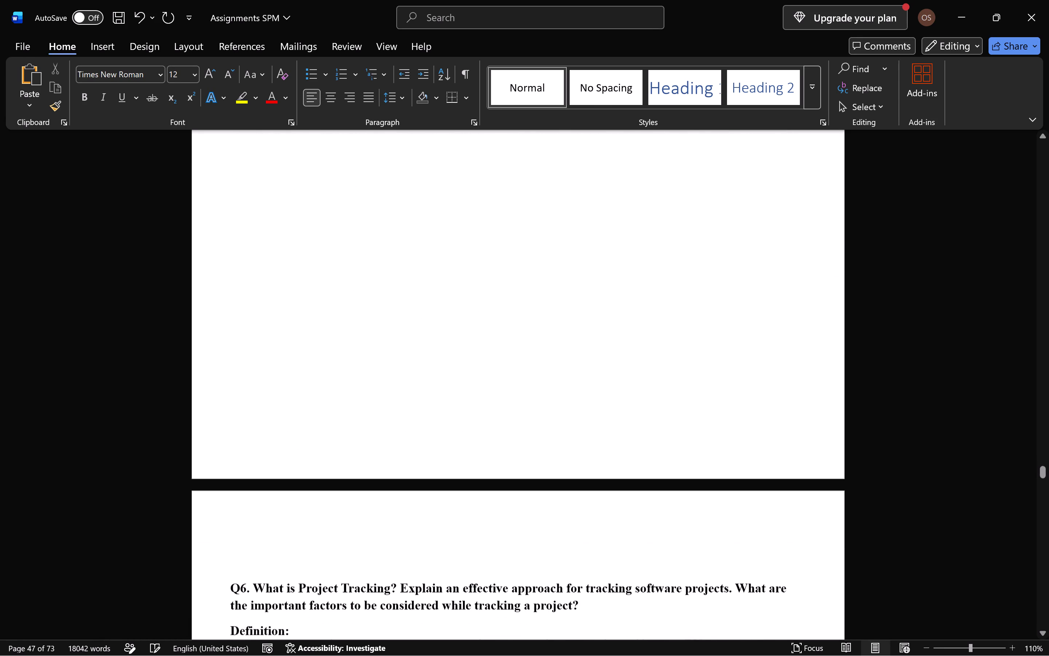
{"action": "scroll", "coordinate": [333, 501], "scroll_direction": "down", "scroll_amount": 1}
{"action": "left_click", "coordinate": [224, 539]}
{"action": "key", "text": "BackSpace"}
{"action": "key", "text": "BackSpace"}
{"action": "key", "text": "BackSpace"}
{"action": "key", "text": "BackSpace"}
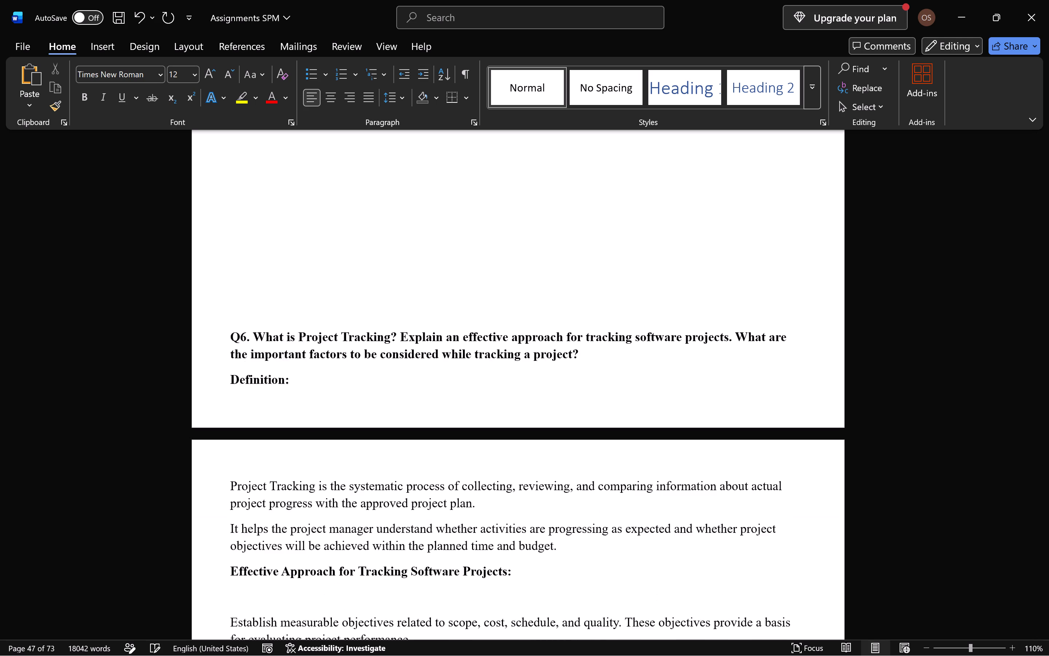
{"action": "key", "text": "BackSpace"}
{"action": "key", "text": "BackSpace"}
{"action": "key", "text": "BackSpace"}
{"action": "key", "text": "BackSpace"}
{"action": "scroll", "coordinate": [224, 539], "scroll_direction": "up", "scroll_amount": 2}
{"action": "key", "text": "BackSpace"}
{"action": "key", "text": "BackSpace"}
{"action": "key", "text": "BackSpace"}
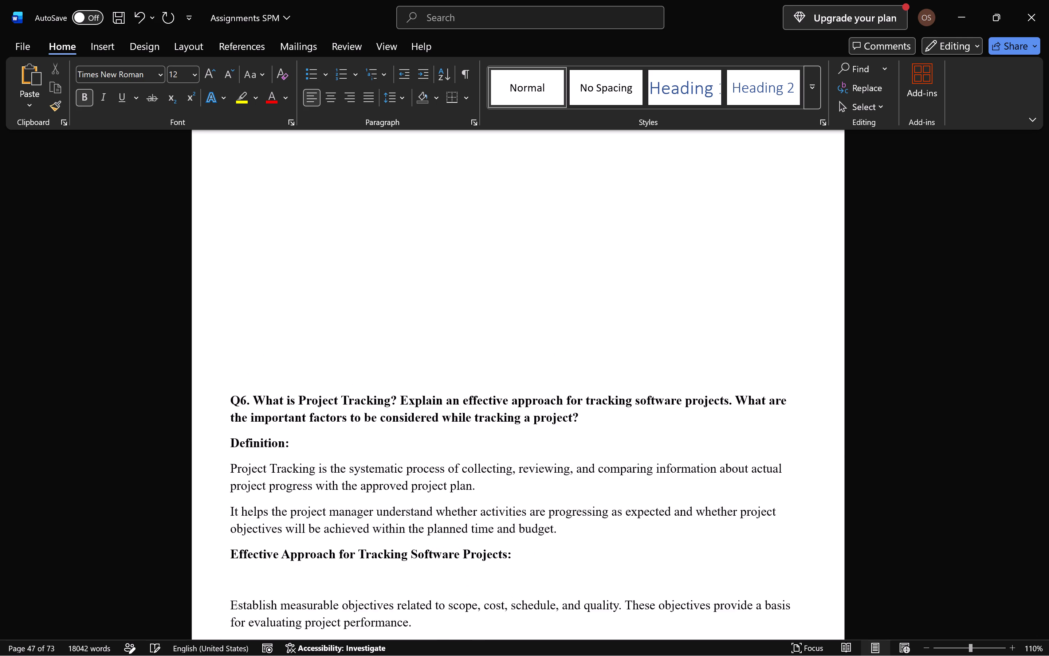
{"action": "key", "text": "BackSpace"}
{"action": "key", "text": "BackSpace"}
{"action": "key", "text": "BackSpace"}
{"action": "key", "text": "BackSpace"}
{"action": "key", "text": "BackSpace"}
{"action": "key", "text": "BackSpace"}
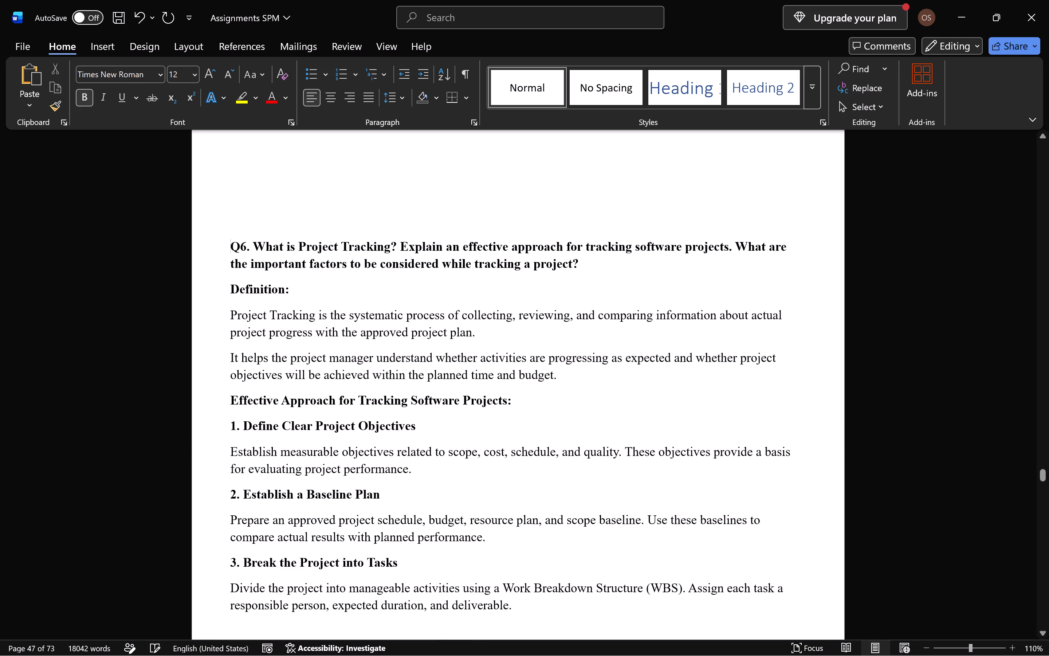
{"action": "scroll", "coordinate": [302, 532], "scroll_direction": "up", "scroll_amount": 2}
{"action": "key", "text": "BackSpace"}
{"action": "key", "text": "BackSpace"}
{"action": "key", "text": "BackSpace"}
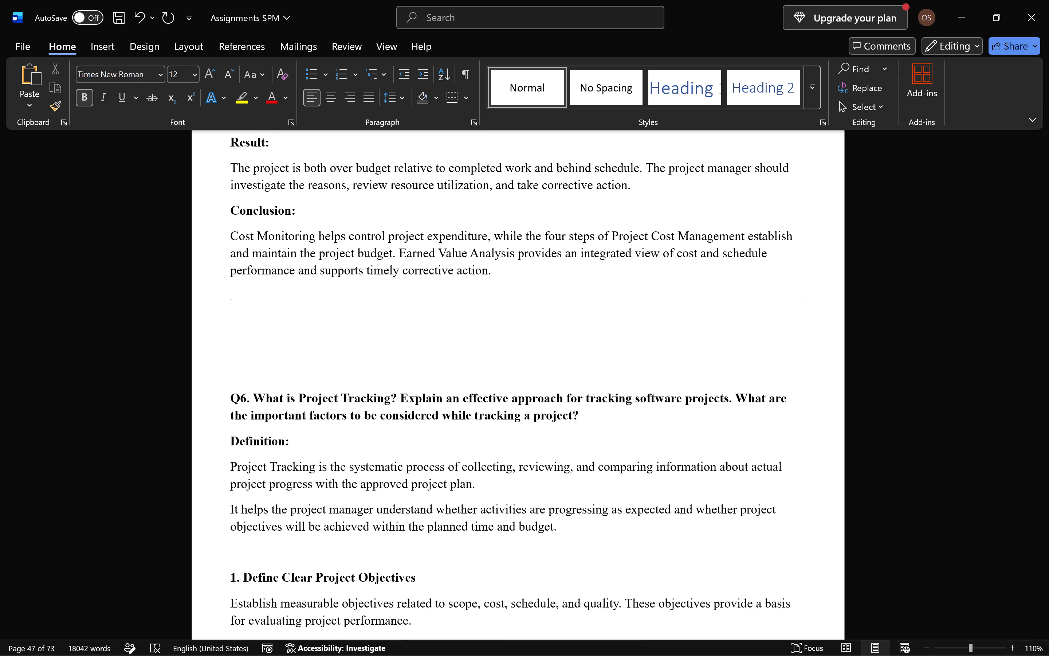
{"action": "key", "text": "BackSpace"}
{"action": "key", "text": "BackSpace"}
{"action": "key", "text": "BackSpace"}
{"action": "key", "text": "ctrl+s"}
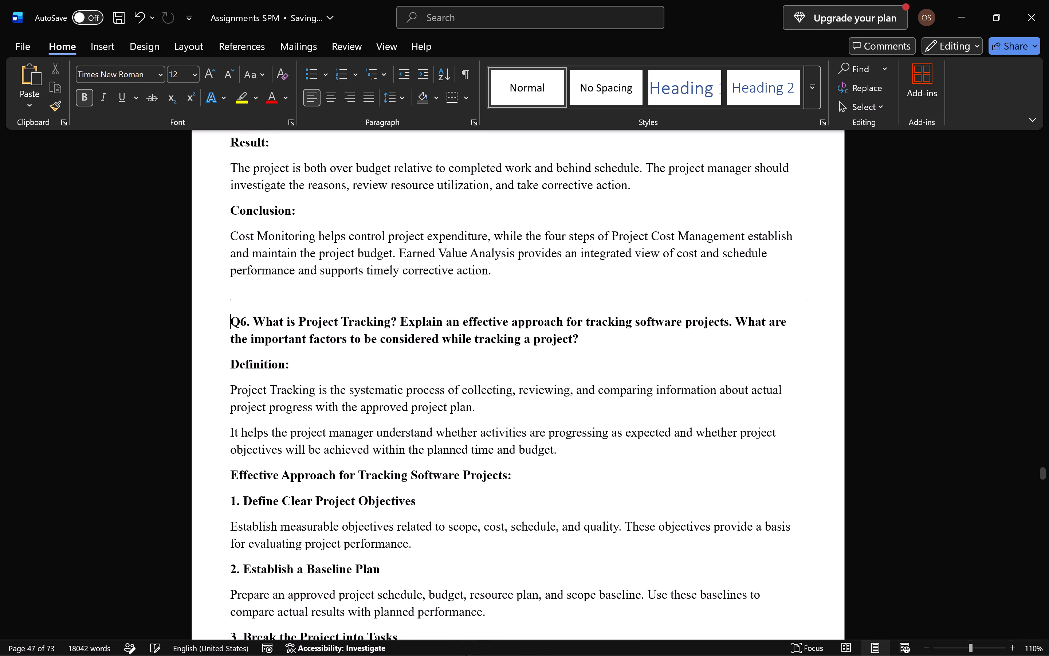
Join Q6's conclusion paragraph onto the Conclusion heading's line, separated by a space, and save the document.
{"action": "scroll", "coordinate": [484, 453], "scroll_direction": "down", "scroll_amount": 4}
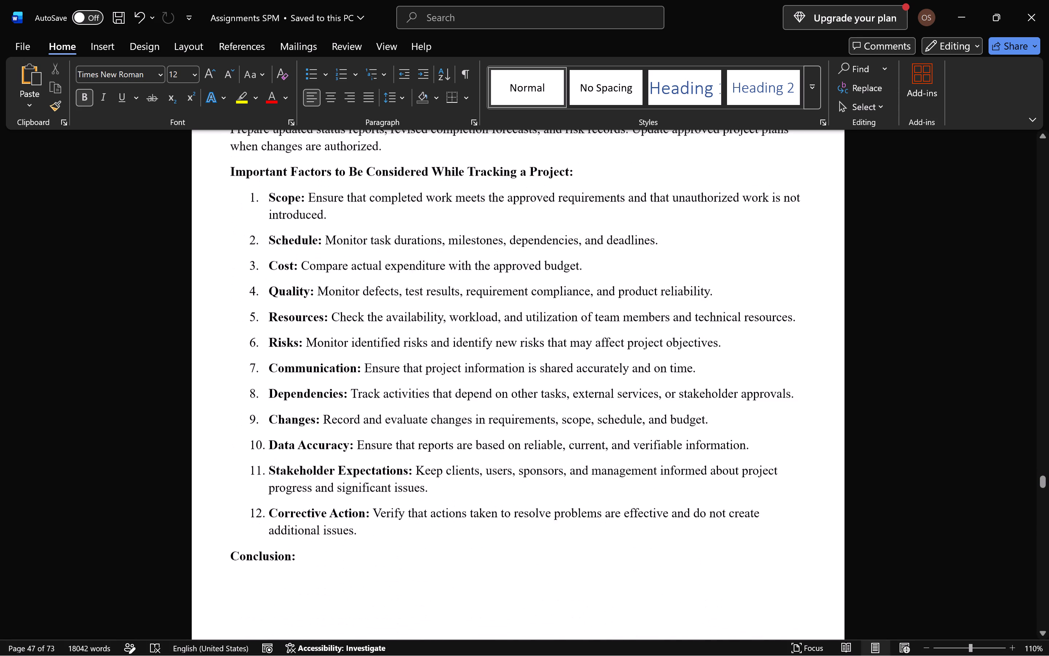
{"action": "scroll", "coordinate": [484, 453], "scroll_direction": "down", "scroll_amount": 2}
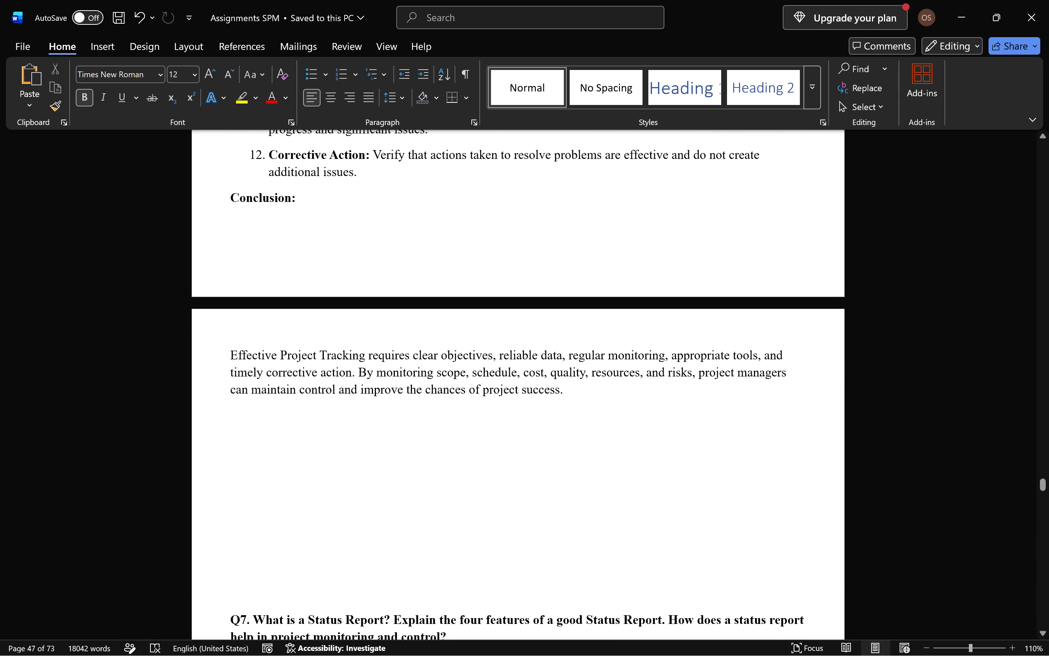
{"action": "left_click", "coordinate": [237, 353]}
{"action": "key", "text": "Left"}
{"action": "key", "text": "BackSpace"}
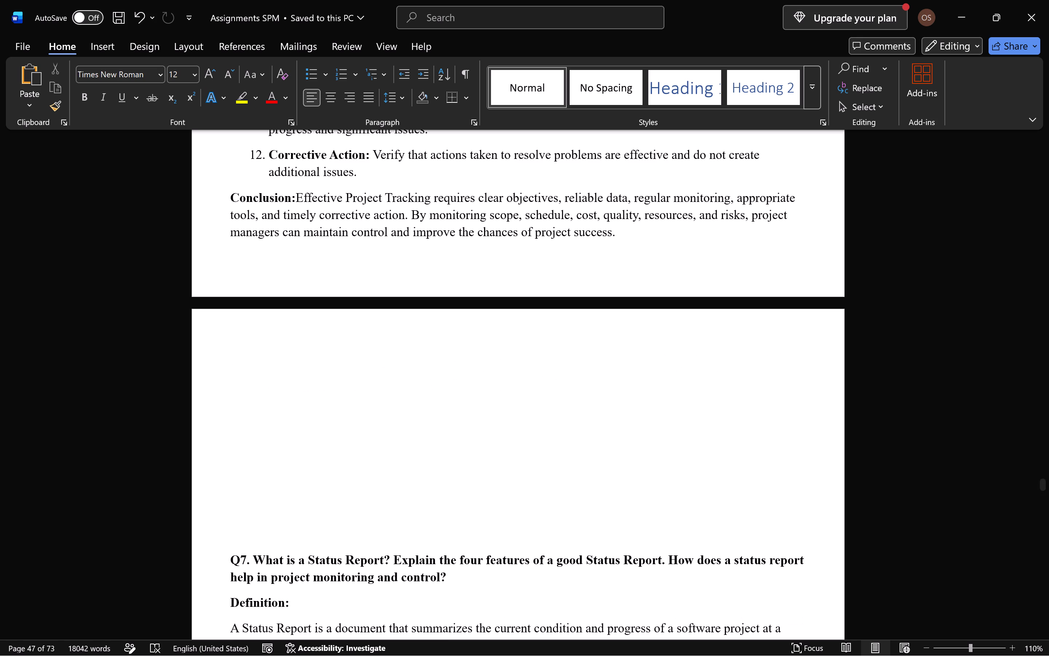
{"action": "key", "text": "space"}
{"action": "key", "text": "ctrl+s"}
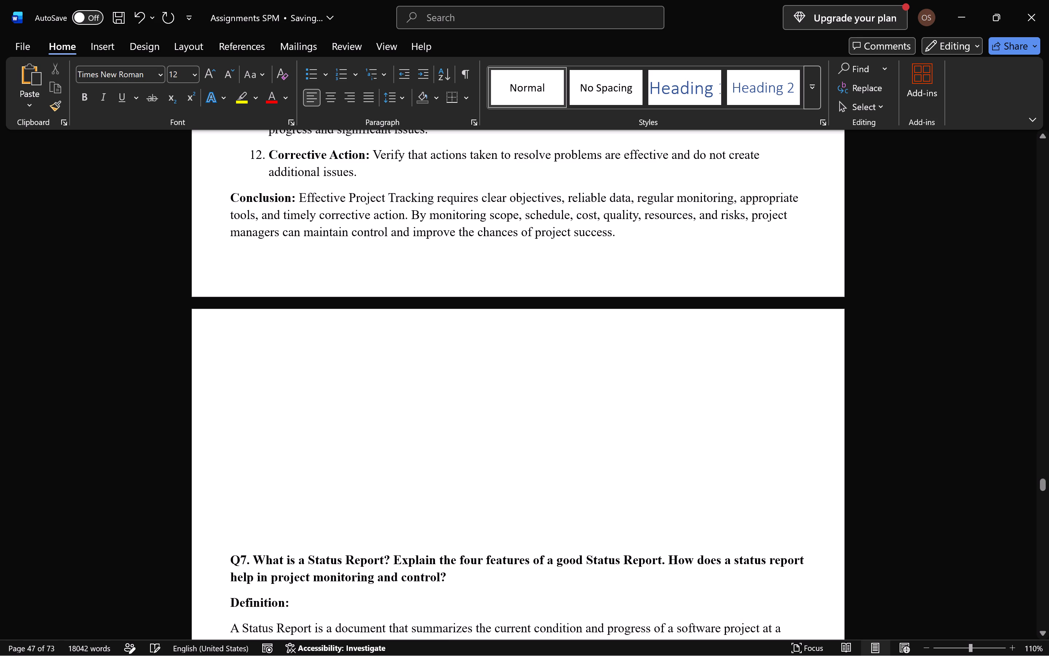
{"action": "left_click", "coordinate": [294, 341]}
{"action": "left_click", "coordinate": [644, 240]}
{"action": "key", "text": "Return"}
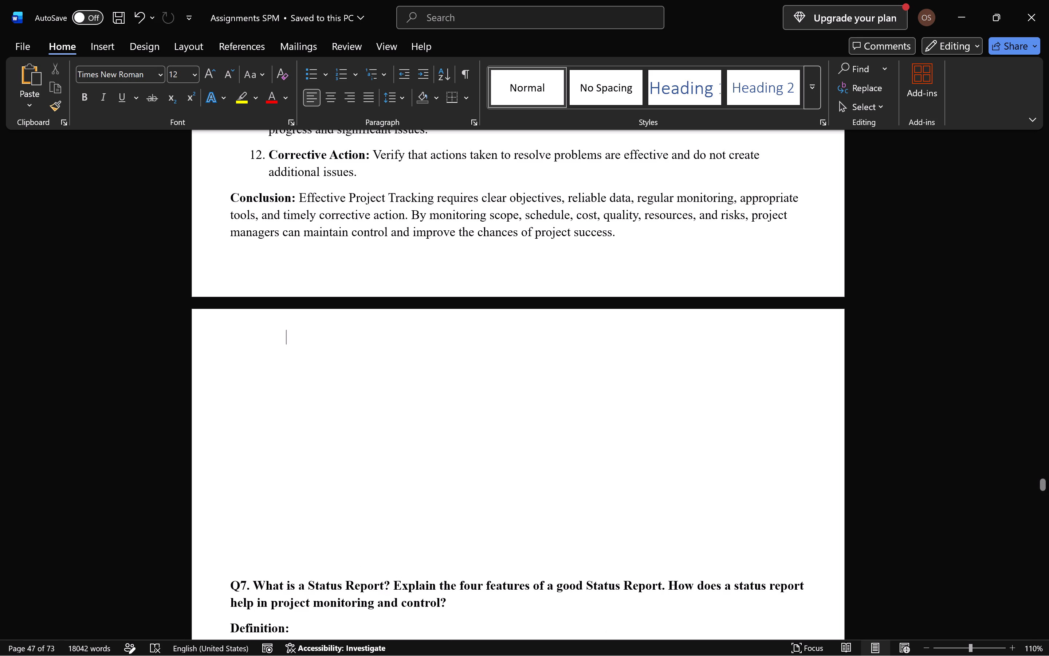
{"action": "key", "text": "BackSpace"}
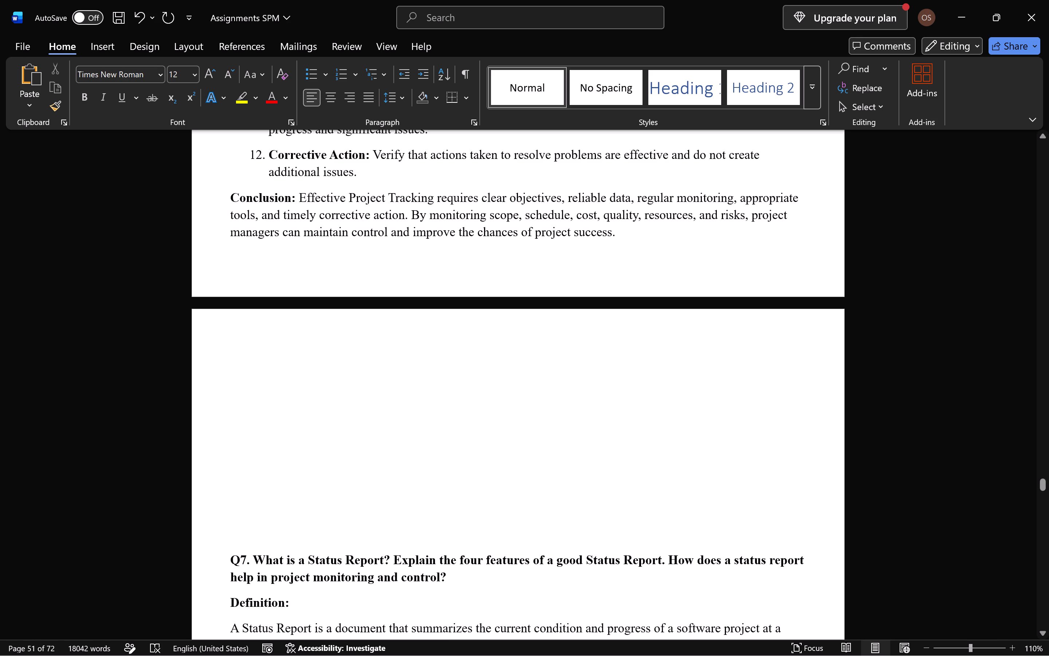
Delete the blank lines above Q7 on Status Reports so it starts at the top of its page, and save the document.
{"action": "left_click", "coordinate": [229, 564]}
{"action": "key", "text": "BackSpace"}
{"action": "key", "text": "BackSpace"}
{"action": "key", "text": "BackSpace"}
{"action": "key", "text": "BackSpace"}
{"action": "key", "text": "BackSpace"}
{"action": "key", "text": "BackSpace"}
{"action": "key", "text": "BackSpace"}
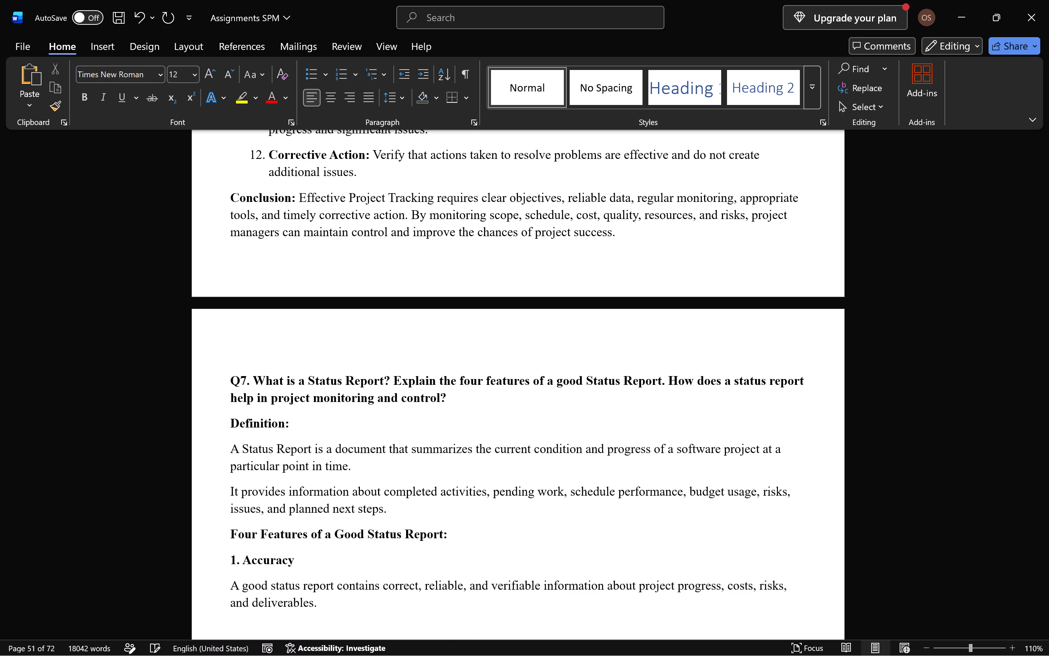
{"action": "key", "text": "BackSpace"}
{"action": "key", "text": "ctrl+s"}
Remove one blank line below the conclusion of Assignment 4's Q7 on Status Reports and add the divider line there.
{"action": "scroll", "coordinate": [229, 564], "scroll_direction": "down", "scroll_amount": 1}
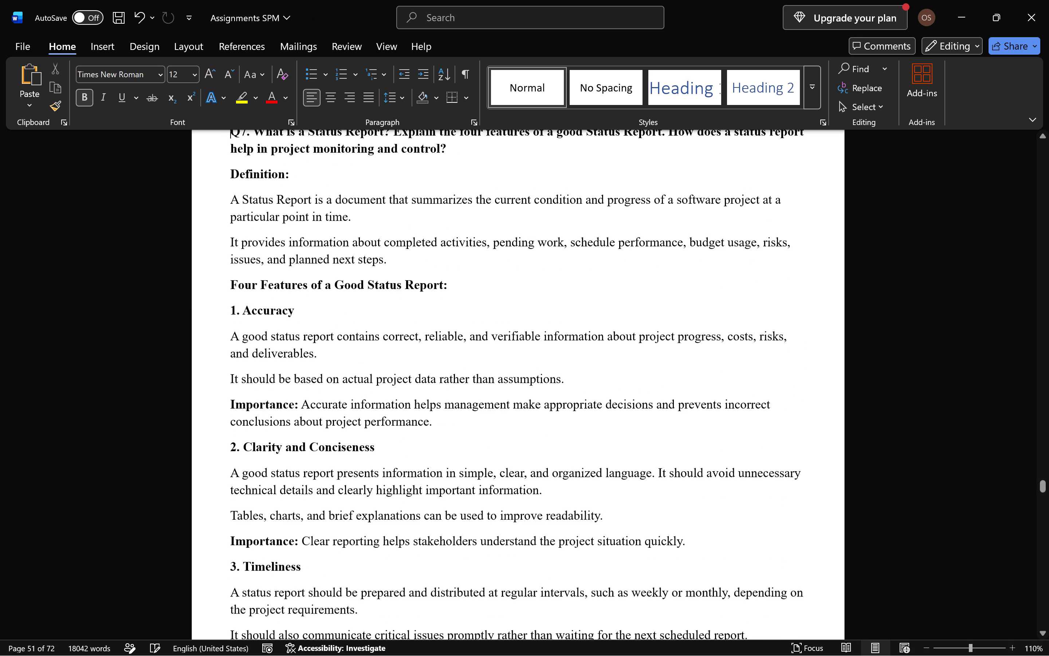
{"action": "scroll", "coordinate": [229, 564], "scroll_direction": "down", "scroll_amount": 3}
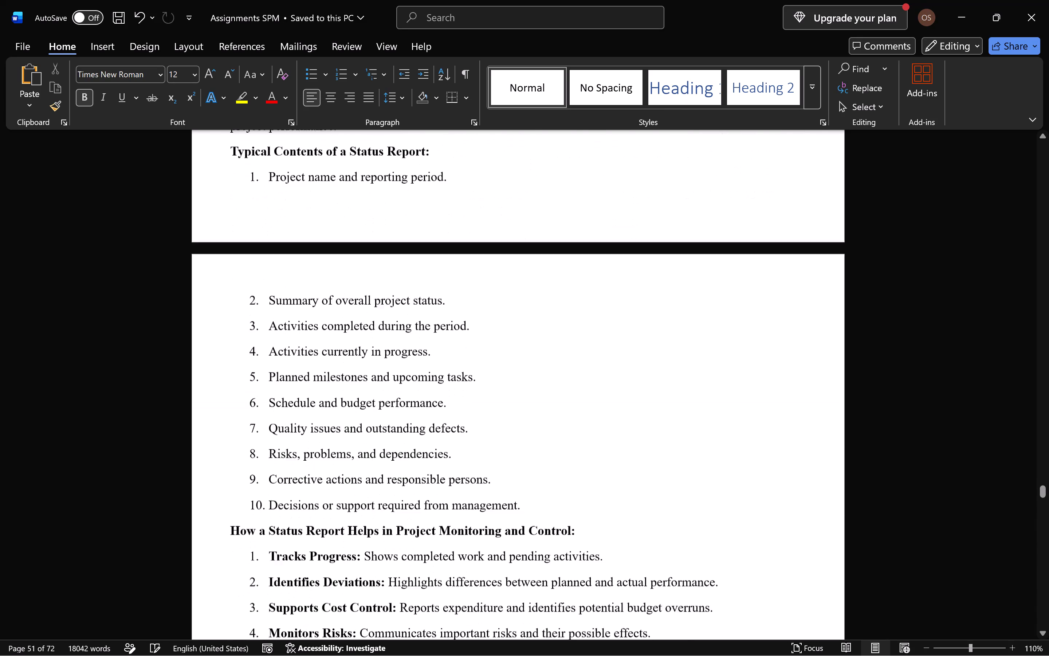
{"action": "scroll", "coordinate": [229, 564], "scroll_direction": "down", "scroll_amount": 2}
{"action": "left_click", "coordinate": [246, 479]}
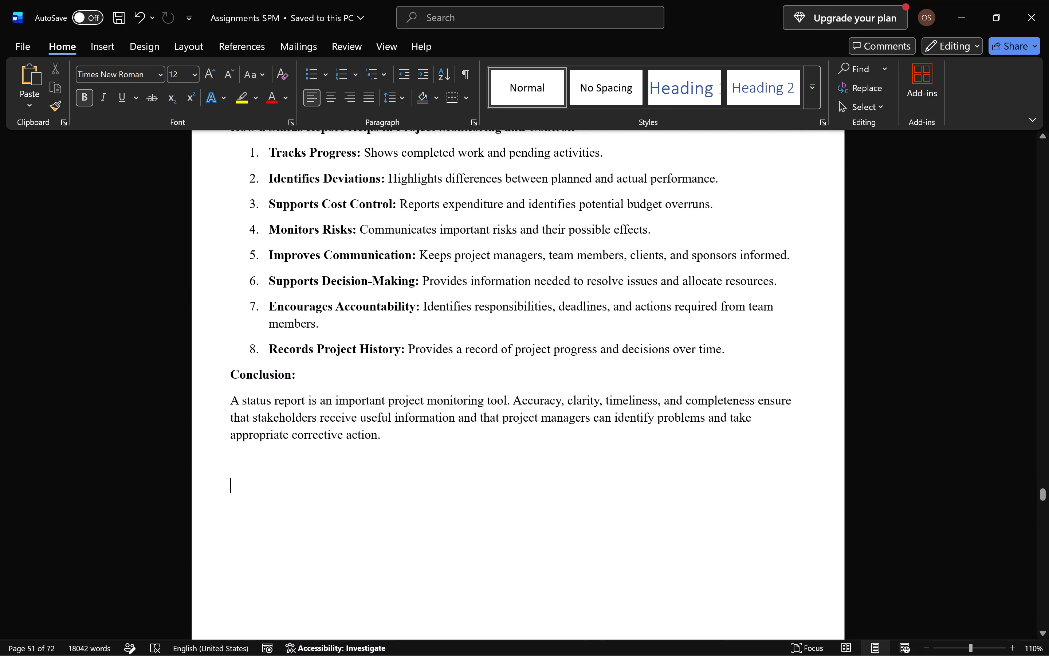
{"action": "key", "text": "BackSpace"}
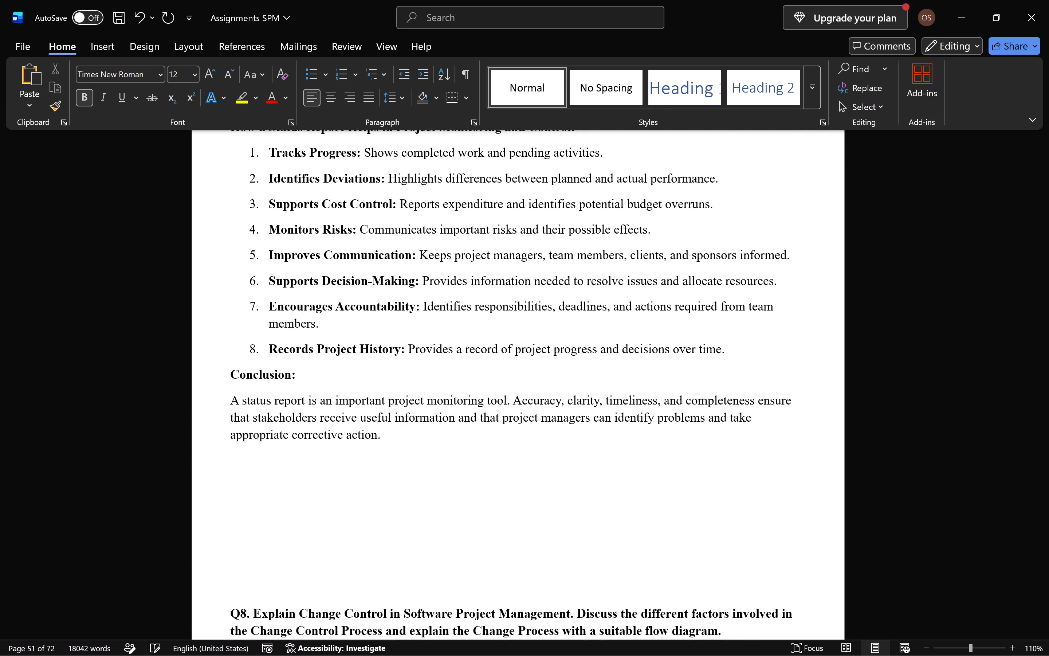
{"action": "key", "text": "ctrl+v"}
Delete the blank lines above Q8 on Change Control so it directly follows the divider, and save the document.
{"action": "left_click", "coordinate": [226, 620]}
{"action": "key", "text": "BackSpace"}
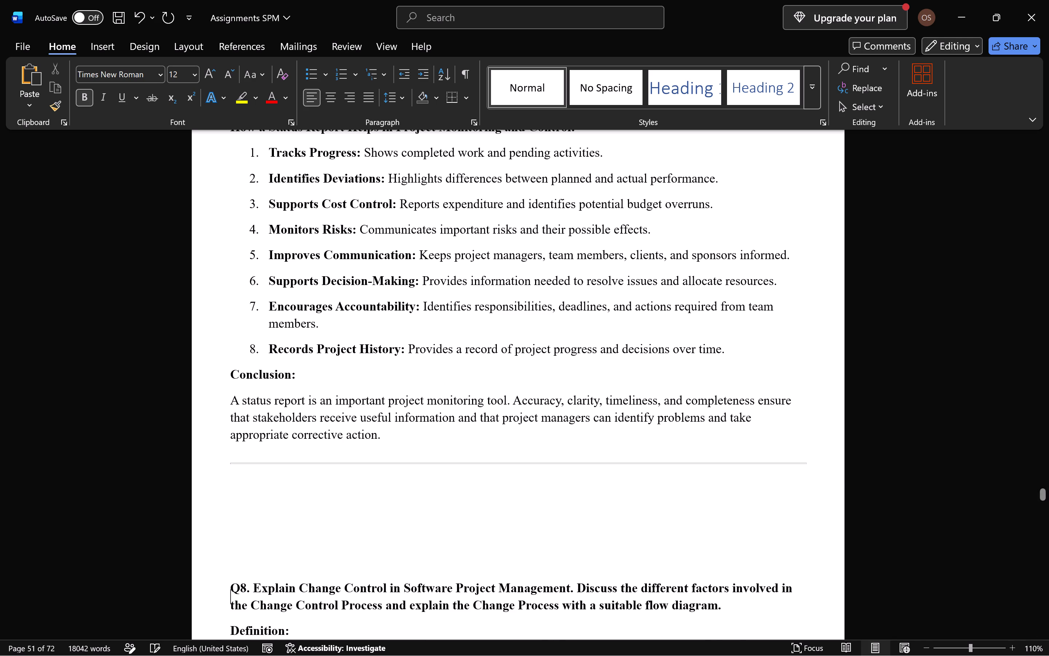
{"action": "key", "text": "BackSpace"}
{"action": "key", "text": "BackSpace"}
{"action": "key", "text": "BackSpace"}
{"action": "key", "text": "BackSpace"}
{"action": "key", "text": "ctrl+s"}
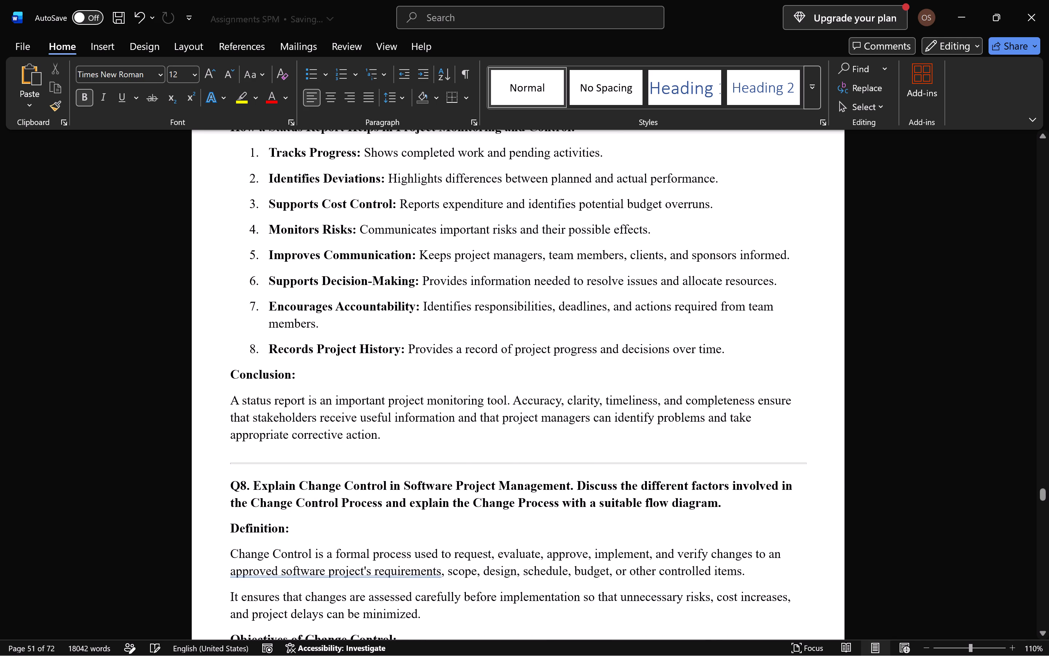
Shrink Q8's Change Control flow diagram proportionally to a little over half its width so it fits on its heading's page, and save.
{"action": "scroll", "coordinate": [500, 507], "scroll_direction": "down", "scroll_amount": 3}
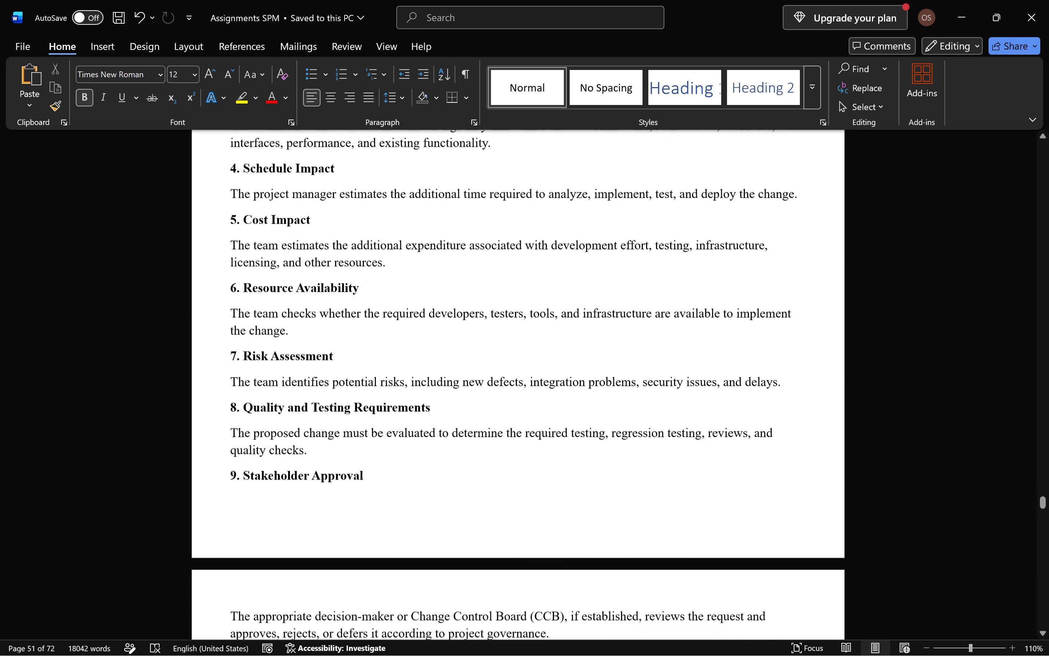
{"action": "scroll", "coordinate": [500, 507], "scroll_direction": "down", "scroll_amount": 4}
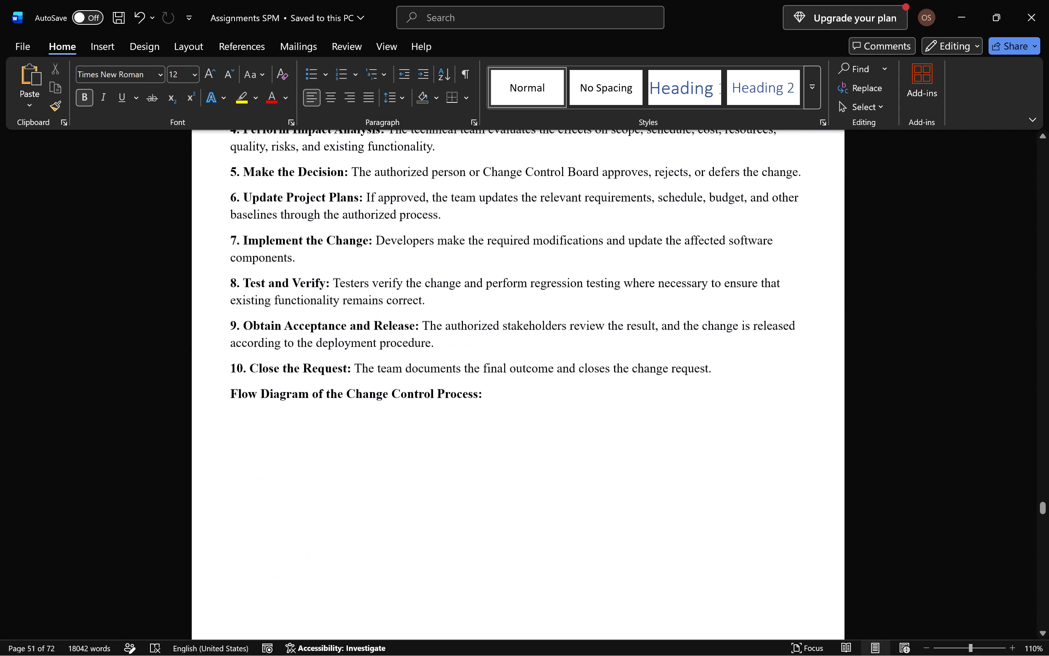
{"action": "scroll", "coordinate": [500, 507], "scroll_direction": "down", "scroll_amount": 2}
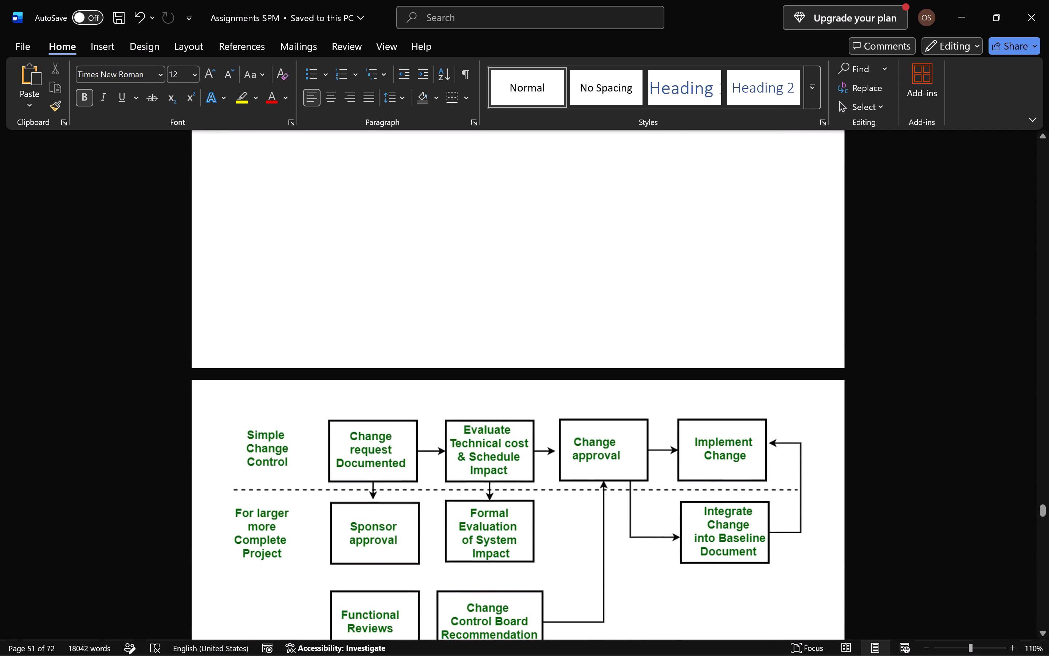
{"action": "scroll", "coordinate": [436, 398], "scroll_direction": "up", "scroll_amount": 2}
{"action": "scroll", "coordinate": [436, 398], "scroll_direction": "down", "scroll_amount": 2}
{"action": "left_click", "coordinate": [521, 360]}
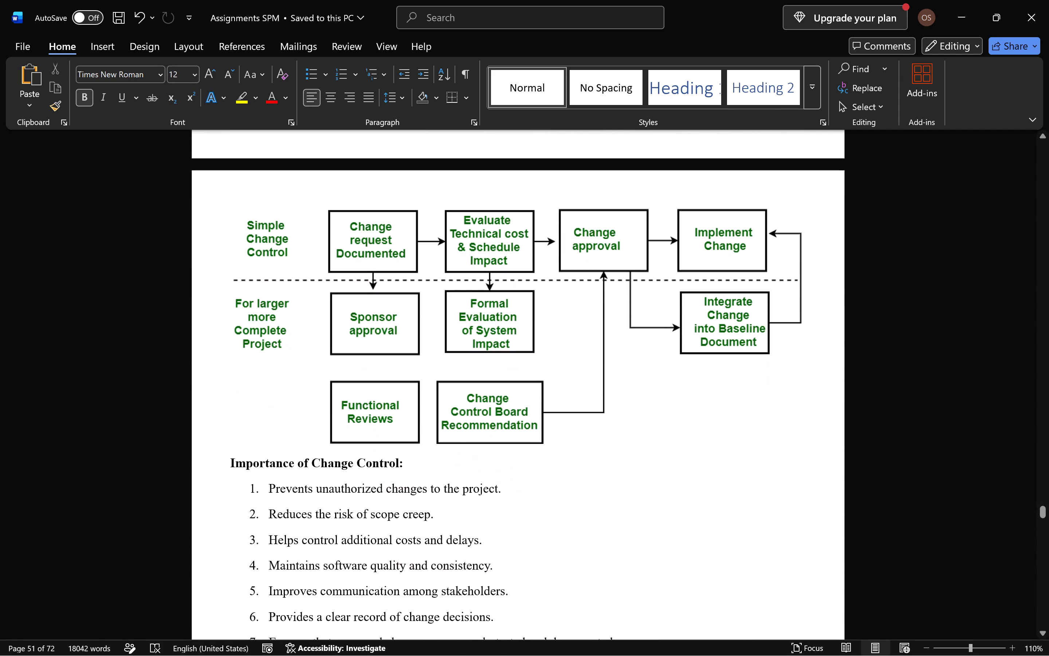
{"action": "left_click_drag", "start_coordinate": [806, 447], "coordinate": [696, 393]}
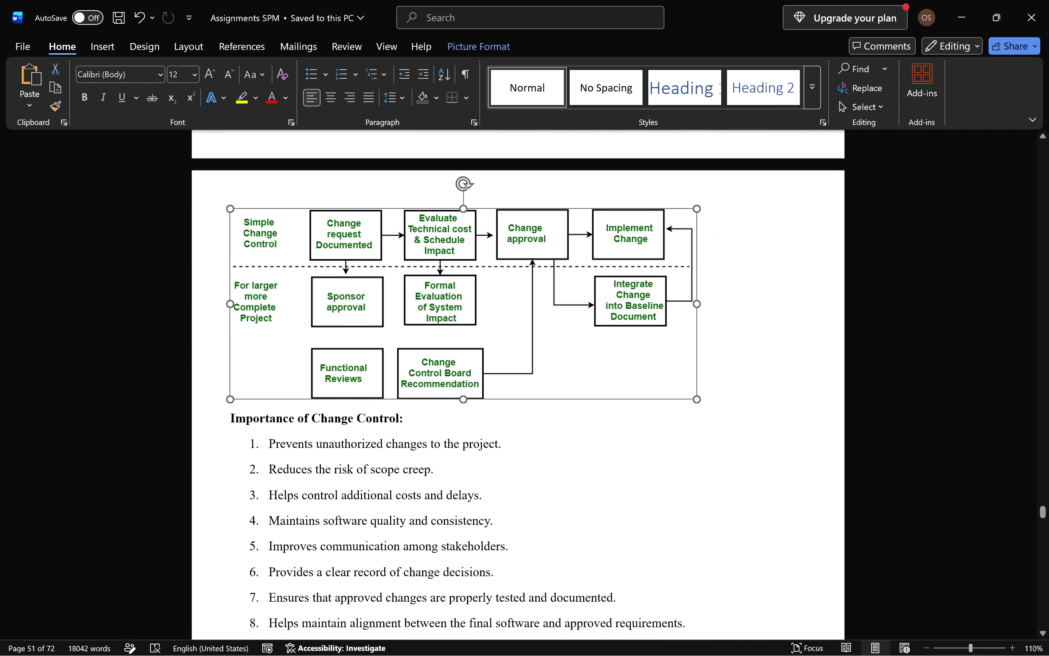
{"action": "left_click_drag", "start_coordinate": [698, 403], "coordinate": [613, 367]}
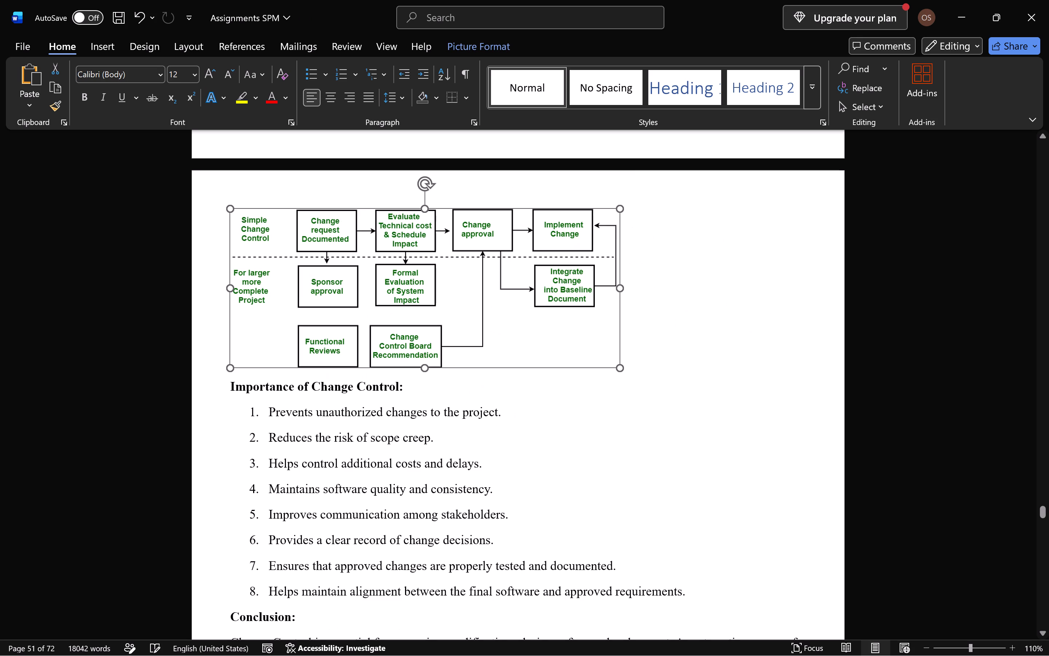
{"action": "left_click_drag", "start_coordinate": [620, 367], "coordinate": [558, 323]}
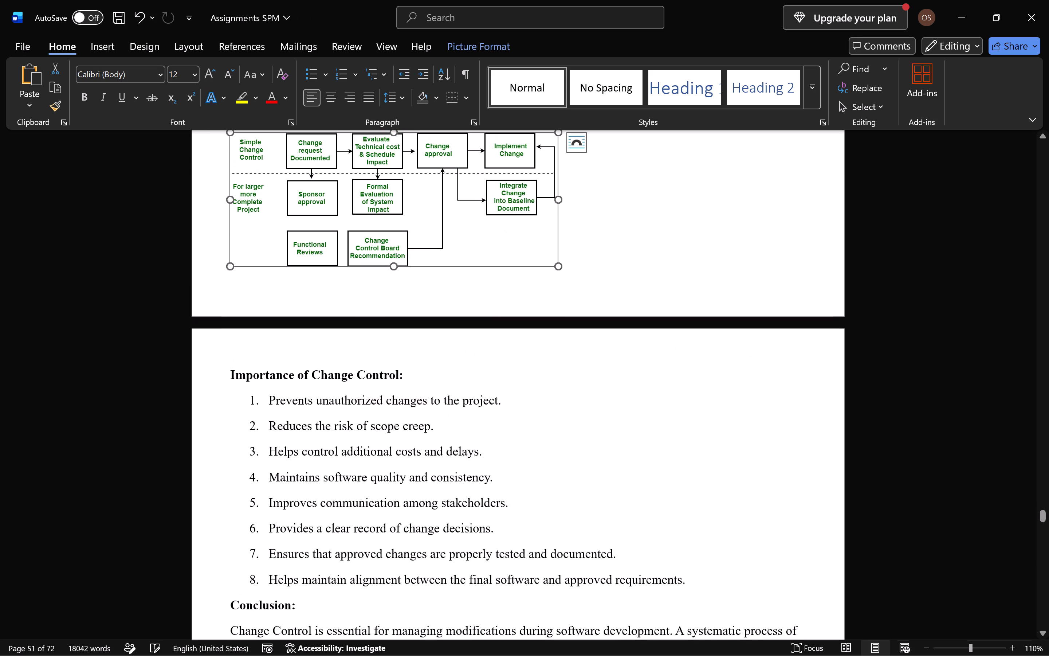
{"action": "left_click", "coordinate": [640, 270]}
{"action": "key", "text": "ctrl+s"}
Insert ten blank lines before the ASSIGNMENT 5 heading so it starts at the top of a new page, and save the document.
{"action": "scroll", "coordinate": [640, 270], "scroll_direction": "down", "scroll_amount": 1}
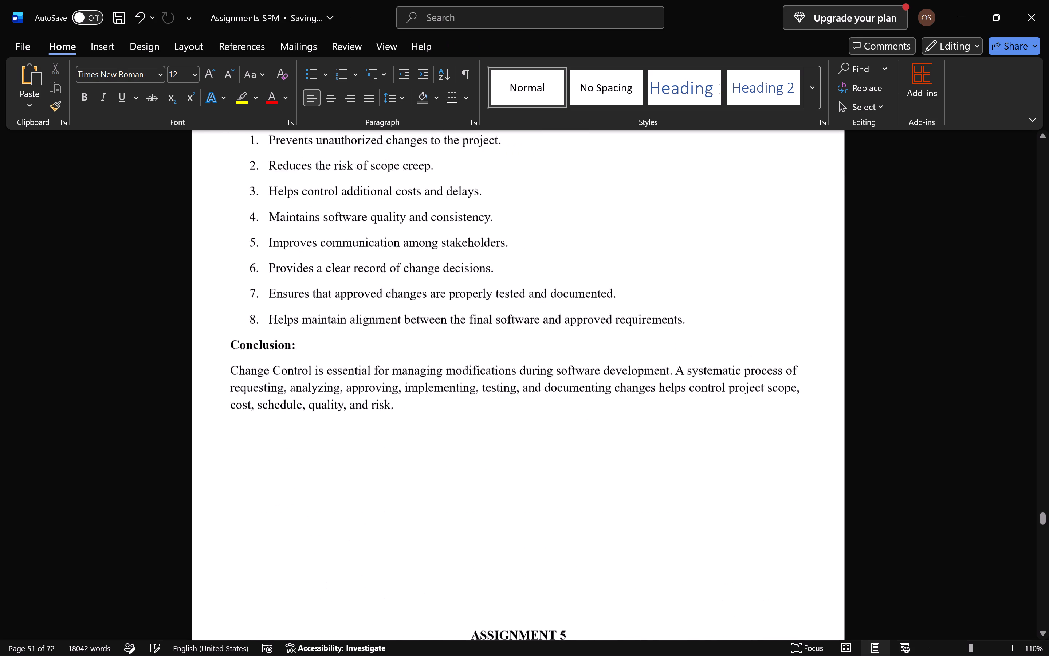
{"action": "scroll", "coordinate": [640, 270], "scroll_direction": "down", "scroll_amount": 1}
{"action": "left_click", "coordinate": [471, 519]}
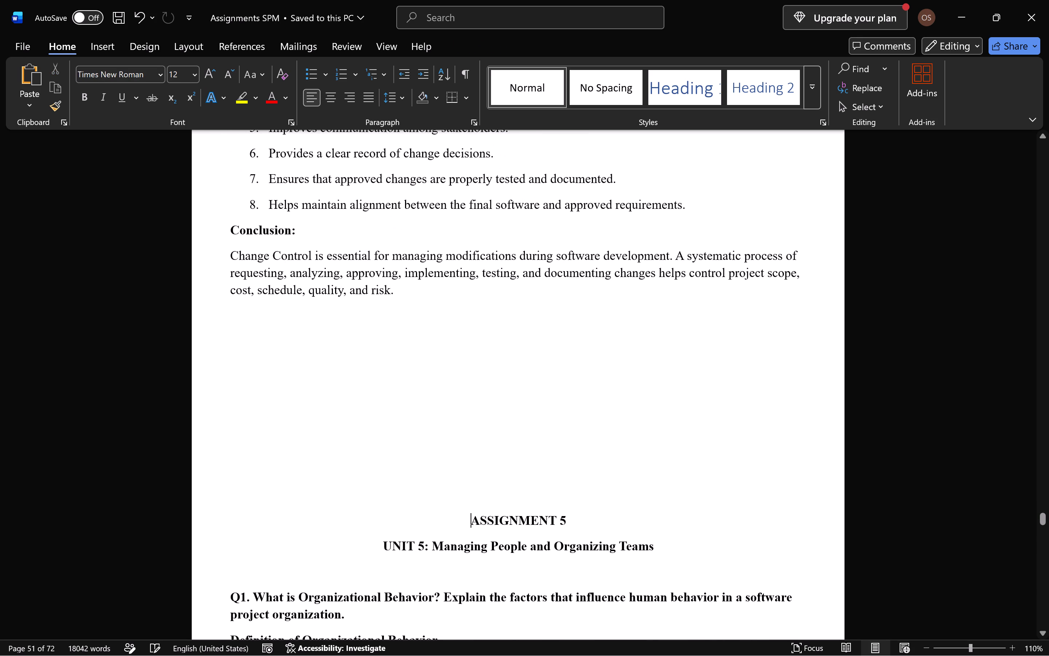
{"action": "key", "text": "Return"}
{"action": "key", "text": "Return"}
{"action": "key", "text": "Return"}
{"action": "key", "text": "Return"}
{"action": "key", "text": "Return"}
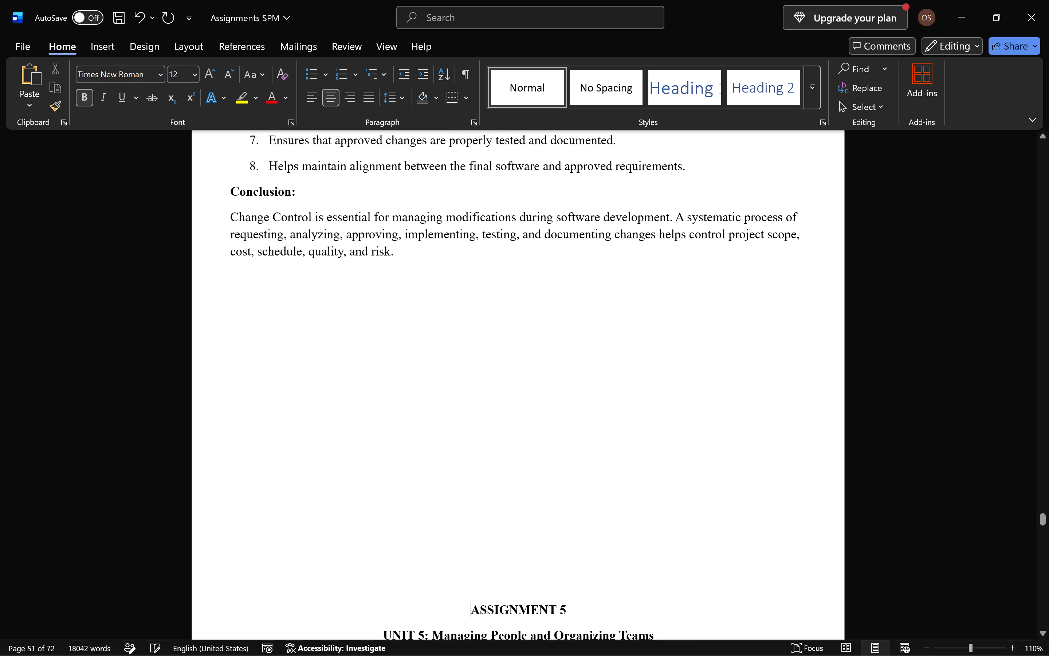
{"action": "key", "text": "Return"}
{"action": "scroll", "coordinate": [471, 519], "scroll_direction": "down", "scroll_amount": 2}
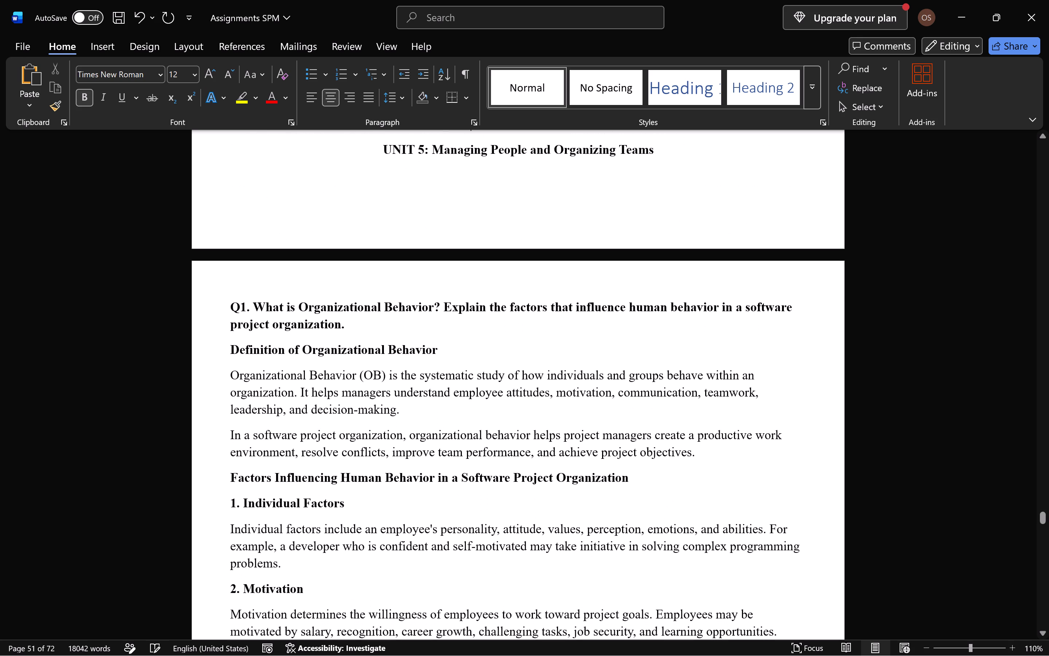
{"action": "key", "text": "Return"}
{"action": "key", "text": "Return"}
{"action": "key", "text": "Return"}
{"action": "key", "text": "Return"}
{"action": "key", "text": "ctrl+s"}
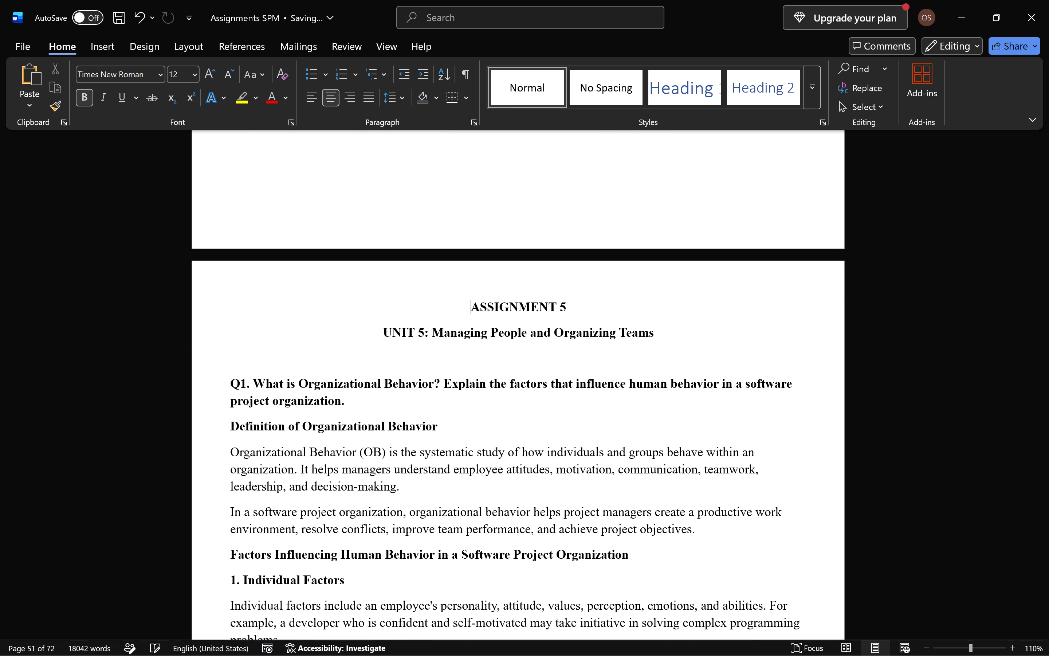
Review Assignment 5's page layout from Q1 on Organizational Behavior through to the end of the document.
{"action": "scroll", "coordinate": [443, 481], "scroll_direction": "down", "scroll_amount": 2}
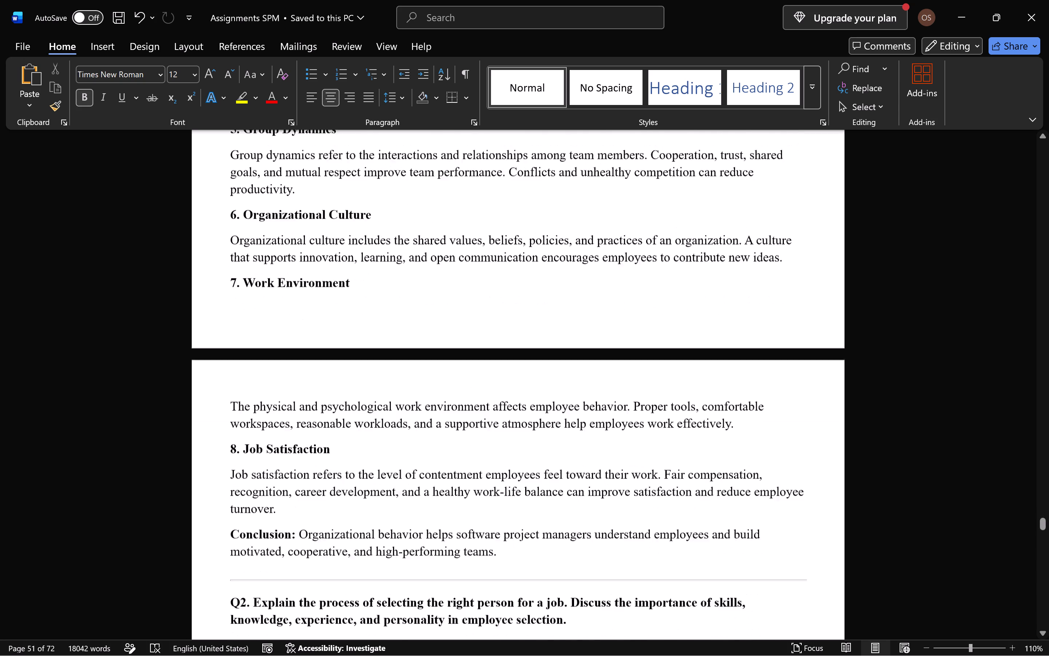
{"action": "scroll", "coordinate": [443, 481], "scroll_direction": "down", "scroll_amount": 2}
{"action": "scroll", "coordinate": [460, 412], "scroll_direction": "down", "scroll_amount": 2}
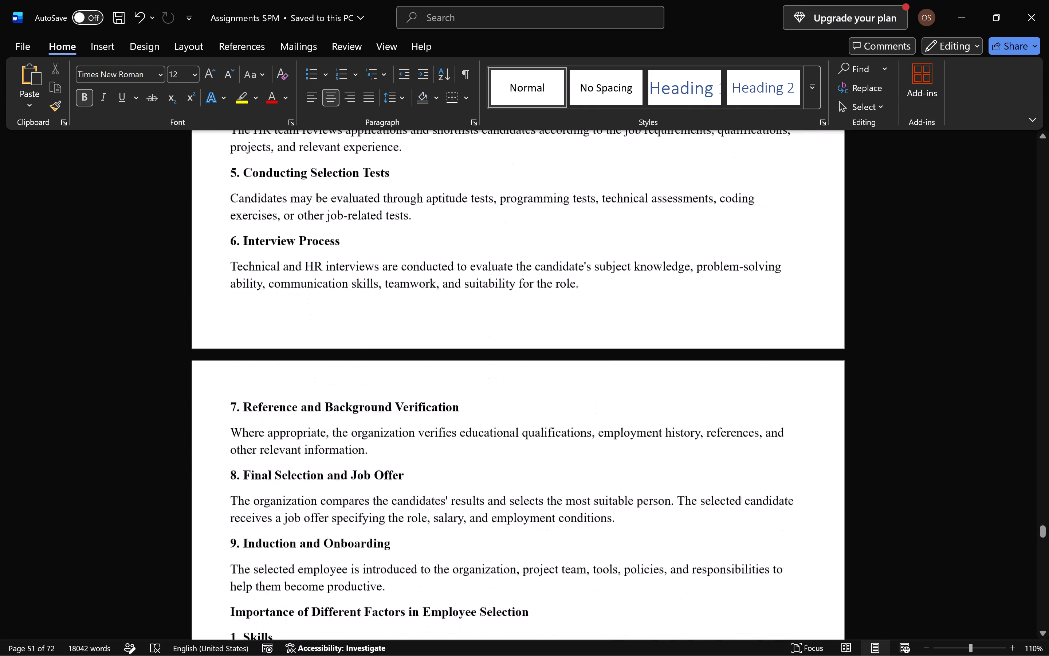
{"action": "scroll", "coordinate": [460, 412], "scroll_direction": "down", "scroll_amount": 5}
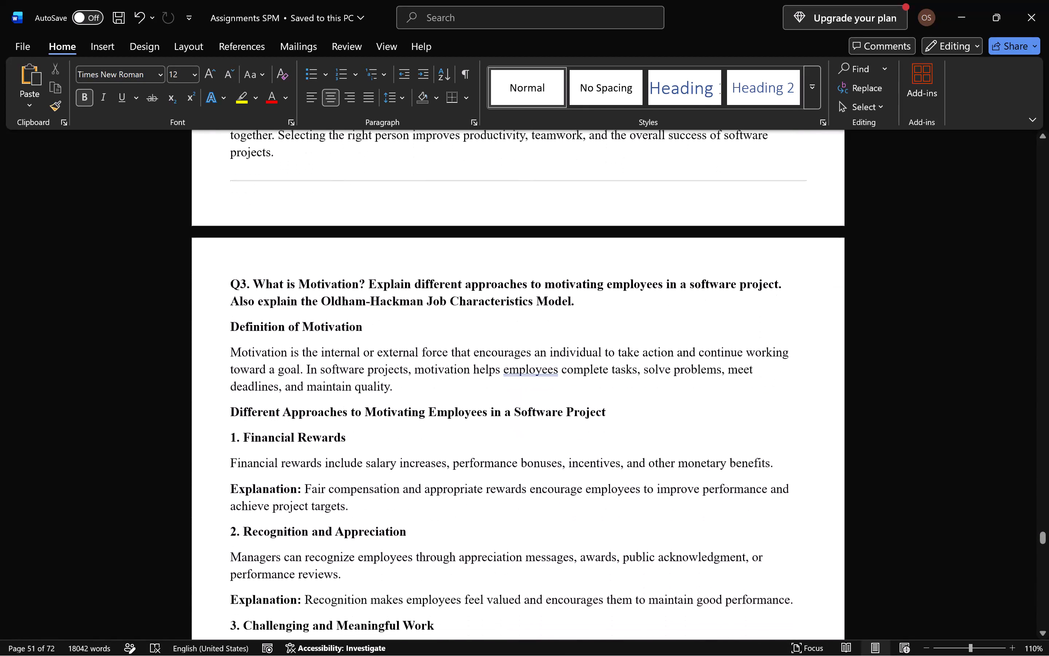
{"action": "scroll", "coordinate": [460, 412], "scroll_direction": "down", "scroll_amount": 5}
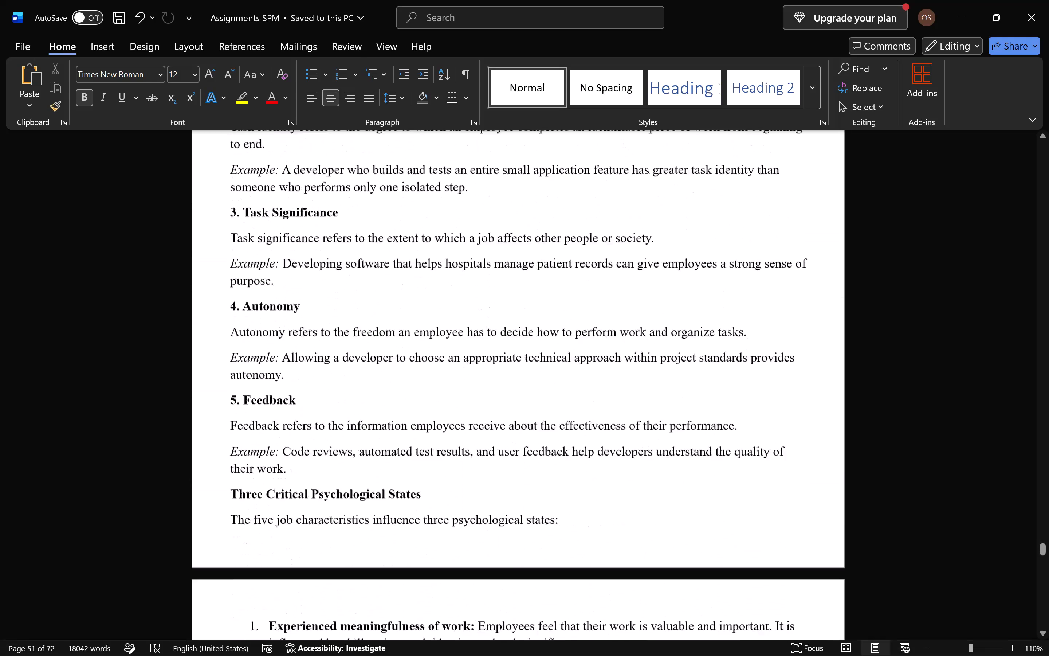
{"action": "scroll", "coordinate": [460, 412], "scroll_direction": "down", "scroll_amount": 5}
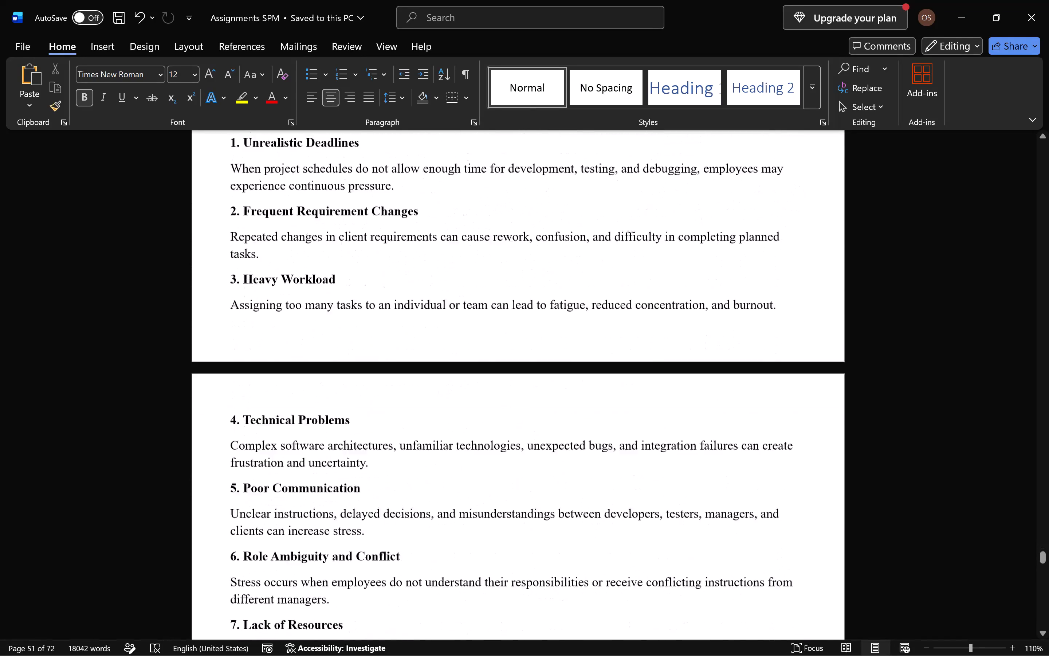
{"action": "scroll", "coordinate": [460, 412], "scroll_direction": "down", "scroll_amount": 6}
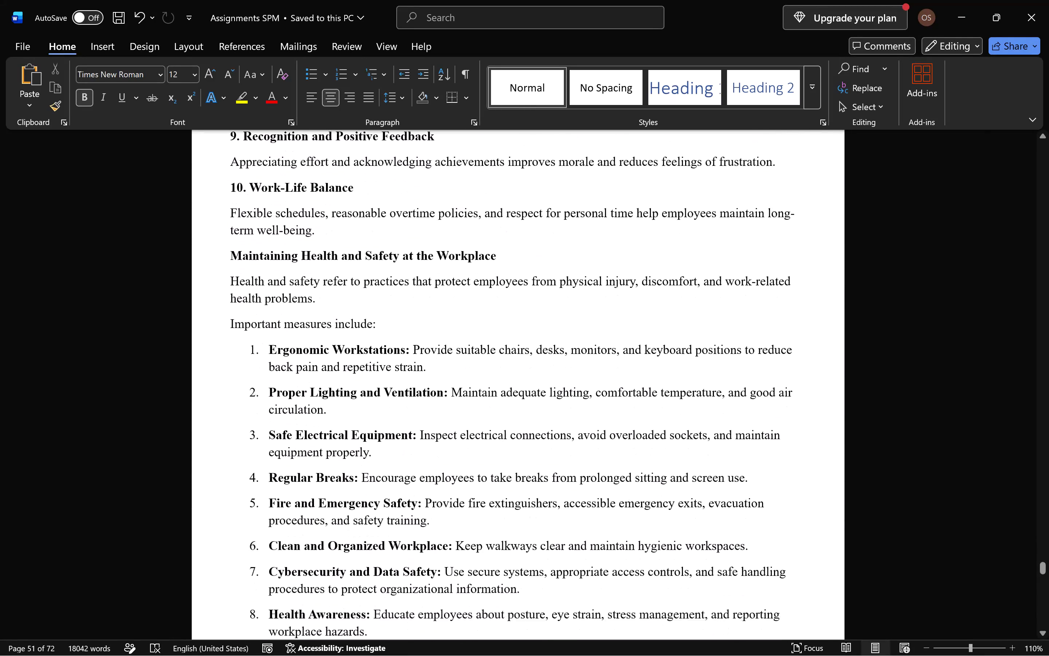
{"action": "scroll", "coordinate": [460, 412], "scroll_direction": "down", "scroll_amount": 7}
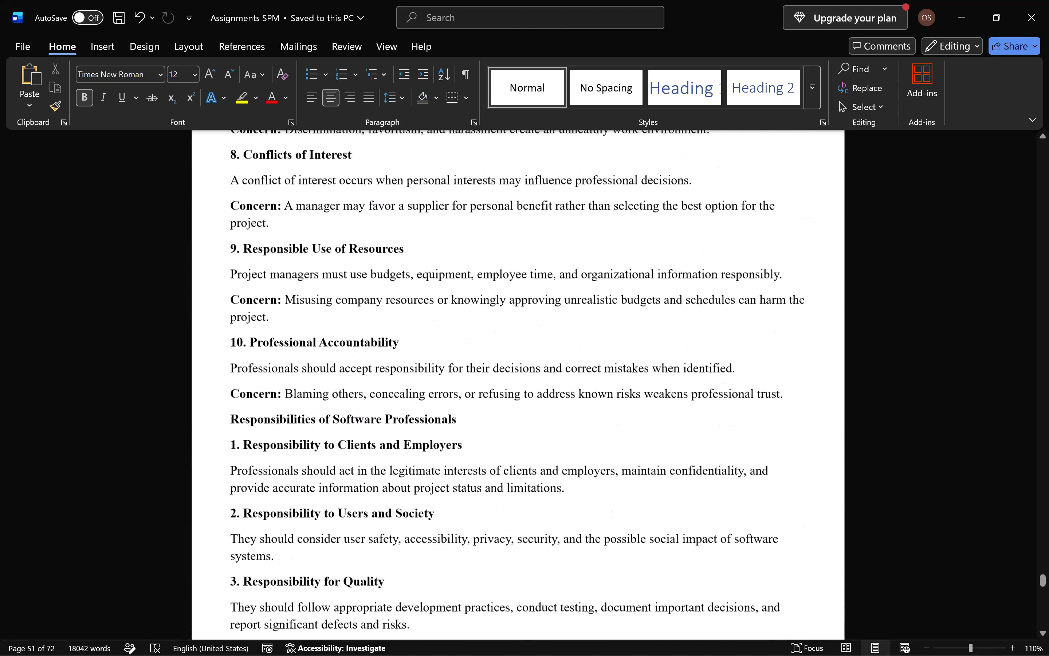
{"action": "scroll", "coordinate": [460, 412], "scroll_direction": "down", "scroll_amount": 6}
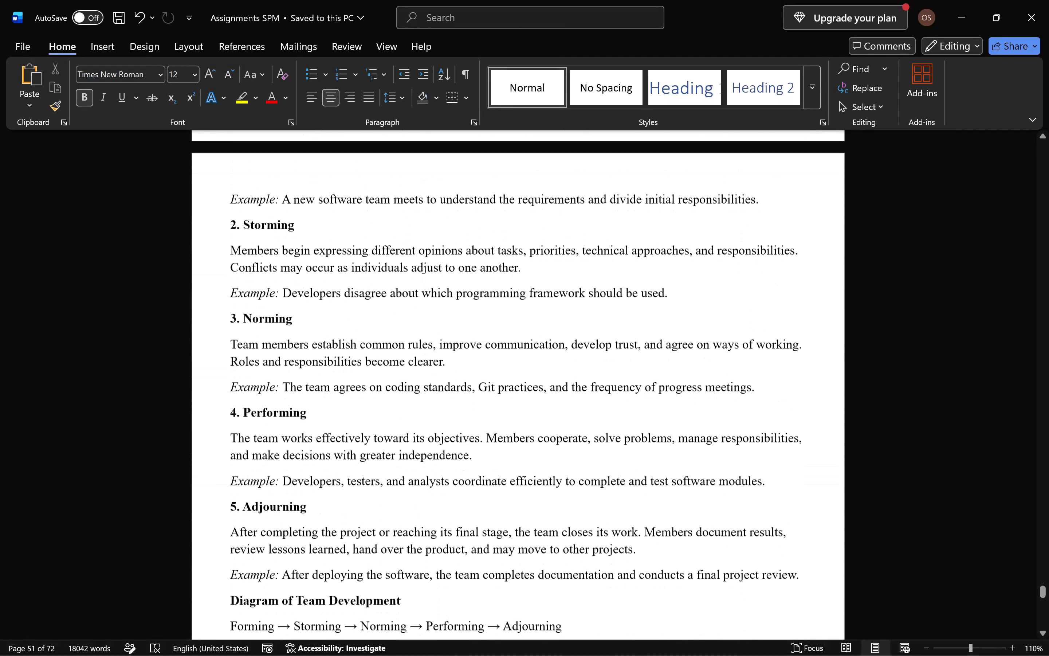
{"action": "scroll", "coordinate": [460, 412], "scroll_direction": "down", "scroll_amount": 6}
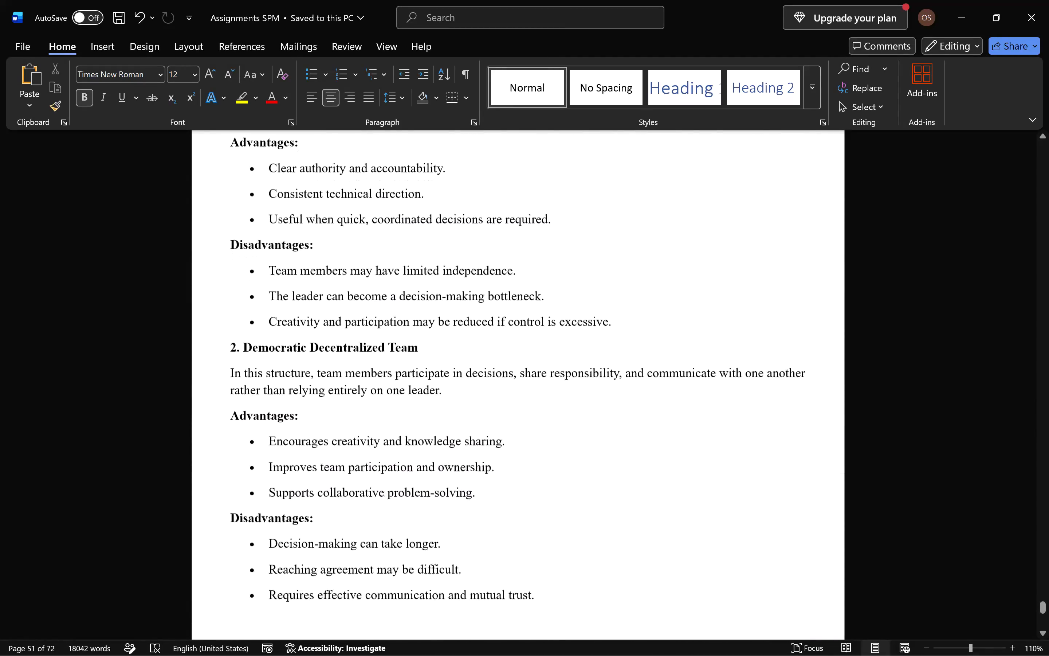
{"action": "scroll", "coordinate": [460, 412], "scroll_direction": "down", "scroll_amount": 5}
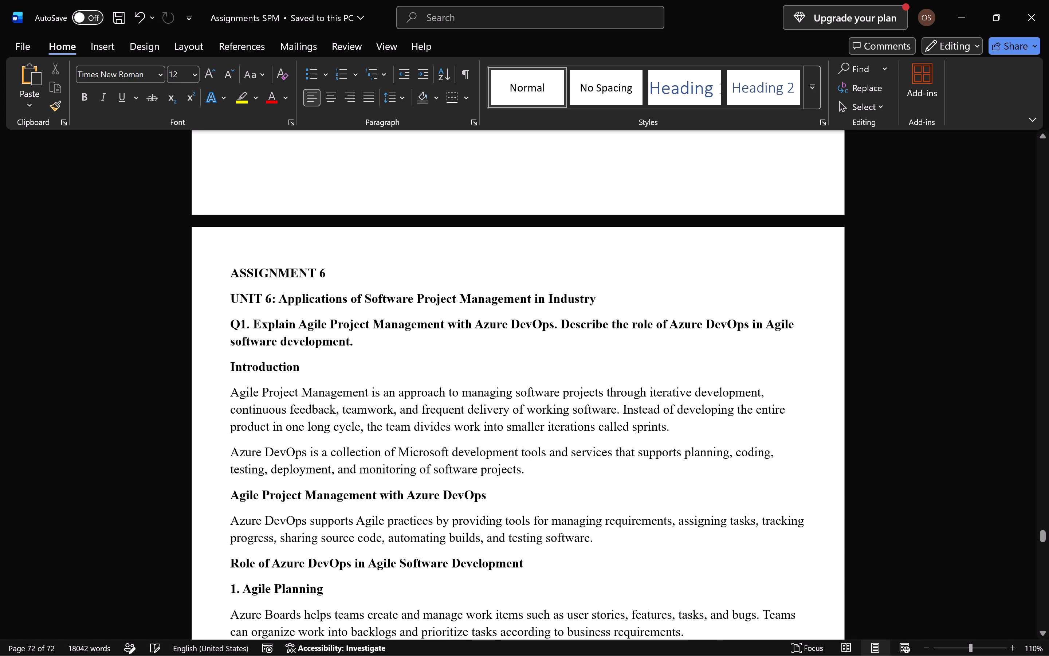
Check the computer's CPU and memory performance and the running processes in Task Manager, and close it.
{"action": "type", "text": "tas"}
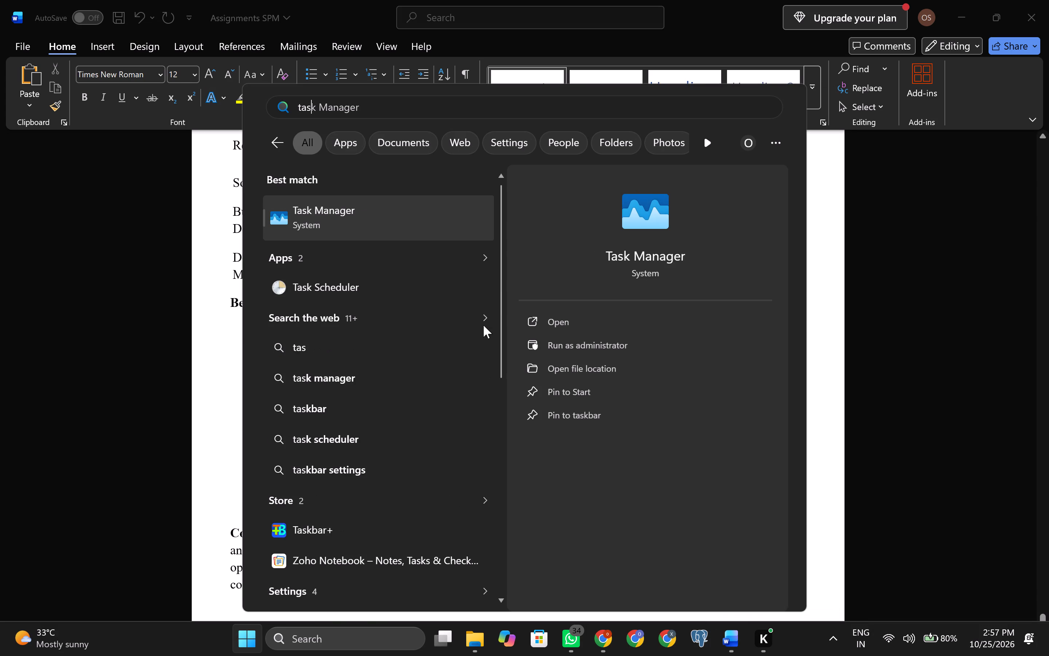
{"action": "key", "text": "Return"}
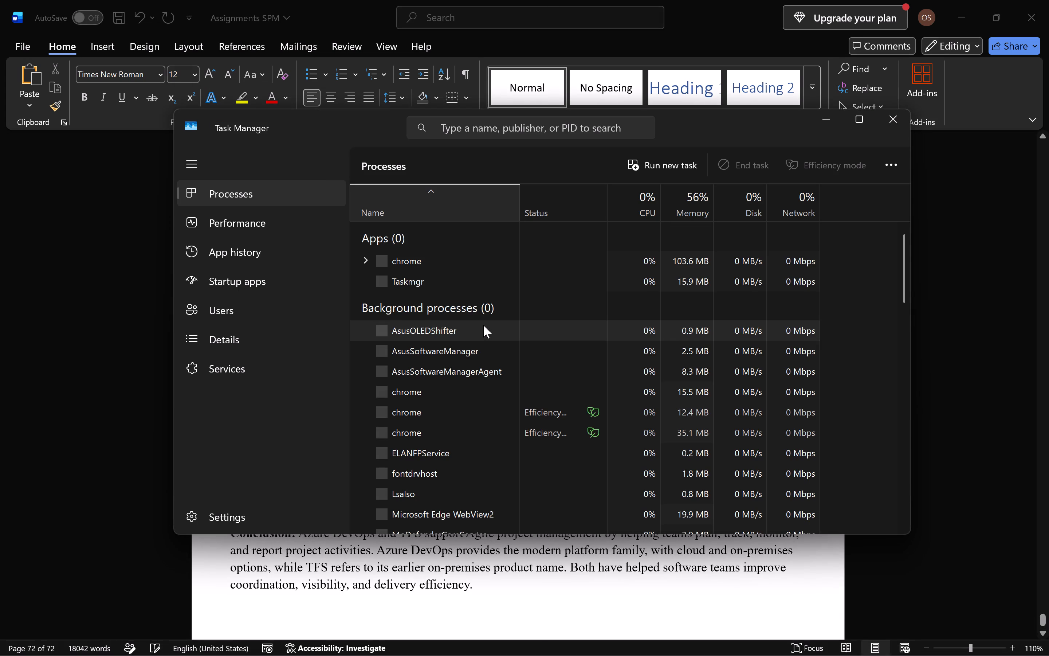
{"action": "left_click", "coordinate": [271, 230]}
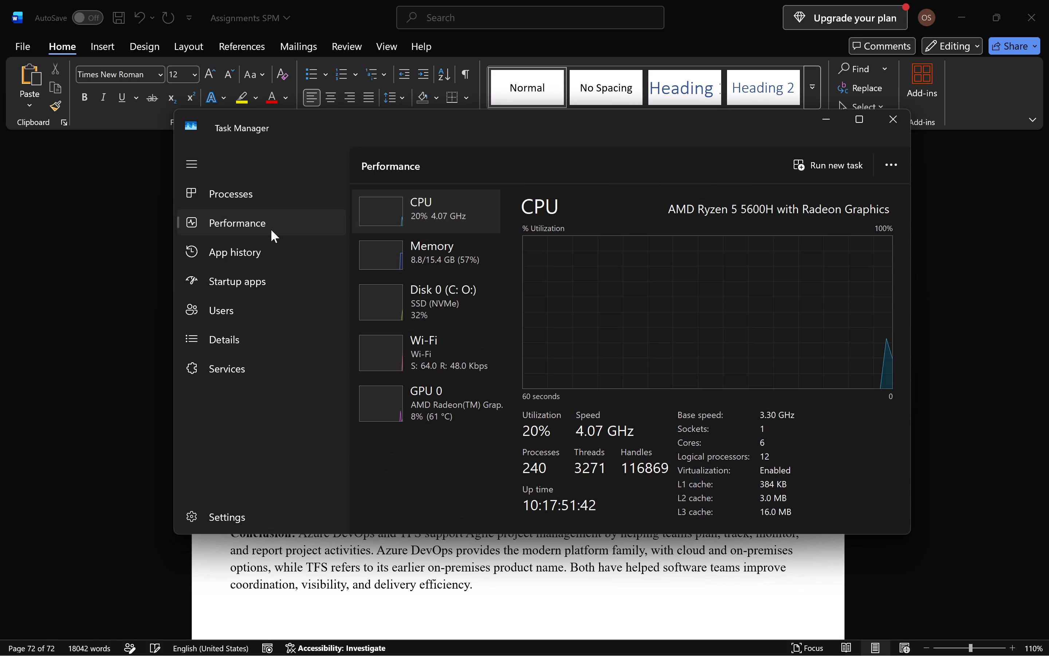
{"action": "left_click", "coordinate": [439, 250]}
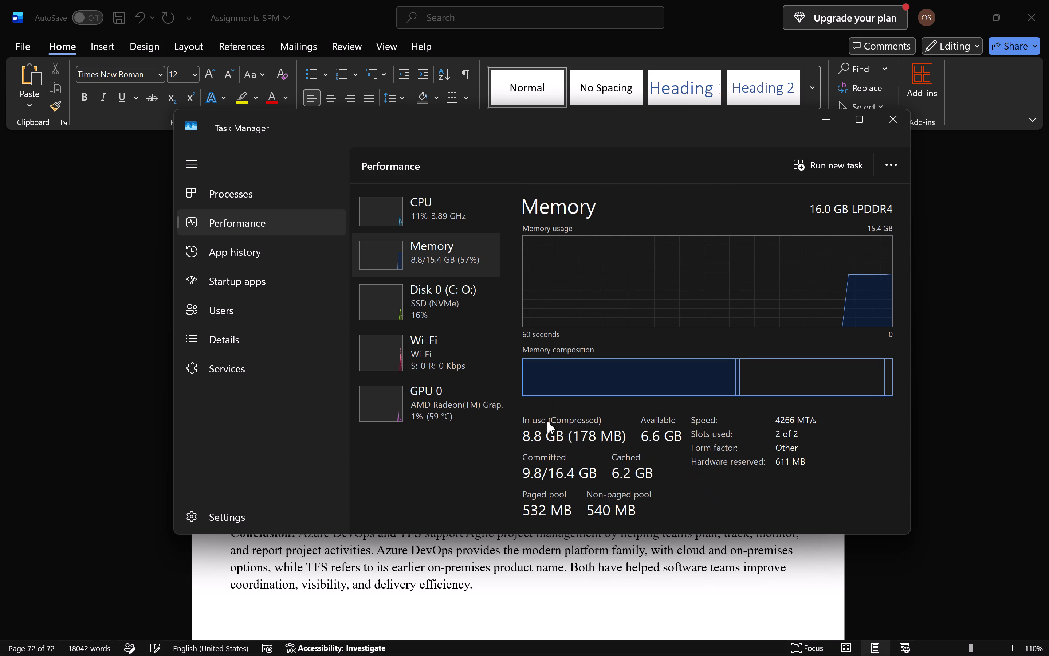
{"action": "left_click", "coordinate": [278, 185]}
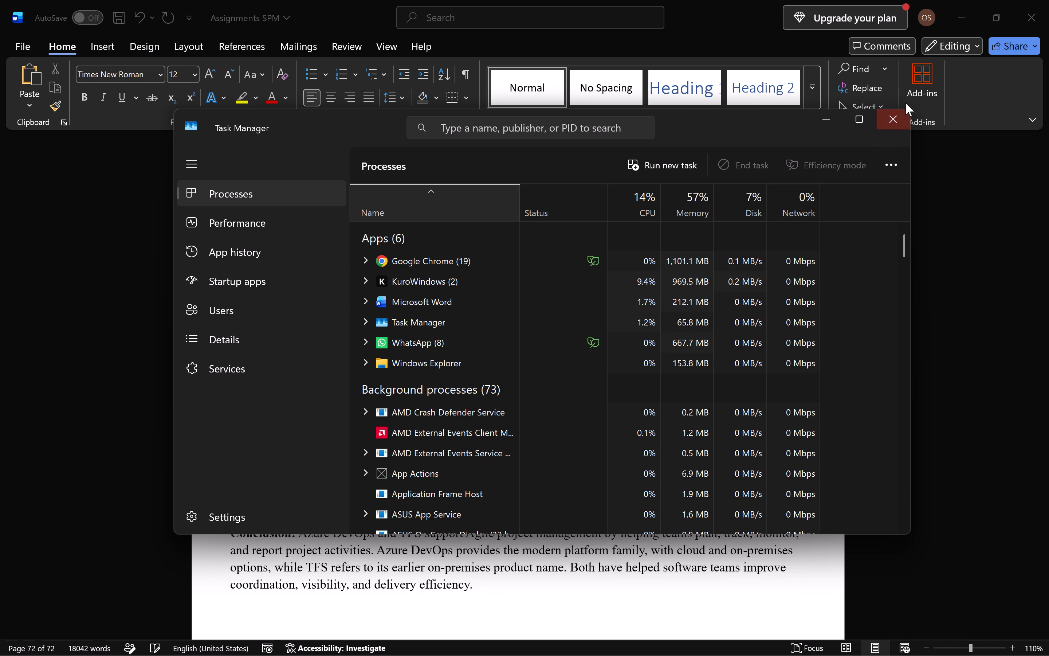
{"action": "left_click", "coordinate": [895, 121]}
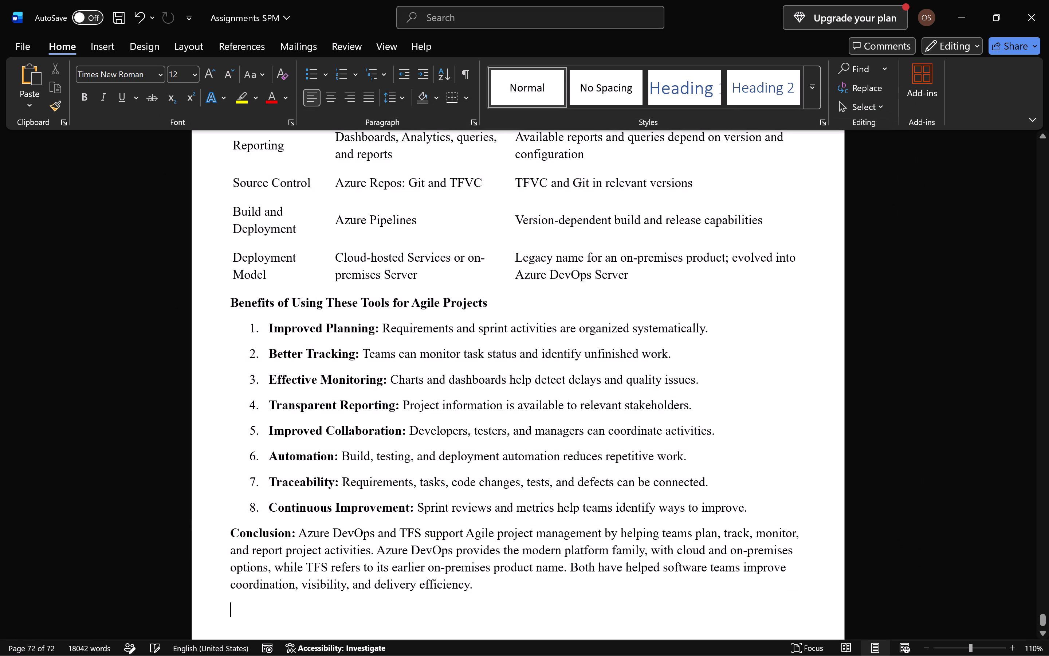
Review the page layout of the pasted Assignment 6 answer in Word, from the end of the document back up through the Azure DevOps and TFS comparison.
{"action": "scroll", "coordinate": [444, 410], "scroll_direction": "down", "scroll_amount": 2}
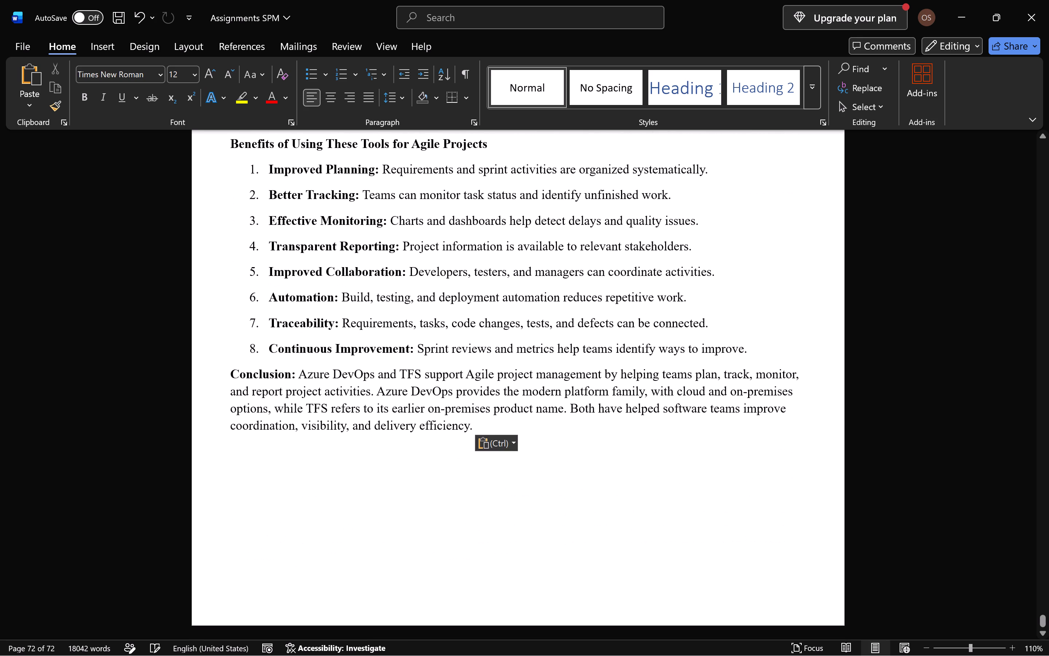
{"action": "scroll", "coordinate": [444, 410], "scroll_direction": "down", "scroll_amount": 3}
{"action": "scroll", "coordinate": [444, 410], "scroll_direction": "up", "scroll_amount": 2}
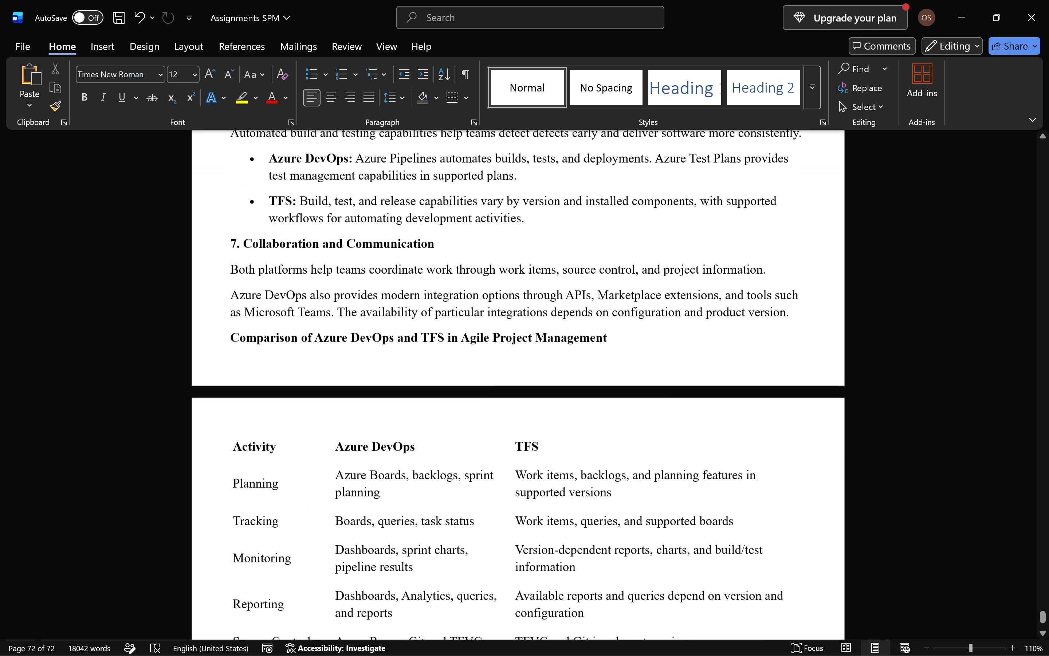
{"action": "left_click", "coordinate": [717, 346]}
{"action": "scroll", "coordinate": [717, 346], "scroll_direction": "up", "scroll_amount": 2}
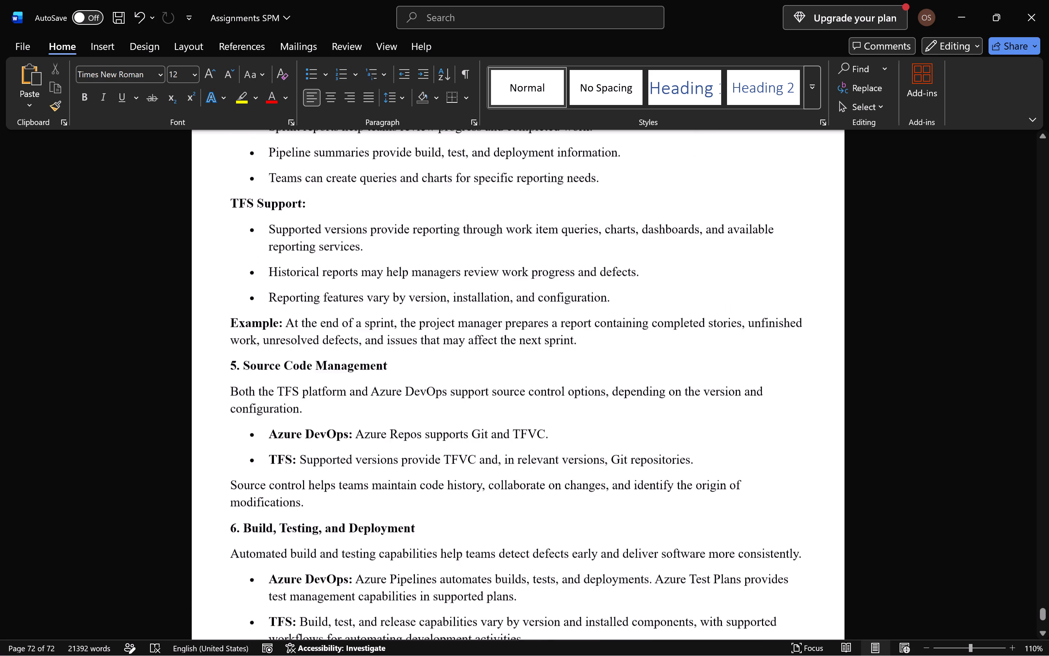
Center the ASSIGNMENT 6 heading and the UNIT 6: Applications of Software Project Management in Industry title beneath it.
{"action": "scroll", "coordinate": [717, 346], "scroll_direction": "up", "scroll_amount": 6}
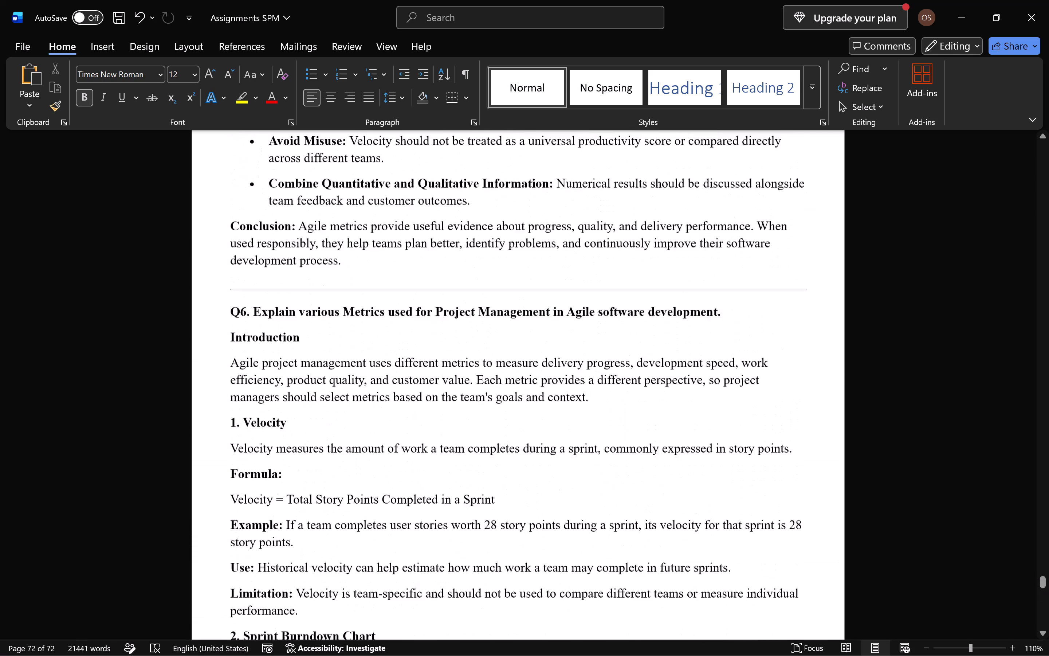
{"action": "scroll", "coordinate": [717, 346], "scroll_direction": "up", "scroll_amount": 6}
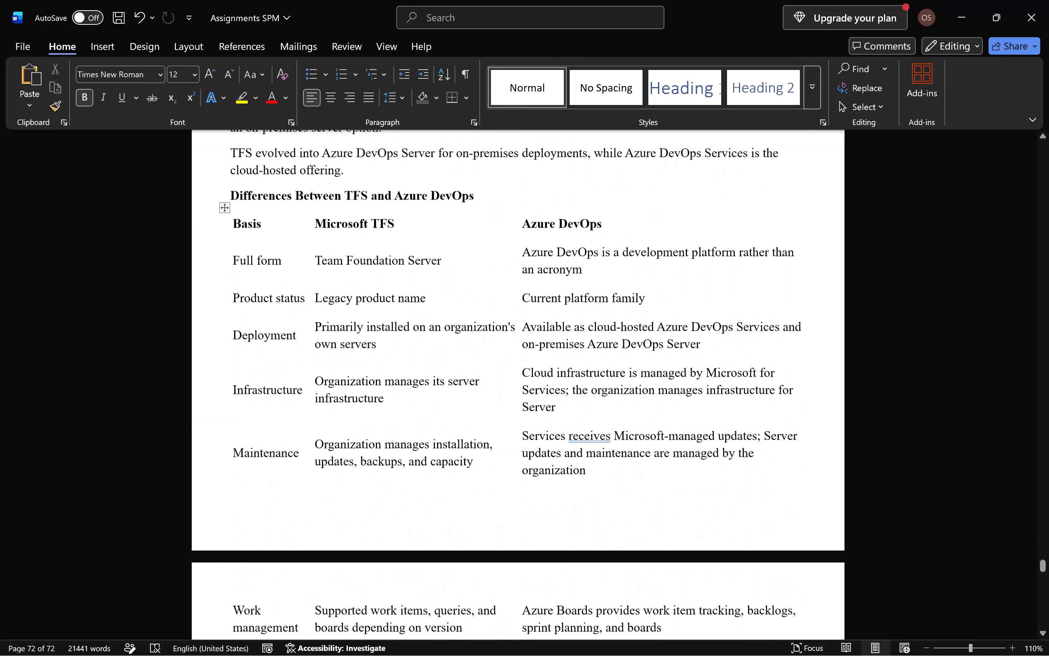
{"action": "scroll", "coordinate": [717, 346], "scroll_direction": "up", "scroll_amount": 6}
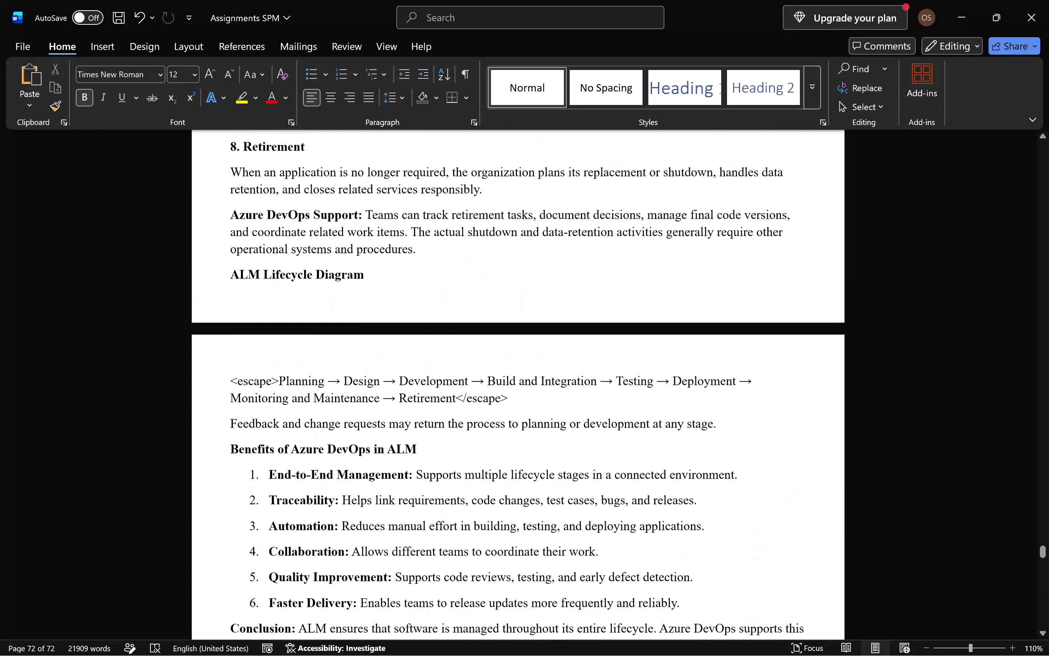
{"action": "scroll", "coordinate": [717, 346], "scroll_direction": "up", "scroll_amount": 6}
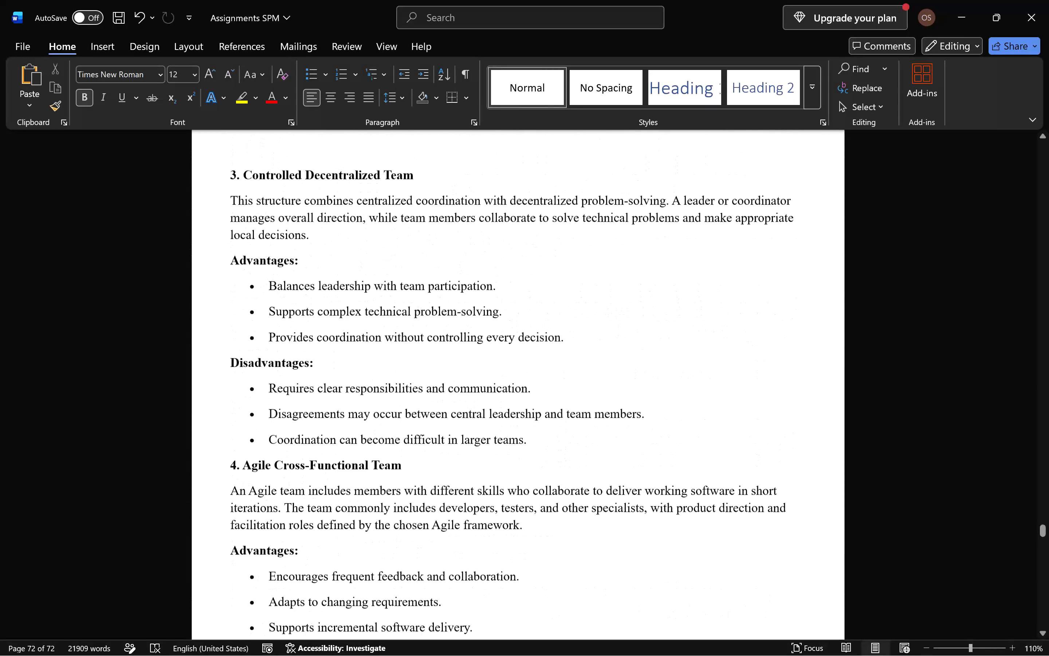
{"action": "scroll", "coordinate": [717, 346], "scroll_direction": "up", "scroll_amount": 6}
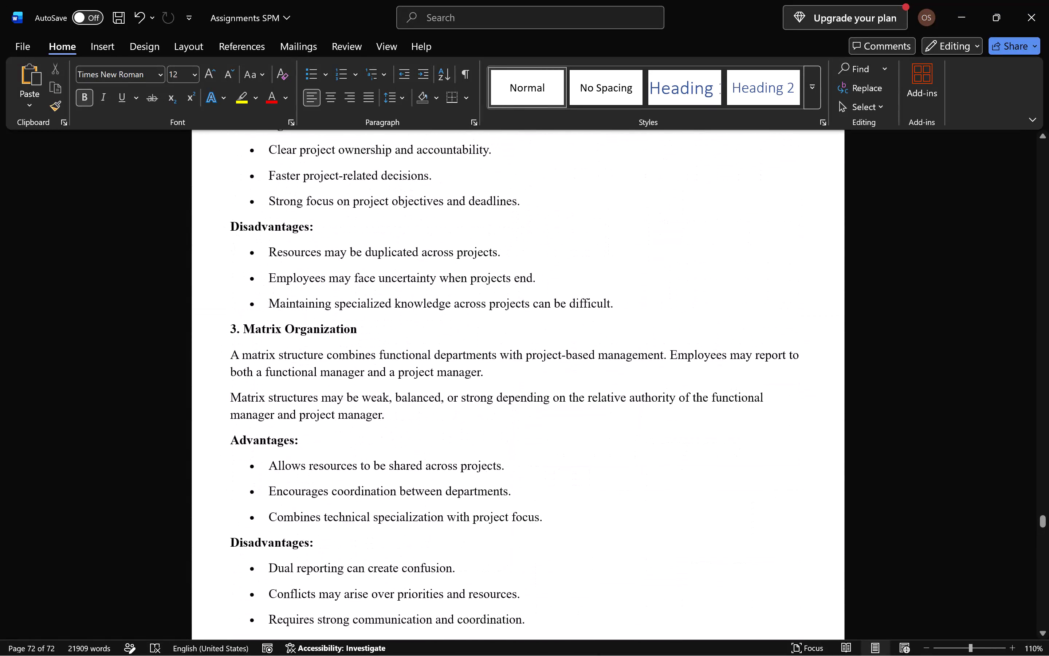
{"action": "scroll", "coordinate": [717, 346], "scroll_direction": "up", "scroll_amount": 6}
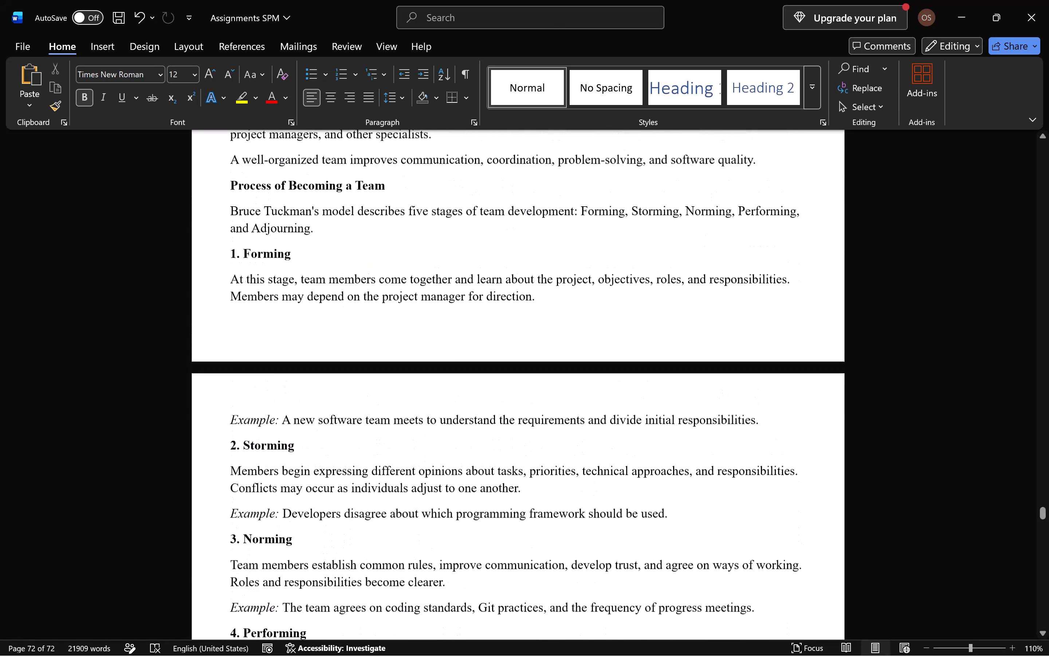
{"action": "scroll", "coordinate": [717, 346], "scroll_direction": "up", "scroll_amount": 3}
{"action": "scroll", "coordinate": [717, 346], "scroll_direction": "down", "scroll_amount": 3}
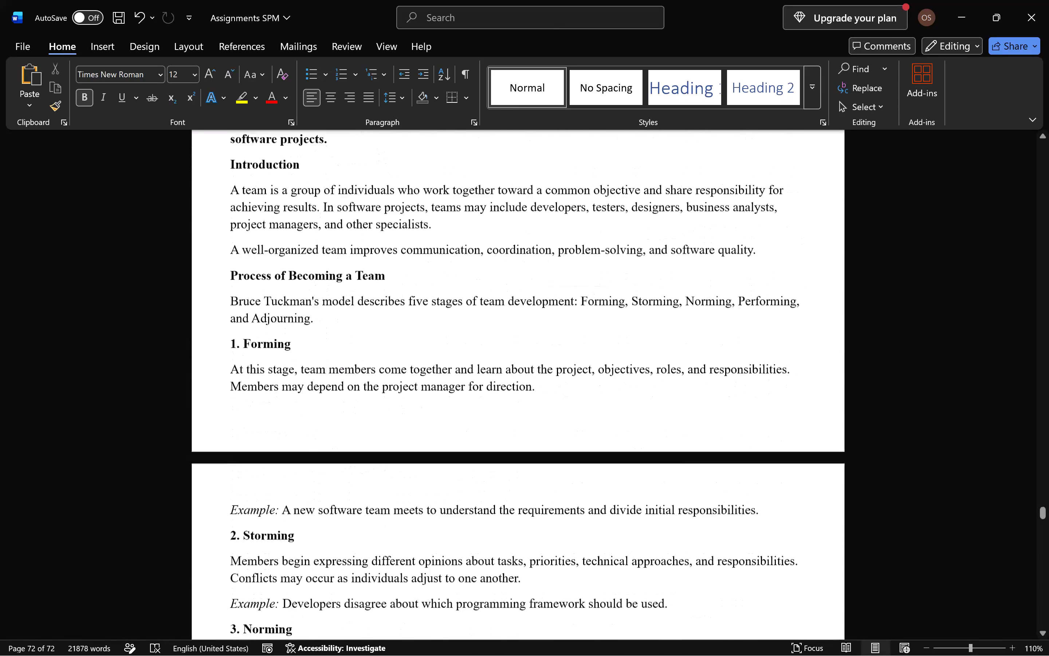
{"action": "scroll", "coordinate": [717, 346], "scroll_direction": "down", "scroll_amount": 7}
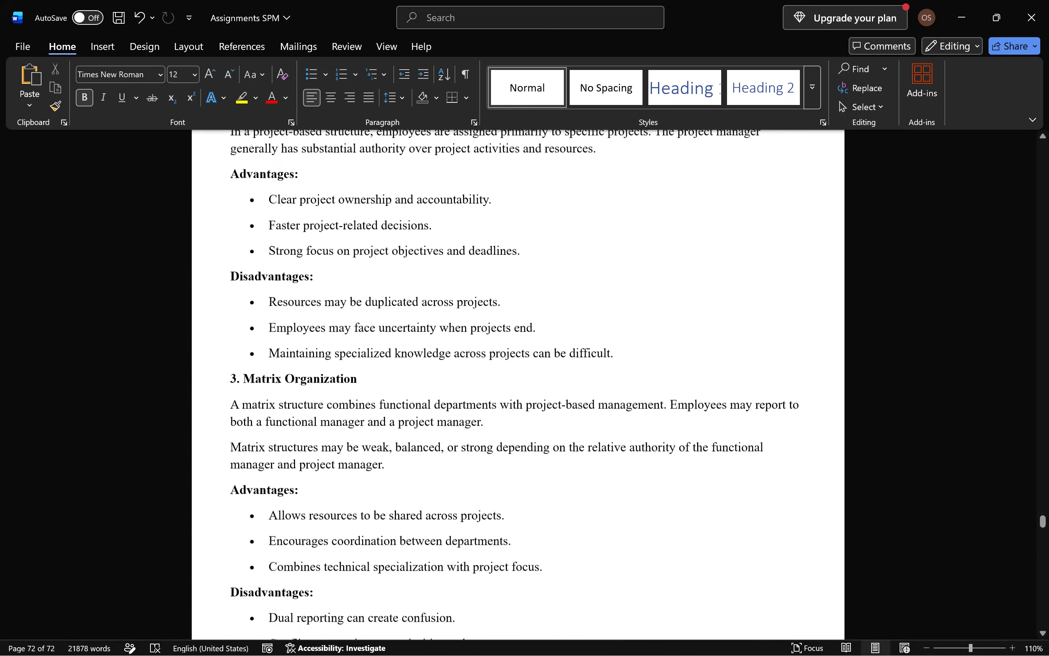
{"action": "scroll", "coordinate": [717, 346], "scroll_direction": "down", "scroll_amount": 6}
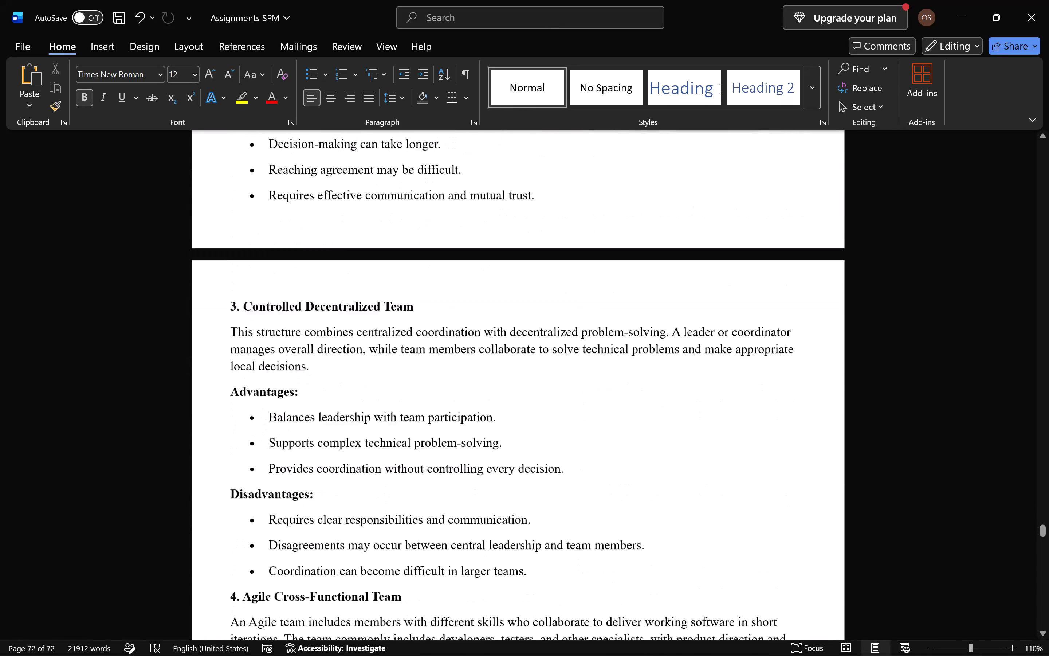
{"action": "scroll", "coordinate": [717, 346], "scroll_direction": "down", "scroll_amount": 6}
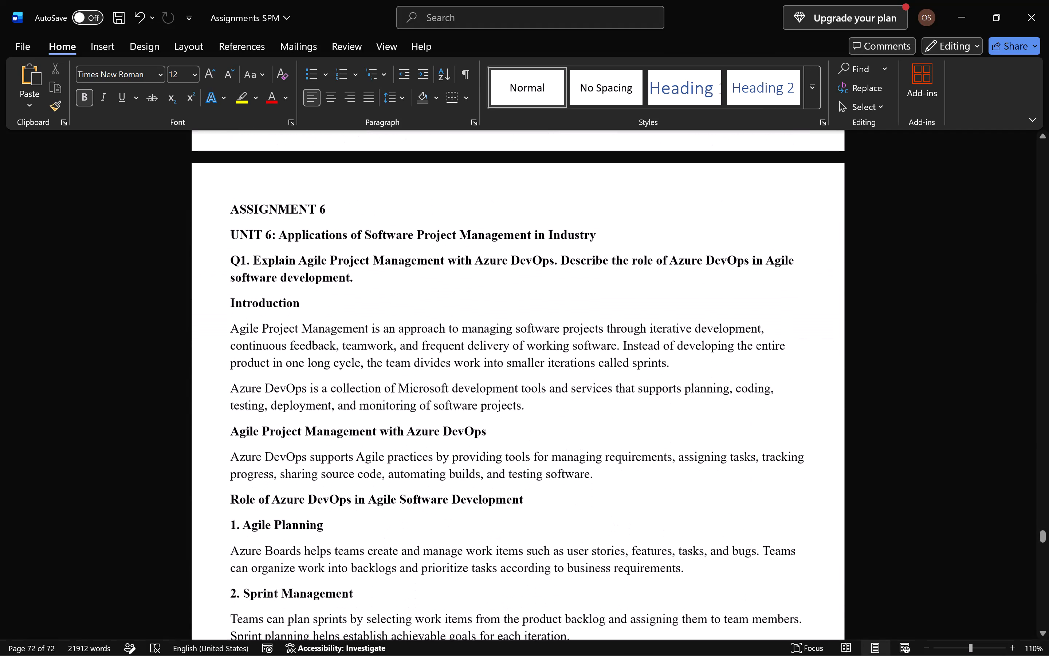
{"action": "left_click", "coordinate": [226, 209]}
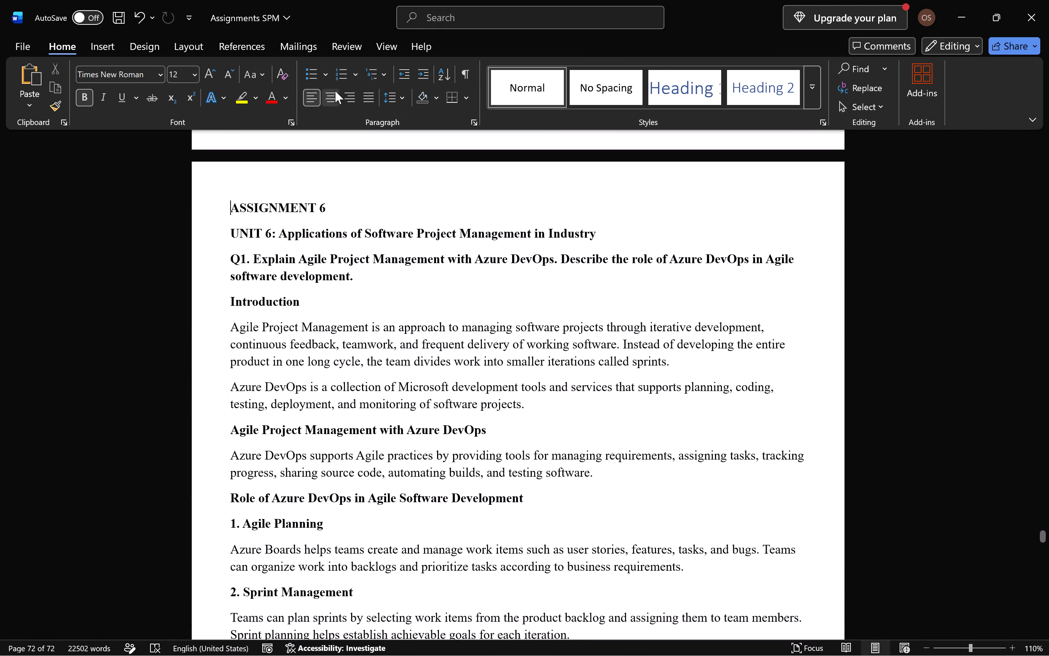
{"action": "left_click", "coordinate": [326, 93]}
{"action": "left_click", "coordinate": [228, 233]}
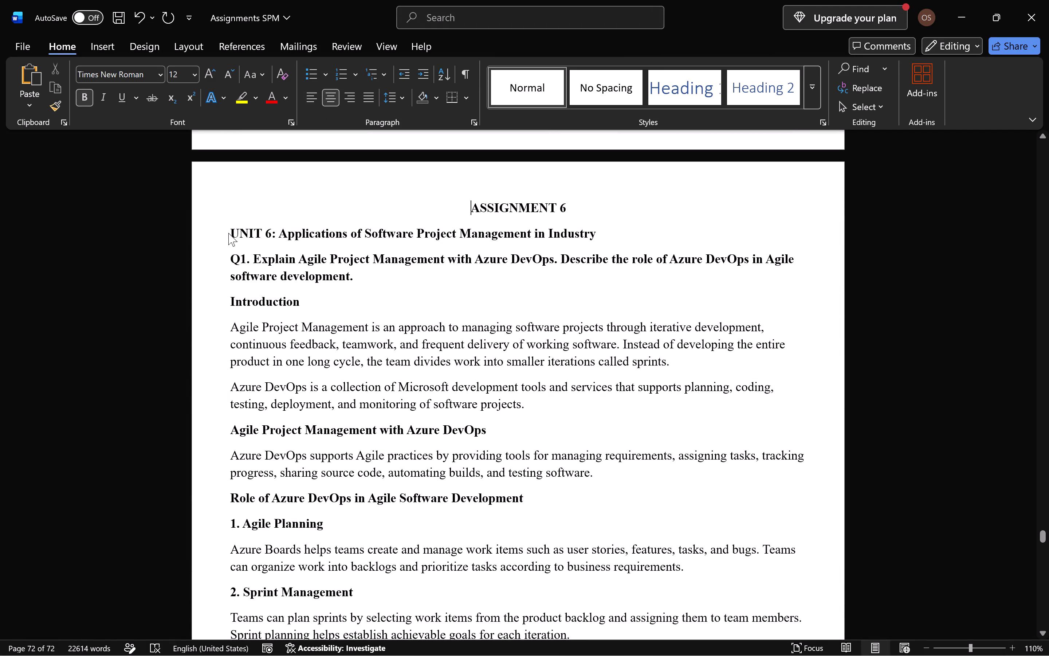
{"action": "left_click", "coordinate": [334, 99]}
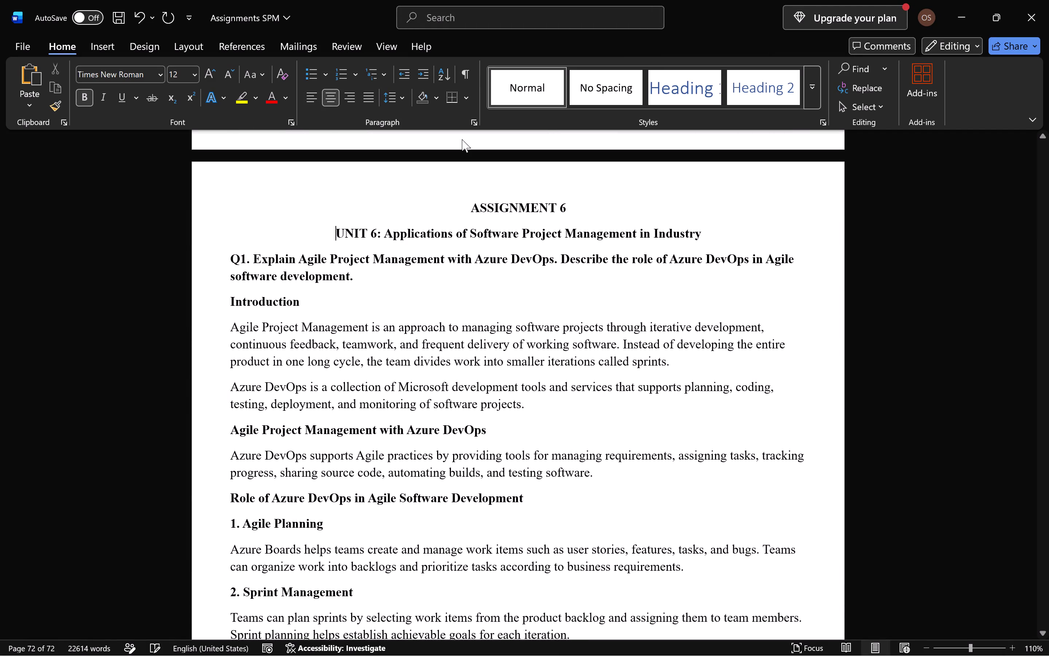
Insert one blank line between the UNIT 6 title and Q1 of Assignment 6, and save the document.
{"action": "left_click", "coordinate": [724, 238]}
{"action": "key", "text": "Return"}
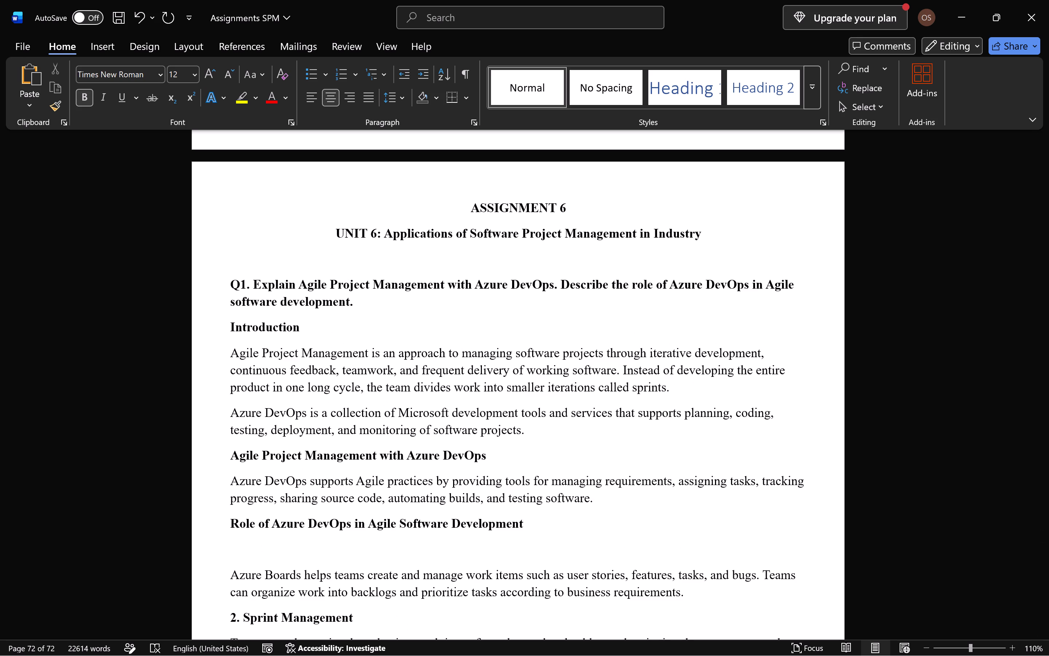
{"action": "key", "text": "ctrl+s"}
Insert two blank lines before the "2. Visibility" heading in Assignment 6's Q3 so it starts on the next page, and save.
{"action": "scroll", "coordinate": [537, 365], "scroll_direction": "down", "scroll_amount": 2}
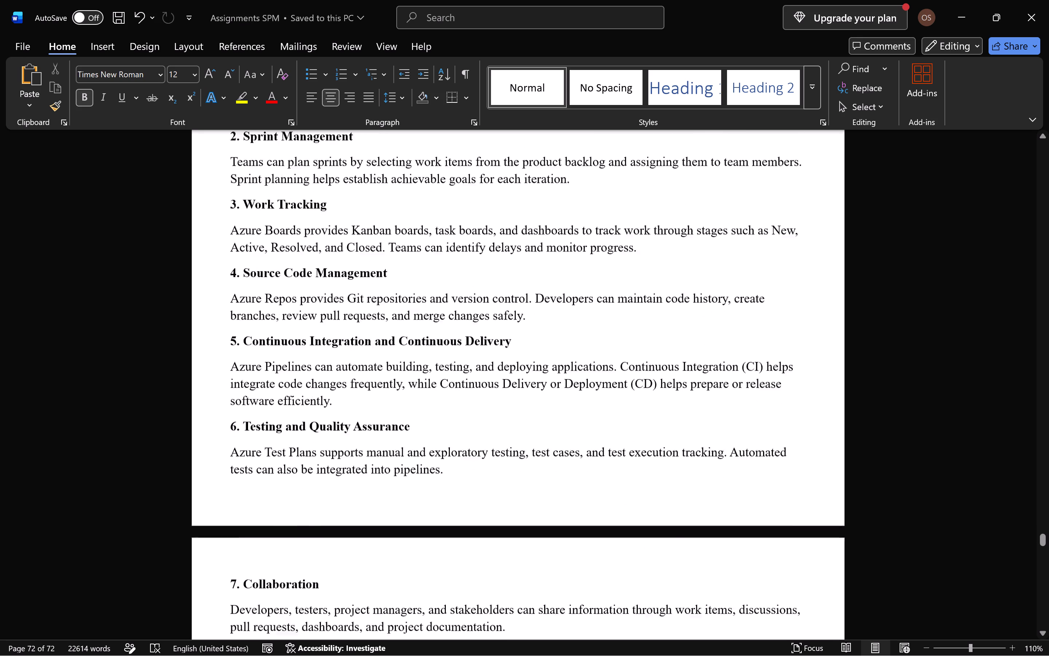
{"action": "scroll", "coordinate": [537, 365], "scroll_direction": "down", "scroll_amount": 4}
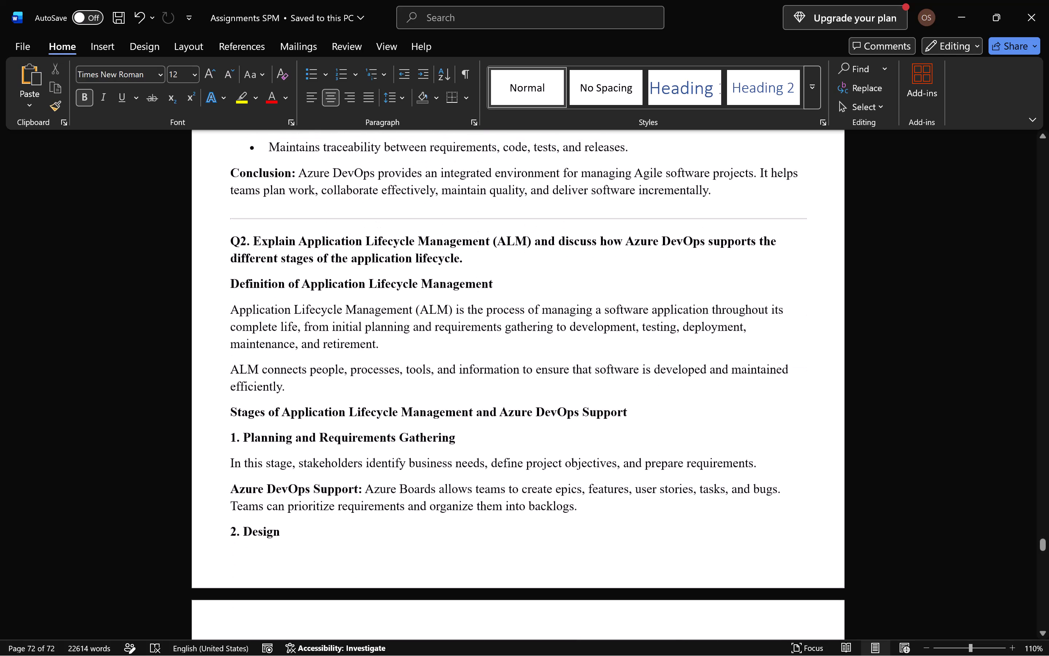
{"action": "scroll", "coordinate": [537, 365], "scroll_direction": "down", "scroll_amount": 4}
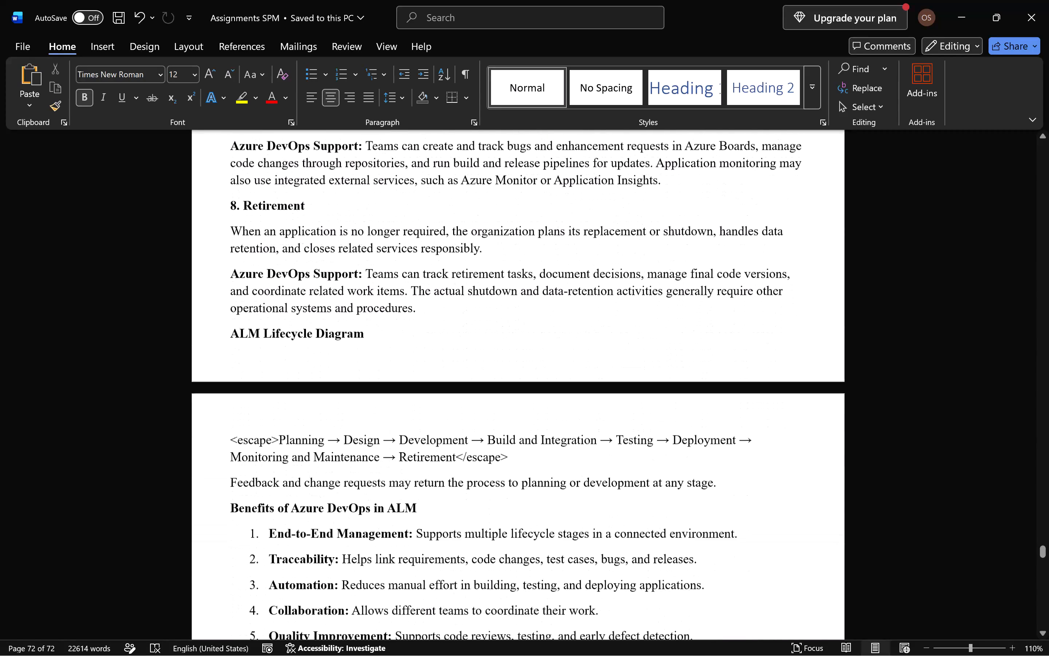
{"action": "scroll", "coordinate": [537, 365], "scroll_direction": "down", "scroll_amount": 3}
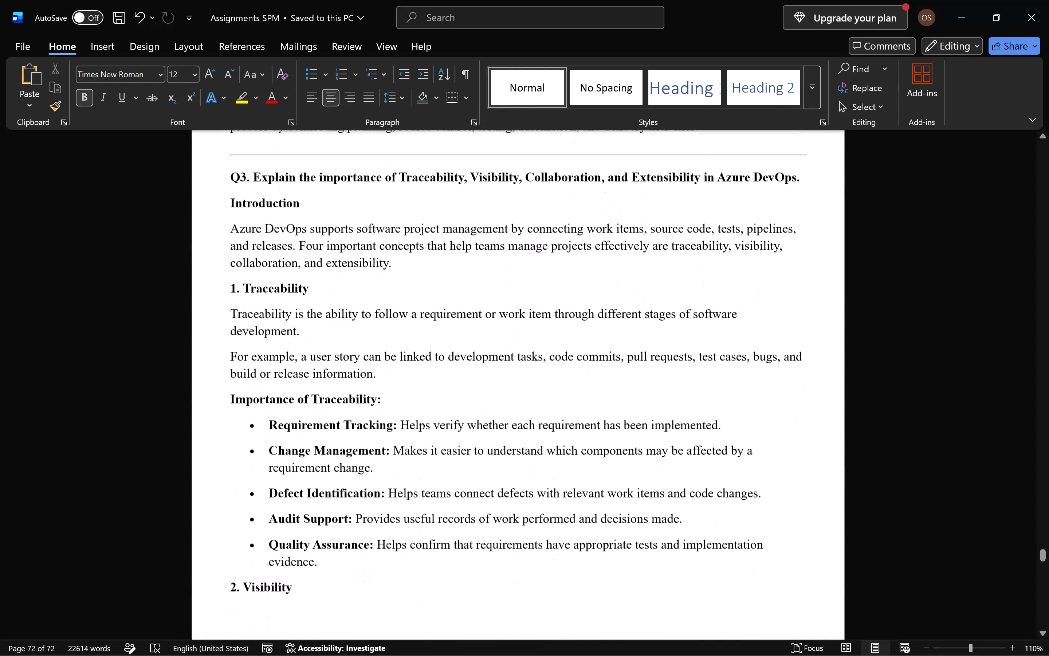
{"action": "scroll", "coordinate": [537, 365], "scroll_direction": "down", "scroll_amount": 2}
{"action": "left_click", "coordinate": [230, 275]}
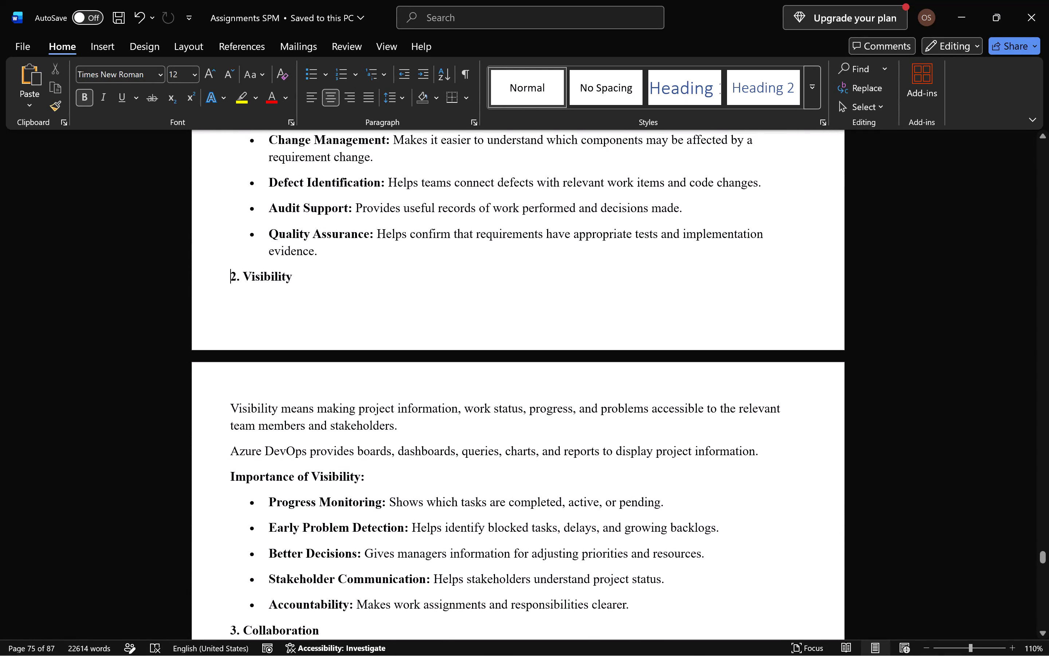
{"action": "key", "text": "Return"}
{"action": "key", "text": "Return"}
{"action": "key", "text": "ctrl+s"}
{"action": "scroll", "coordinate": [230, 275], "scroll_direction": "down", "scroll_amount": 1}
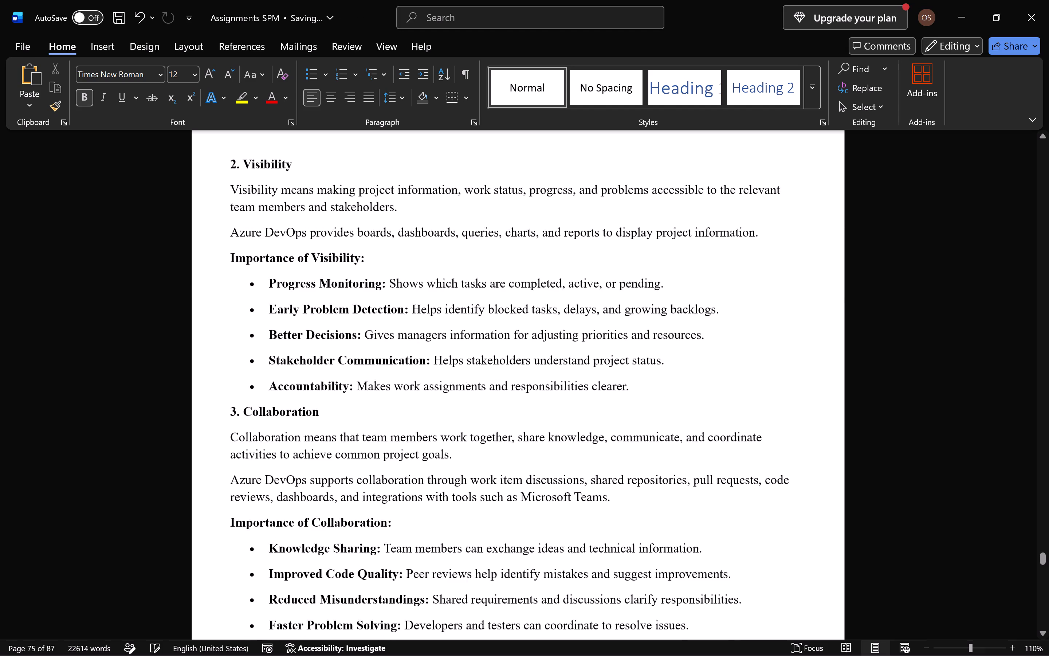
Apply the fully bordered grid style to the Comparison of the Four Concepts table in Assignment 6's Q3, and save.
{"action": "scroll", "coordinate": [230, 275], "scroll_direction": "down", "scroll_amount": 4}
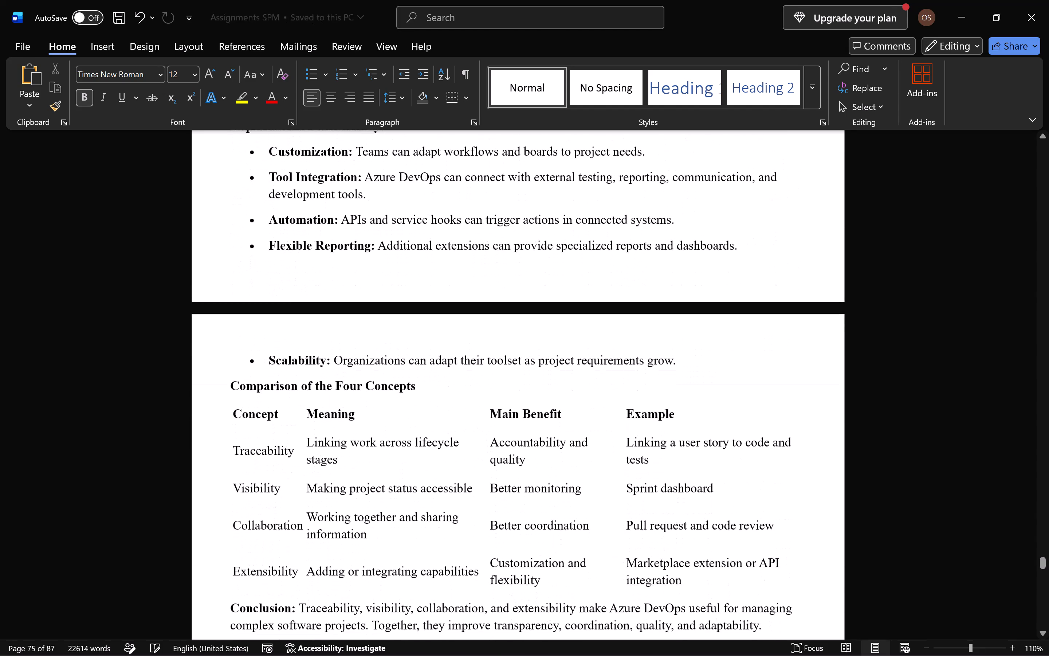
{"action": "left_click", "coordinate": [315, 400]}
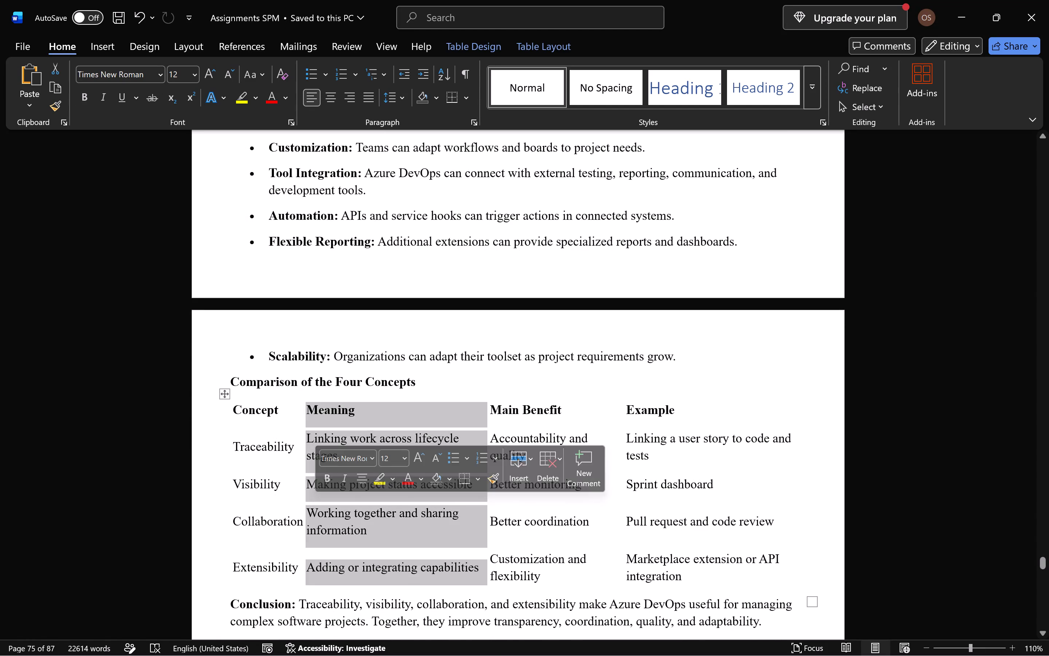
{"action": "left_click", "coordinate": [255, 420]}
{"action": "left_click", "coordinate": [480, 44]}
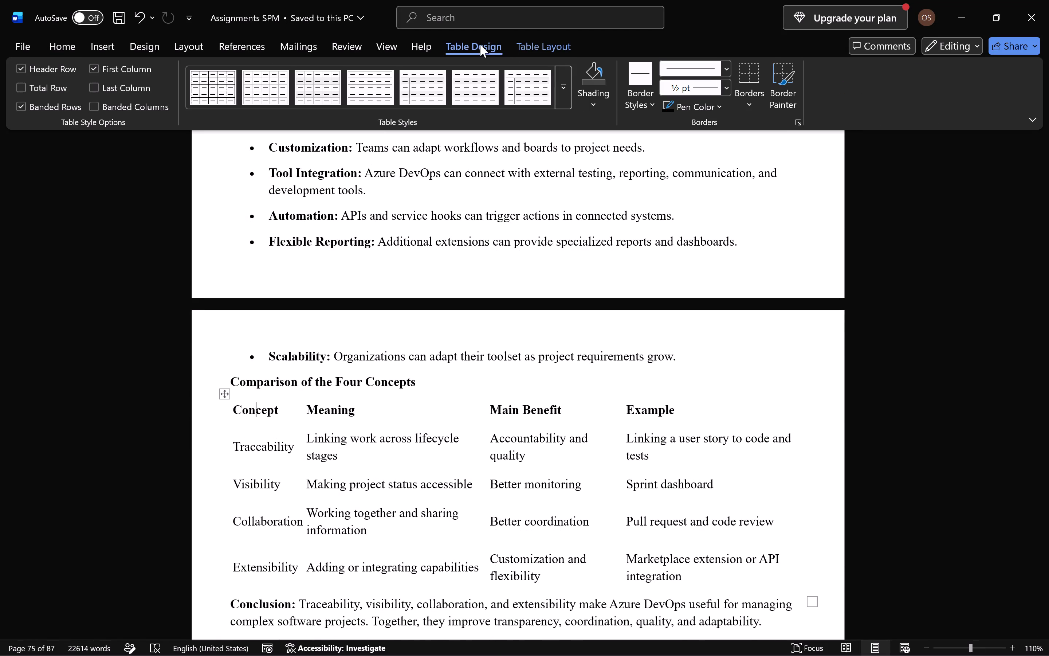
{"action": "left_click", "coordinate": [212, 86]}
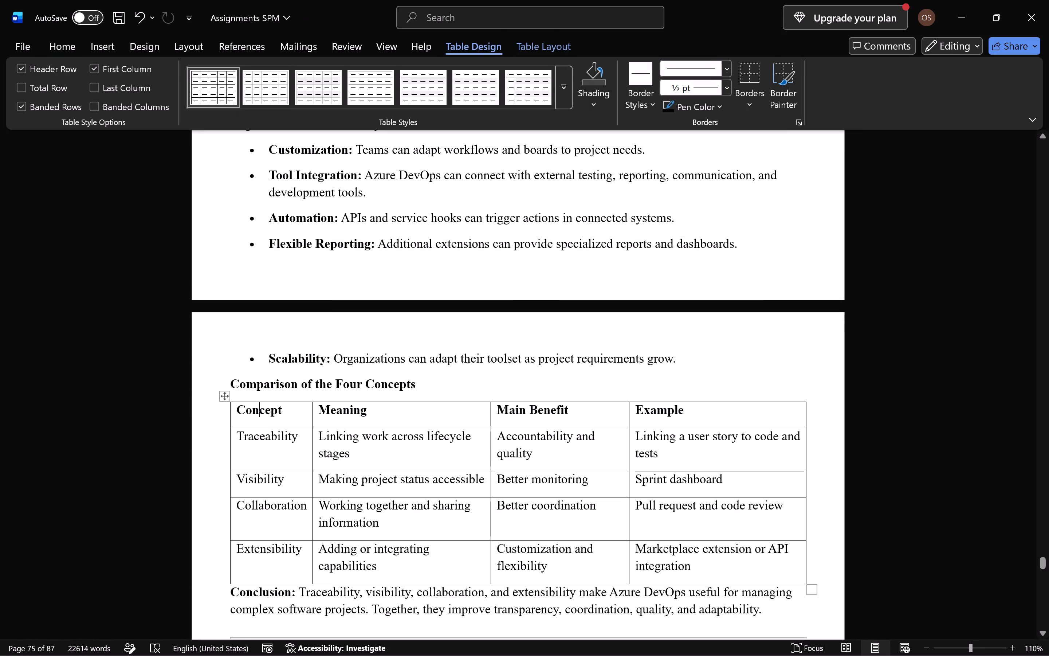
{"action": "key", "text": "ctrl+s"}
Apply the same bordered grid style to Q4's Differences Between TFS and Azure DevOps table, and save.
{"action": "scroll", "coordinate": [402, 414], "scroll_direction": "down", "scroll_amount": 2}
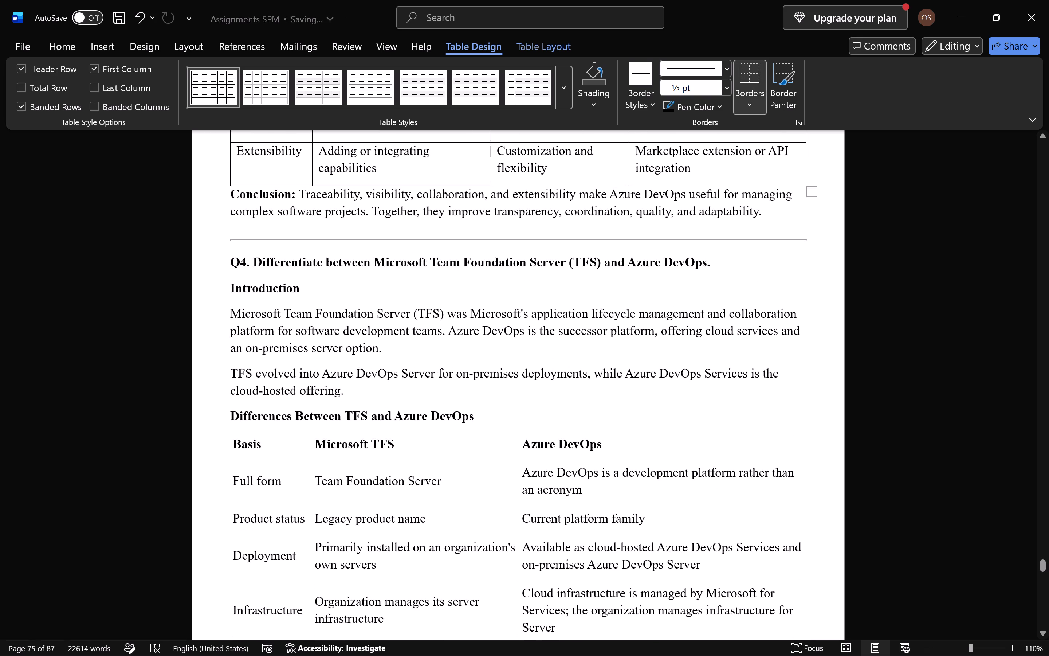
{"action": "left_click", "coordinate": [382, 441]}
{"action": "left_click", "coordinate": [209, 79]}
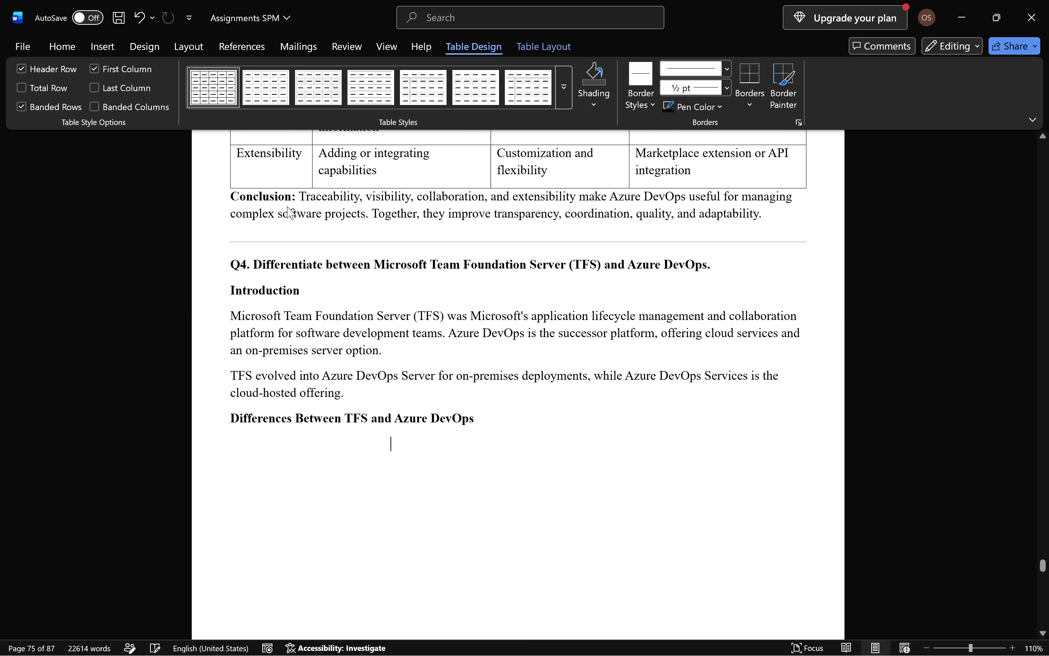
{"action": "key", "text": "ctrl+s"}
Insert two blank lines before Assignment 6's Q5 heading so the question starts on the next page, and save.
{"action": "scroll", "coordinate": [374, 488], "scroll_direction": "down", "scroll_amount": 2}
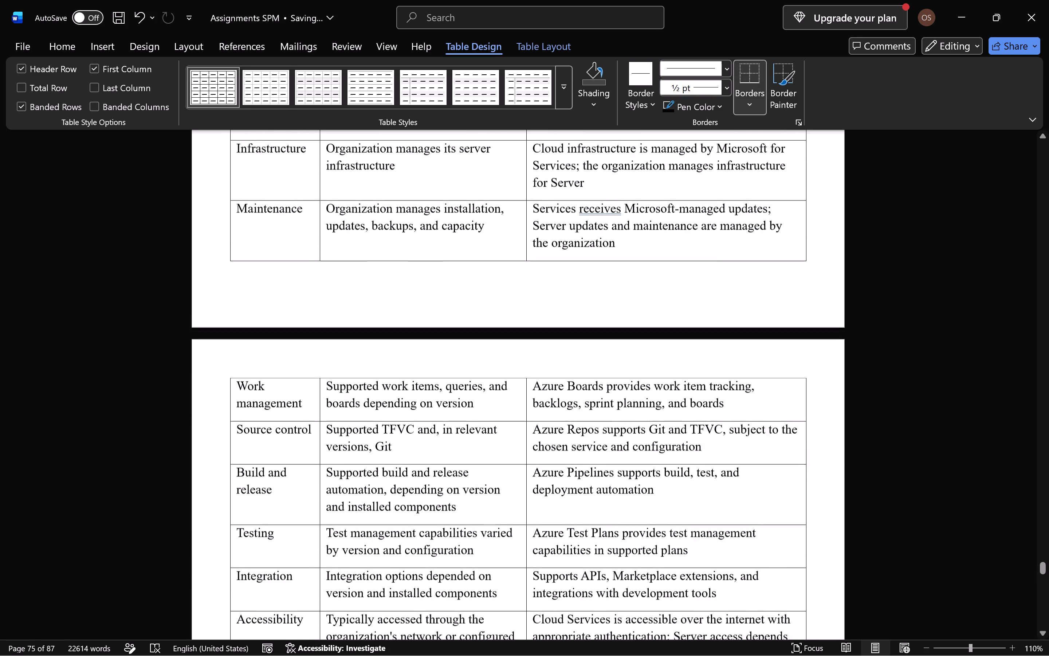
{"action": "scroll", "coordinate": [374, 488], "scroll_direction": "down", "scroll_amount": 3}
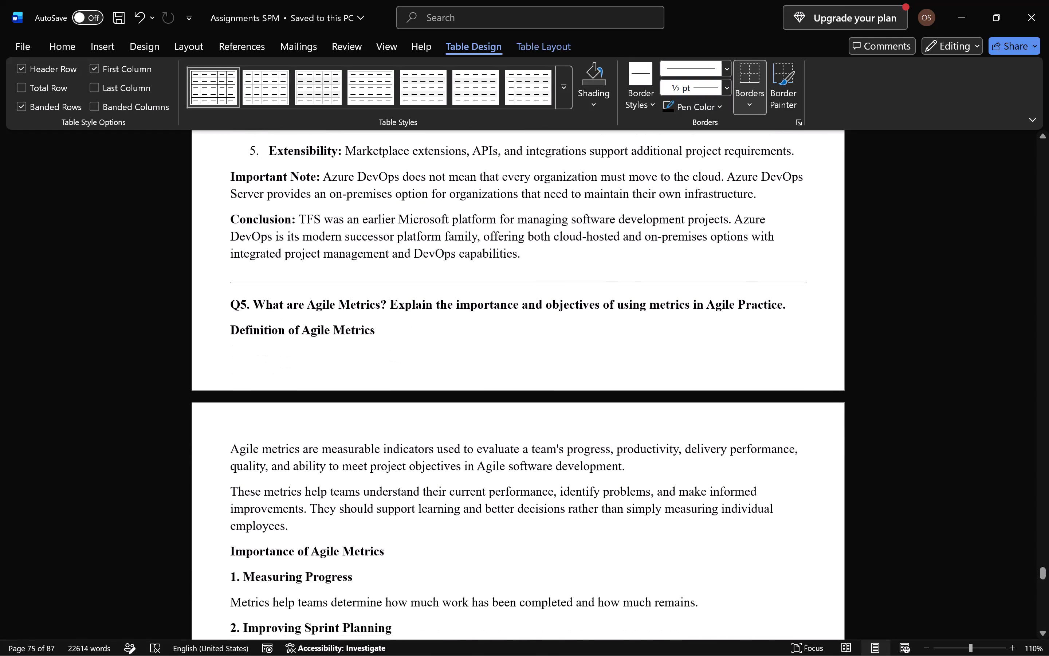
{"action": "left_click", "coordinate": [235, 305]}
{"action": "key", "text": "Left"}
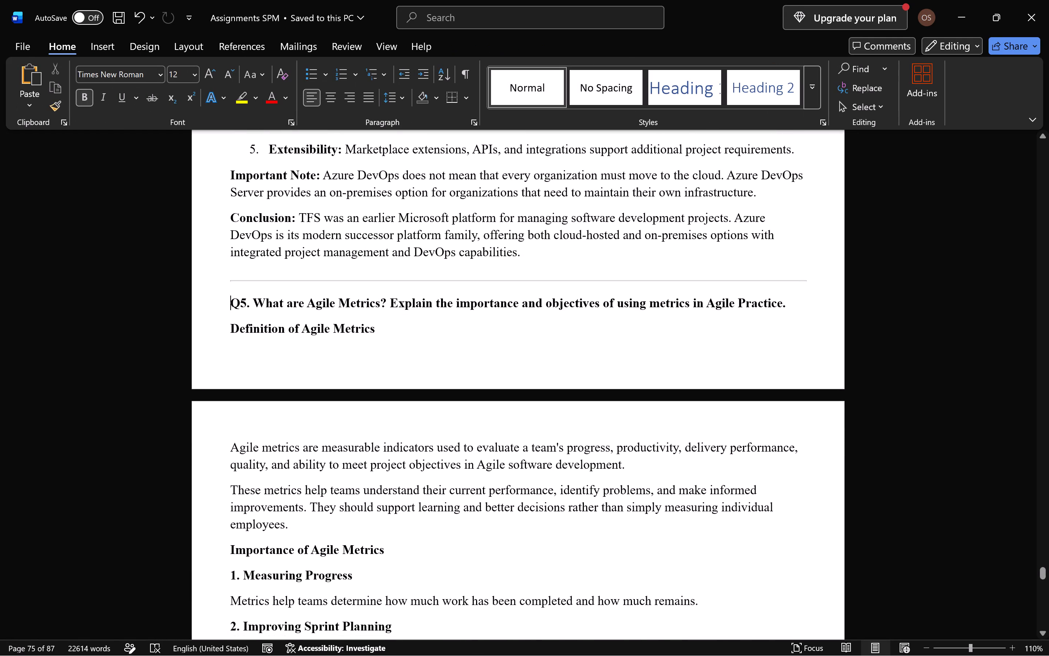
{"action": "key", "text": "Return"}
{"action": "key", "text": "Return"}
{"action": "key", "text": "ctrl+s"}
Apply the bordered grid style to the Summary of Agile Metrics table at the end of Q6.
{"action": "scroll", "coordinate": [355, 379], "scroll_direction": "down", "scroll_amount": 1}
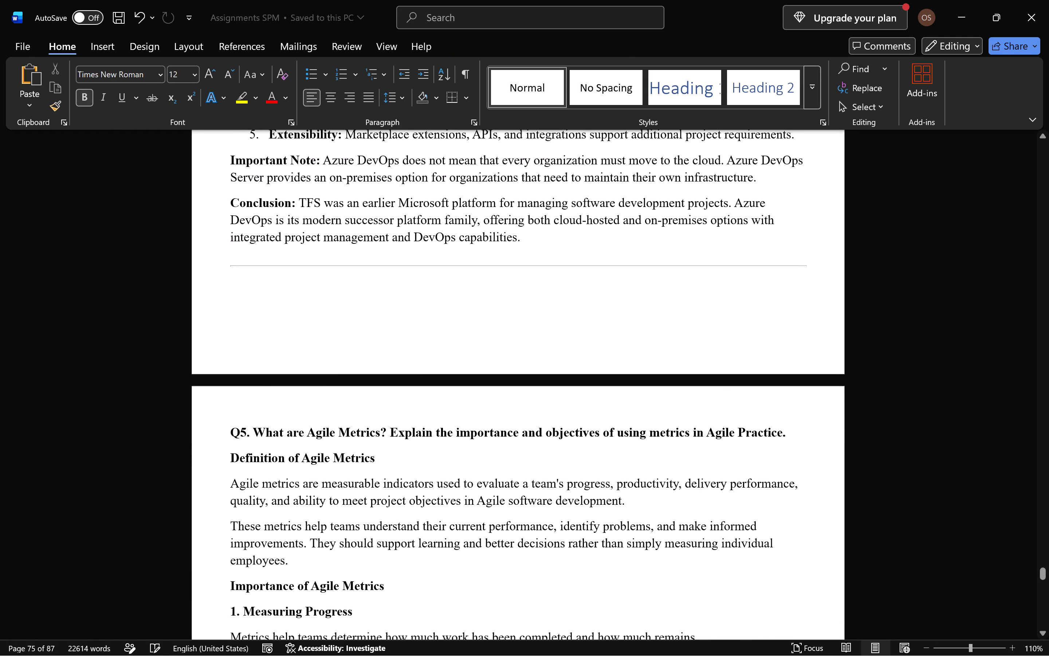
{"action": "scroll", "coordinate": [355, 379], "scroll_direction": "down", "scroll_amount": 4}
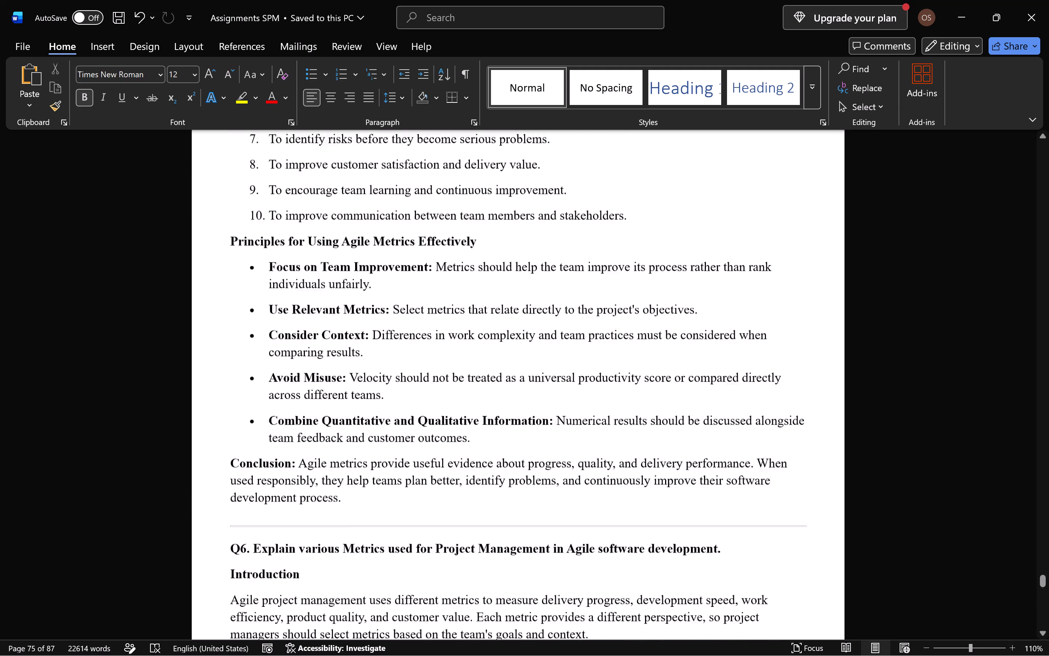
{"action": "scroll", "coordinate": [355, 379], "scroll_direction": "down", "scroll_amount": 2}
{"action": "key", "text": "ctrl+s"}
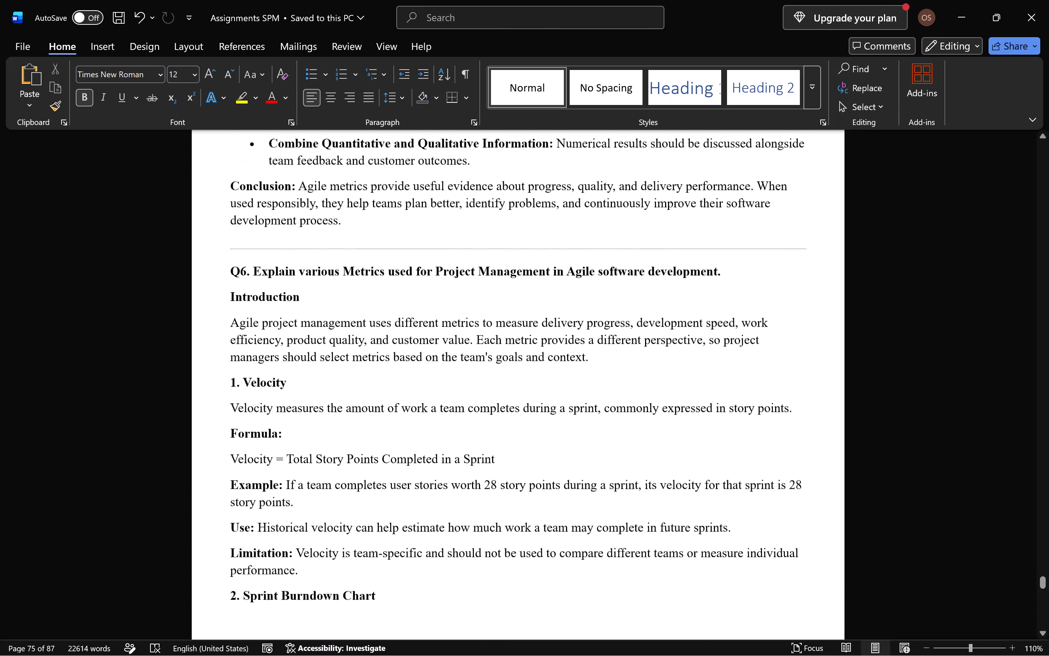
{"action": "scroll", "coordinate": [355, 379], "scroll_direction": "down", "scroll_amount": 3}
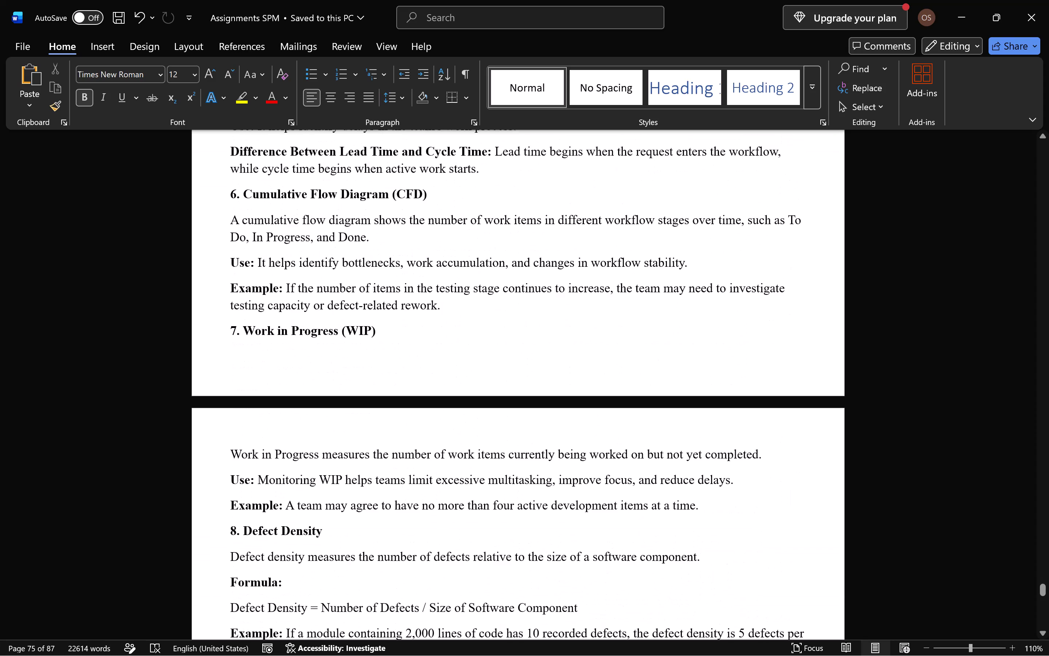
{"action": "scroll", "coordinate": [355, 379], "scroll_direction": "down", "scroll_amount": 4}
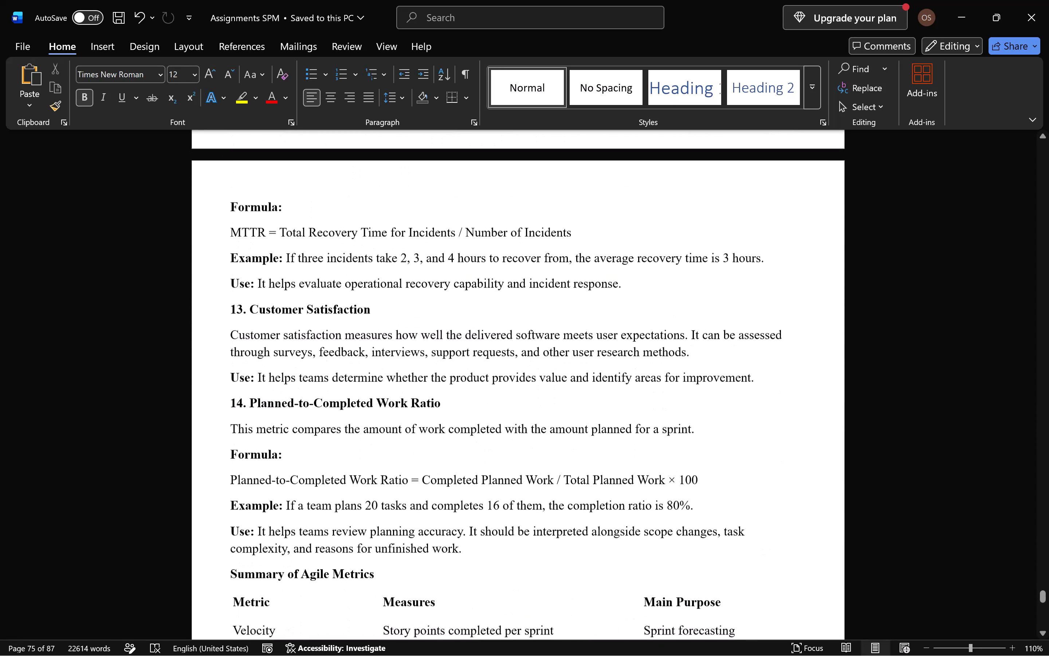
{"action": "scroll", "coordinate": [355, 379], "scroll_direction": "down", "scroll_amount": 2}
{"action": "left_click", "coordinate": [413, 511]}
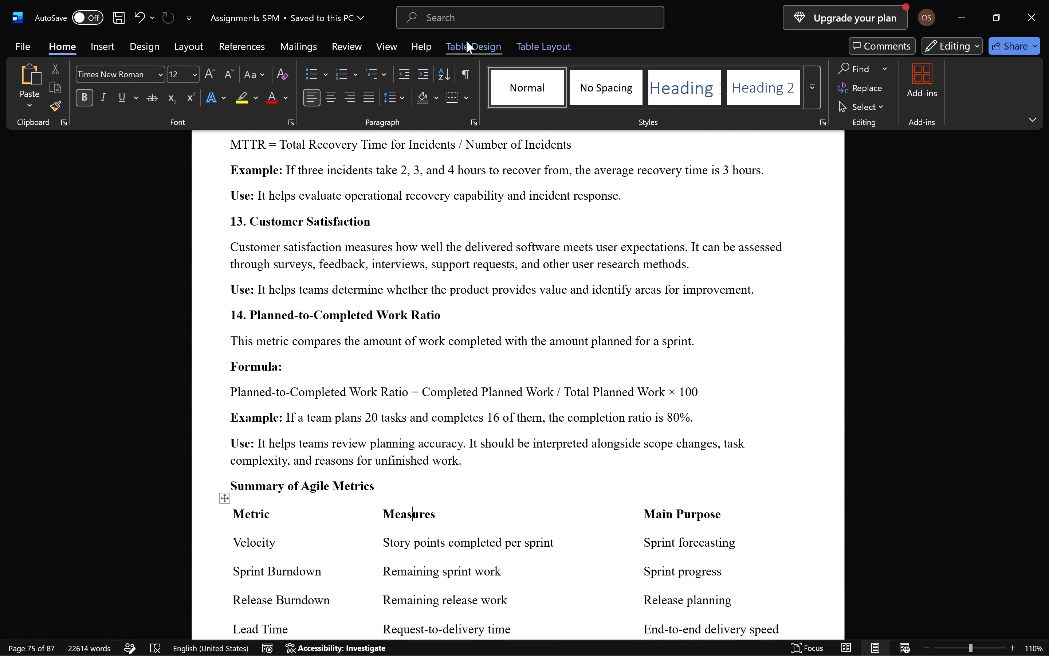
{"action": "left_click", "coordinate": [466, 41]}
{"action": "left_click", "coordinate": [231, 80]}
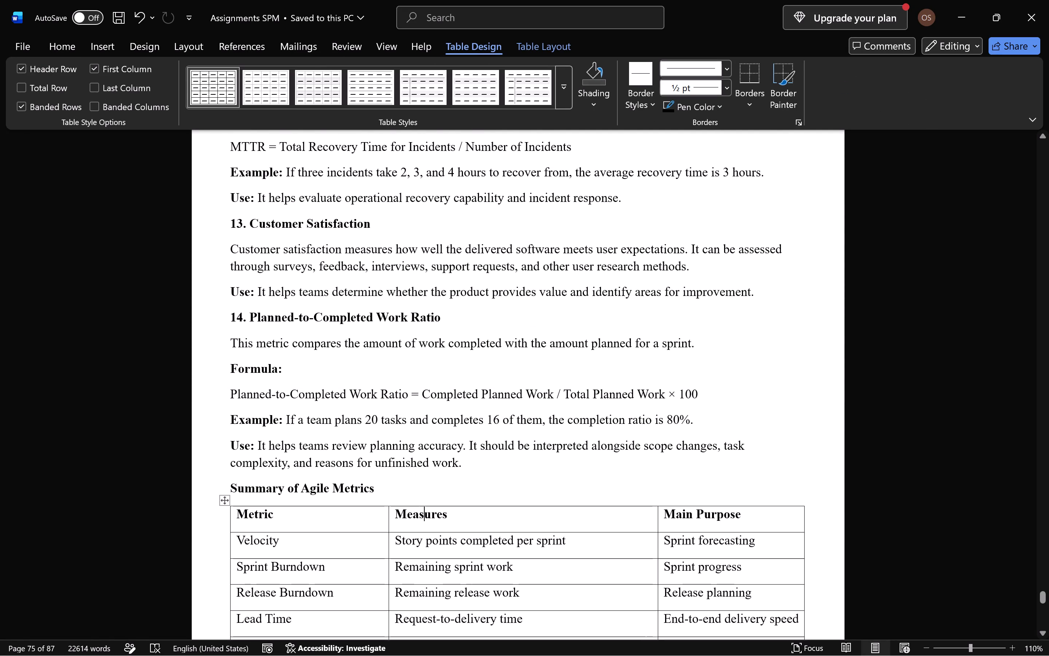
Apply the bordered grid style to the Comparison of Azure DevOps and TFS in Agile Project Management table.
{"action": "scroll", "coordinate": [341, 388], "scroll_direction": "down", "scroll_amount": 5}
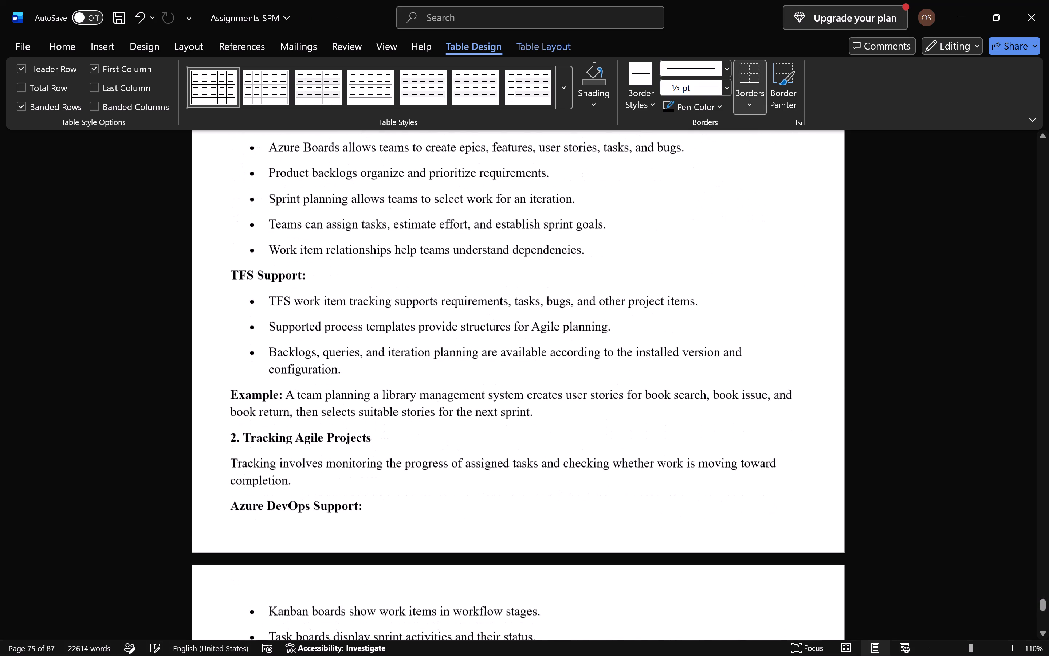
{"action": "scroll", "coordinate": [341, 388], "scroll_direction": "down", "scroll_amount": 5}
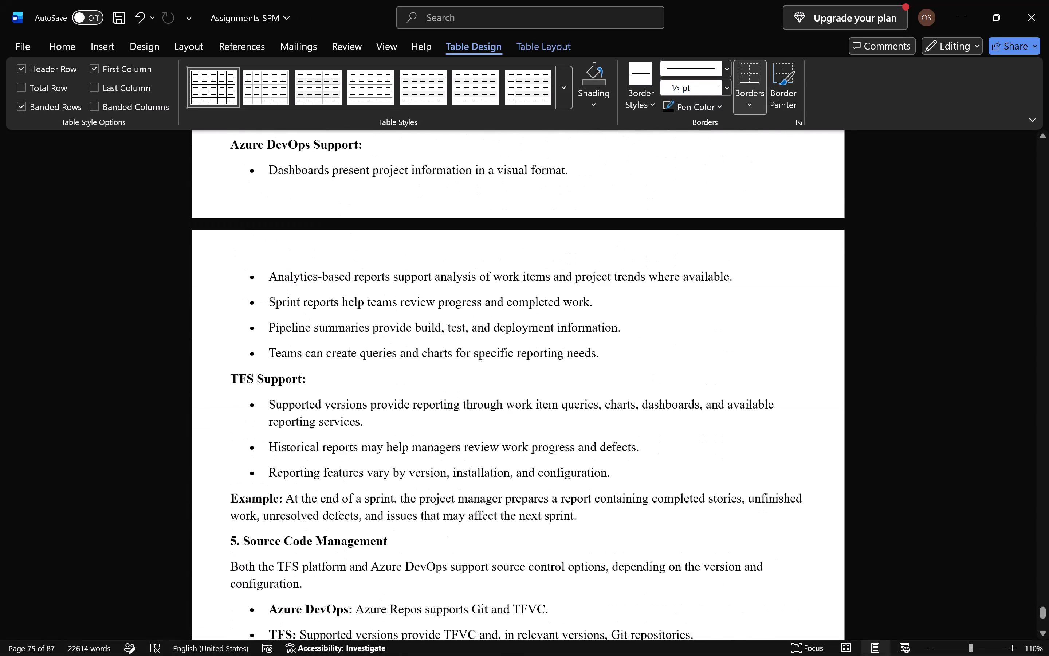
{"action": "scroll", "coordinate": [341, 388], "scroll_direction": "down", "scroll_amount": 3}
{"action": "left_click", "coordinate": [372, 406]}
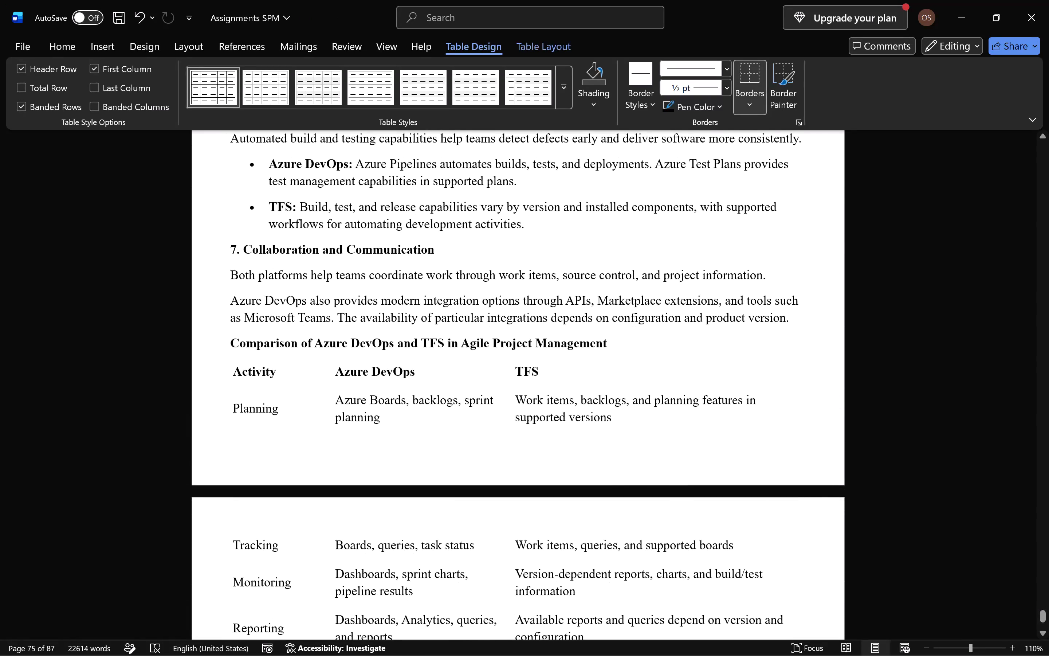
{"action": "left_click", "coordinate": [227, 90]}
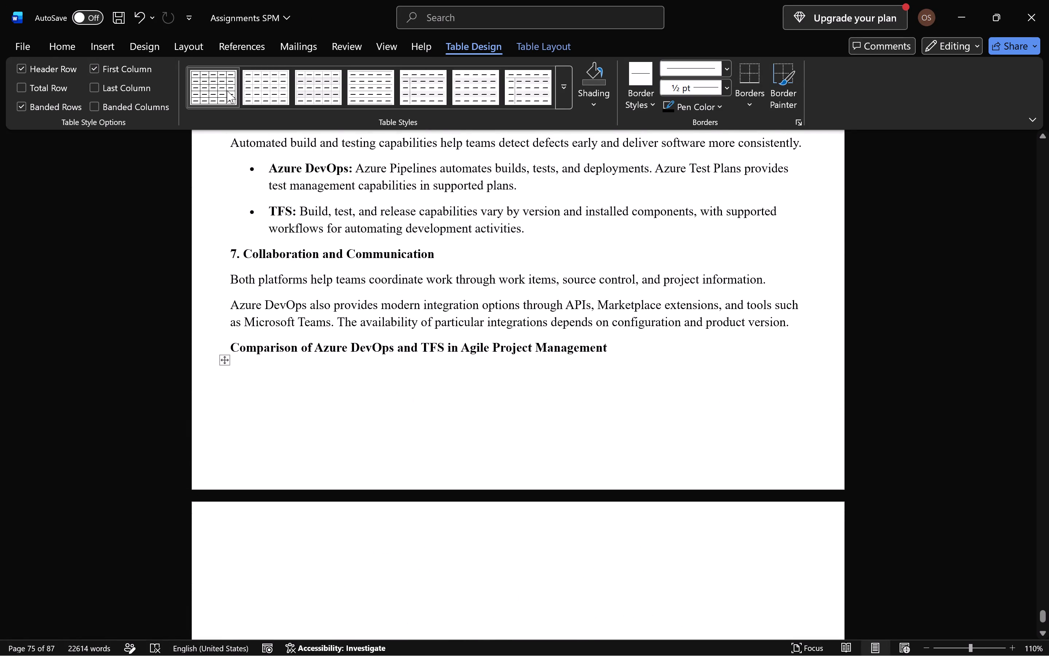
Check the end of Assignment 6 in the Assignments SPM document, save the document, and close it.
{"action": "scroll", "coordinate": [374, 424], "scroll_direction": "down", "scroll_amount": 1}
{"action": "scroll", "coordinate": [479, 492], "scroll_direction": "down", "scroll_amount": 3}
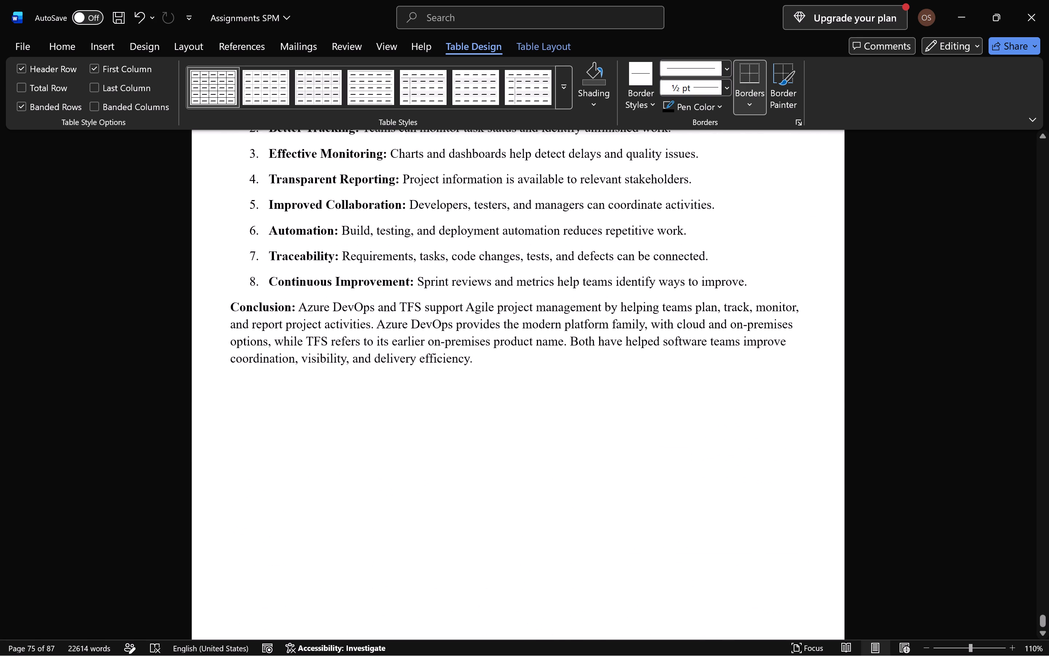
{"action": "scroll", "coordinate": [479, 492], "scroll_direction": "down", "scroll_amount": 2}
{"action": "left_click", "coordinate": [382, 466]}
{"action": "key", "text": "ctrl+s"}
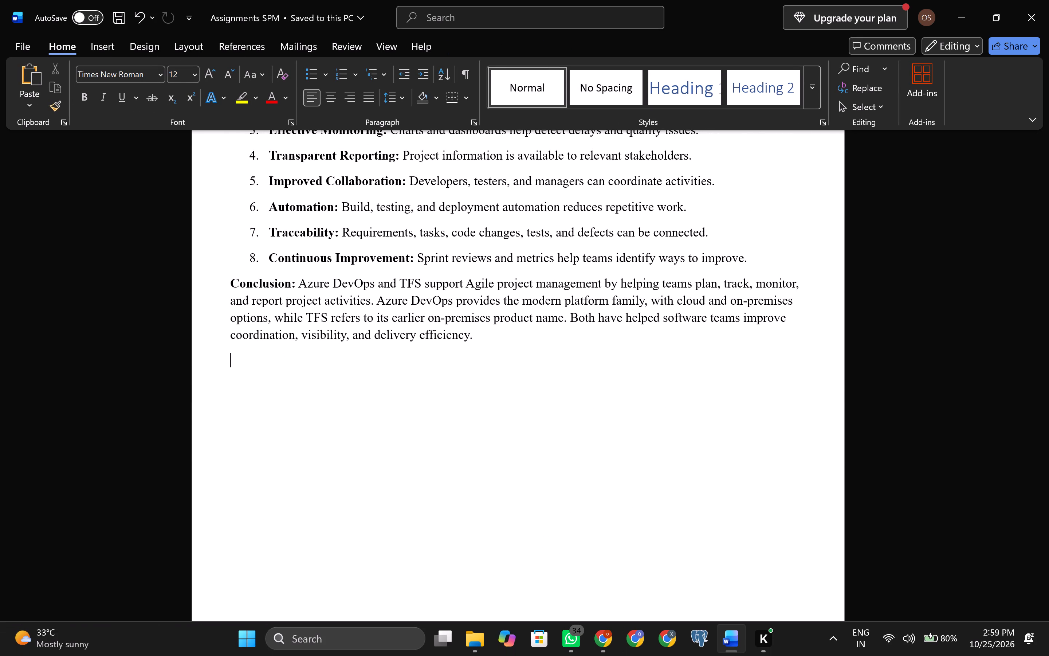
{"action": "key", "text": "ctrl+s"}
{"action": "key", "text": "ctrl+s"}
{"action": "key", "text": "ctrl+s"}
{"action": "key", "text": "ctrl+s"}
{"action": "key", "text": "ctrl+s"}
{"action": "key", "text": "ctrl+s"}
{"action": "key", "text": "ctrl+s"}
{"action": "key", "text": "ctrl+s"}
{"action": "key", "text": "ctrl+s"}
{"action": "key", "text": "ctrl+s"}
{"action": "key", "text": "ctrl+s"}
{"action": "scroll", "coordinate": [623, 655], "scroll_direction": "up", "scroll_amount": 7}
{"action": "scroll", "coordinate": [683, 374], "scroll_direction": "up", "scroll_amount": 14}
{"action": "key", "text": "ctrl+s"}
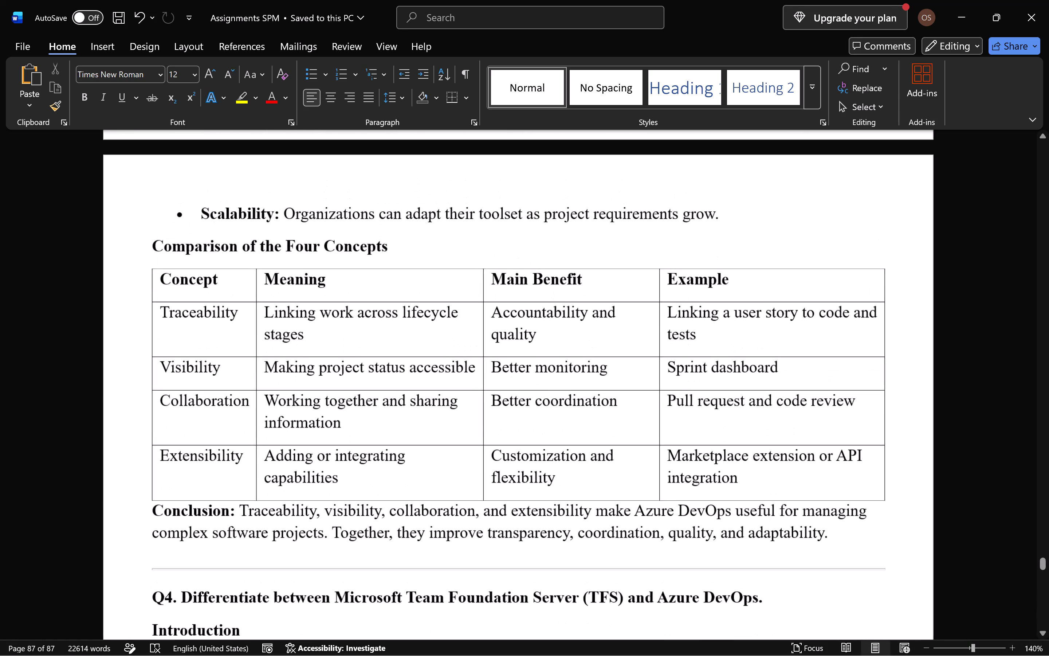
{"action": "key", "text": "ctrl+s"}
{"action": "left_click", "coordinate": [1048, 0]}
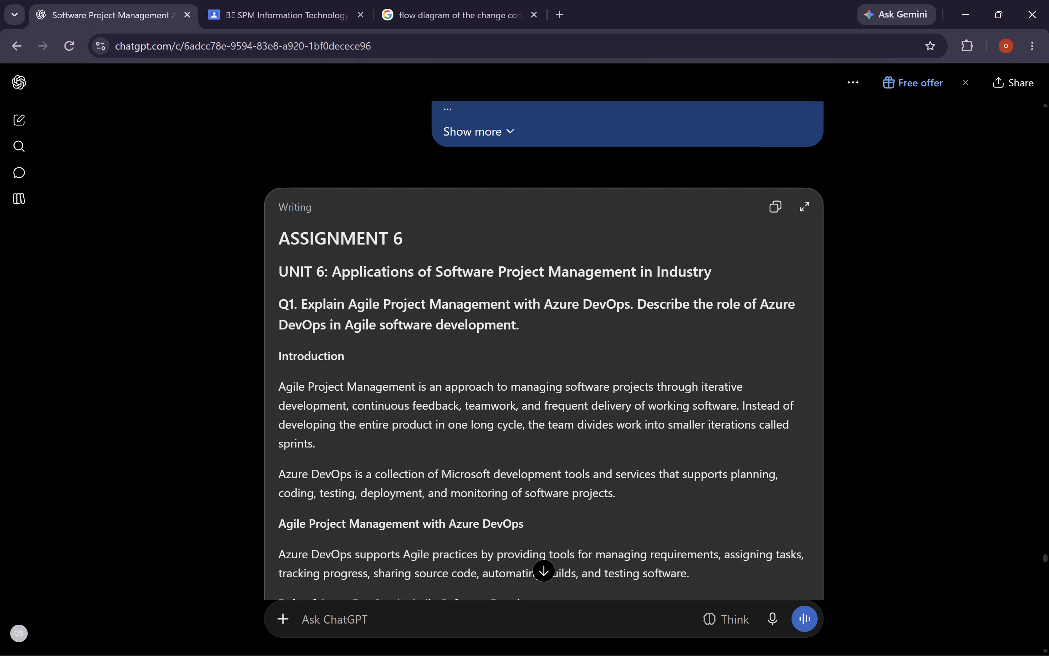
Switch to File Explorer, reopen Assignments SPM from the Assignments folder to check its contents, and close it.
{"action": "left_click", "coordinate": [507, 637]}
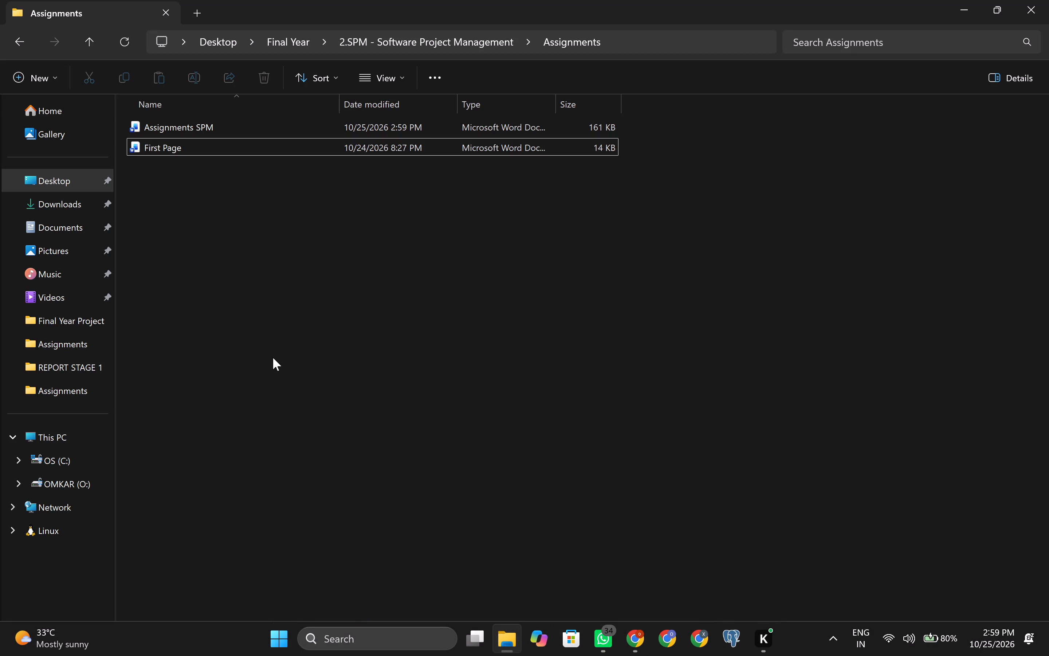
{"action": "left_click", "coordinate": [273, 358]}
{"action": "left_click", "coordinate": [286, 351]}
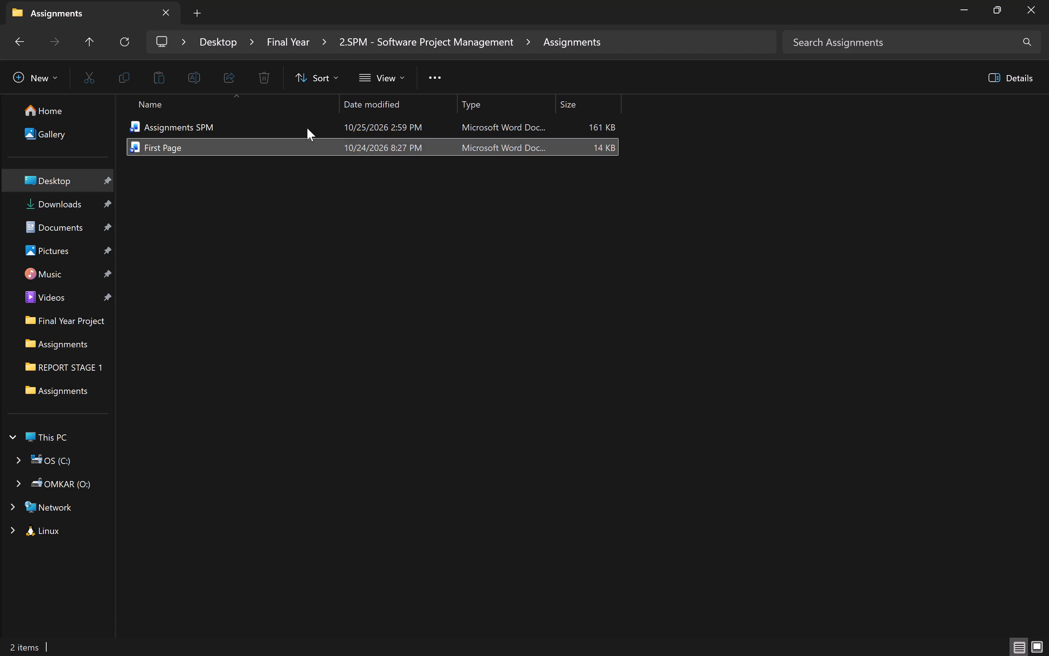
{"action": "left_click", "coordinate": [262, 116]}
{"action": "double_click", "coordinate": [256, 121]}
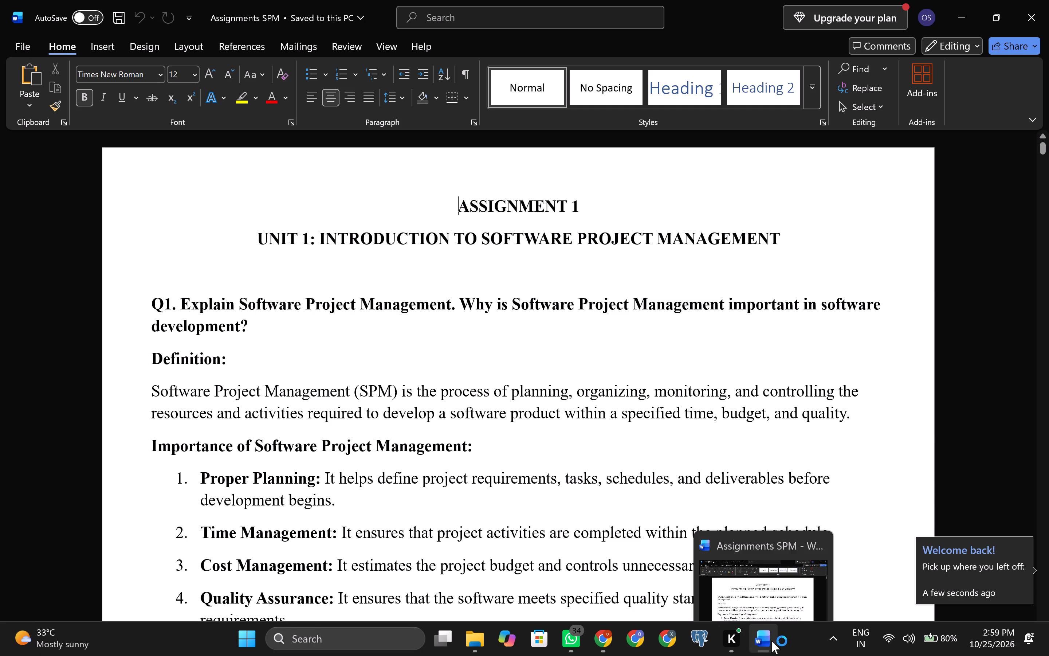
{"action": "left_click", "coordinate": [763, 586]}
{"action": "scroll", "coordinate": [705, 331], "scroll_direction": "down", "scroll_amount": 11}
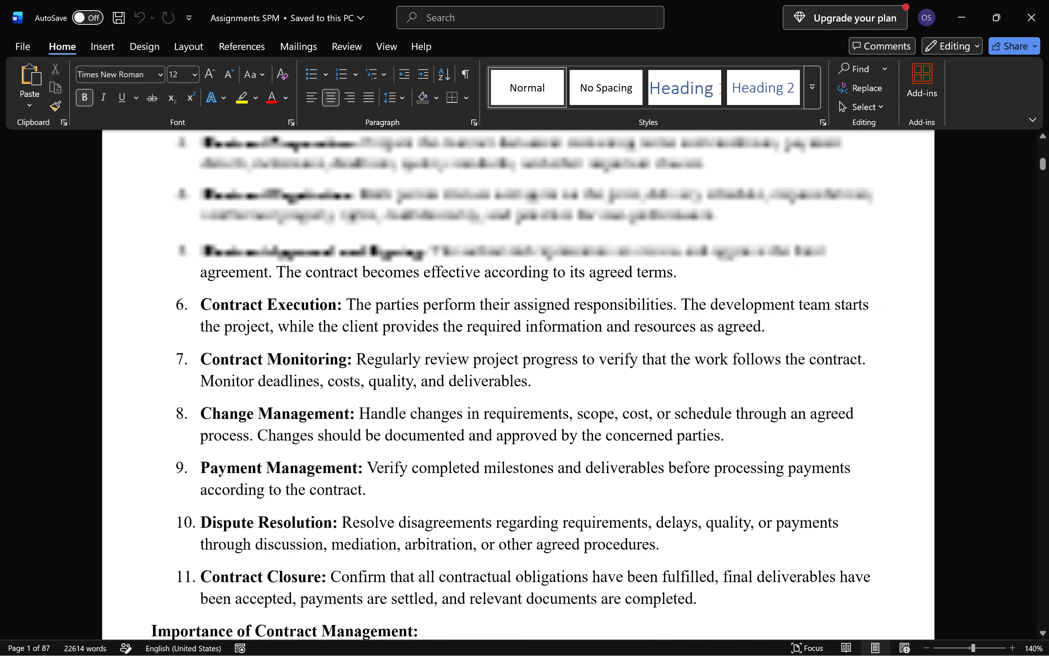
{"action": "scroll", "coordinate": [705, 331], "scroll_direction": "down", "scroll_amount": 5}
{"action": "left_click", "coordinate": [1048, 0]}
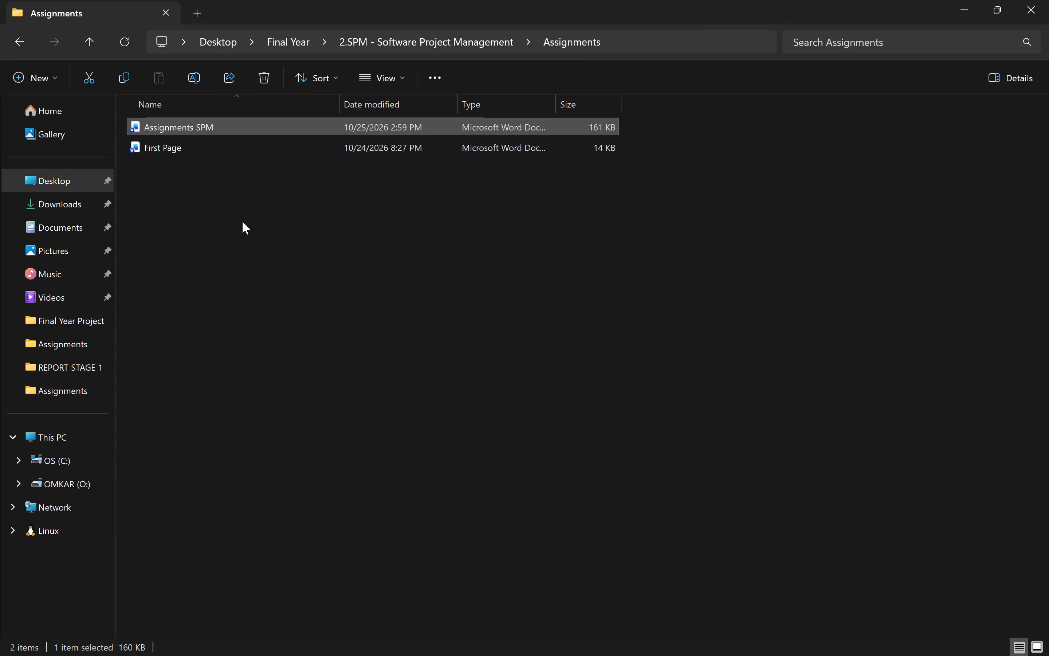
Open the First Page document from the Assignments folder, review the cover page details, save it, and close it.
{"action": "left_click", "coordinate": [242, 221]}
{"action": "double_click", "coordinate": [193, 144]}
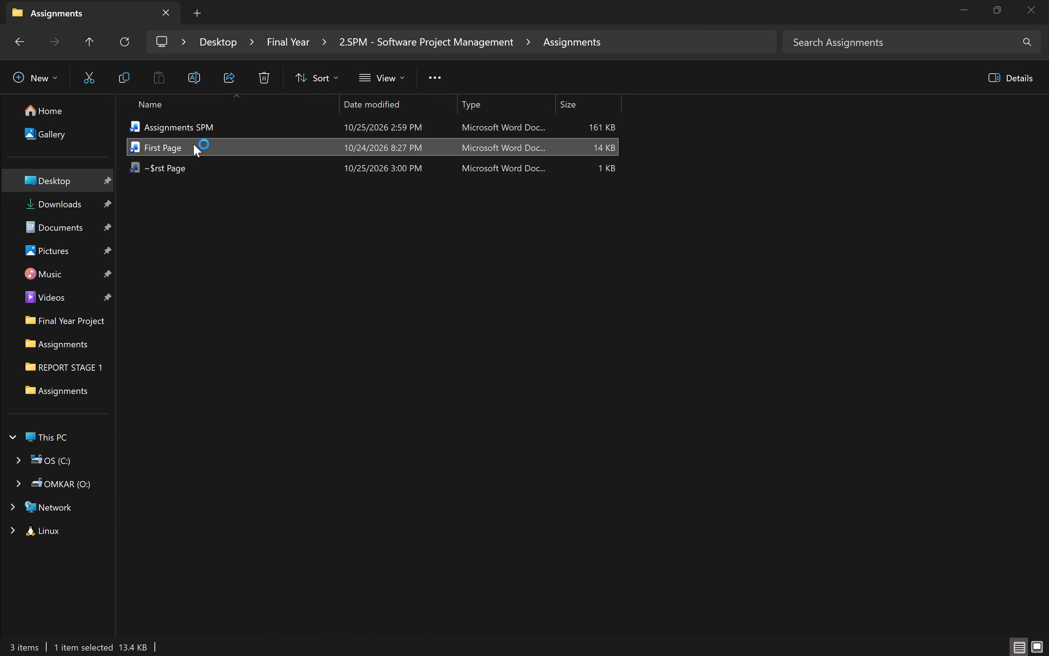
{"action": "scroll", "coordinate": [551, 385], "scroll_direction": "down", "scroll_amount": 1}
{"action": "scroll", "coordinate": [551, 385], "scroll_direction": "up", "scroll_amount": 1}
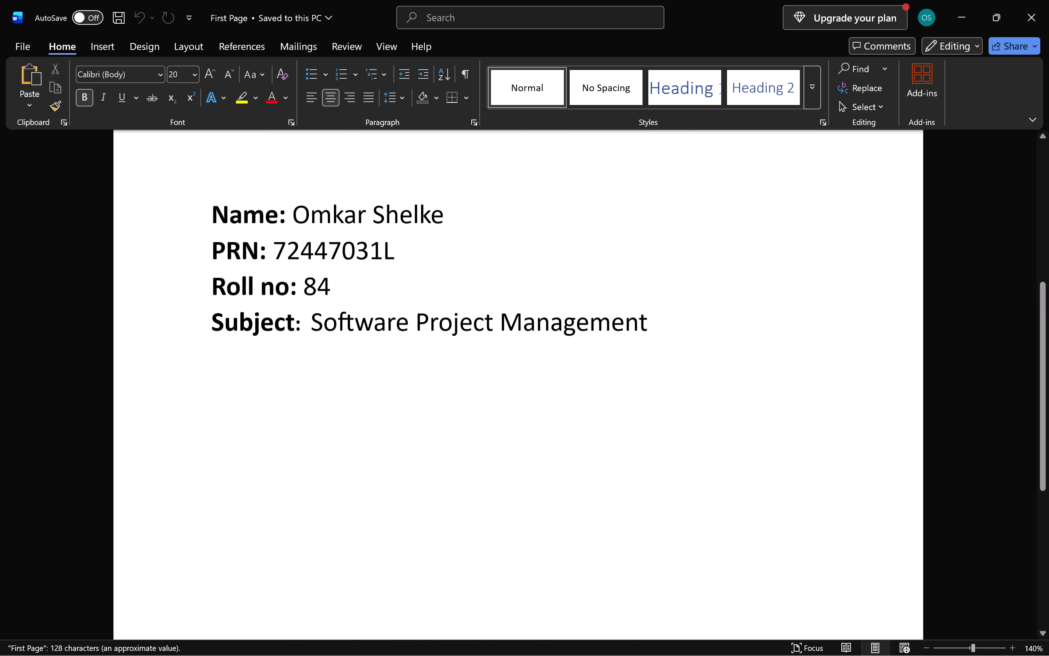
{"action": "scroll", "coordinate": [551, 385], "scroll_direction": "up", "scroll_amount": 1}
{"action": "scroll", "coordinate": [551, 385], "scroll_direction": "down", "scroll_amount": 2}
{"action": "scroll", "coordinate": [551, 385], "scroll_direction": "down", "scroll_amount": 3, "text": "ctrl"}
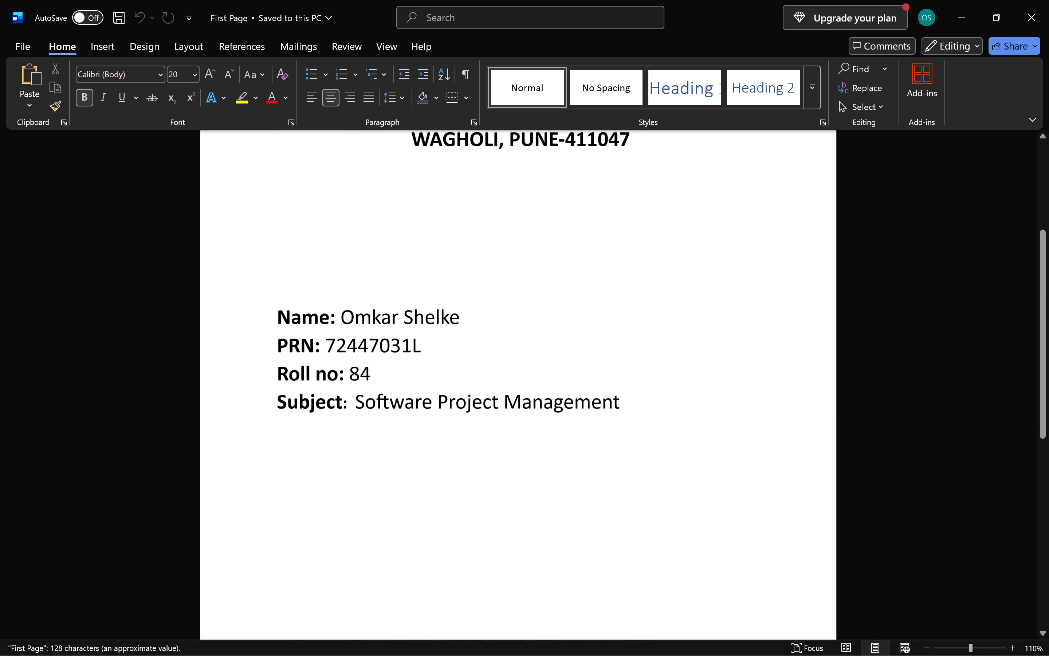
{"action": "scroll", "coordinate": [551, 385], "scroll_direction": "up", "scroll_amount": 2}
{"action": "key", "text": "ctrl+s"}
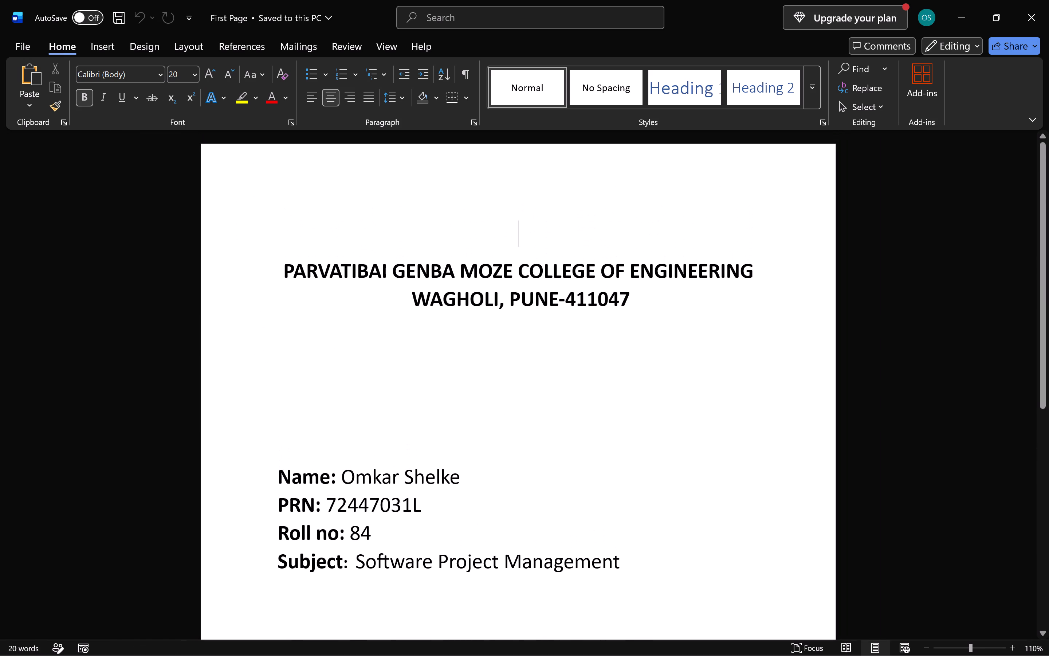
{"action": "key", "text": "ctrl+s"}
{"action": "key", "text": "ctrl+s"}
{"action": "key", "text": "ctrl+s"}
{"action": "key", "text": "ctrl+s"}
{"action": "key", "text": "ctrl+s"}
{"action": "key", "text": "ctrl+s"}
{"action": "key", "text": "ctrl+s"}
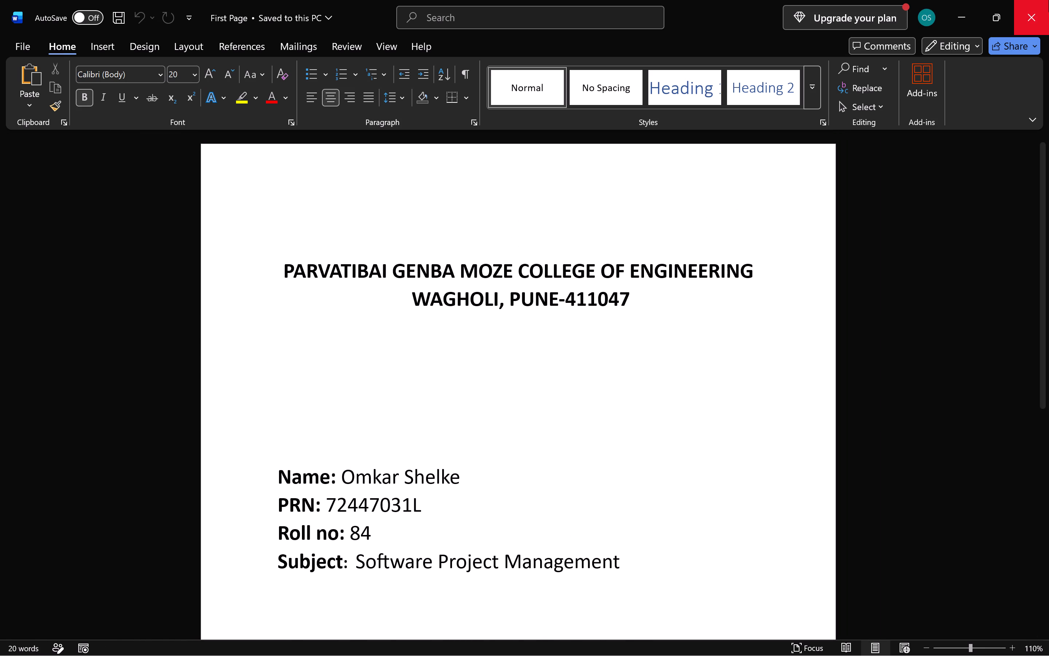
{"action": "left_click", "coordinate": [1048, 0]}
Begin renaming the First Page file by adding a space after its current name.
{"action": "left_click", "coordinate": [208, 149]}
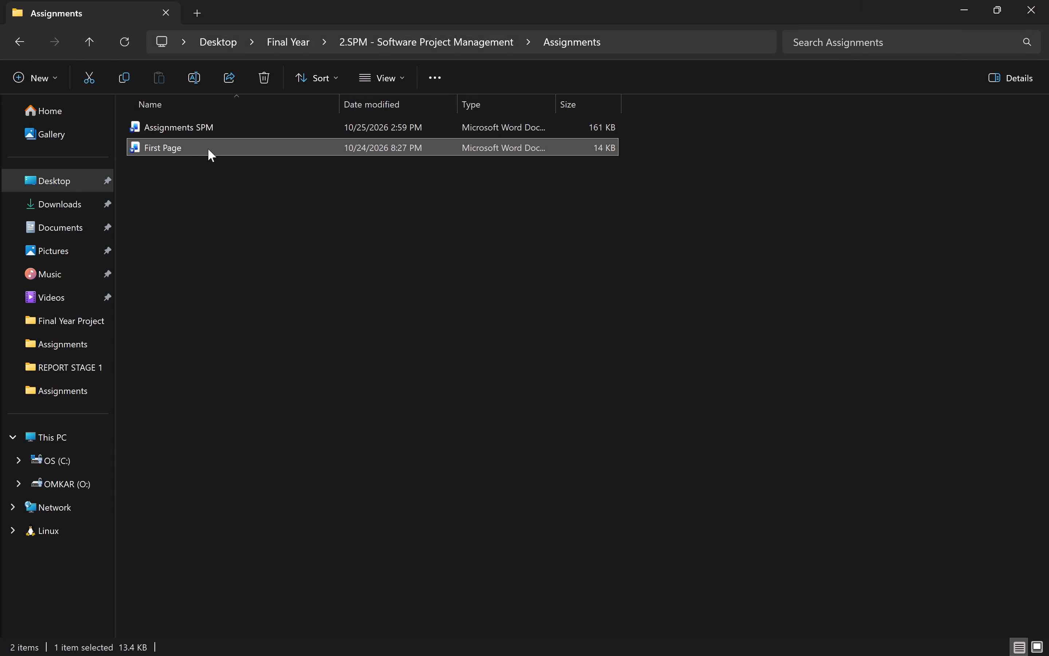
{"action": "left_click", "coordinate": [190, 146]}
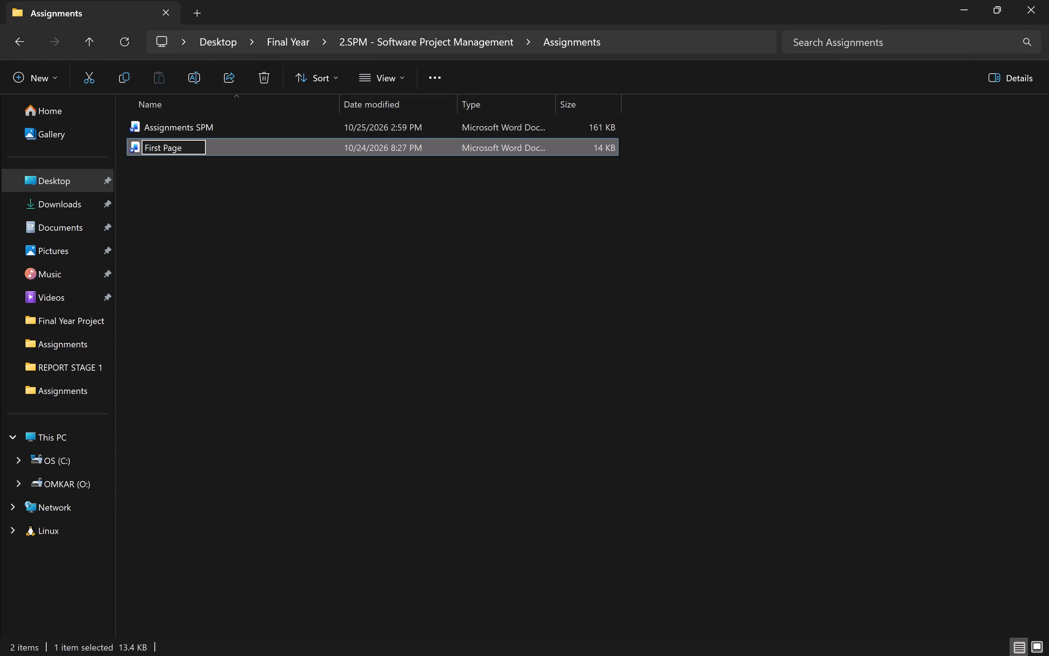
{"action": "key", "text": "space"}
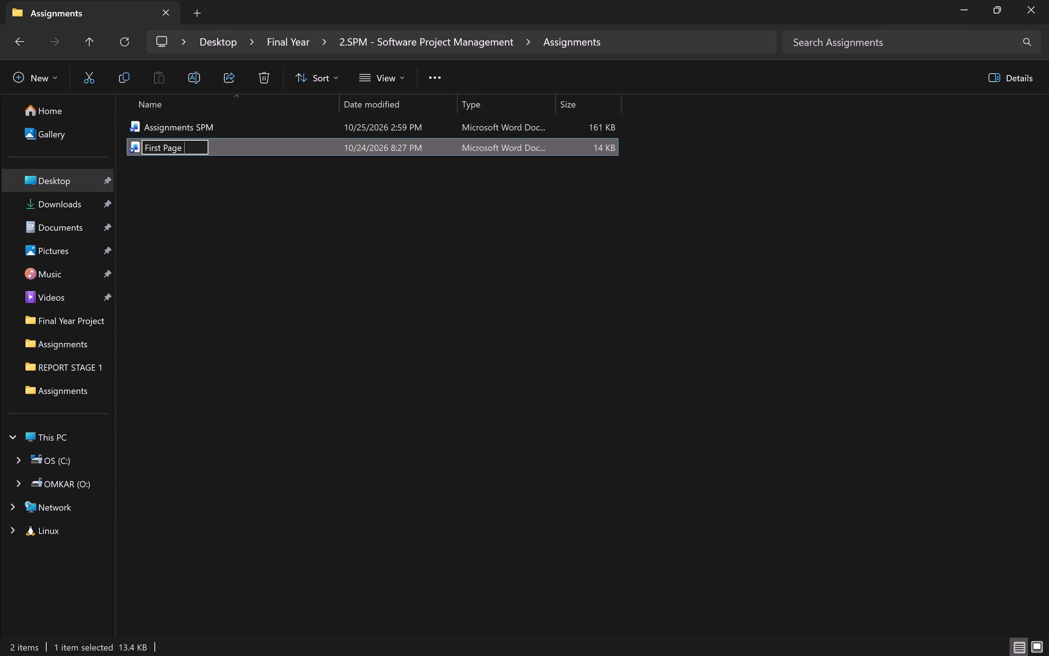
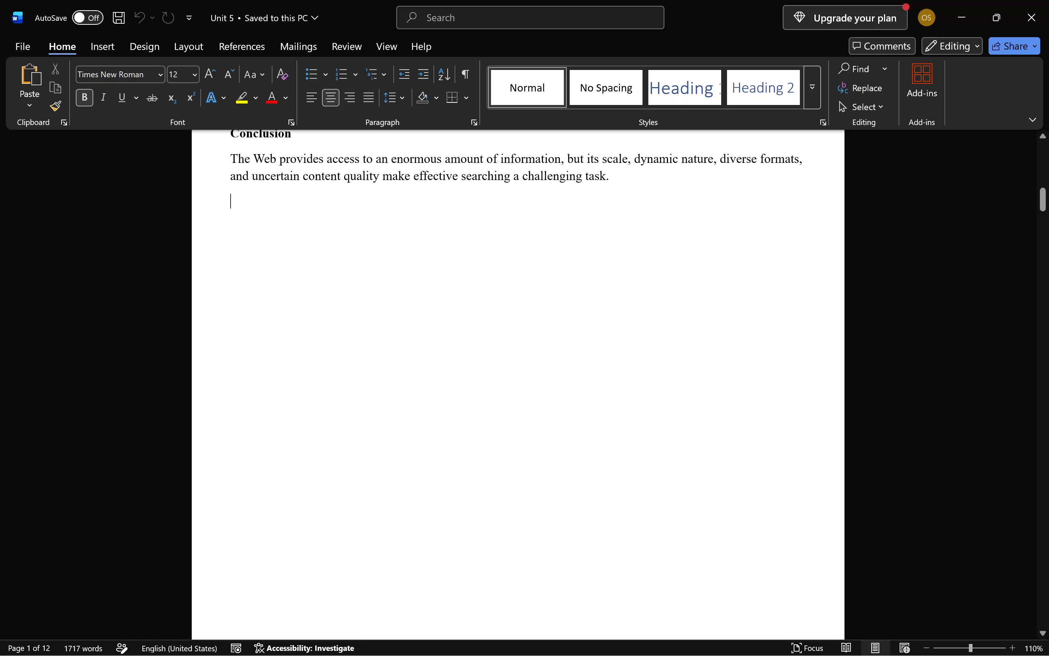
Paste the horizontal divider line below Q1's conclusion paragraph in the Unit 5 document.
{"action": "key", "text": "ctrl+v"}
Delete the blank lines before the Q2 heading so it directly follows the divider line, and save the document.
{"action": "scroll", "coordinate": [310, 427], "scroll_direction": "down", "scroll_amount": 1}
{"action": "scroll", "coordinate": [273, 496], "scroll_direction": "down", "scroll_amount": 1}
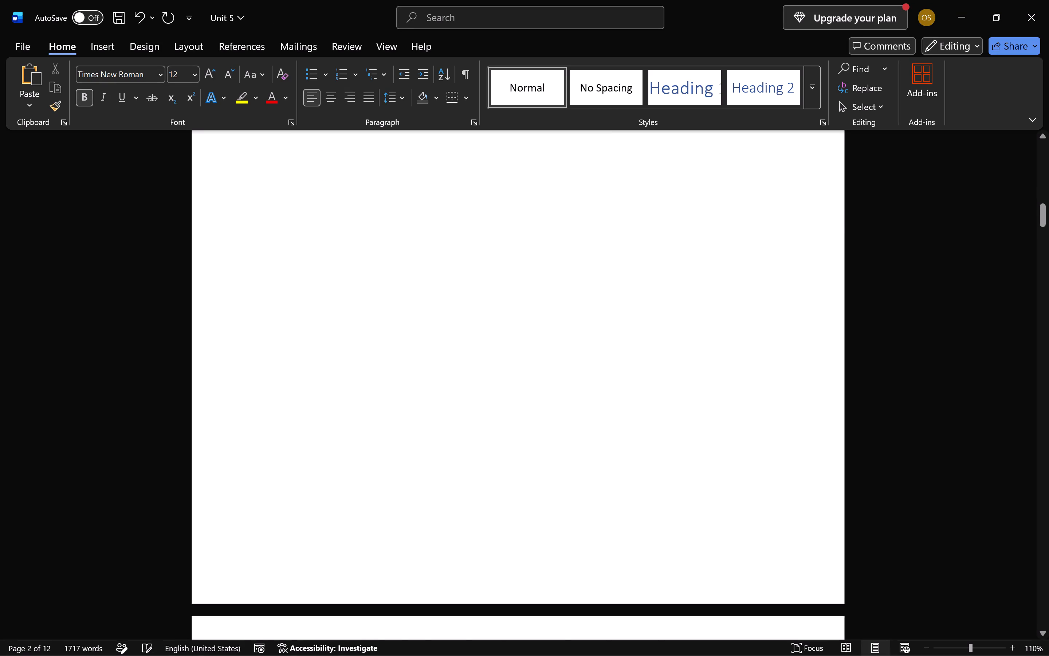
{"action": "scroll", "coordinate": [273, 496], "scroll_direction": "down", "scroll_amount": 1}
{"action": "left_click", "coordinate": [232, 620]}
{"action": "key", "text": "BackSpace"}
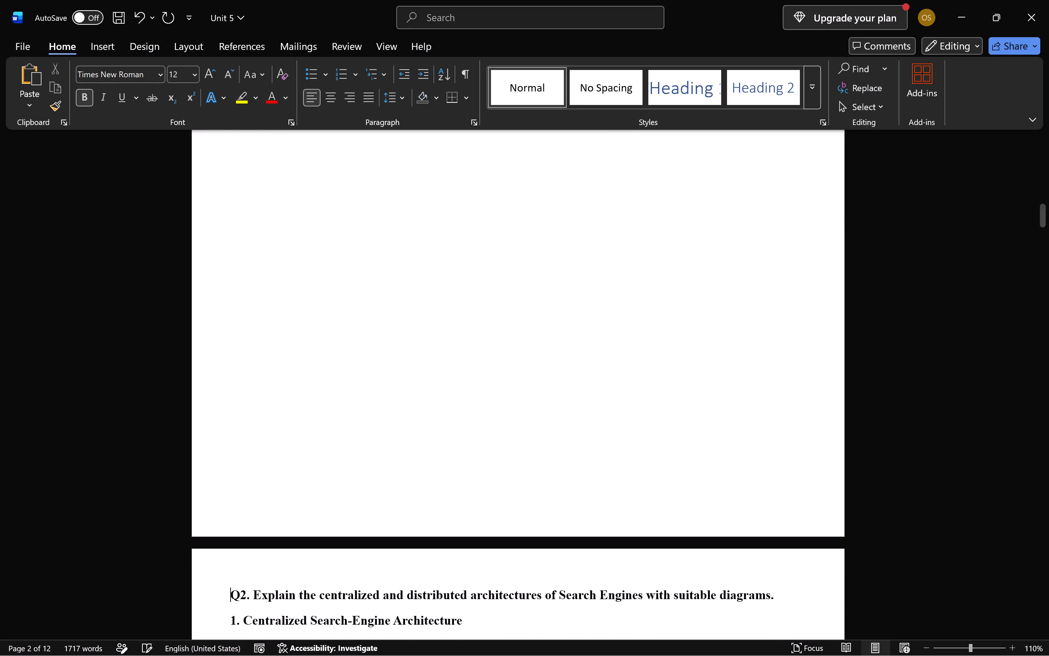
{"action": "key", "text": "BackSpace"}
{"action": "key", "text": "BackSpace"}
{"action": "key", "text": "BackSpace"}
{"action": "key", "text": "BackSpace"}
{"action": "key", "text": "BackSpace"}
{"action": "key", "text": "BackSpace"}
{"action": "key", "text": "BackSpace"}
{"action": "key", "text": "BackSpace"}
{"action": "key", "text": "BackSpace"}
{"action": "key", "text": "BackSpace"}
{"action": "key", "text": "BackSpace"}
{"action": "key", "text": "BackSpace"}
{"action": "key", "text": "BackSpace"}
{"action": "key", "text": "BackSpace"}
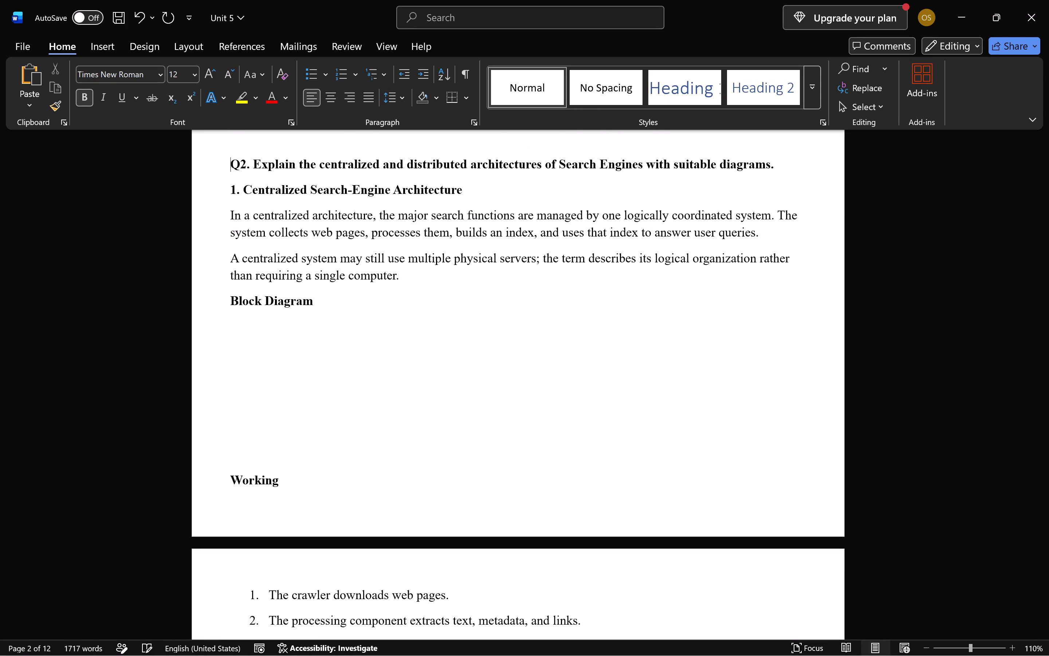
{"action": "scroll", "coordinate": [232, 620], "scroll_direction": "up", "scroll_amount": 3}
{"action": "key", "text": "BackSpace"}
{"action": "key", "text": "BackSpace"}
{"action": "key", "text": "BackSpace"}
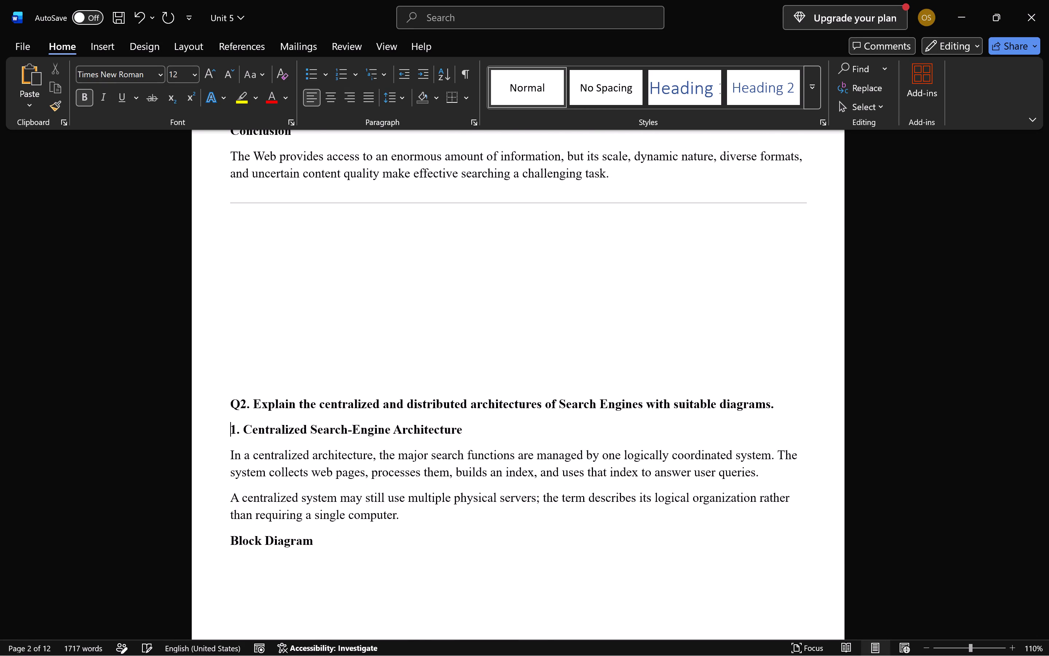
{"action": "key", "text": "BackSpace"}
{"action": "key", "text": "BackSpace"}
{"action": "key", "text": "BackSpace"}
{"action": "key", "text": "BackSpace"}
{"action": "key", "text": "BackSpace"}
{"action": "key", "text": "BackSpace"}
{"action": "key", "text": "BackSpace"}
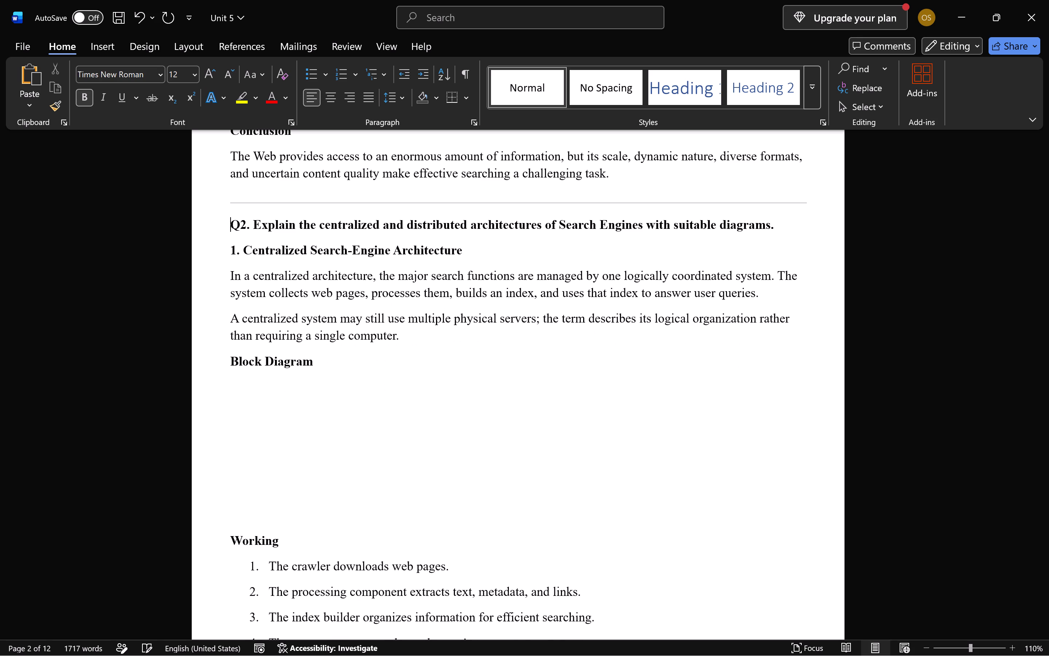
{"action": "key", "text": "ctrl+s"}
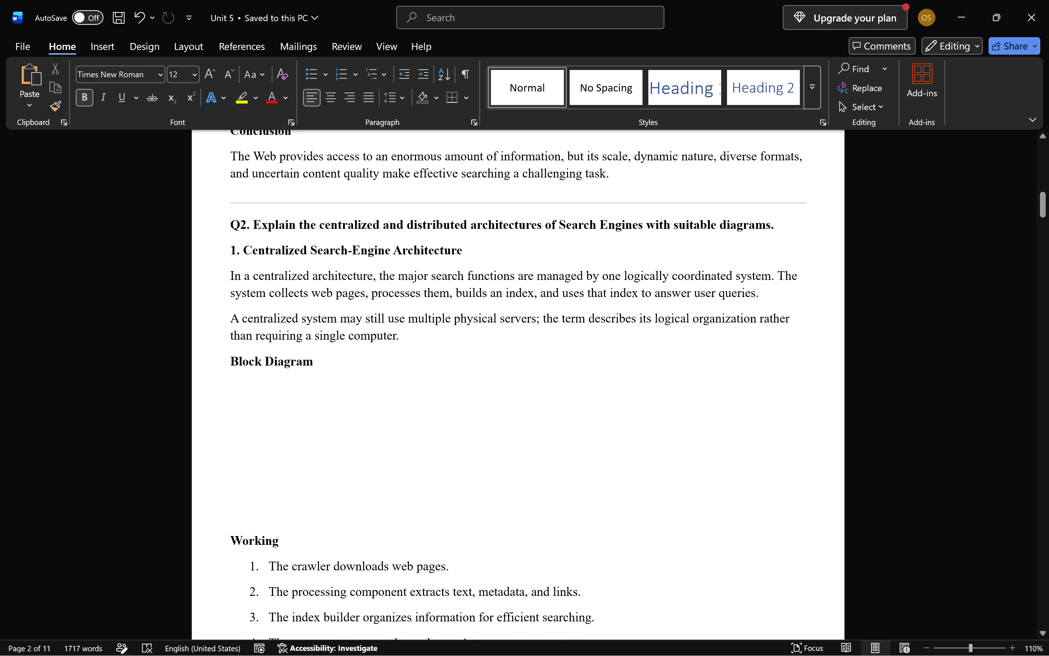
Copy the "Centralized Search-Engine Architecture" heading text, switch to Chrome, and search Google Images for it in a new tab.
{"action": "left_click_drag", "start_coordinate": [242, 247], "coordinate": [478, 245]}
{"action": "key", "text": "ctrl+c"}
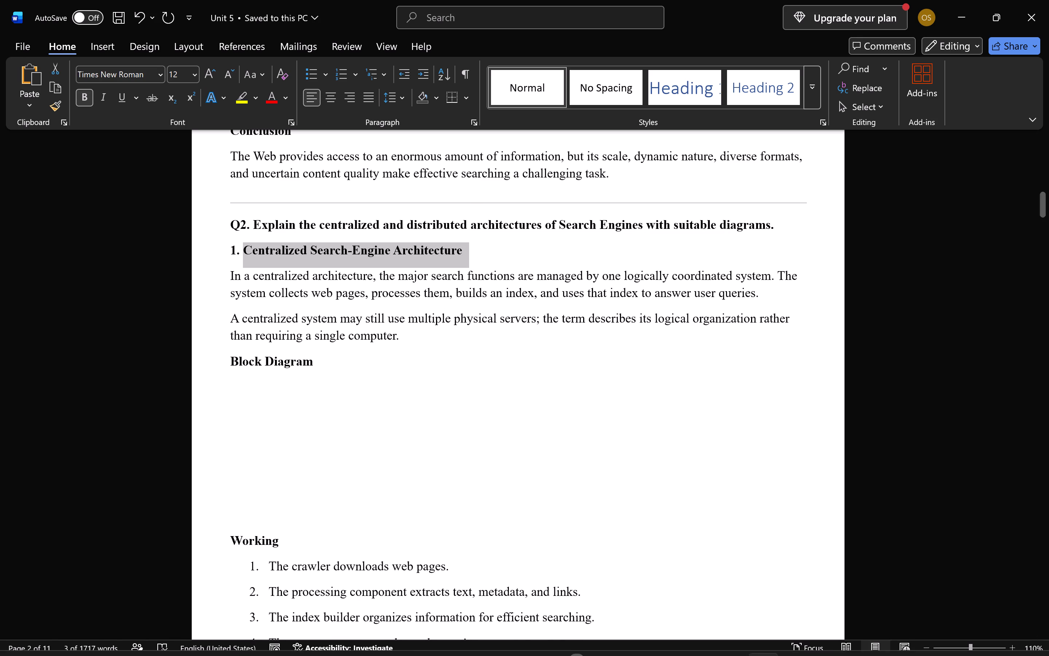
{"action": "left_click", "coordinate": [617, 638]}
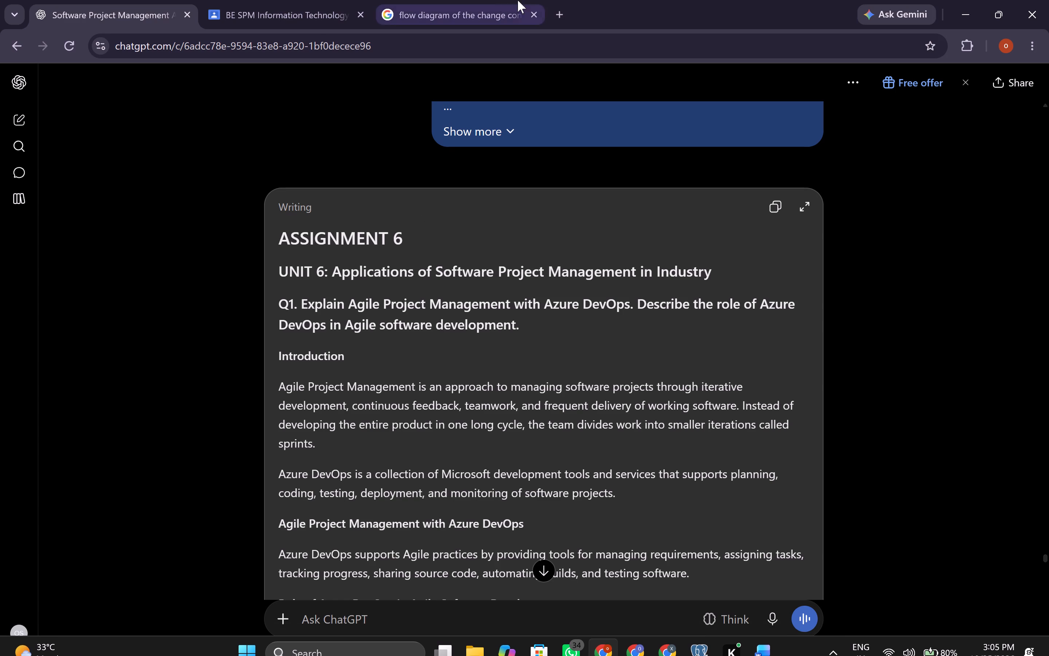
{"action": "left_click", "coordinate": [562, 13]}
{"action": "key", "text": "ctrl+v"}
{"action": "key", "text": "Return"}
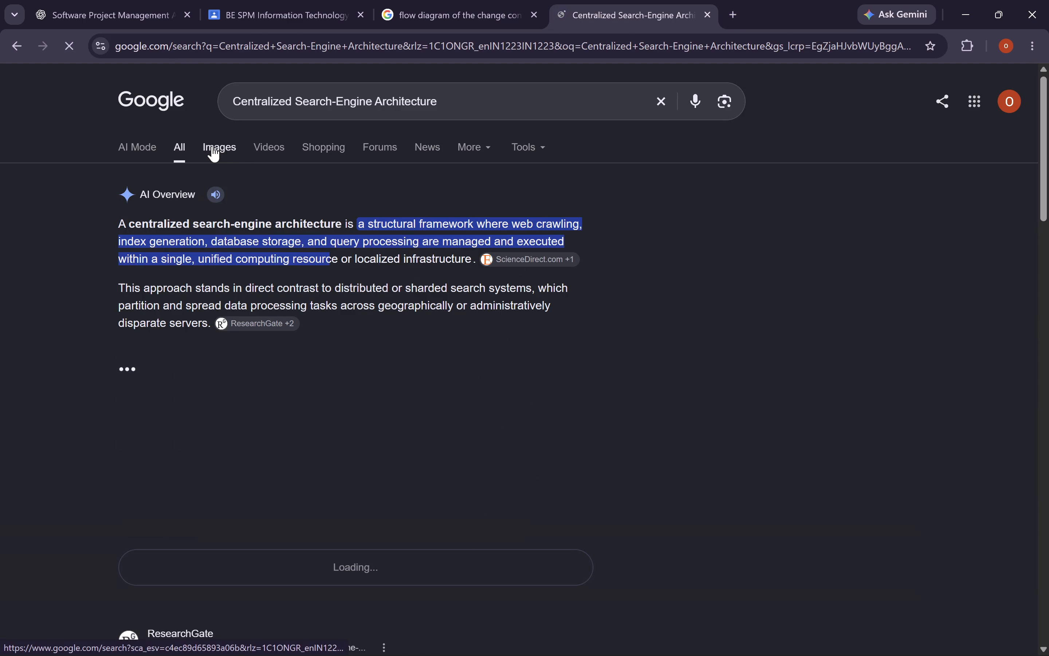
{"action": "left_click", "coordinate": [212, 146]}
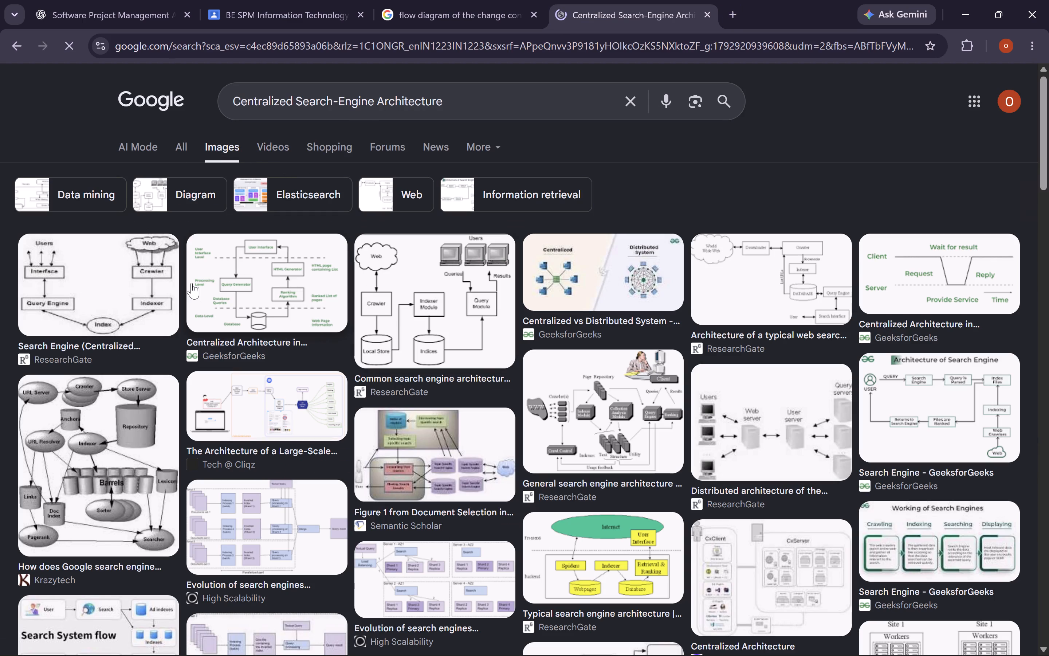
Copy the GeeksforGeeks centralized architecture diagram, switch to Word, and paste it under the centralized section's Block Diagram heading.
{"action": "left_click", "coordinate": [292, 282]}
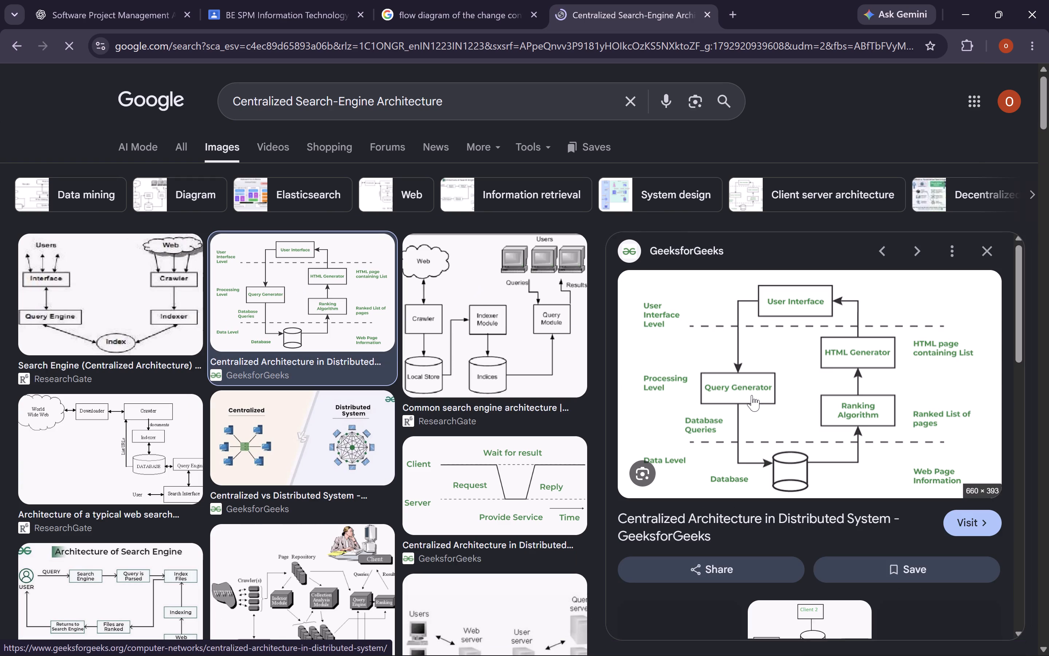
{"action": "right_click", "coordinate": [752, 395]}
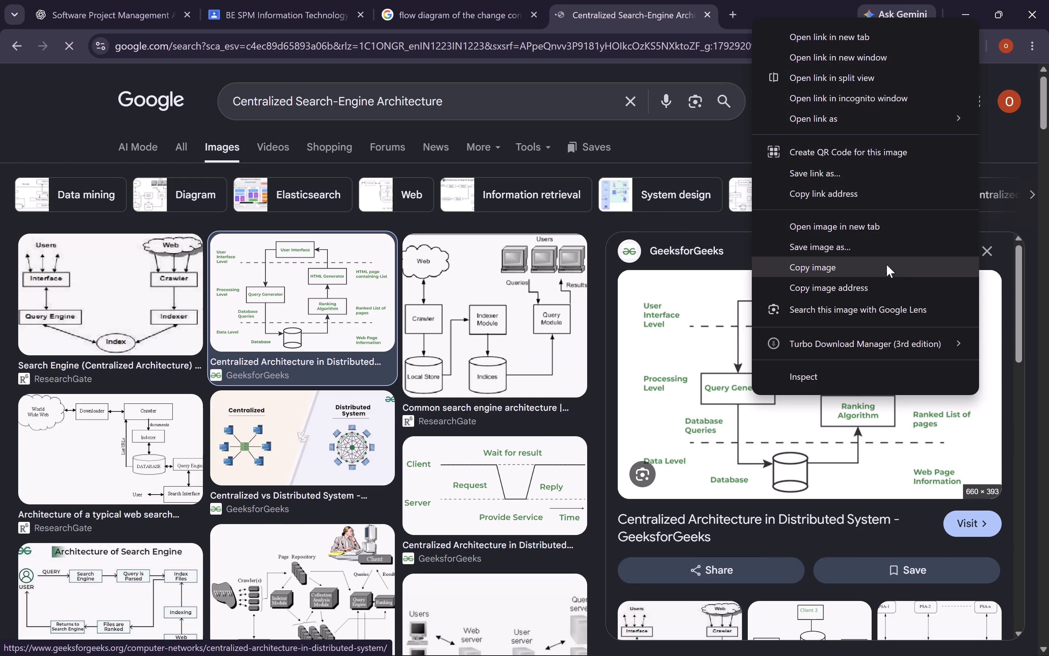
{"action": "left_click", "coordinate": [828, 267]}
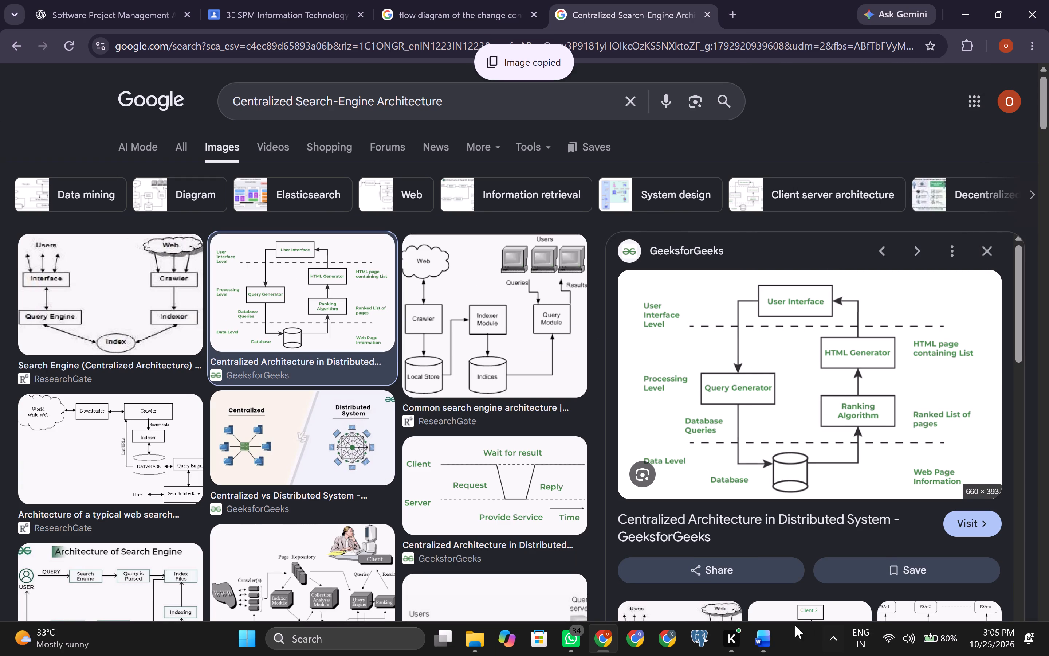
{"action": "left_click", "coordinate": [761, 579]}
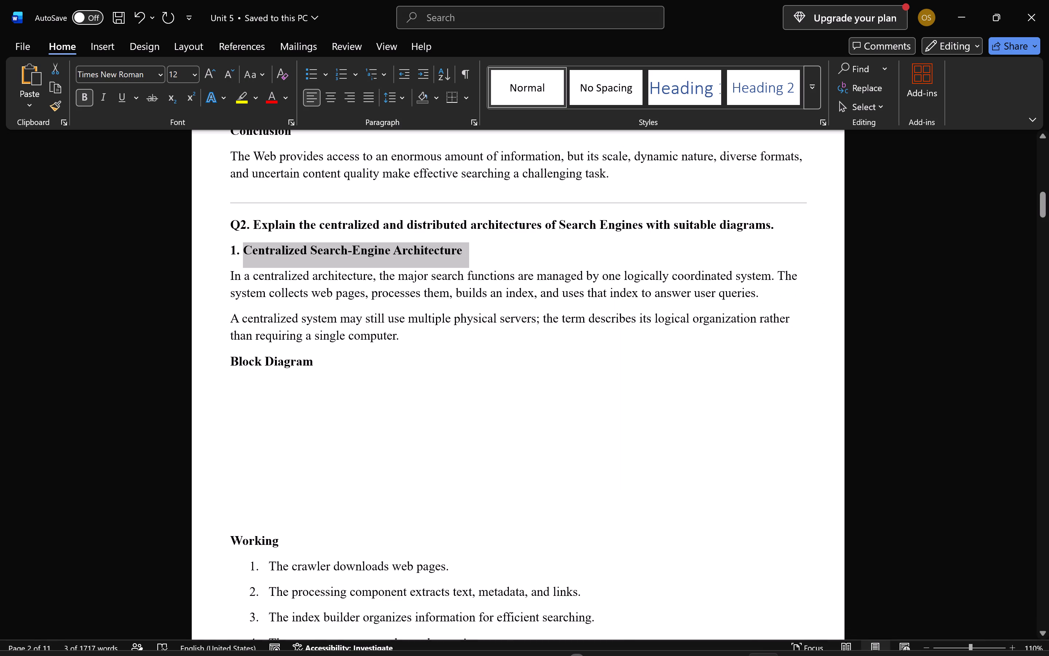
{"action": "left_click", "coordinate": [355, 401]}
{"action": "key", "text": "ctrl+v"}
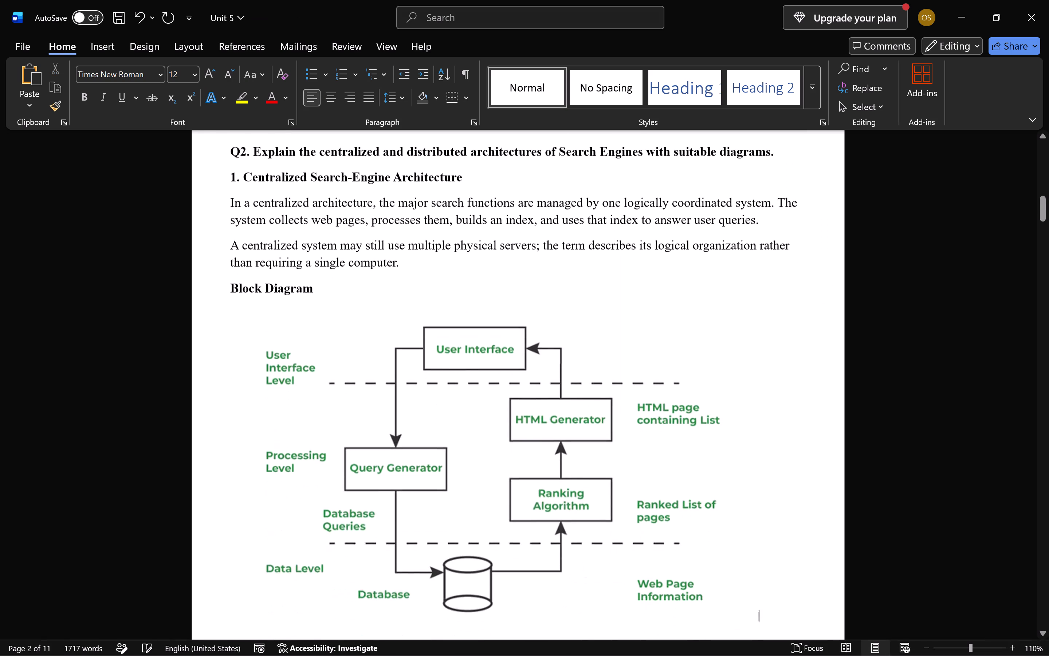
Shrink the pasted centralized architecture diagram proportionally to about half its width.
{"action": "scroll", "coordinate": [550, 393], "scroll_direction": "down", "scroll_amount": 1}
{"action": "left_click", "coordinate": [629, 331]}
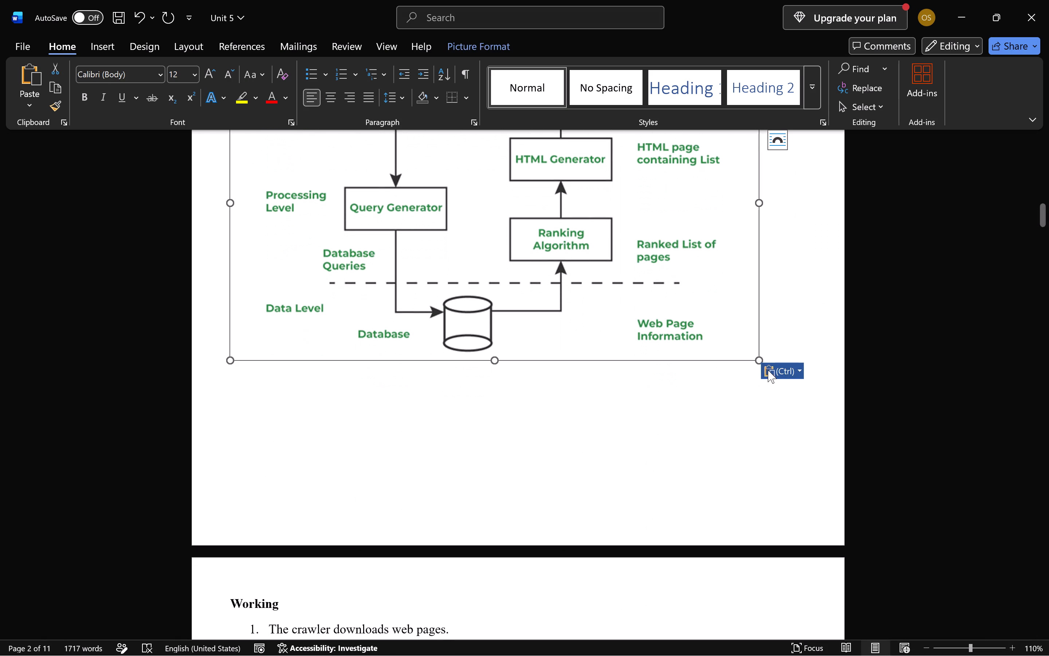
{"action": "left_click_drag", "start_coordinate": [758, 360], "coordinate": [495, 201]}
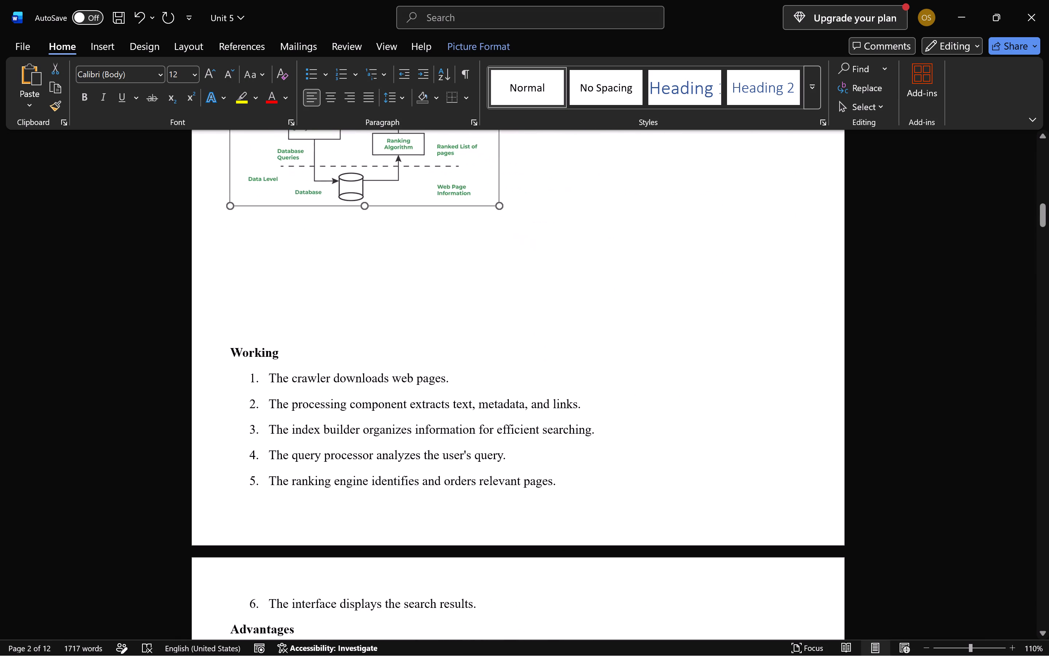
{"action": "left_click_drag", "start_coordinate": [495, 201], "coordinate": [480, 186]}
{"action": "left_click", "coordinate": [289, 386]}
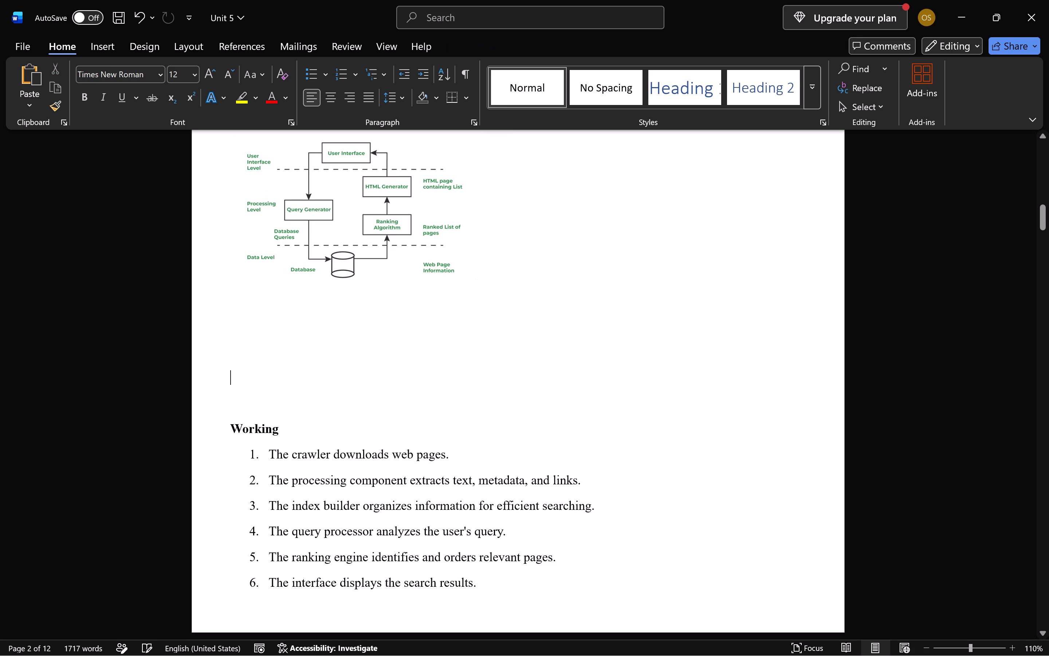
Delete the blank lines between the centralized diagram and the Working heading, check the layout, and save the document.
{"action": "left_click", "coordinate": [233, 424]}
{"action": "key", "text": "BackSpace"}
{"action": "key", "text": "BackSpace"}
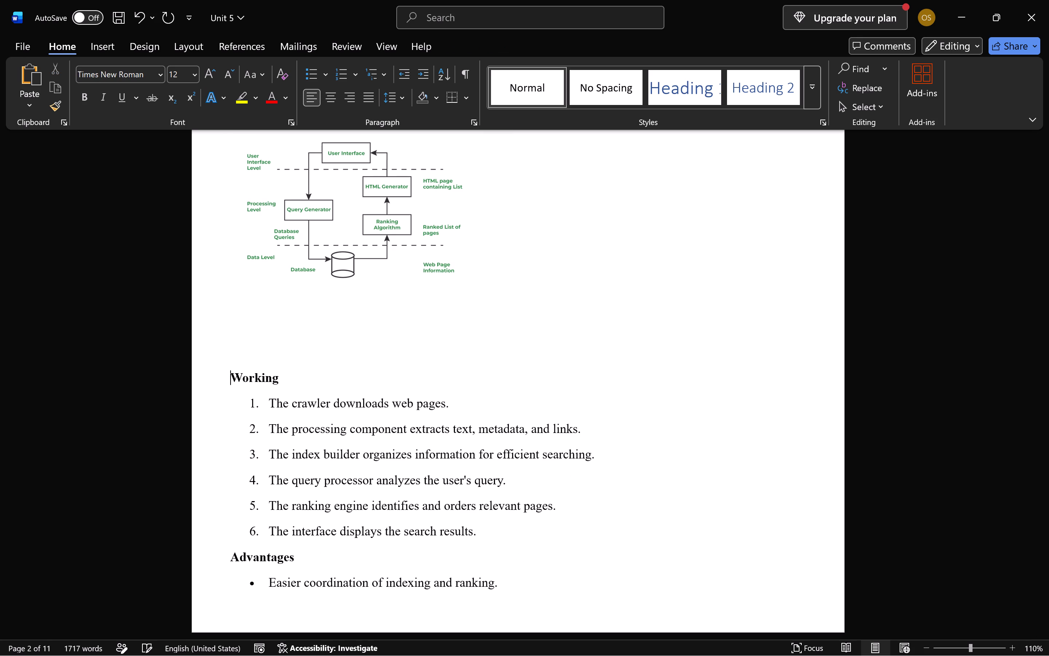
{"action": "key", "text": "BackSpace"}
{"action": "key", "text": "BackSpace"}
{"action": "key", "text": "BackSpace"}
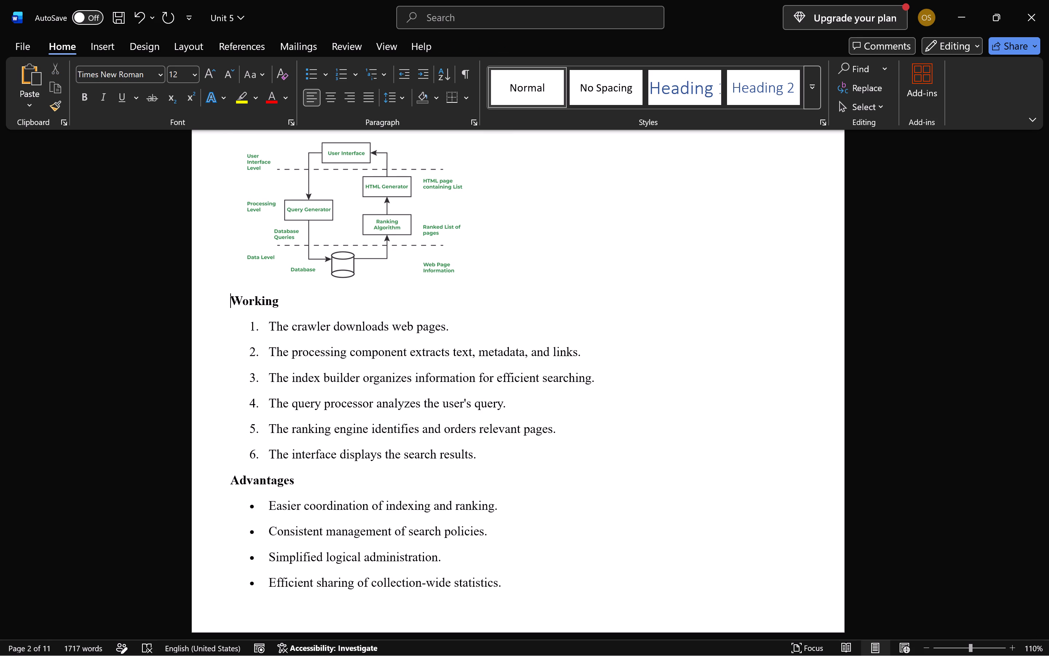
{"action": "key", "text": "ctrl+s"}
{"action": "scroll", "coordinate": [627, 397], "scroll_direction": "up", "scroll_amount": 1}
{"action": "scroll", "coordinate": [627, 397], "scroll_direction": "down", "scroll_amount": 1}
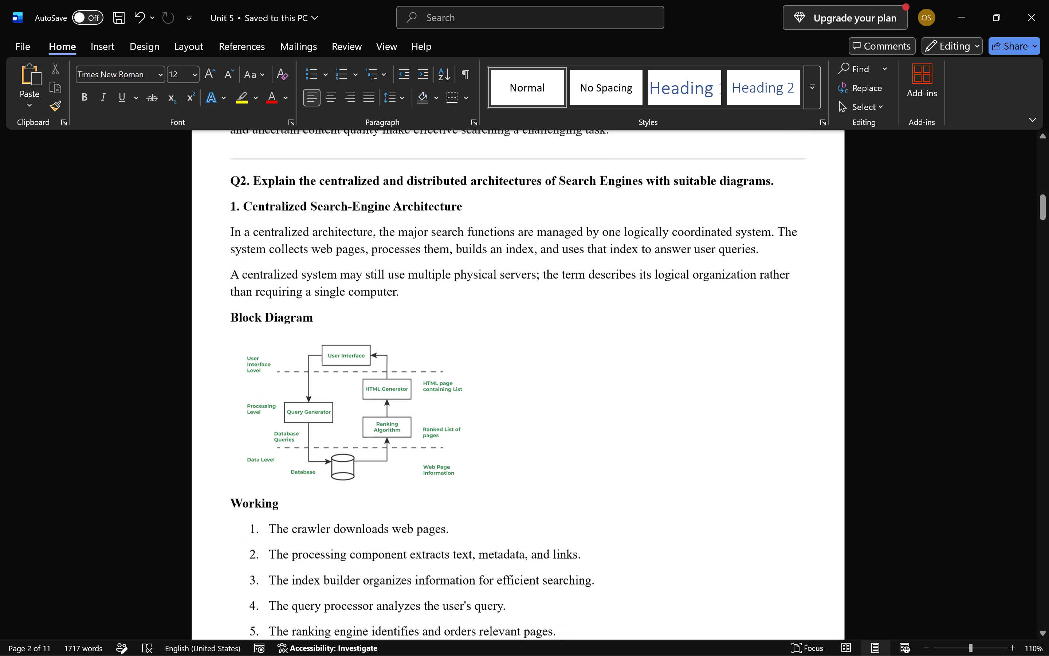
{"action": "scroll", "coordinate": [627, 397], "scroll_direction": "down", "scroll_amount": 1}
{"action": "key", "text": "ctrl+s"}
Delete one blank line above the "2. Distributed Search-Engine Architecture" heading.
{"action": "scroll", "coordinate": [627, 397], "scroll_direction": "down", "scroll_amount": 3}
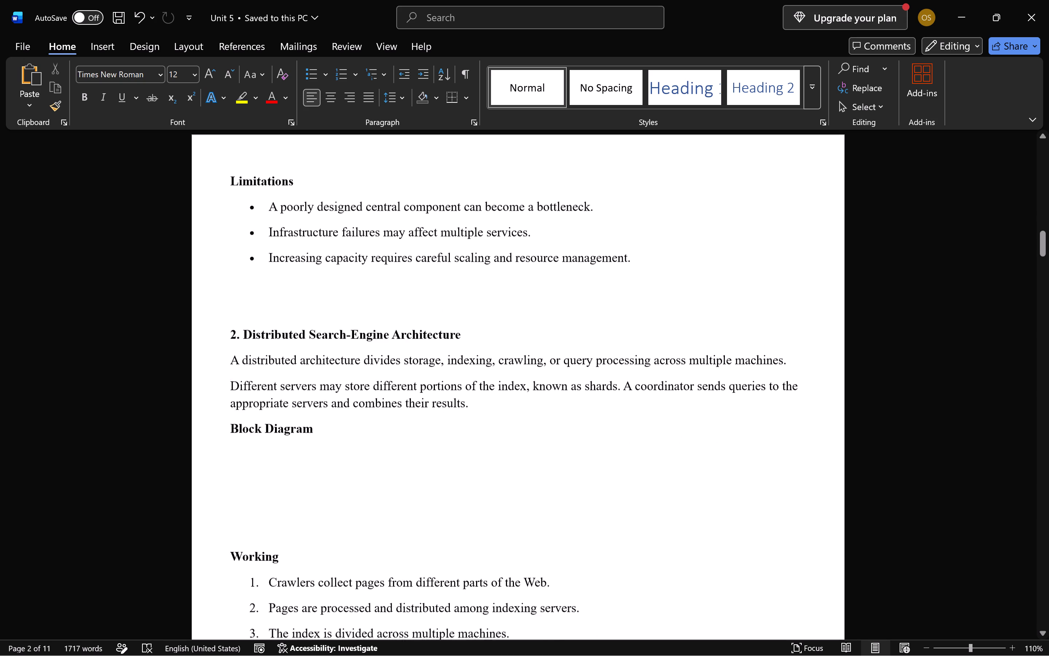
{"action": "scroll", "coordinate": [627, 397], "scroll_direction": "down", "scroll_amount": 1}
{"action": "left_click", "coordinate": [231, 229]}
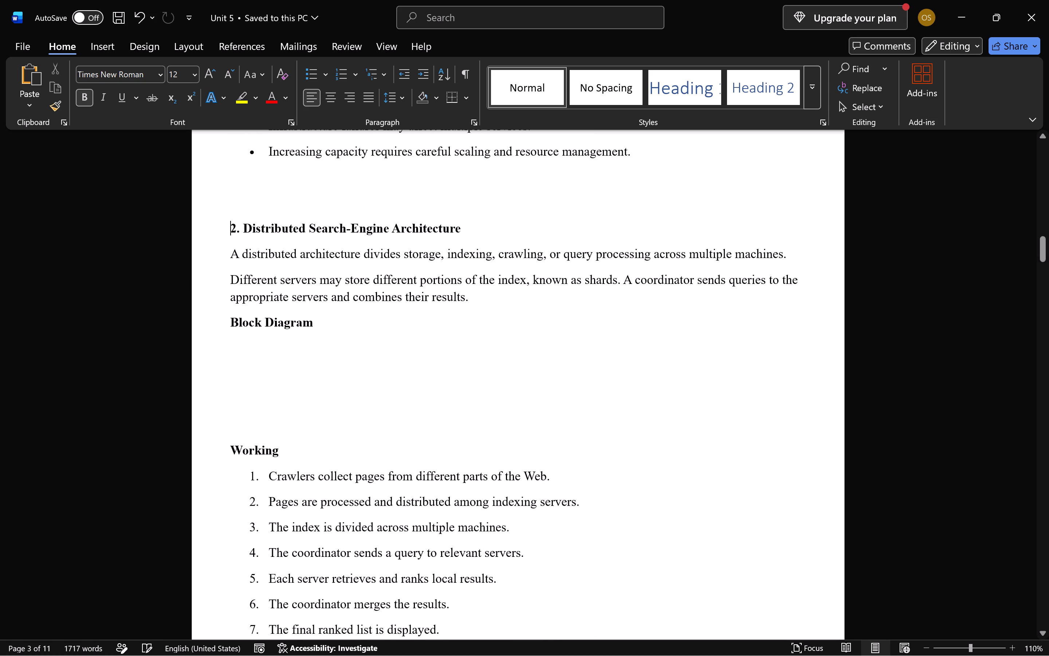
{"action": "key", "text": "BackSpace"}
Copy the "2. Distributed Search-Engine Architecture" heading, switch to Chrome, and search Google Images for it.
{"action": "left_click_drag", "start_coordinate": [467, 205], "coordinate": [231, 201]}
{"action": "key", "text": "ctrl+c"}
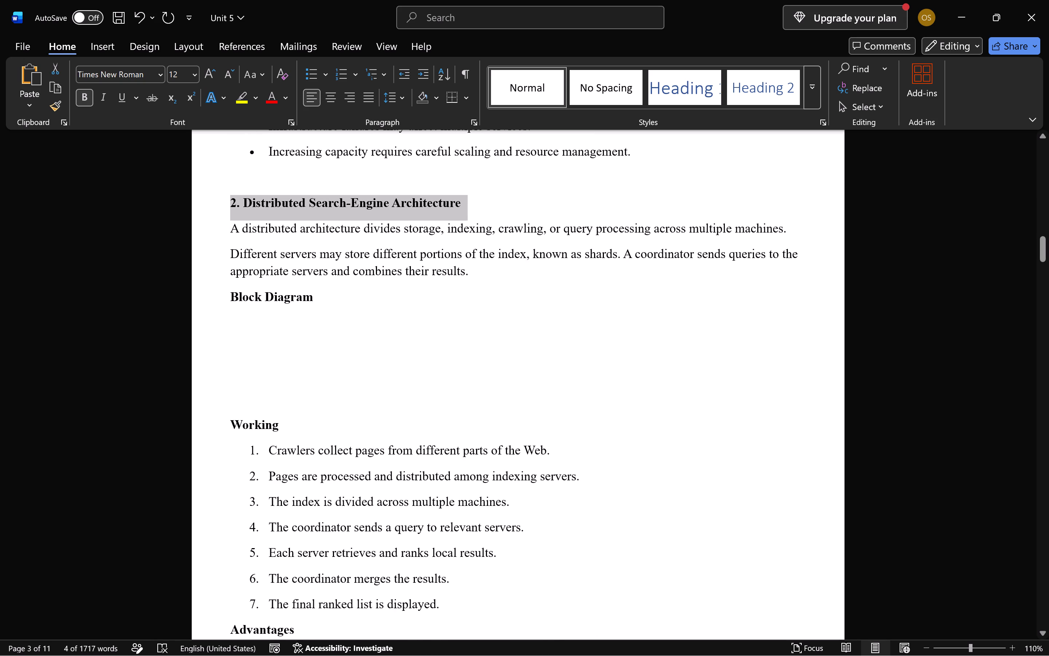
{"action": "left_click", "coordinate": [600, 641]}
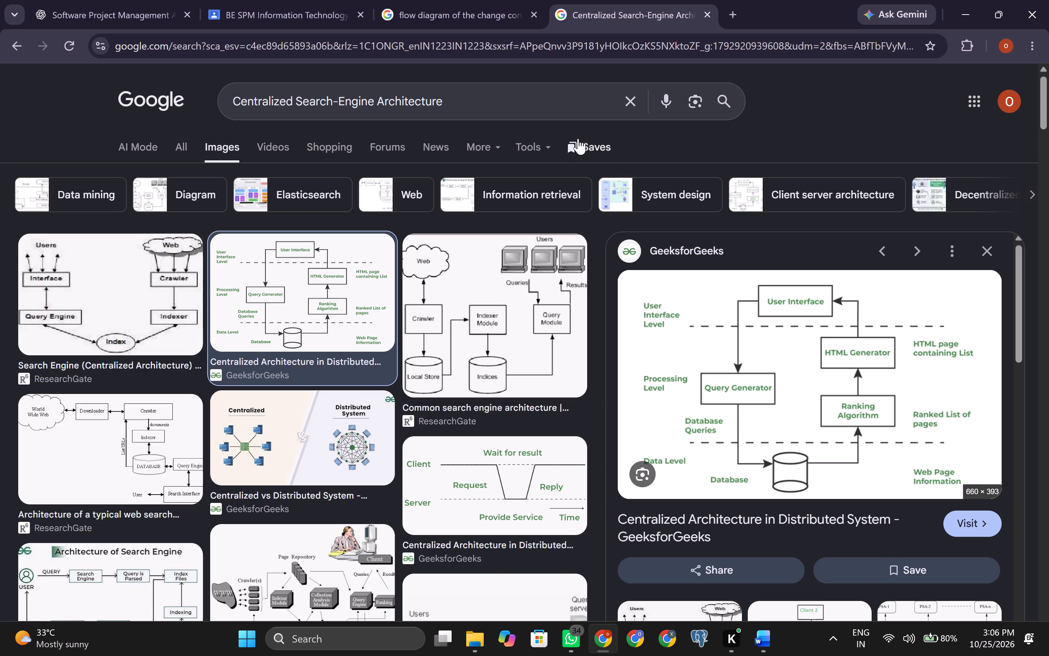
{"action": "left_click", "coordinate": [628, 98]}
{"action": "key", "text": "ctrl+v"}
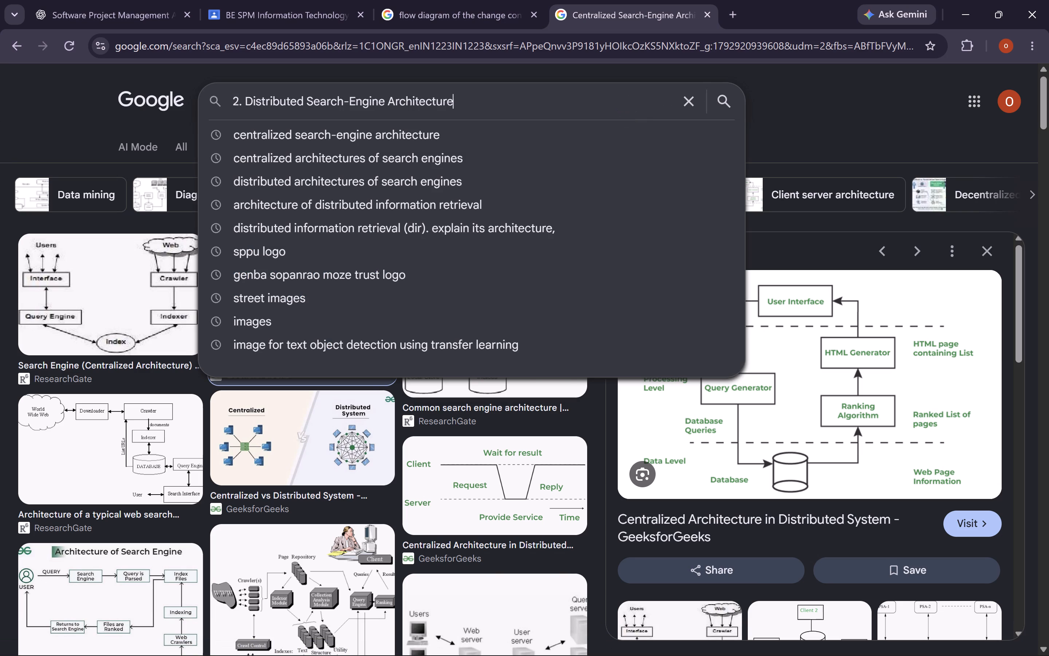
{"action": "key", "text": "Return"}
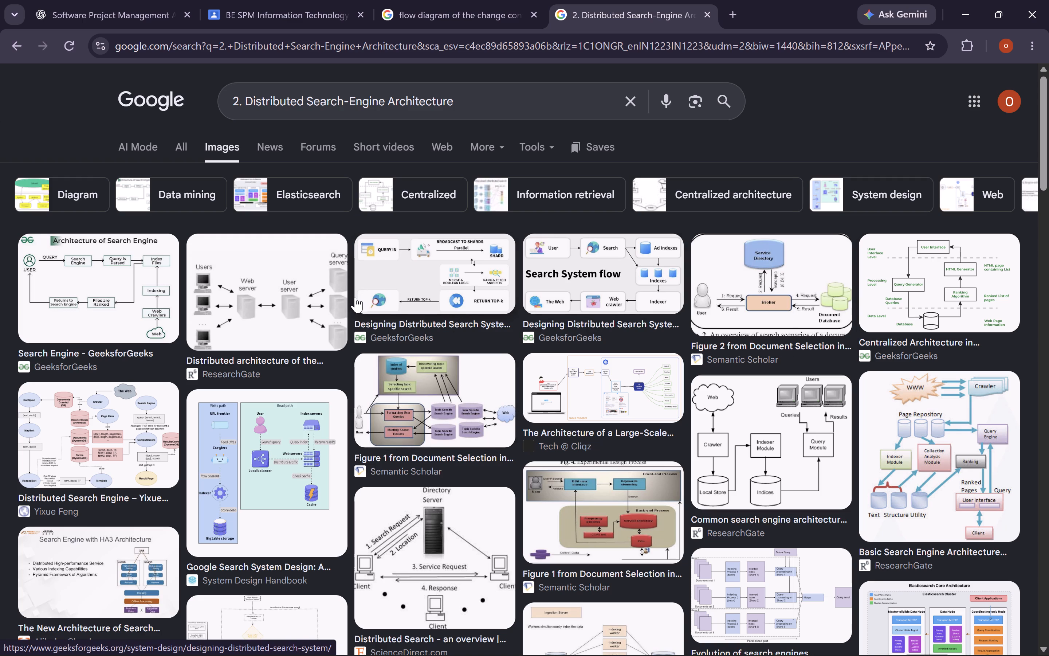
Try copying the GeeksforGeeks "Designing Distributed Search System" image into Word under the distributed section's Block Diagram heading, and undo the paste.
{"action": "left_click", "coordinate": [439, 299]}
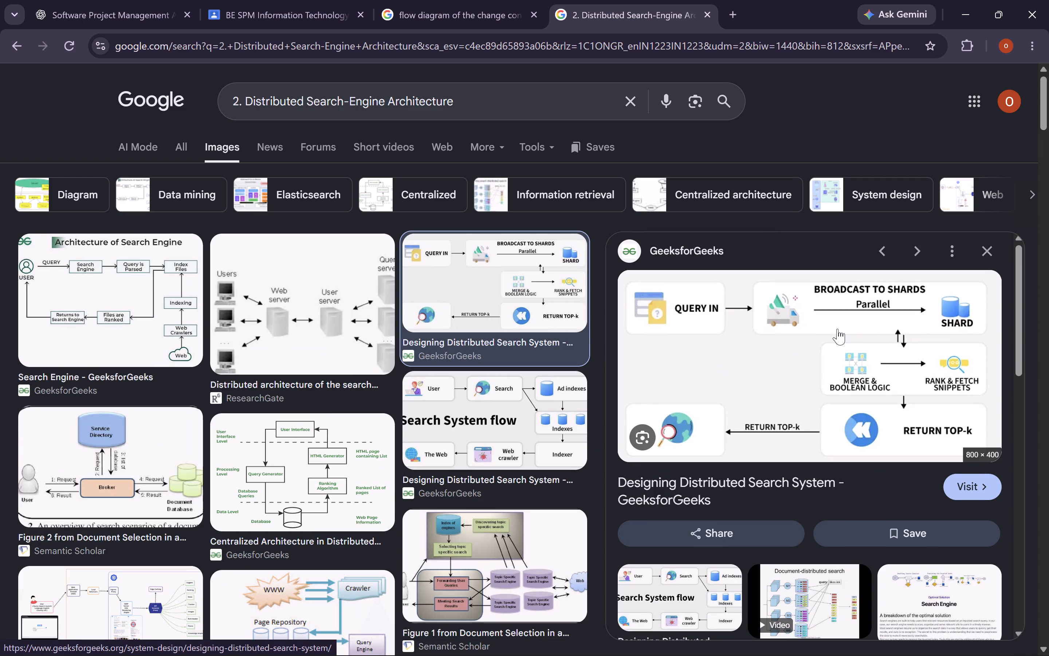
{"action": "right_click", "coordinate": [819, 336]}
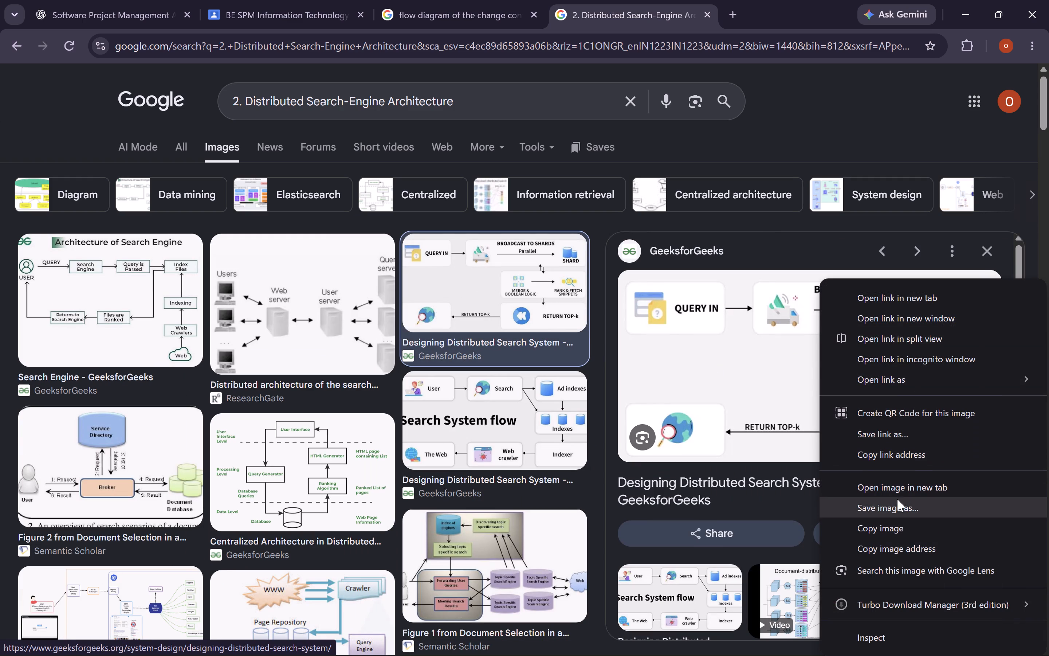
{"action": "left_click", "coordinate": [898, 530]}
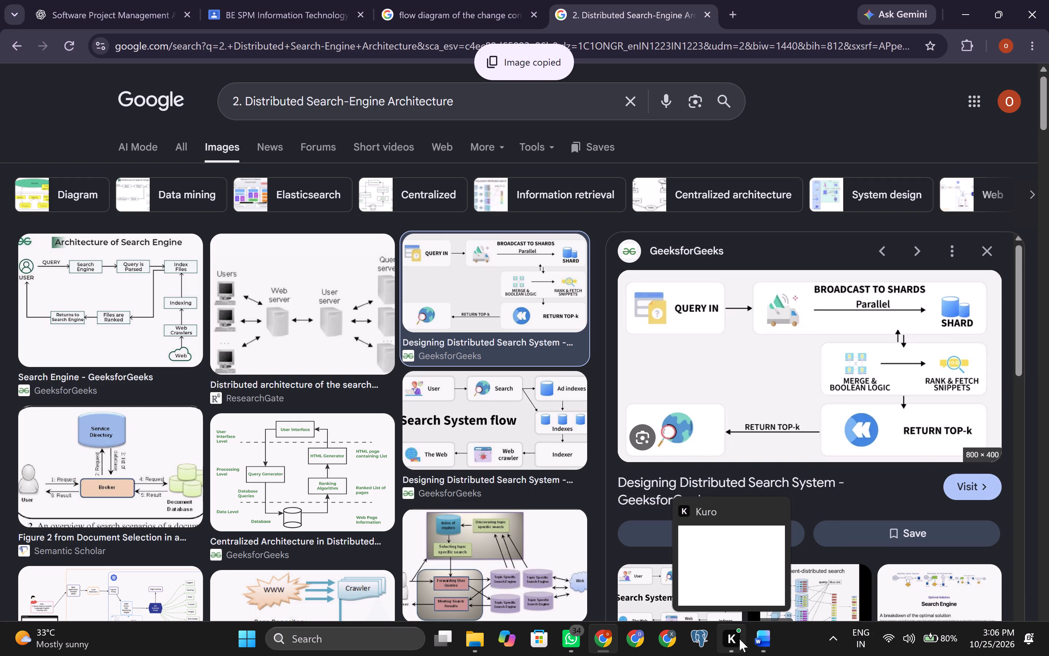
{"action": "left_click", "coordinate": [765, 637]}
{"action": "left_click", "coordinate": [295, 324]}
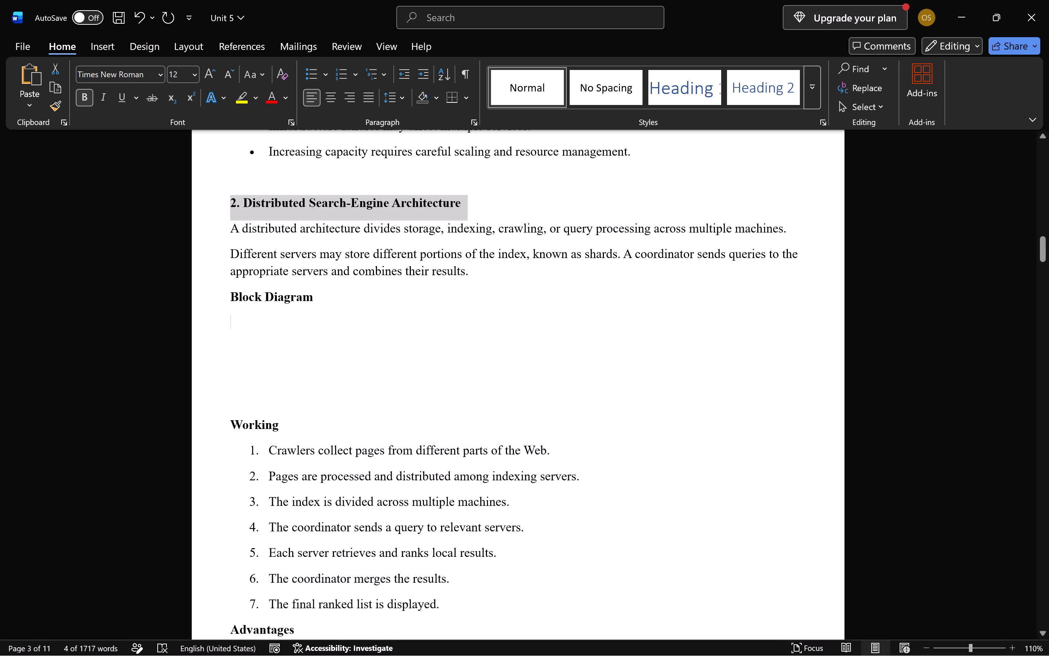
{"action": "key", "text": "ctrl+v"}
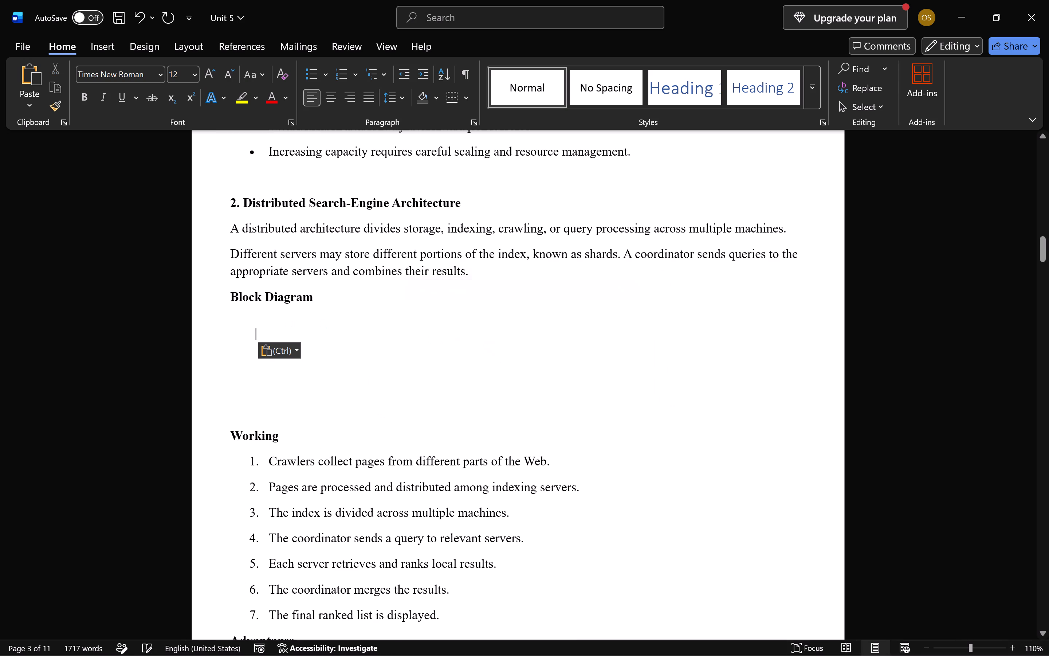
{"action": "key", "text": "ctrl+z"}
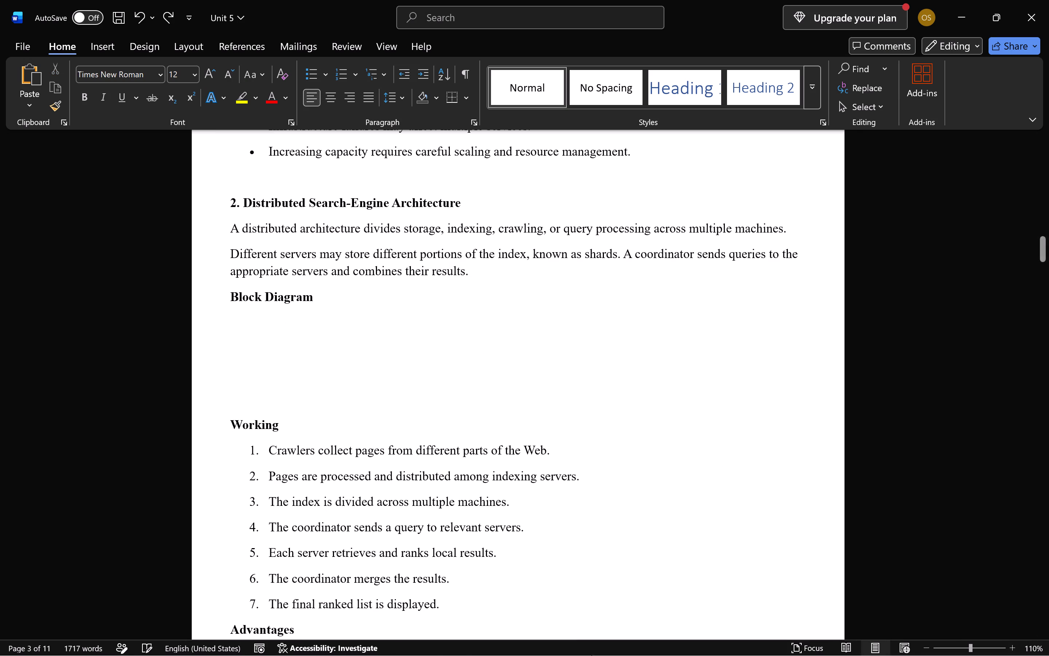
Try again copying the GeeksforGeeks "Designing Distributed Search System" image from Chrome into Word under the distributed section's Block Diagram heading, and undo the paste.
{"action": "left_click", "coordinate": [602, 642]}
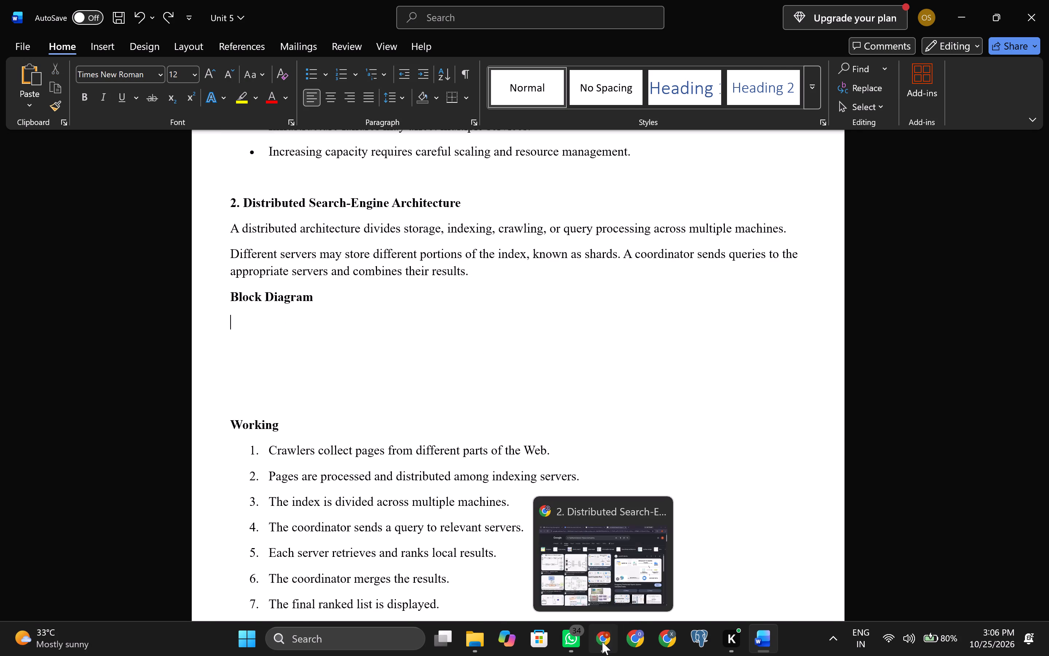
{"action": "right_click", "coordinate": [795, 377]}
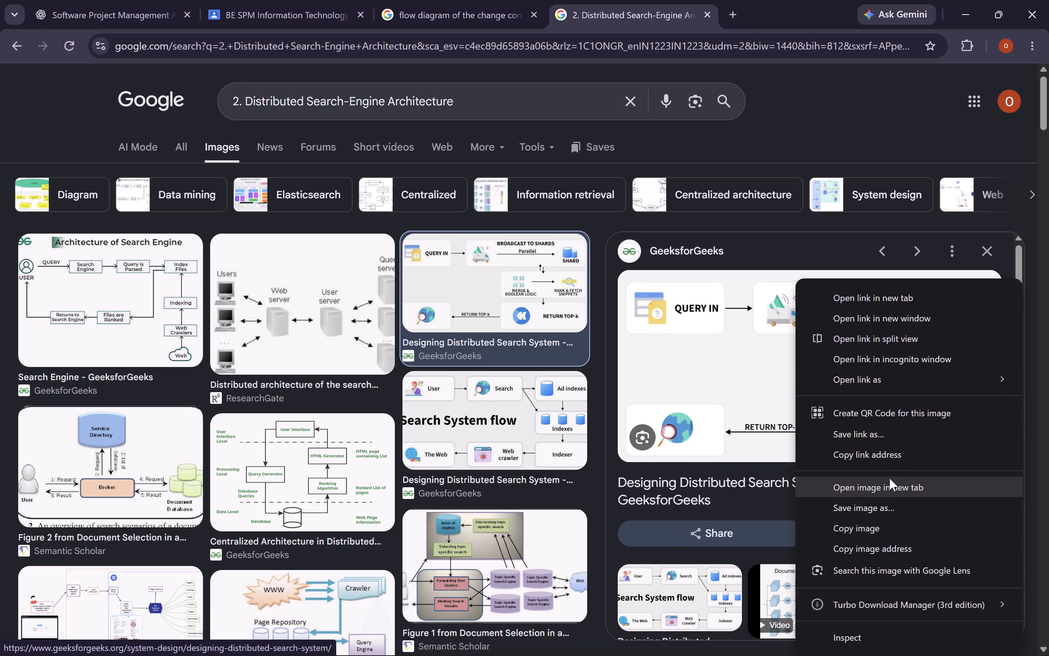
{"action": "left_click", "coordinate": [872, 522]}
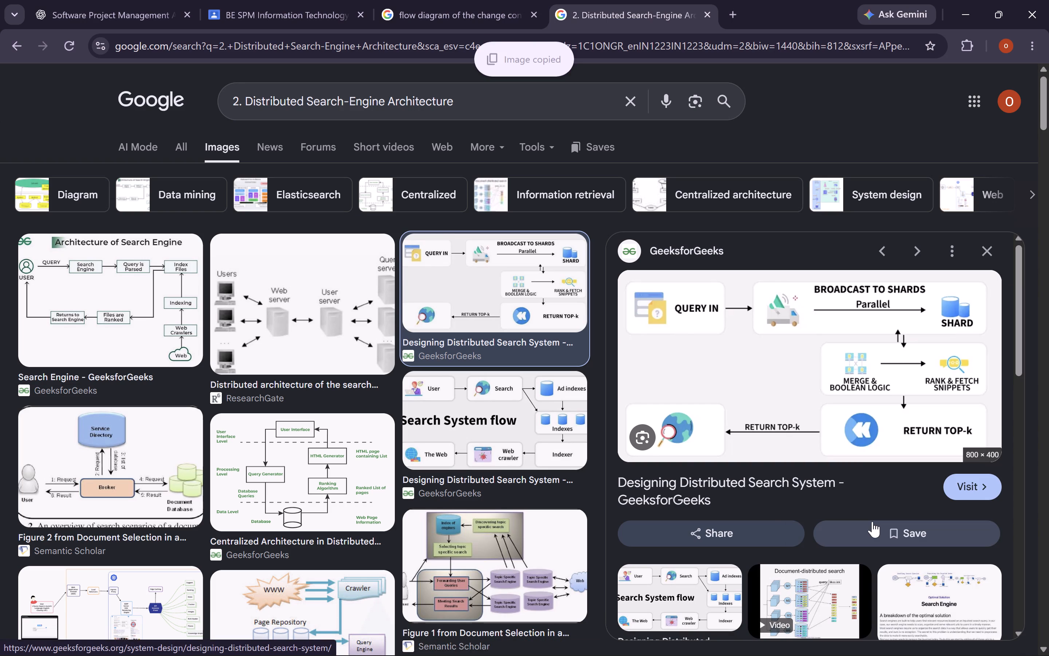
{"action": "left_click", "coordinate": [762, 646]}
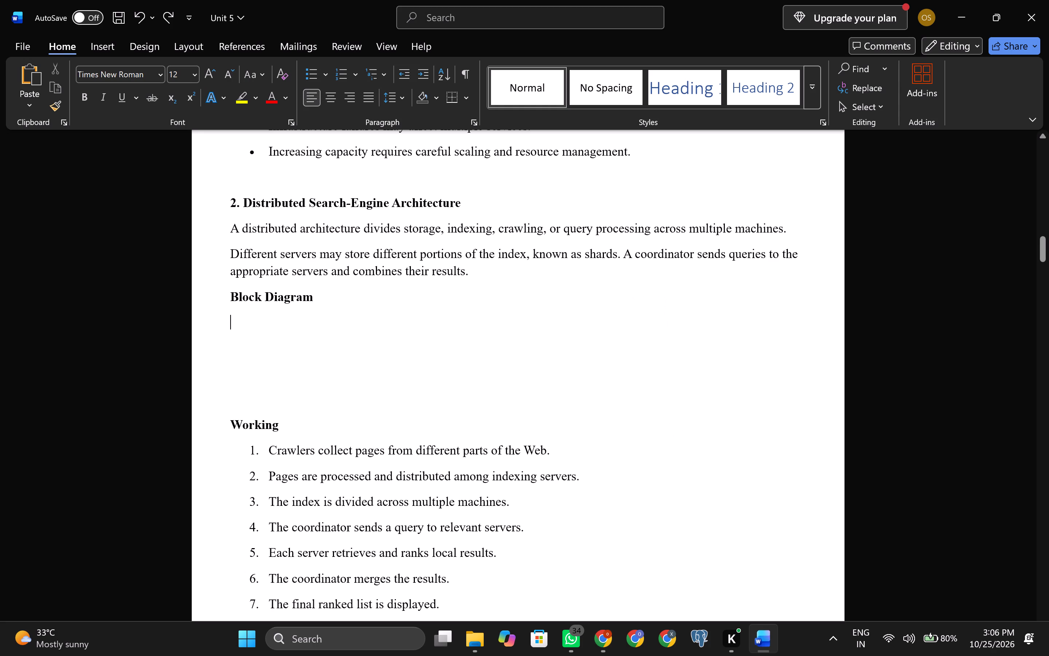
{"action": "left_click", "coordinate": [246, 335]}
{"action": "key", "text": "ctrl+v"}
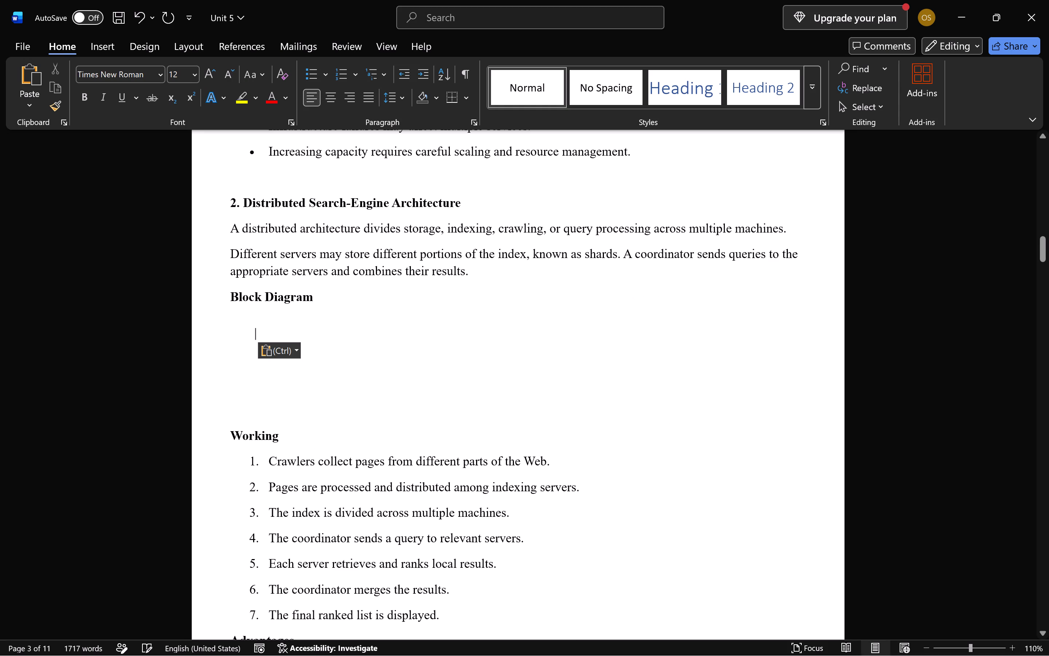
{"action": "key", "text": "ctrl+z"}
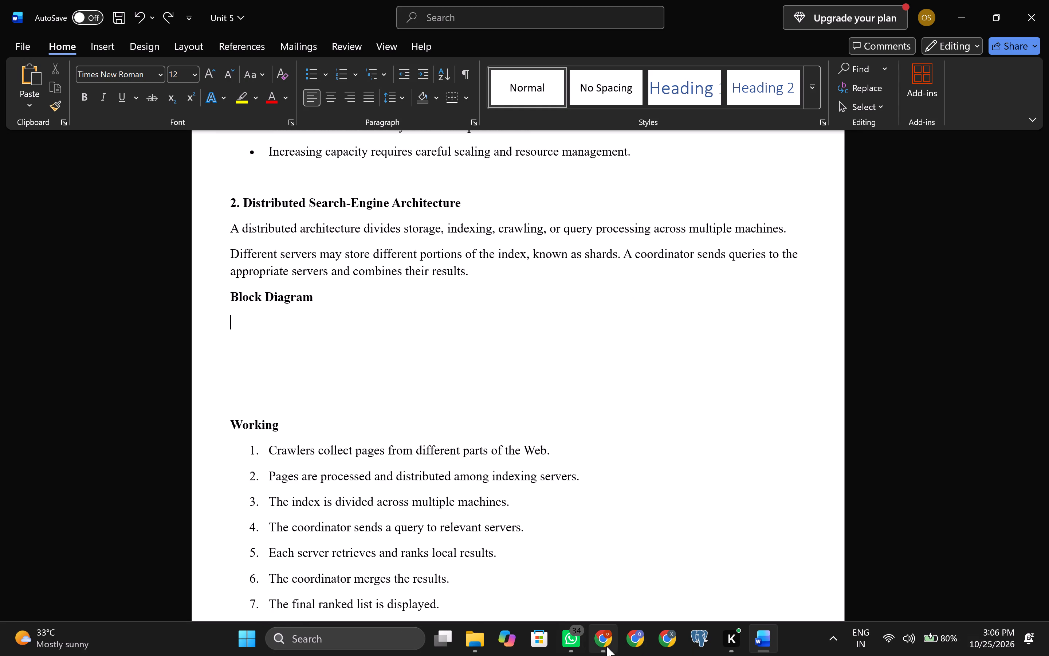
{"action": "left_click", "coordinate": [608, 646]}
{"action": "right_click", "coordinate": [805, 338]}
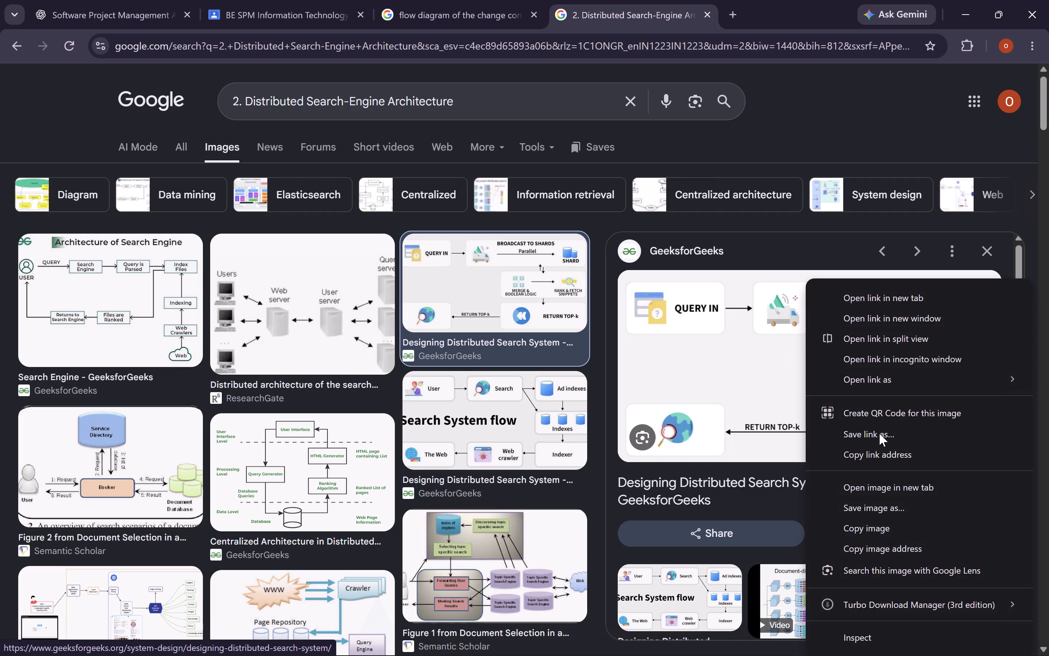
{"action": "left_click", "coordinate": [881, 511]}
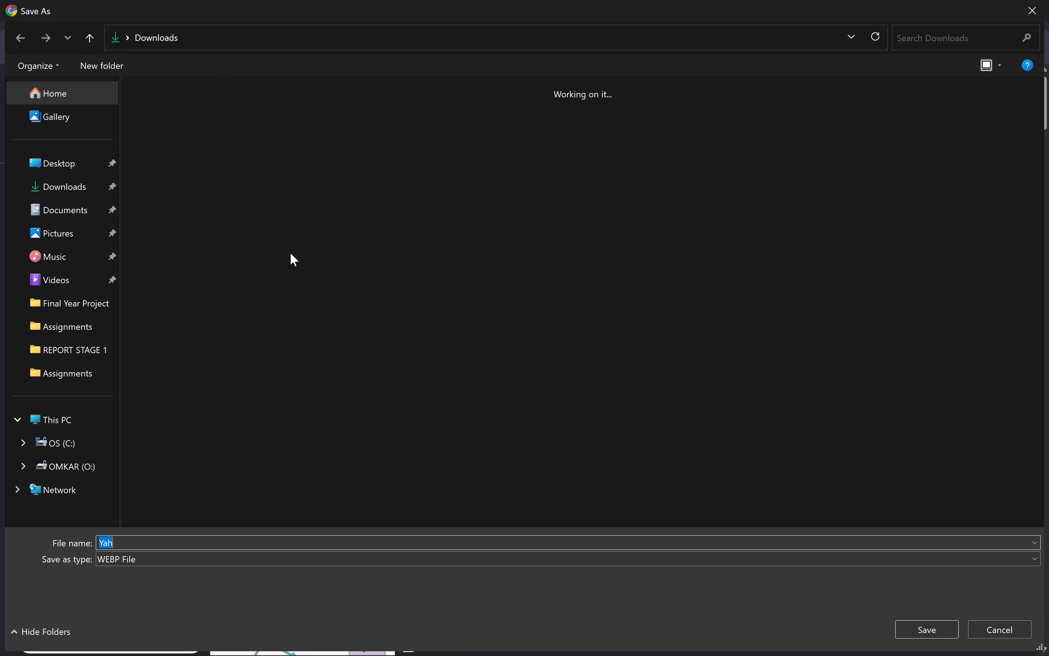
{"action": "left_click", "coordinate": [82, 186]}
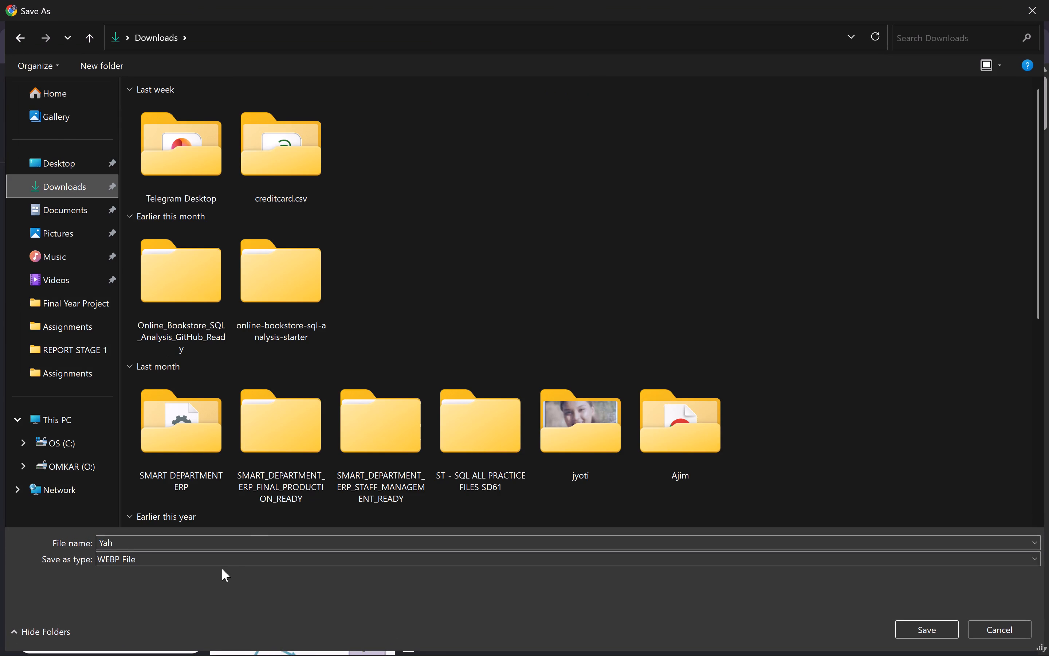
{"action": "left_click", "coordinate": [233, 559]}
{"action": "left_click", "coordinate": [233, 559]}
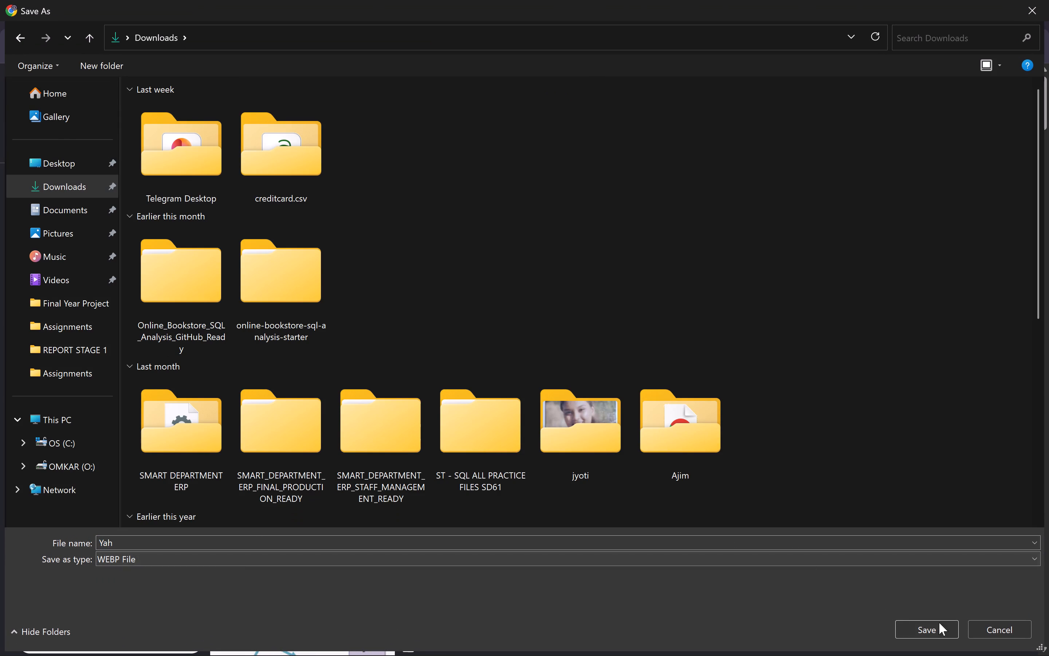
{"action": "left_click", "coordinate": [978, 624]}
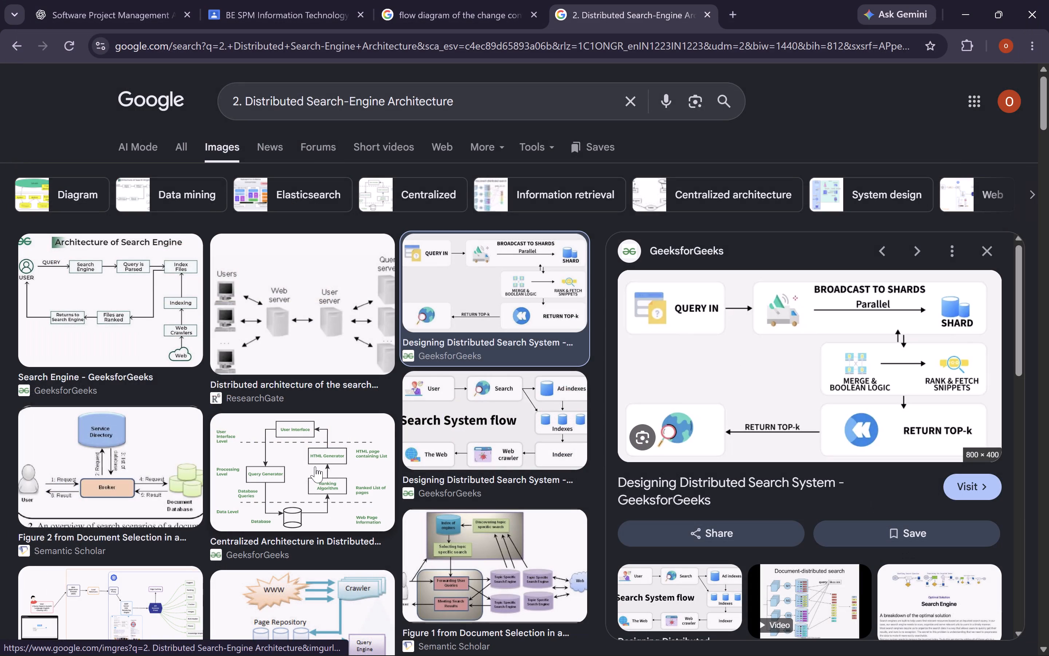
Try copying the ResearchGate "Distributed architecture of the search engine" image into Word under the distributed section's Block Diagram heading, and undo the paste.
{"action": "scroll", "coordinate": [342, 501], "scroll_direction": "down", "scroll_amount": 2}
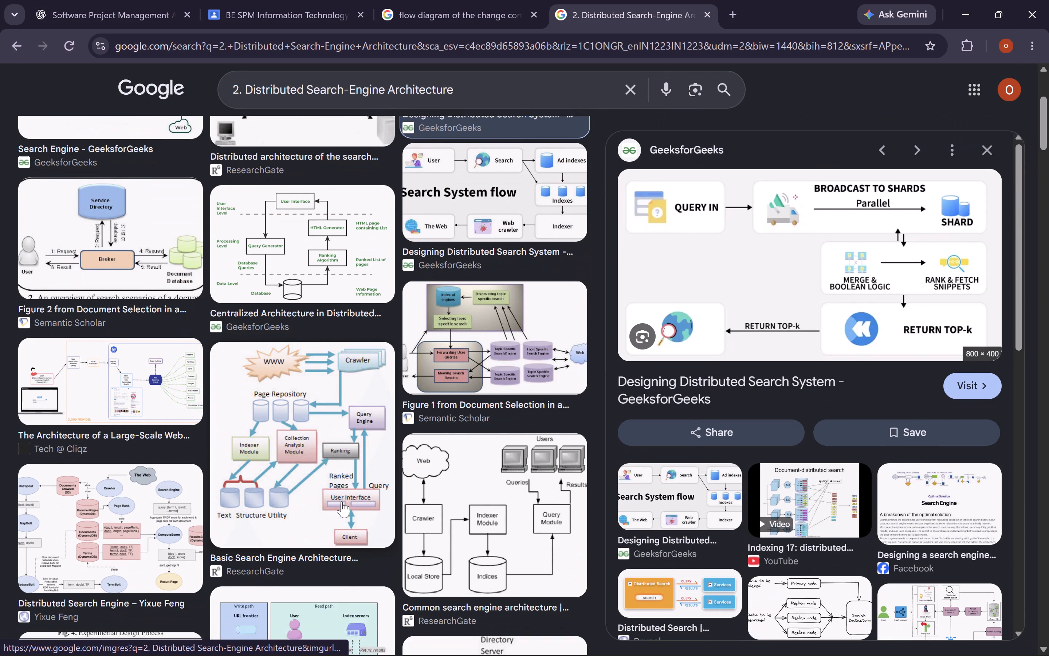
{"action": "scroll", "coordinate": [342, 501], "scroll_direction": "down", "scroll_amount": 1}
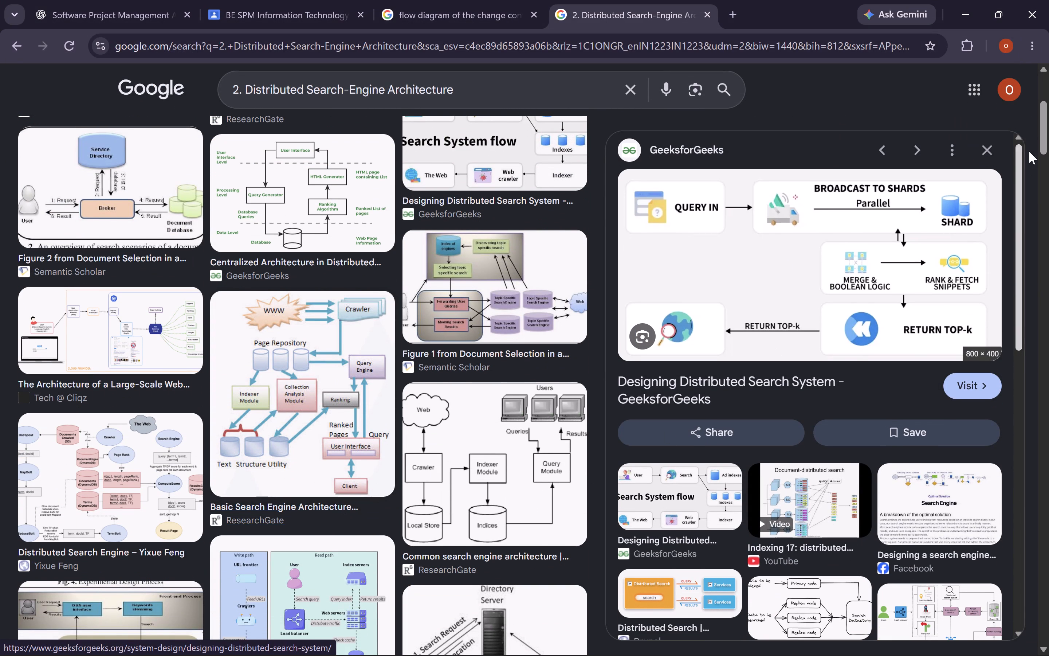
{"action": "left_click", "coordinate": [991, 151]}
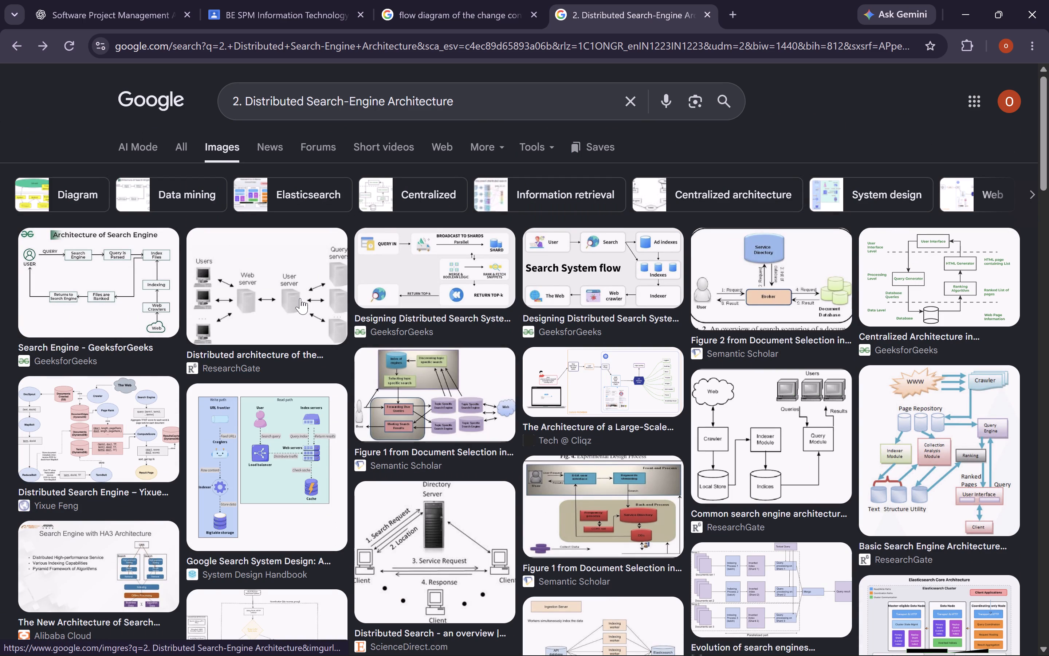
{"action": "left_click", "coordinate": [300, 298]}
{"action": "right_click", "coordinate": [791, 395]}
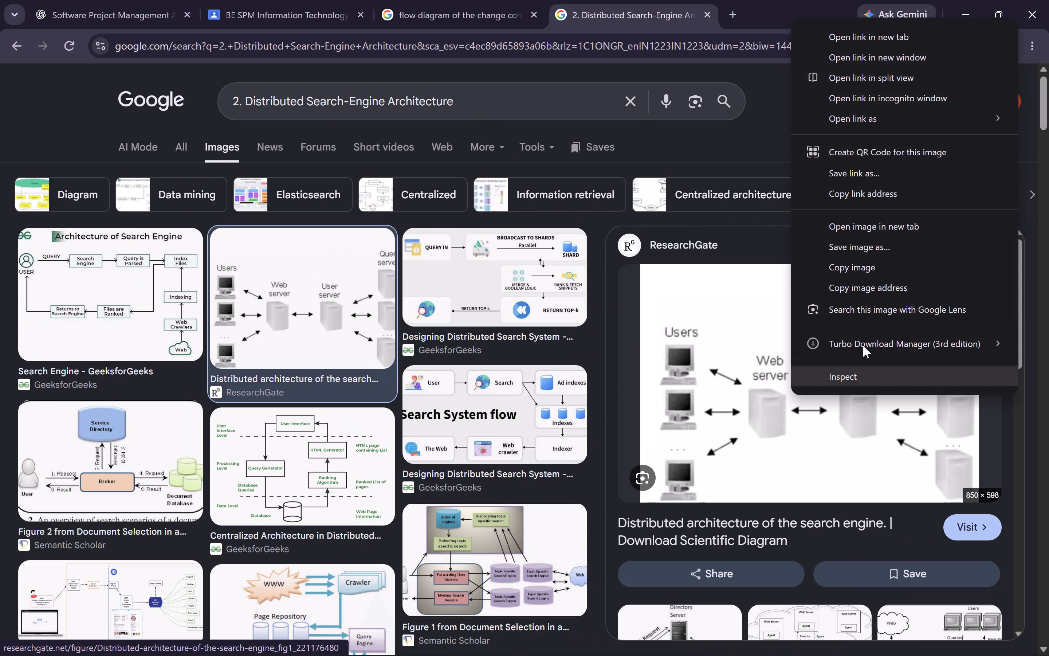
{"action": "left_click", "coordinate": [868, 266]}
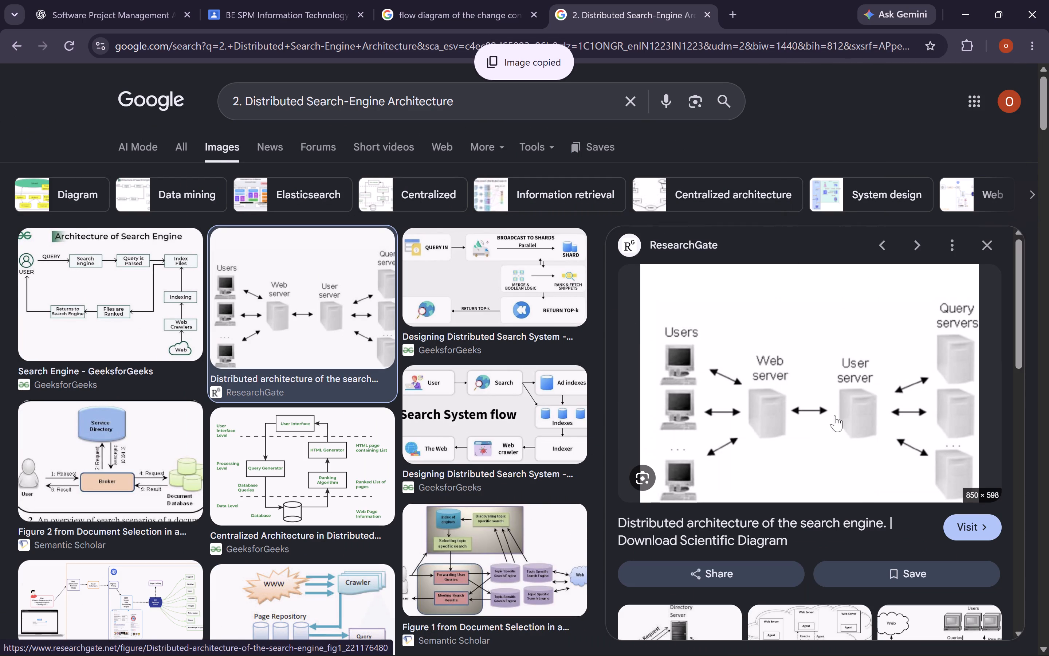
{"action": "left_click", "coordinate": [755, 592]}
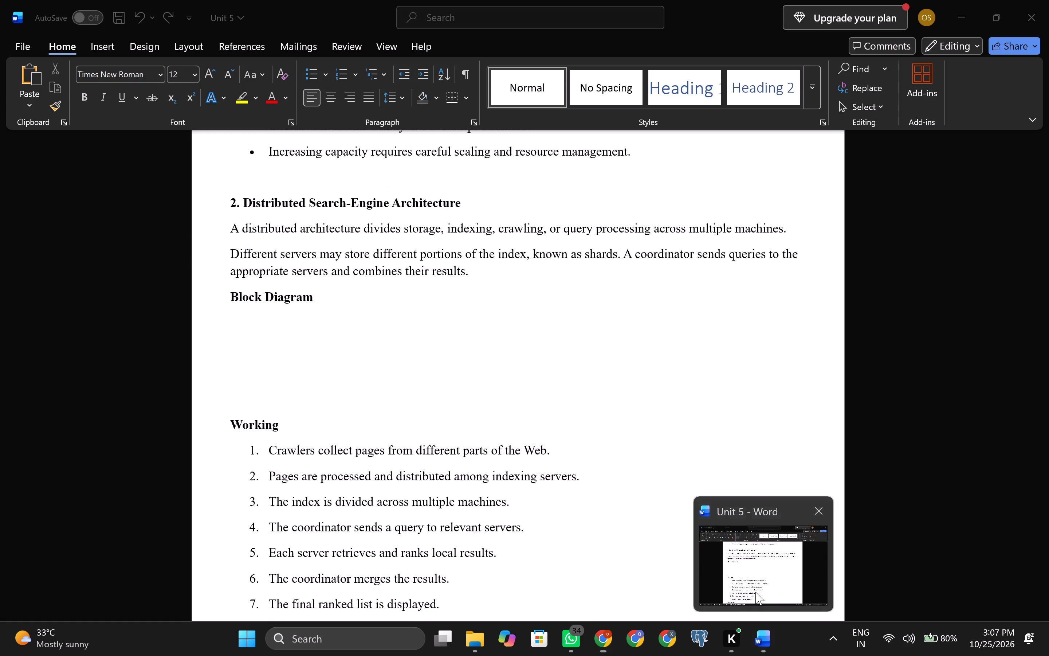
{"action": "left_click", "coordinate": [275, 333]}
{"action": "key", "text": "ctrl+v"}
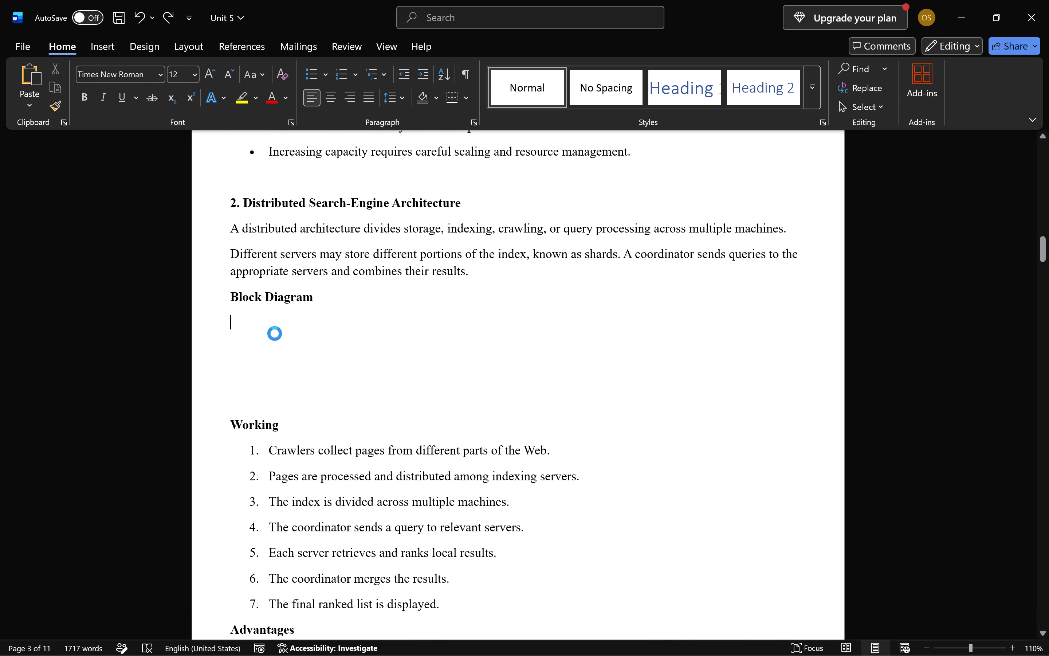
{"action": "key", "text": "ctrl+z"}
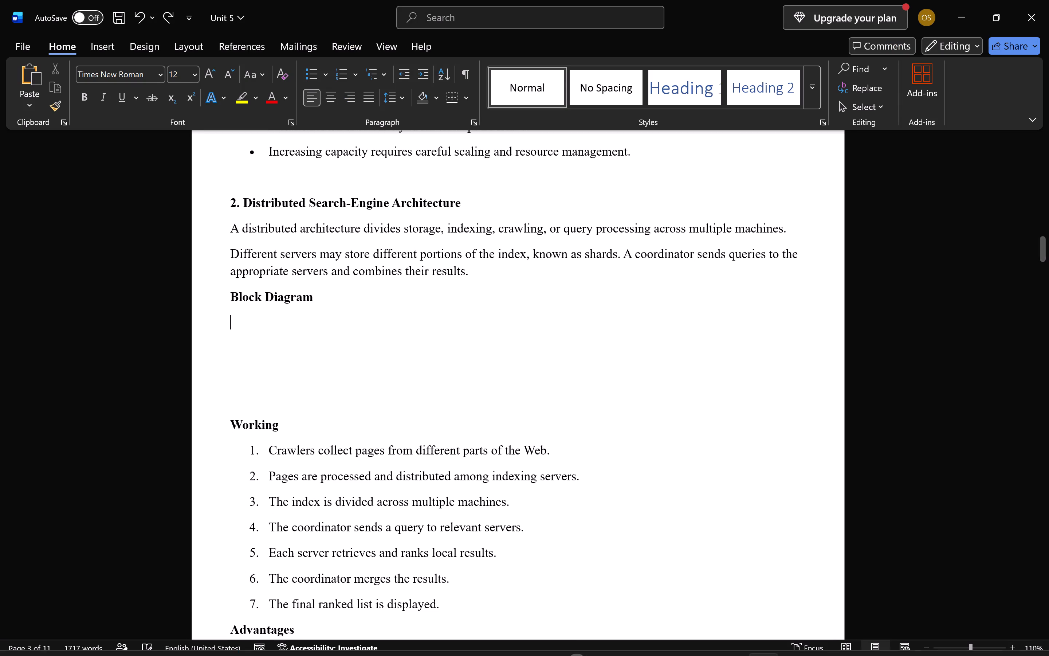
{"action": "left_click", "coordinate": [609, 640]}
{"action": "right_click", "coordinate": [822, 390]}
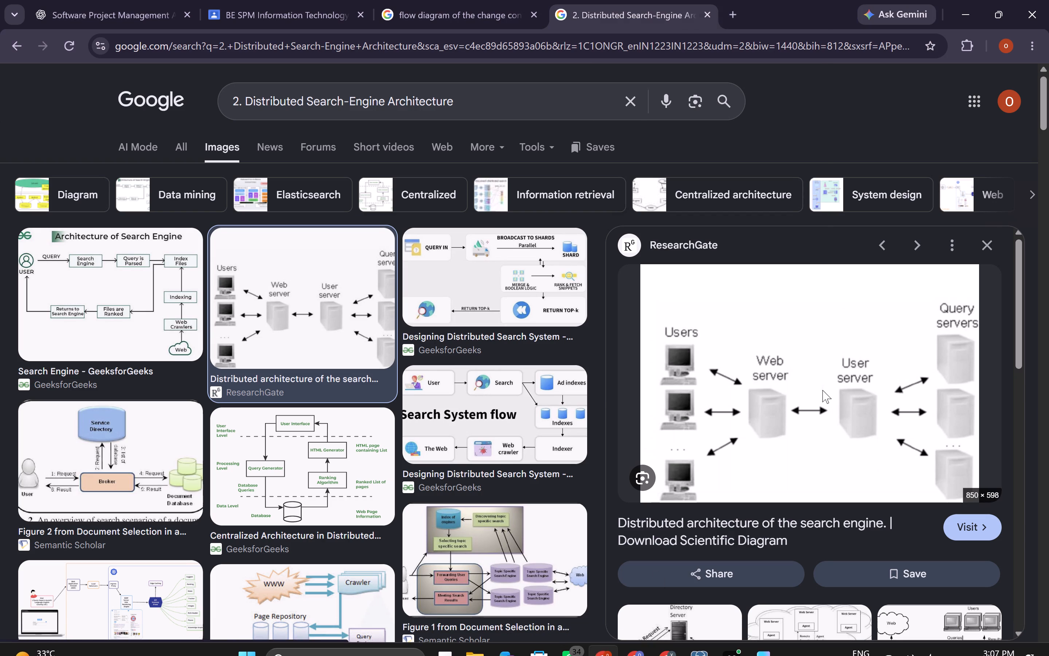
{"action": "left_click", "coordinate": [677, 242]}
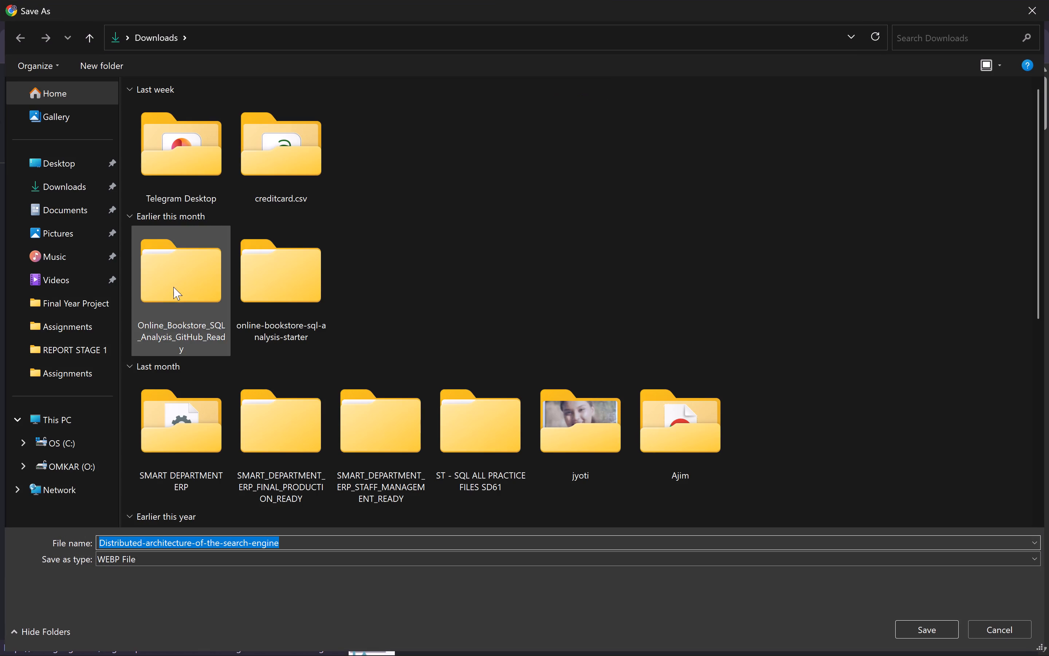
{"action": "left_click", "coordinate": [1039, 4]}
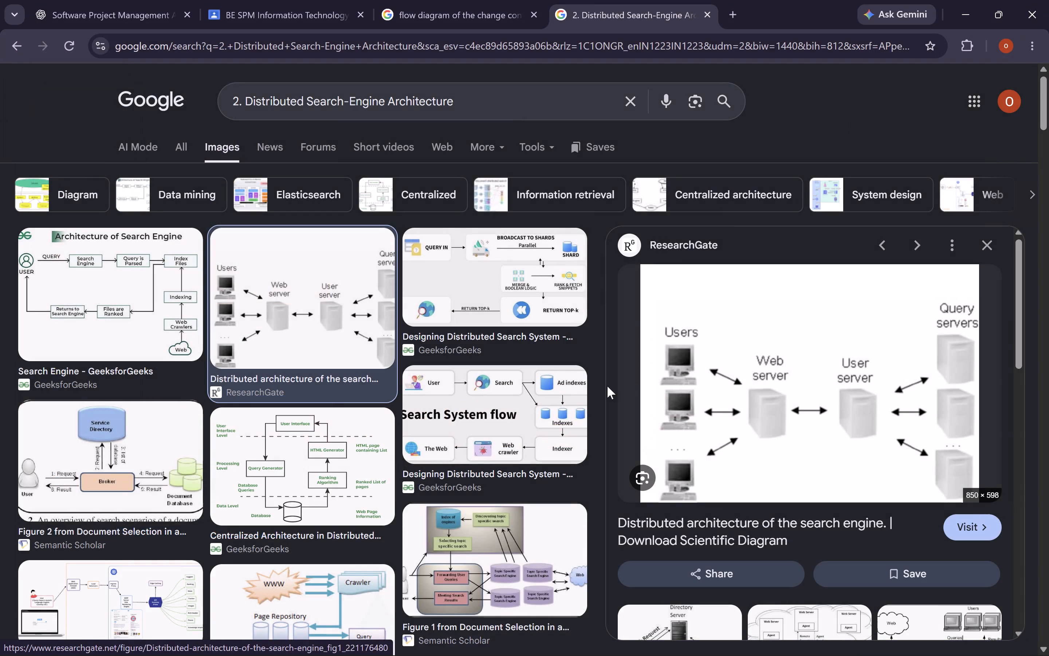
Copy the "Distributed Search Engine" diagram with DocSpout and MapBolt from the image results and paste it into Word under the distributed section's Block Diagram heading.
{"action": "scroll", "coordinate": [487, 519], "scroll_direction": "down", "scroll_amount": 2}
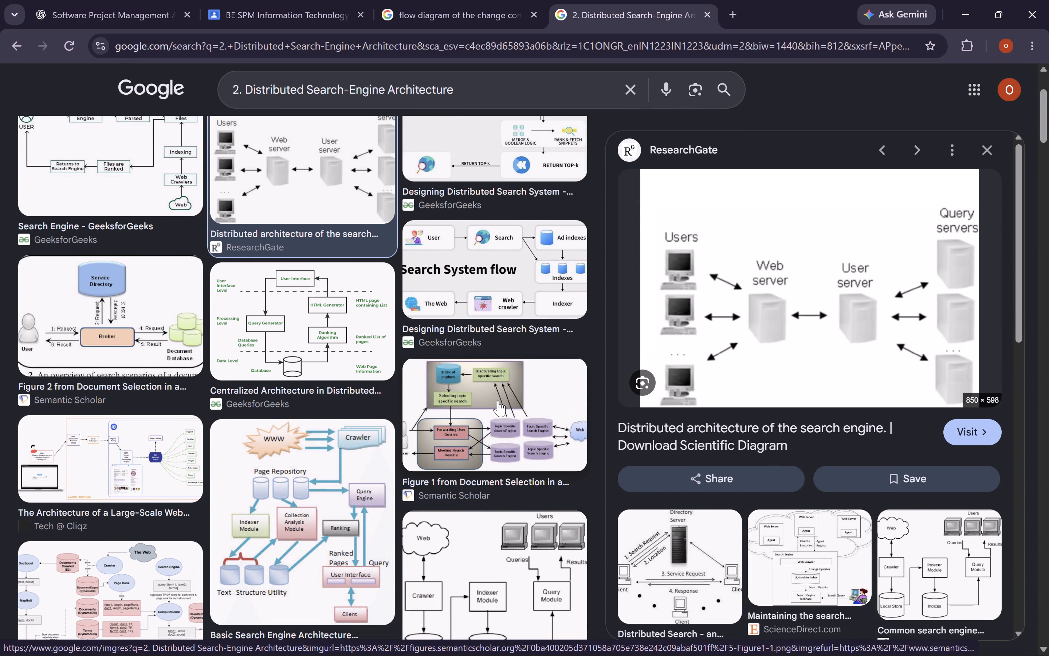
{"action": "scroll", "coordinate": [498, 401], "scroll_direction": "down", "scroll_amount": 2}
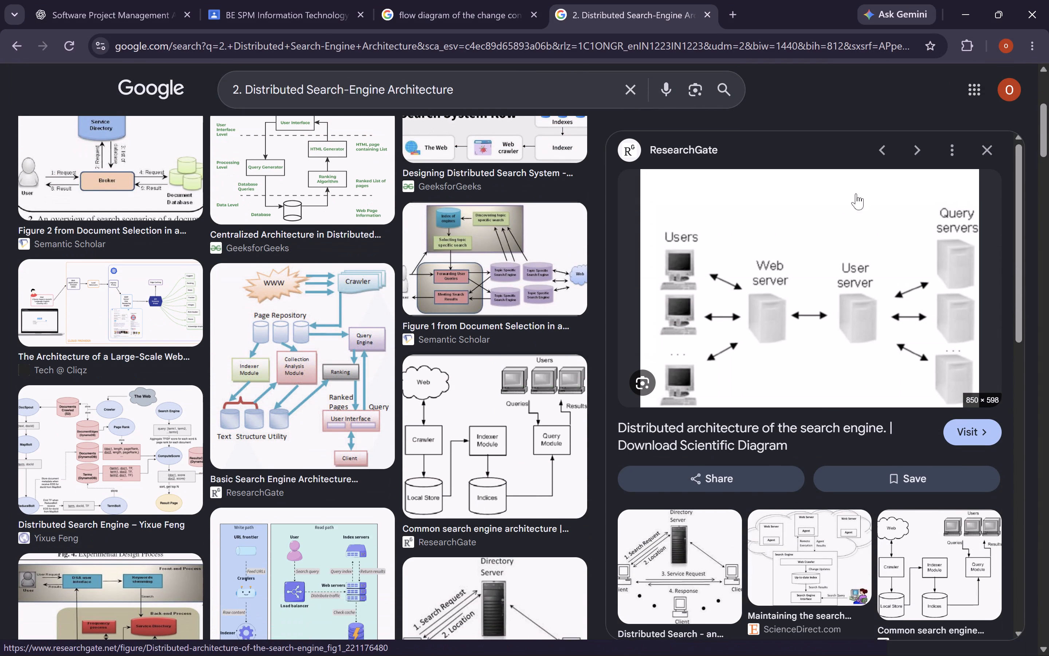
{"action": "left_click", "coordinate": [133, 446]}
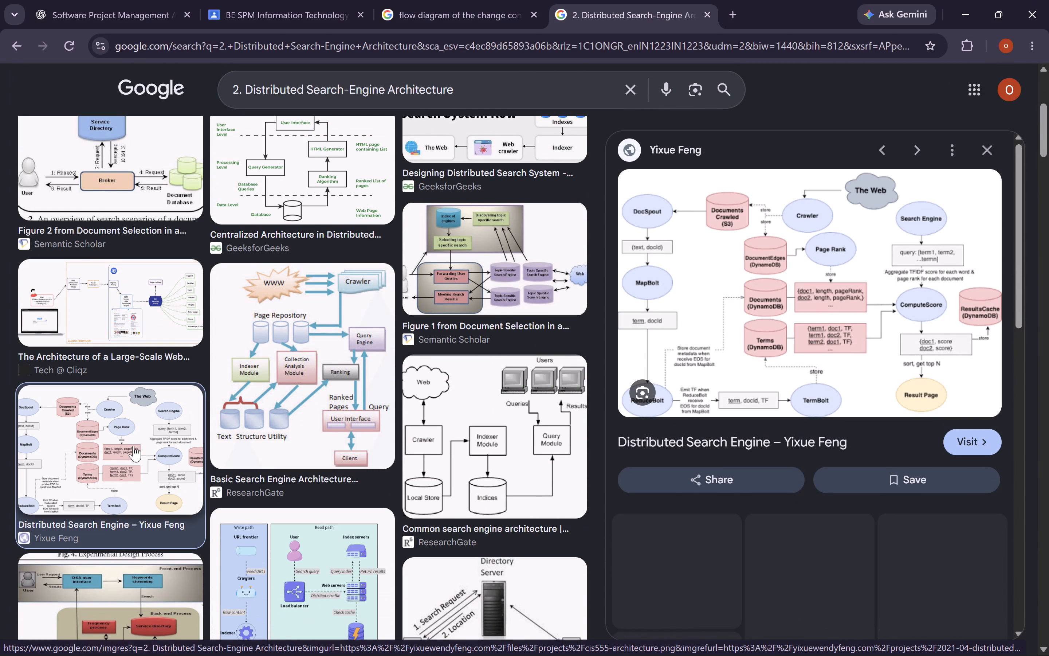
{"action": "right_click", "coordinate": [798, 286]}
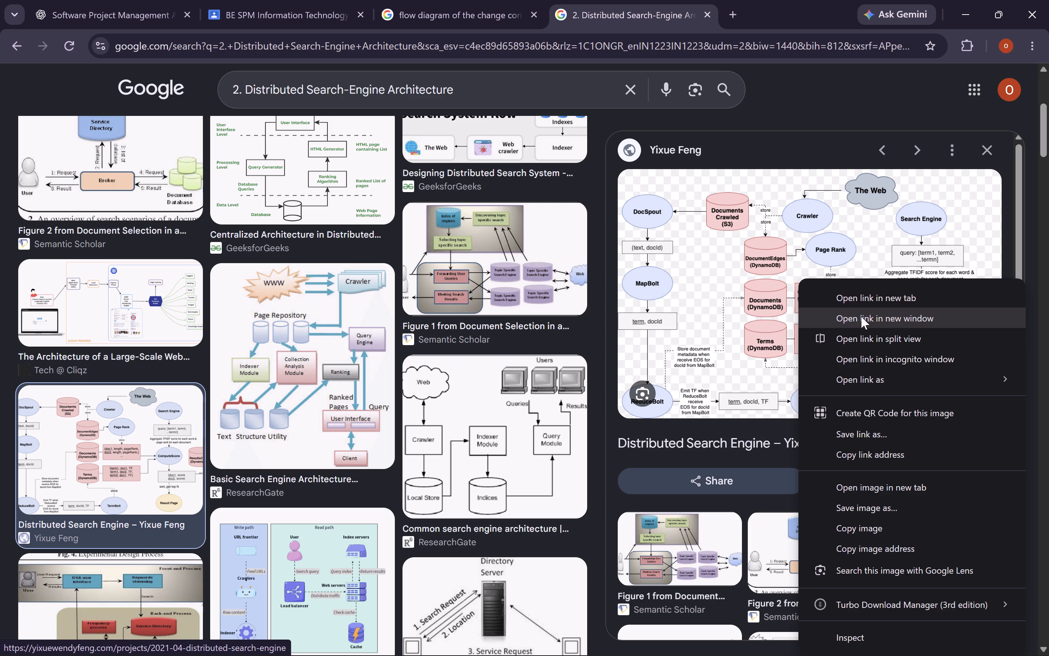
{"action": "left_click", "coordinate": [863, 531]}
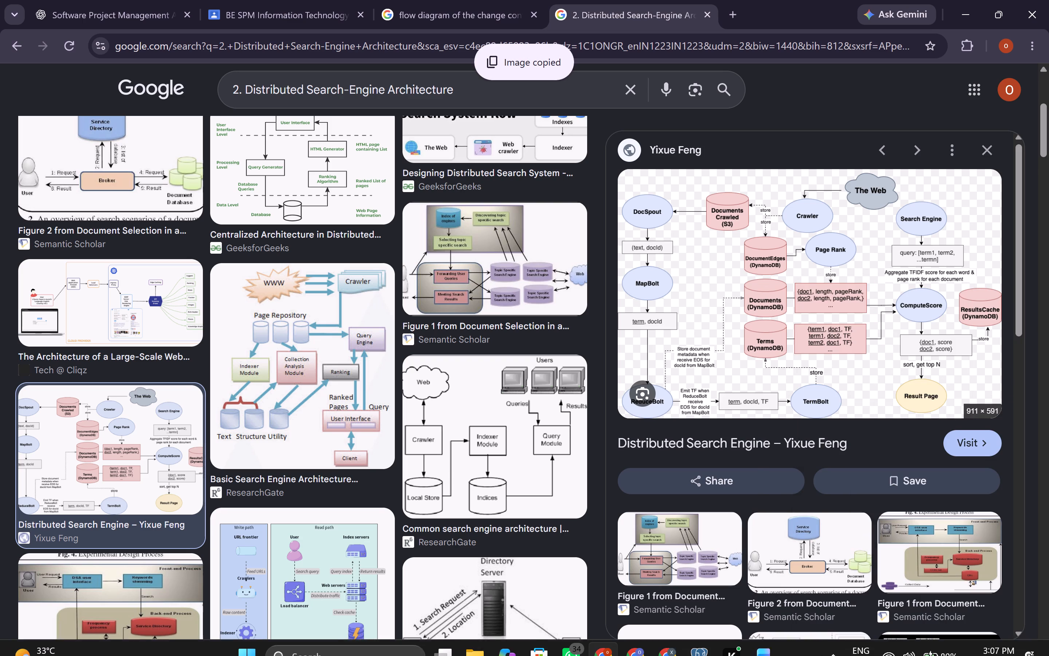
{"action": "left_click", "coordinate": [770, 652]}
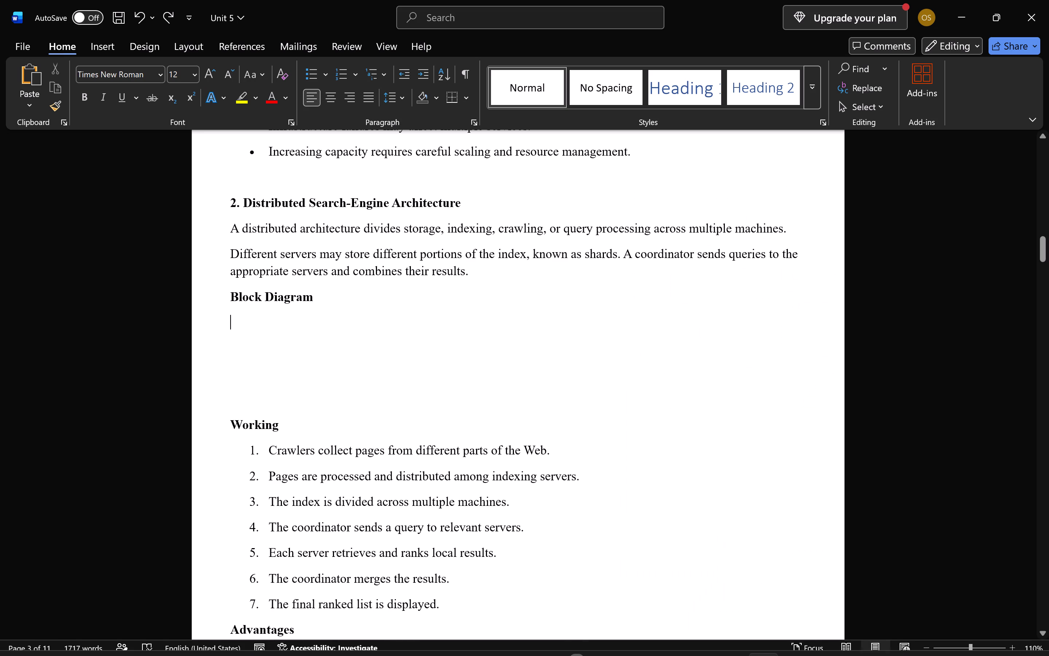
{"action": "key", "text": "ctrl+v"}
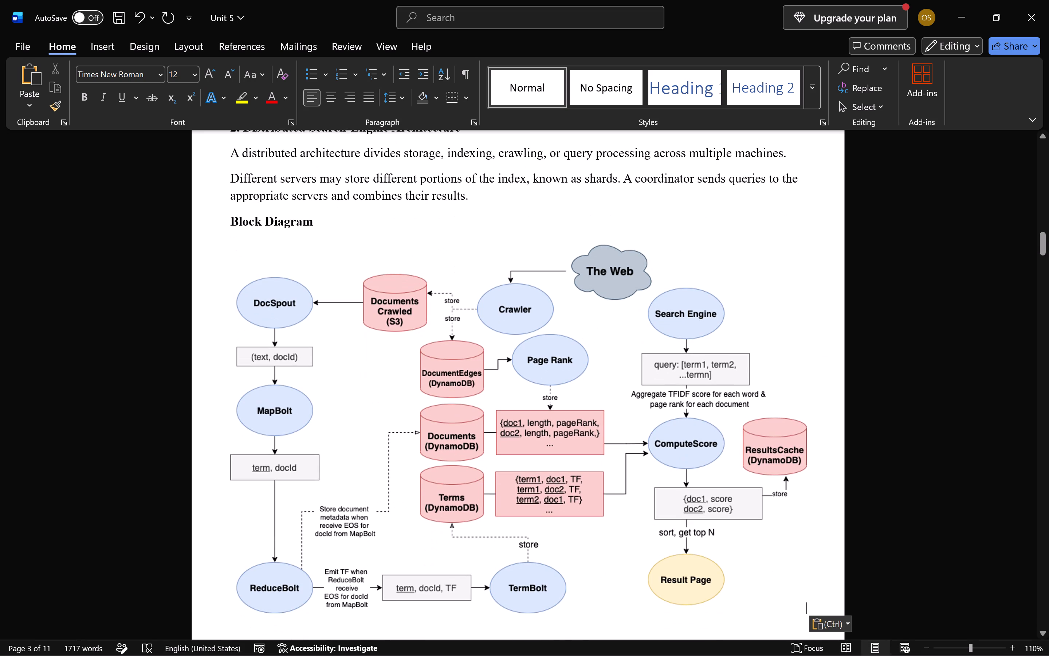
Shrink the pasted distributed search-engine diagram proportionally to about half the text width.
{"action": "left_click", "coordinate": [566, 408]}
{"action": "scroll", "coordinate": [566, 408], "scroll_direction": "down", "scroll_amount": 1}
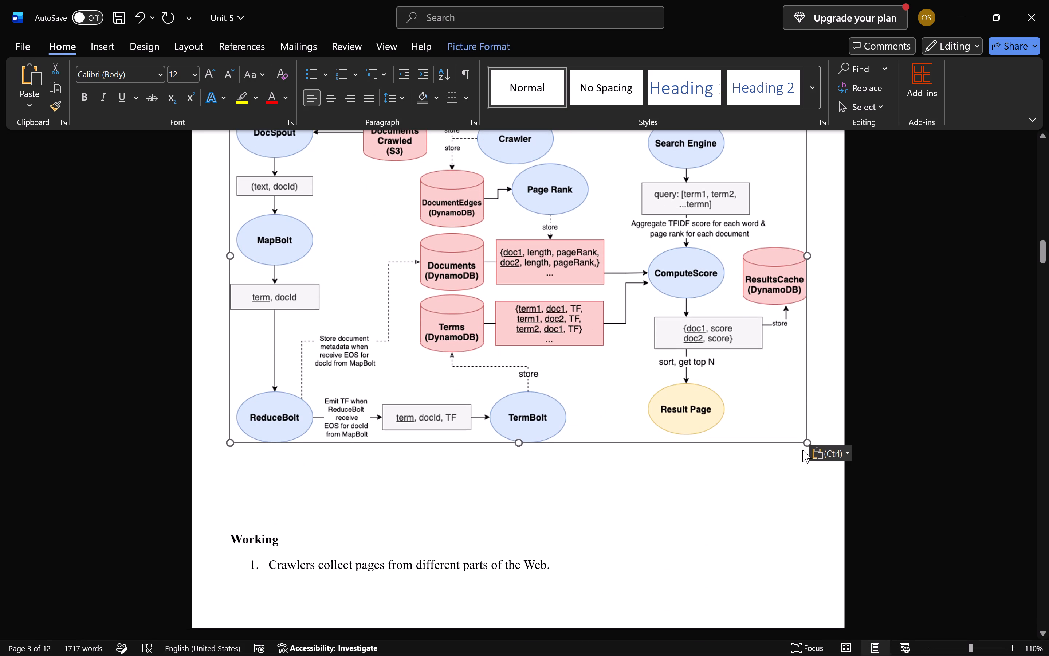
{"action": "left_click_drag", "start_coordinate": [809, 440], "coordinate": [406, 186]}
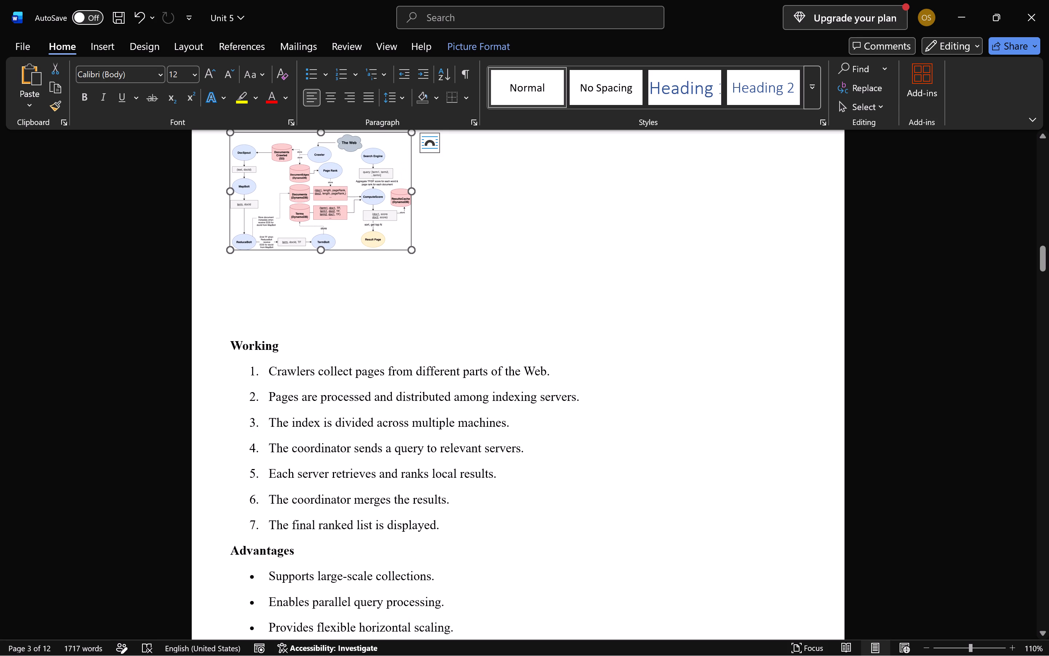
{"action": "left_click_drag", "start_coordinate": [412, 250], "coordinate": [481, 328]}
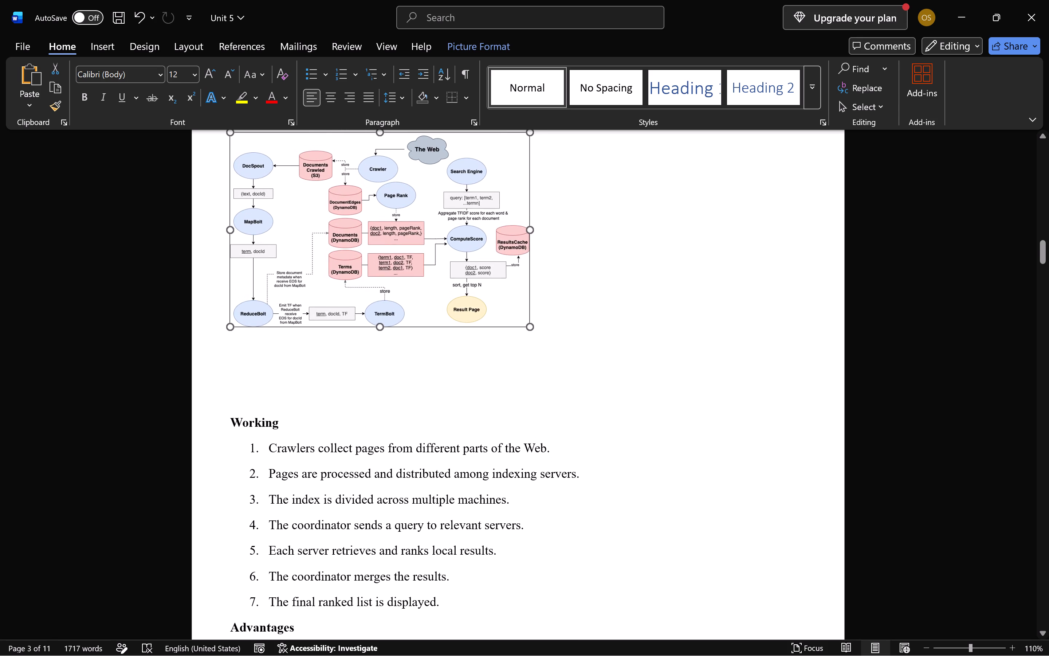
{"action": "left_click_drag", "start_coordinate": [481, 328], "coordinate": [495, 334]}
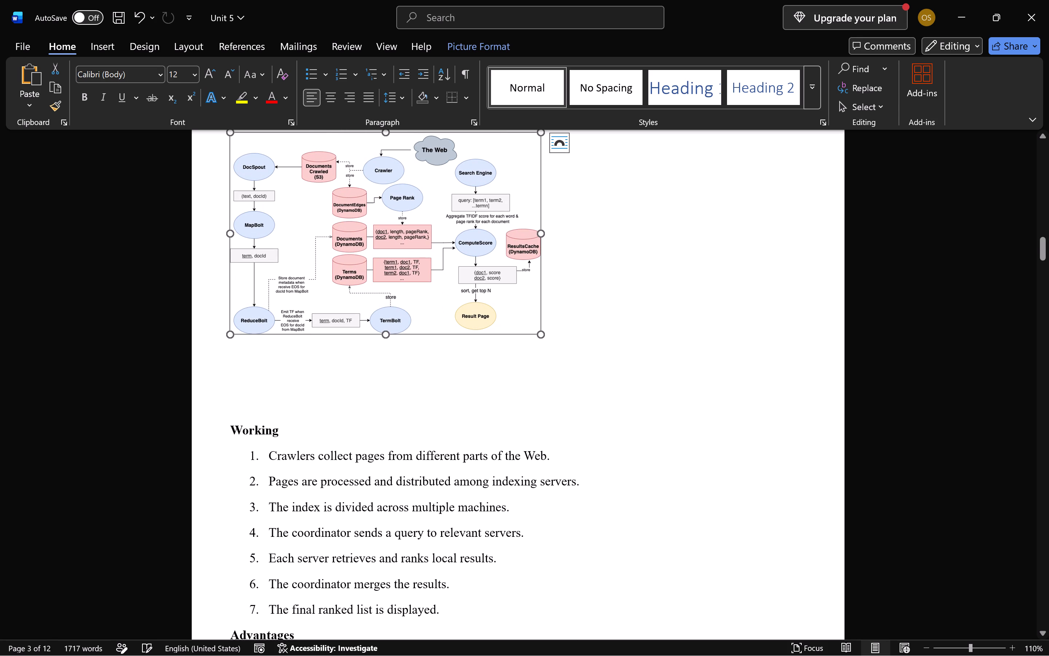
Delete the three blank lines between the distributed search-engine diagram and the Working heading.
{"action": "left_click", "coordinate": [231, 429]}
{"action": "key", "text": "BackSpace"}
{"action": "key", "text": "BackSpace"}
{"action": "key", "text": "BackSpace"}
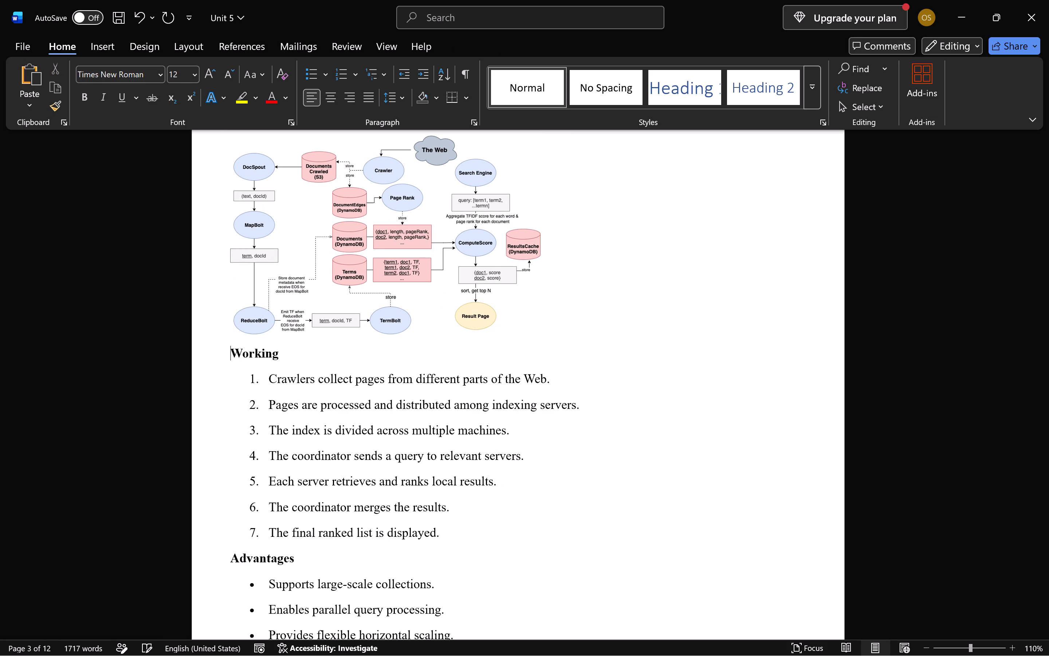
Save the Unit 5 document.
{"action": "key", "text": "ctrl+s"}
Paste the grey horizontal divider line from the clipboard history below the Conclusion paragraph that precedes Q3, and save the document.
{"action": "scroll", "coordinate": [506, 520], "scroll_direction": "down", "scroll_amount": 4}
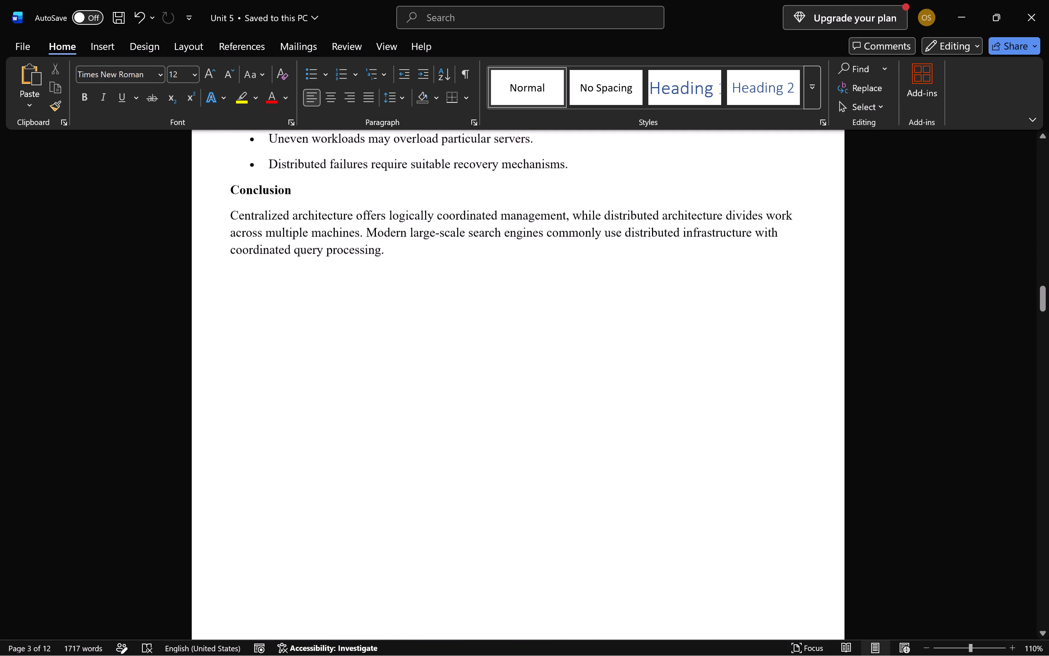
{"action": "left_click", "coordinate": [293, 250]}
{"action": "left_click", "coordinate": [246, 270]}
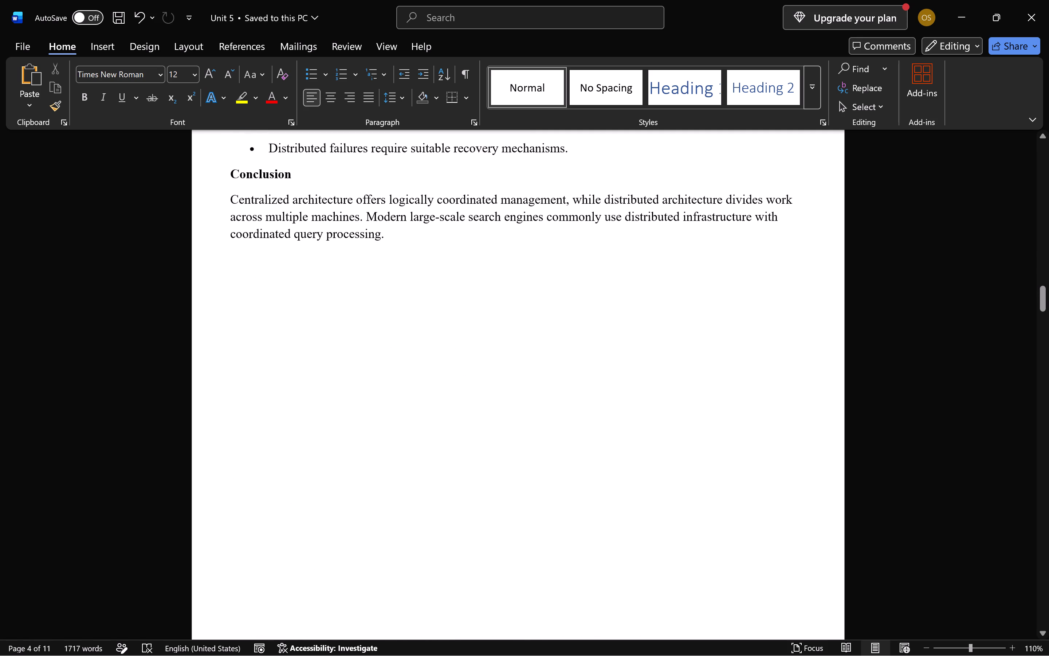
{"action": "key", "text": "super+v"}
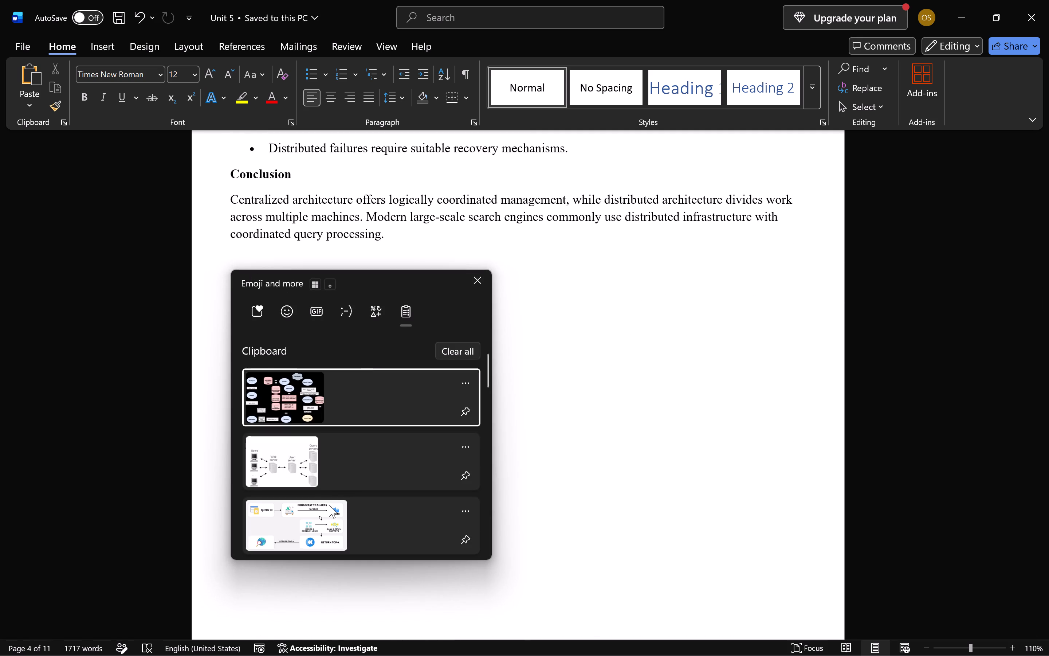
{"action": "scroll", "coordinate": [329, 505], "scroll_direction": "down", "scroll_amount": 4}
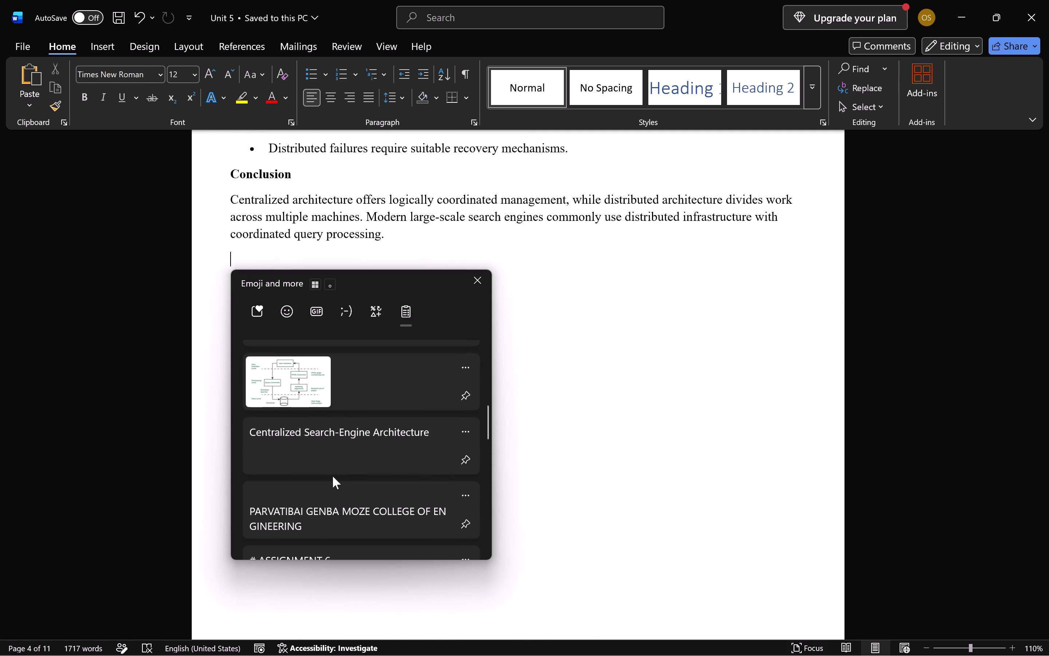
{"action": "scroll", "coordinate": [333, 476], "scroll_direction": "down", "scroll_amount": 2}
{"action": "left_click", "coordinate": [318, 470]}
{"action": "key", "text": "ctrl+v"}
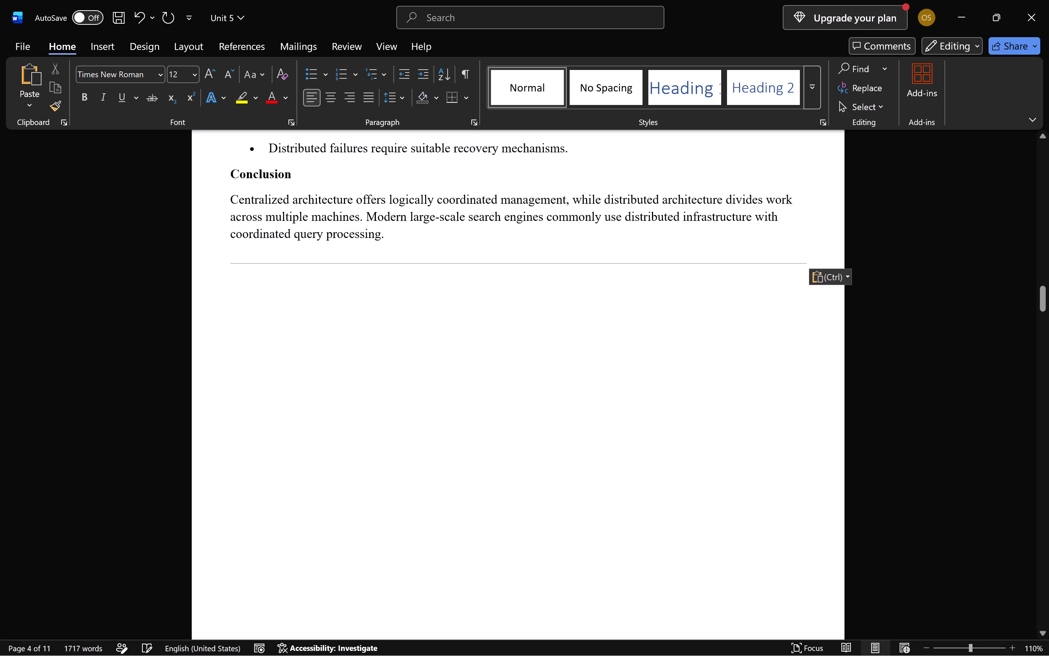
{"action": "key", "text": "ctrl+s"}
Delete all blank lines between the divider and the Q3 heading so Q3 starts directly beneath the line, and save the document.
{"action": "scroll", "coordinate": [430, 430], "scroll_direction": "down", "scroll_amount": 3}
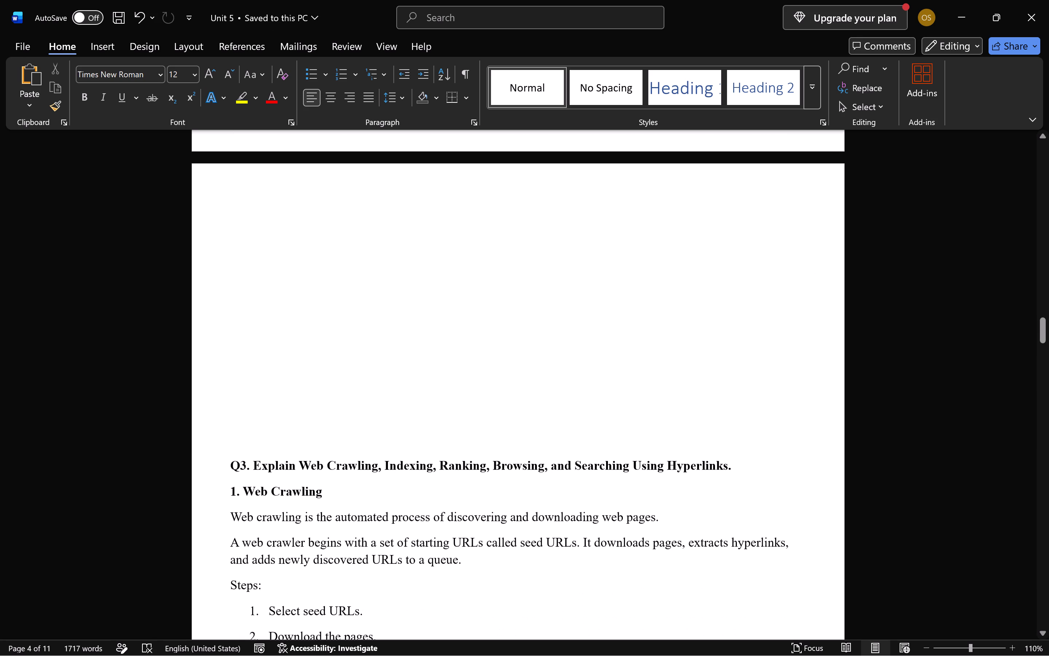
{"action": "left_click", "coordinate": [229, 463]}
{"action": "key", "text": "BackSpace"}
{"action": "key", "text": "BackSpace"}
{"action": "key", "text": "BackSpace"}
{"action": "key", "text": "BackSpace"}
{"action": "key", "text": "BackSpace"}
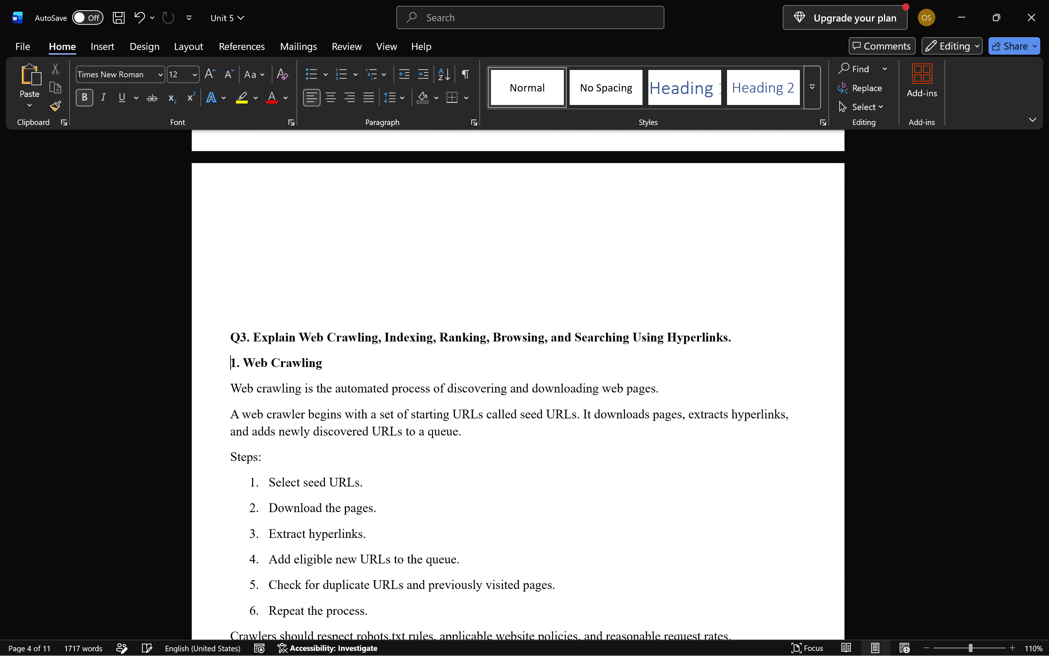
{"action": "key", "text": "BackSpace"}
{"action": "key", "text": "BackSpace"}
{"action": "key", "text": "BackSpace"}
{"action": "key", "text": "BackSpace"}
{"action": "key", "text": "BackSpace"}
{"action": "key", "text": "BackSpace"}
{"action": "key", "text": "BackSpace"}
{"action": "key", "text": "BackSpace"}
{"action": "key", "text": "BackSpace"}
{"action": "key", "text": "BackSpace"}
{"action": "key", "text": "BackSpace"}
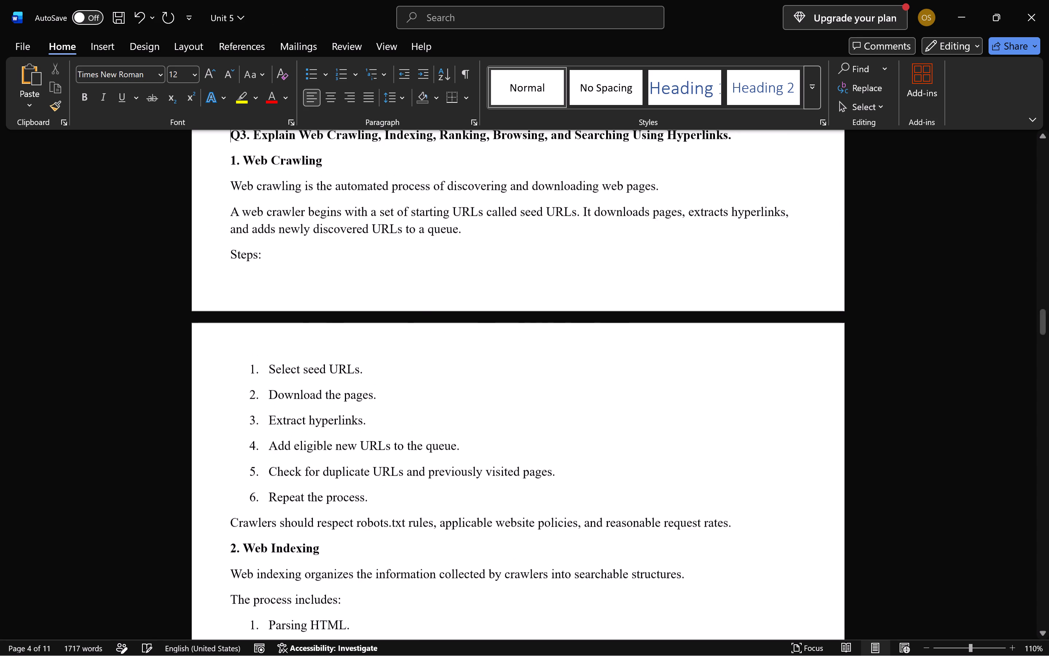
{"action": "scroll", "coordinate": [229, 463], "scroll_direction": "up", "scroll_amount": 2}
{"action": "key", "text": "BackSpace"}
{"action": "key", "text": "BackSpace"}
{"action": "key", "text": "BackSpace"}
{"action": "key", "text": "BackSpace"}
{"action": "key", "text": "BackSpace"}
{"action": "key", "text": "BackSpace"}
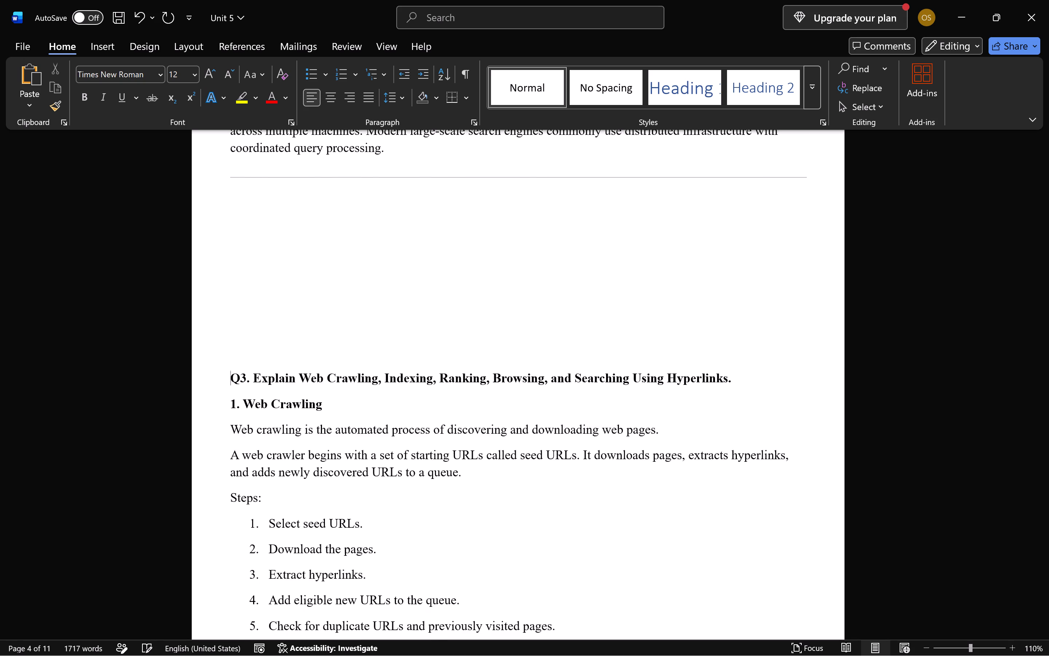
{"action": "key", "text": "BackSpace"}
{"action": "key", "text": "BackSpace"}
{"action": "key", "text": "BackSpace"}
{"action": "key", "text": "BackSpace"}
{"action": "key", "text": "BackSpace"}
{"action": "key", "text": "BackSpace"}
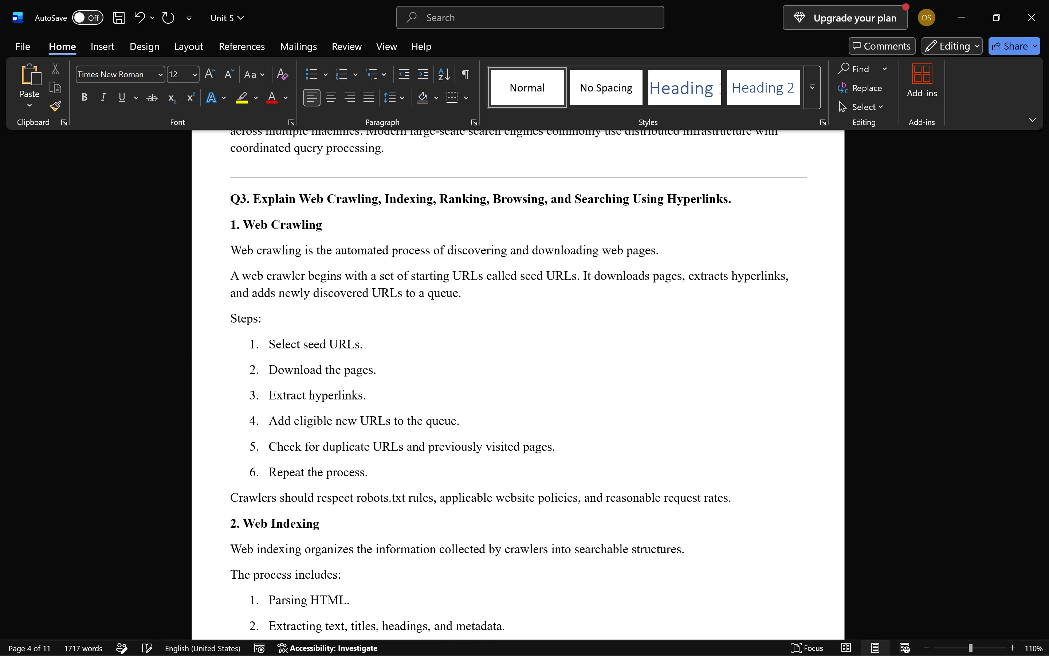
{"action": "key", "text": "ctrl+s"}
Paste the same horizontal divider line below the Conclusion paragraph of Q3.
{"action": "scroll", "coordinate": [454, 624], "scroll_direction": "down", "scroll_amount": 3}
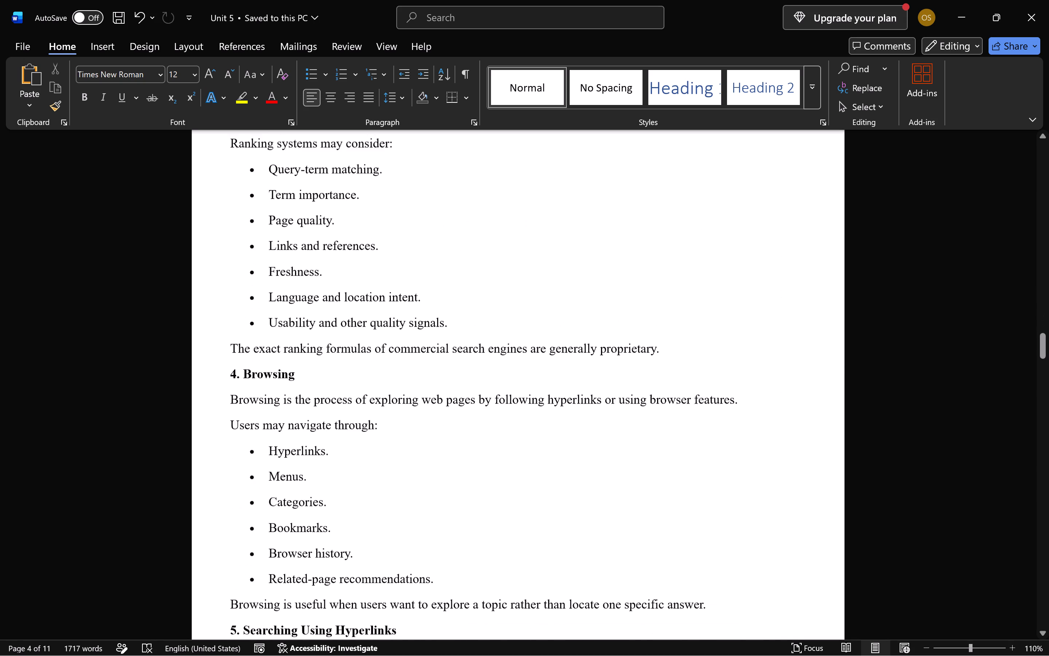
{"action": "scroll", "coordinate": [454, 624], "scroll_direction": "down", "scroll_amount": 3}
{"action": "left_click", "coordinate": [267, 401]}
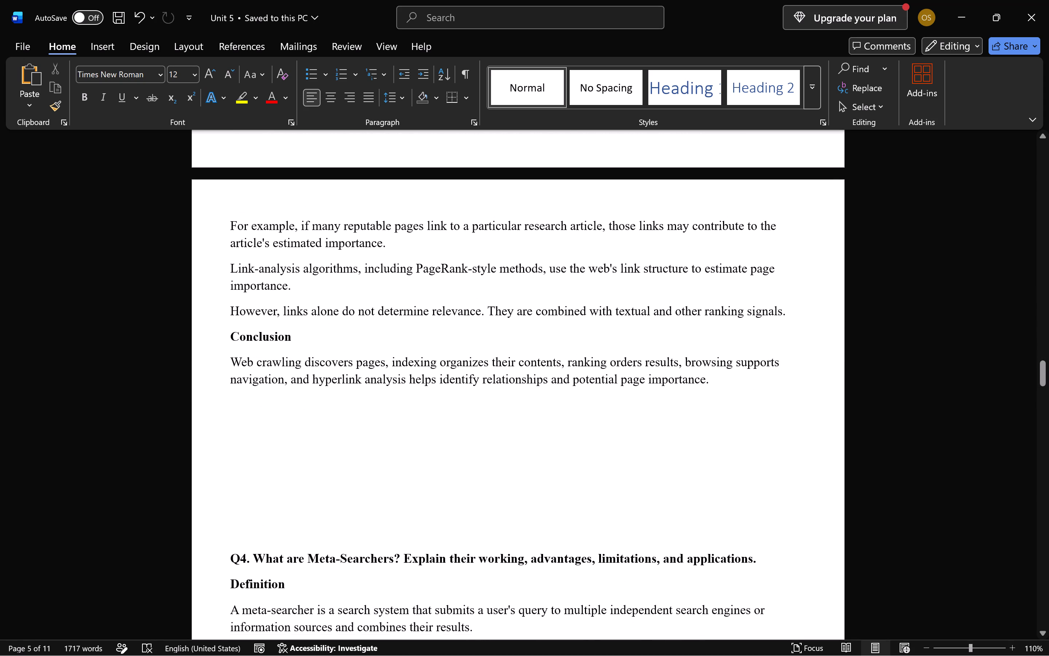
{"action": "key", "text": "ctrl+v"}
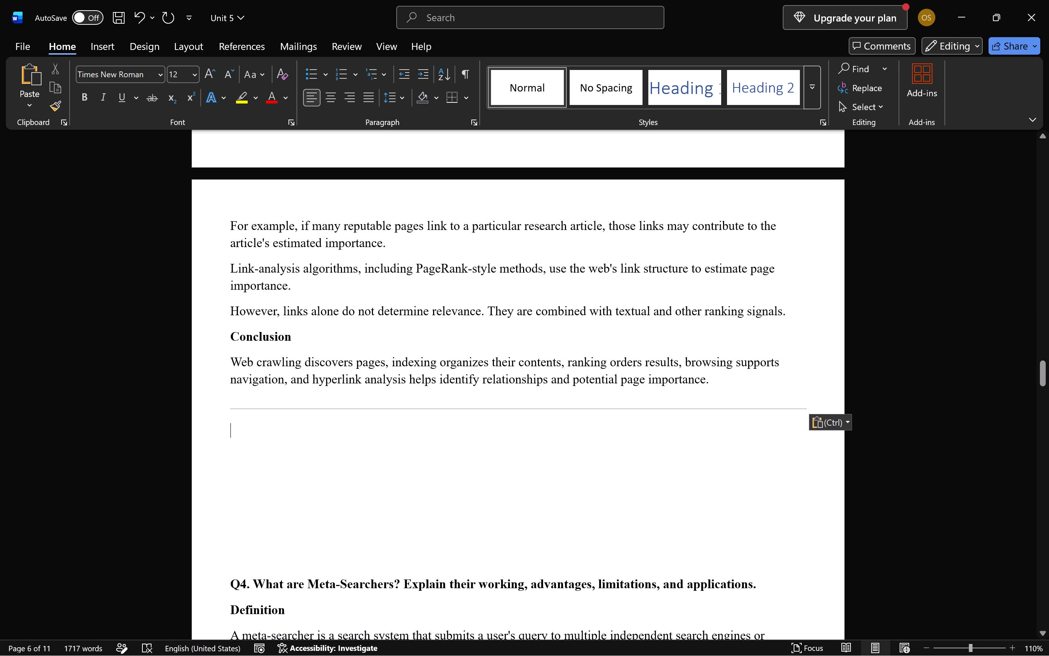
Delete the blank lines between the divider and the Q4 meta-searchers heading, and save the document.
{"action": "left_click", "coordinate": [229, 582]}
{"action": "key", "text": "BackSpace"}
{"action": "key", "text": "BackSpace"}
{"action": "key", "text": "BackSpace"}
{"action": "key", "text": "BackSpace"}
{"action": "key", "text": "BackSpace"}
{"action": "key", "text": "BackSpace"}
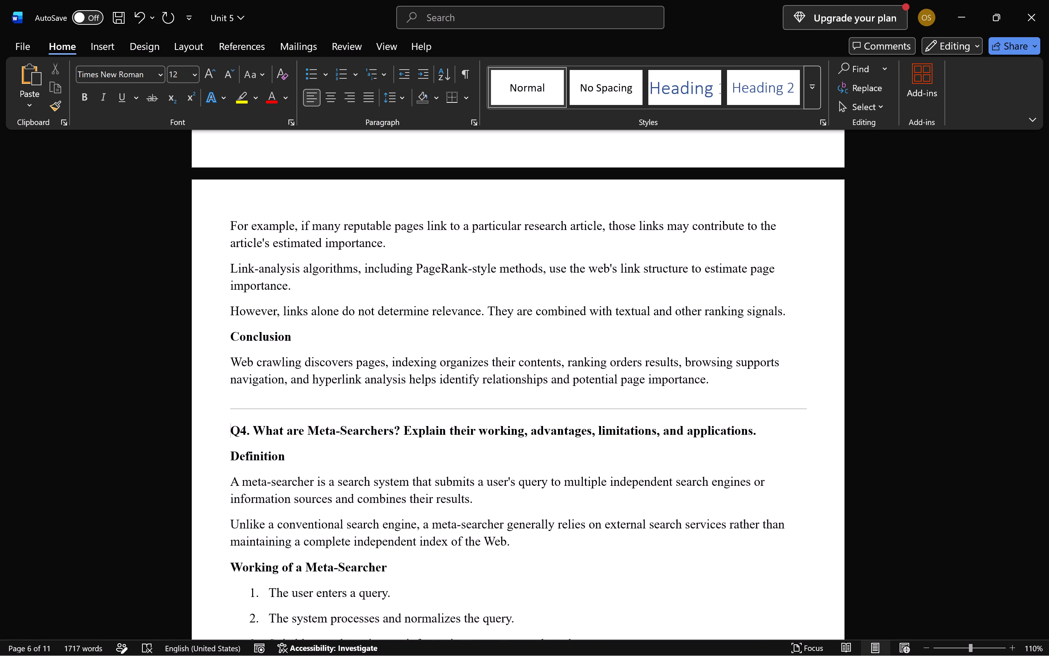
{"action": "key", "text": "ctrl+s"}
Copy the Block Diagram label from the Q4 section and search Google Images in Chrome for "Block Diagram of meta serchers".
{"action": "scroll", "coordinate": [377, 655], "scroll_direction": "down", "scroll_amount": 2}
{"action": "scroll", "coordinate": [424, 557], "scroll_direction": "down", "scroll_amount": 2}
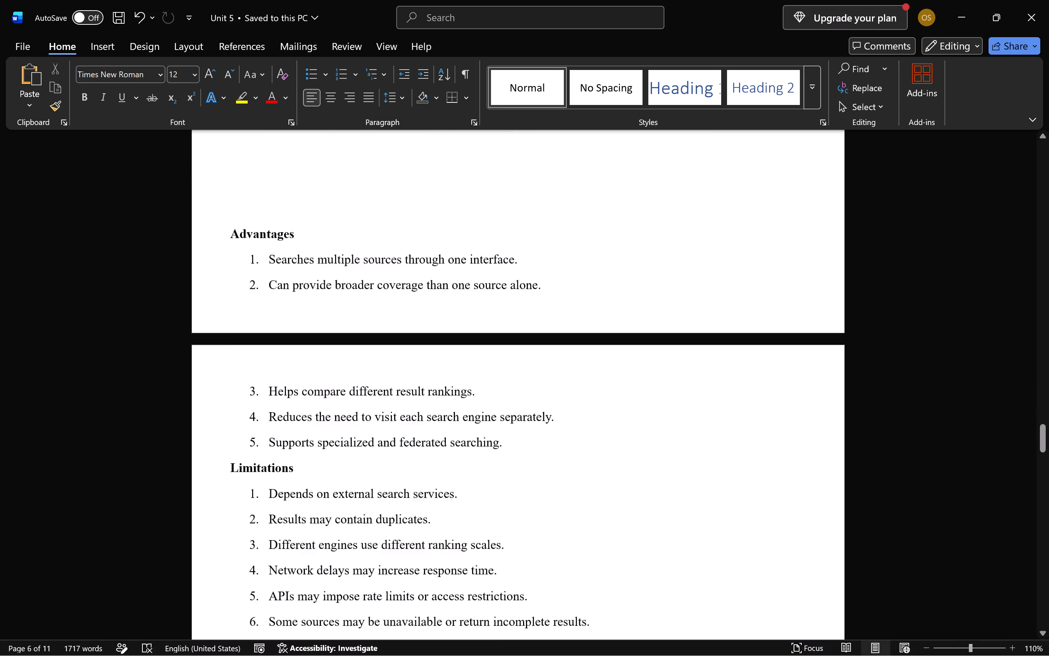
{"action": "scroll", "coordinate": [424, 557], "scroll_direction": "down", "scroll_amount": 1}
{"action": "scroll", "coordinate": [424, 557], "scroll_direction": "up", "scroll_amount": 1}
{"action": "scroll", "coordinate": [321, 398], "scroll_direction": "up", "scroll_amount": 1}
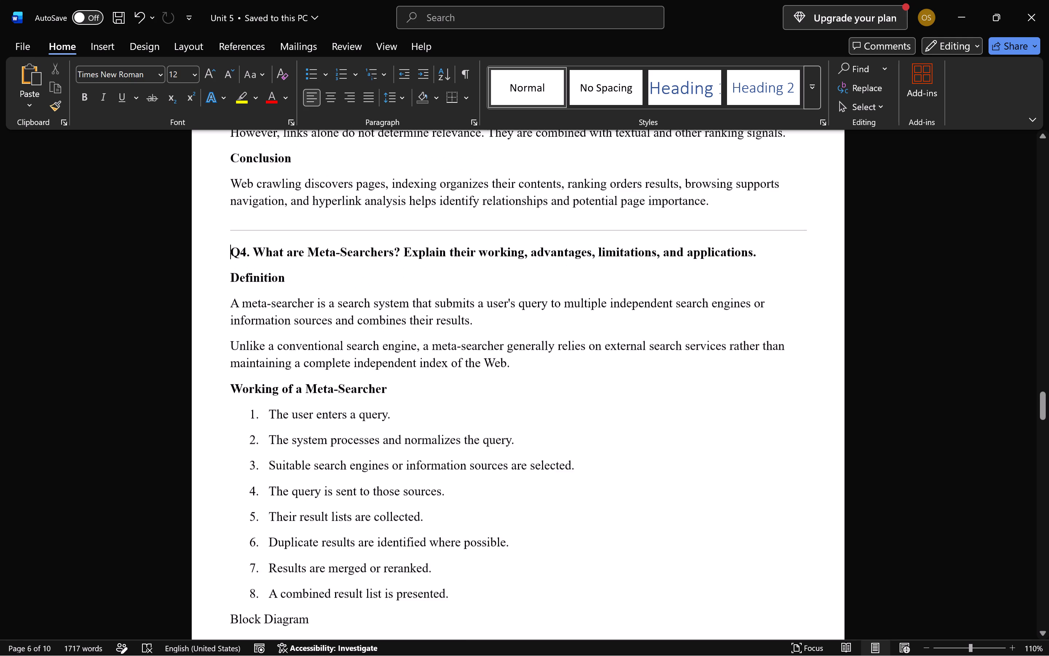
{"action": "scroll", "coordinate": [321, 398], "scroll_direction": "up", "scroll_amount": 1}
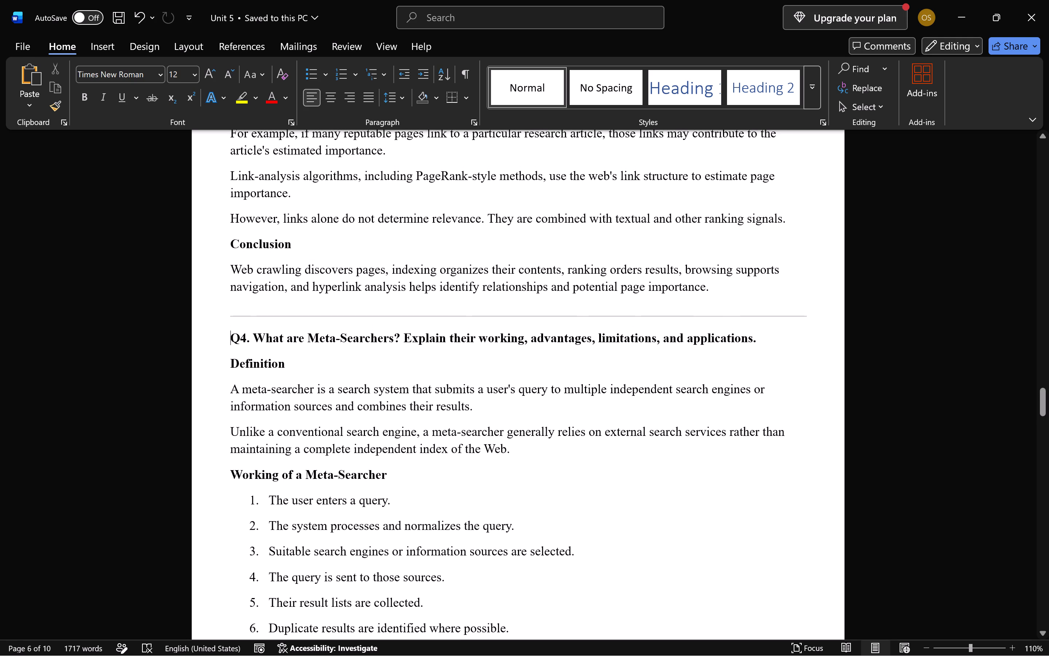
{"action": "scroll", "coordinate": [458, 455], "scroll_direction": "down", "scroll_amount": 1}
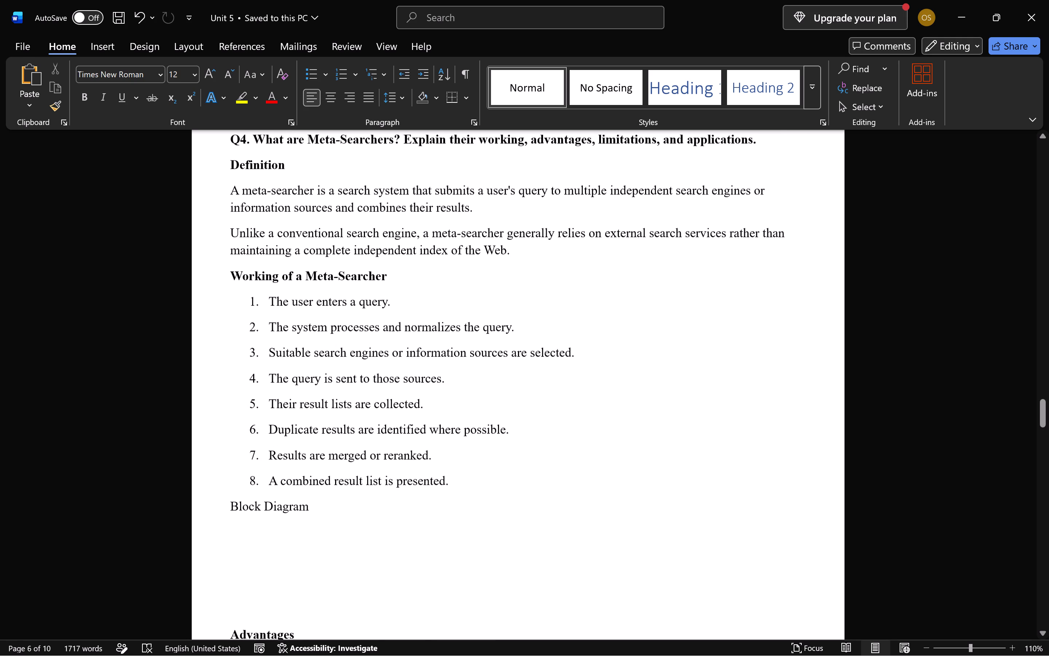
{"action": "scroll", "coordinate": [458, 455], "scroll_direction": "down", "scroll_amount": 1}
{"action": "scroll", "coordinate": [458, 455], "scroll_direction": "up", "scroll_amount": 2}
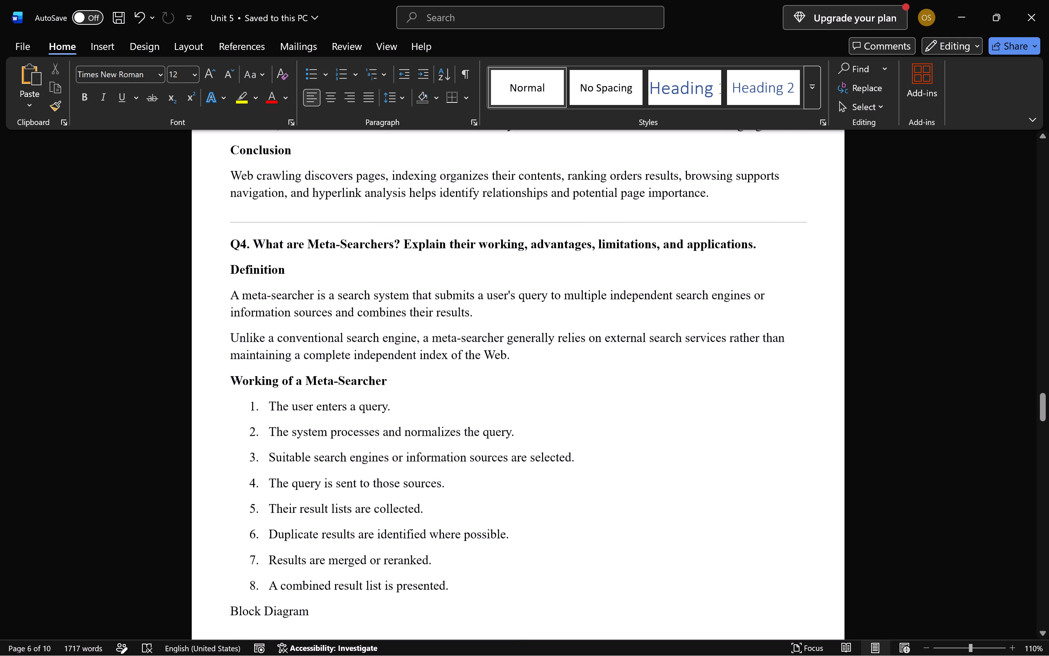
{"action": "left_click_drag", "start_coordinate": [227, 609], "coordinate": [325, 617]}
{"action": "key", "text": "ctrl+c"}
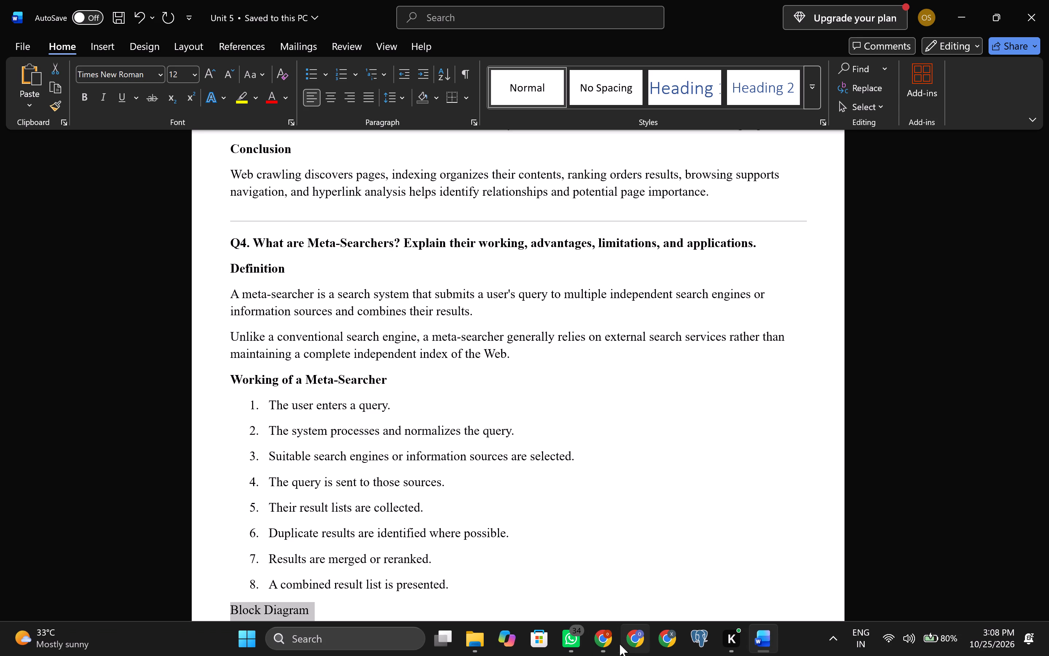
{"action": "left_click", "coordinate": [607, 644]}
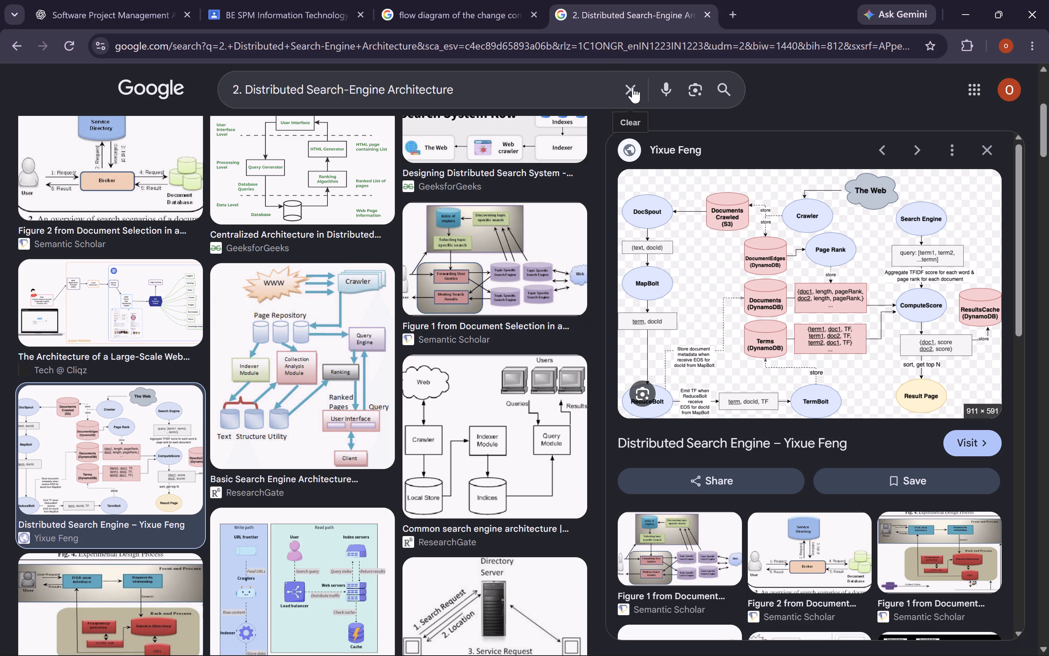
{"action": "left_click", "coordinate": [633, 87]}
{"action": "key", "text": "ctrl+v"}
{"action": "key", "text": "space"}
{"action": "type", "text": "of me"}
{"action": "type", "text": "ta serchers"}
{"action": "key", "text": "Return"}
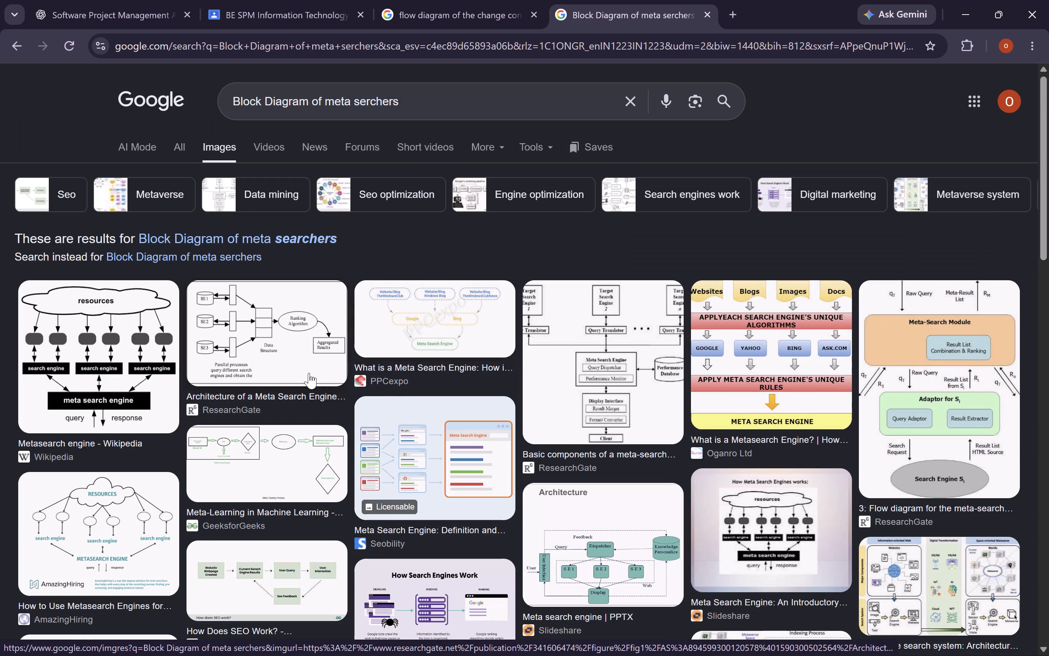
Copy the ResearchGate "Architecture of a Meta Search Engine" diagram and paste it into Word in the blank space under Q4's Block Diagram label.
{"action": "left_click", "coordinate": [297, 340]}
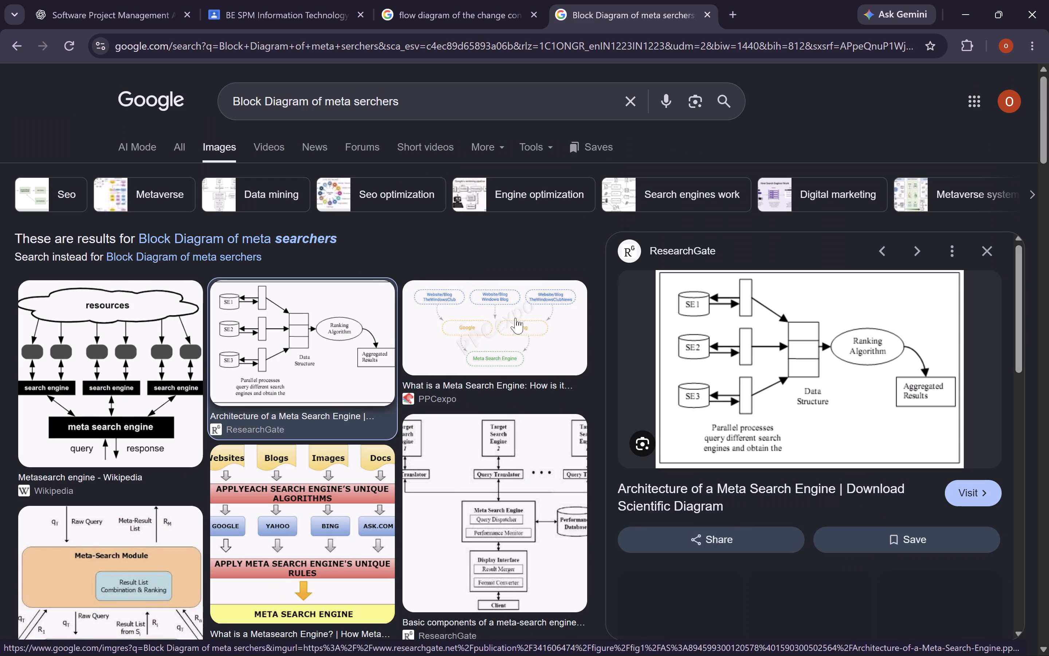
{"action": "right_click", "coordinate": [750, 339]}
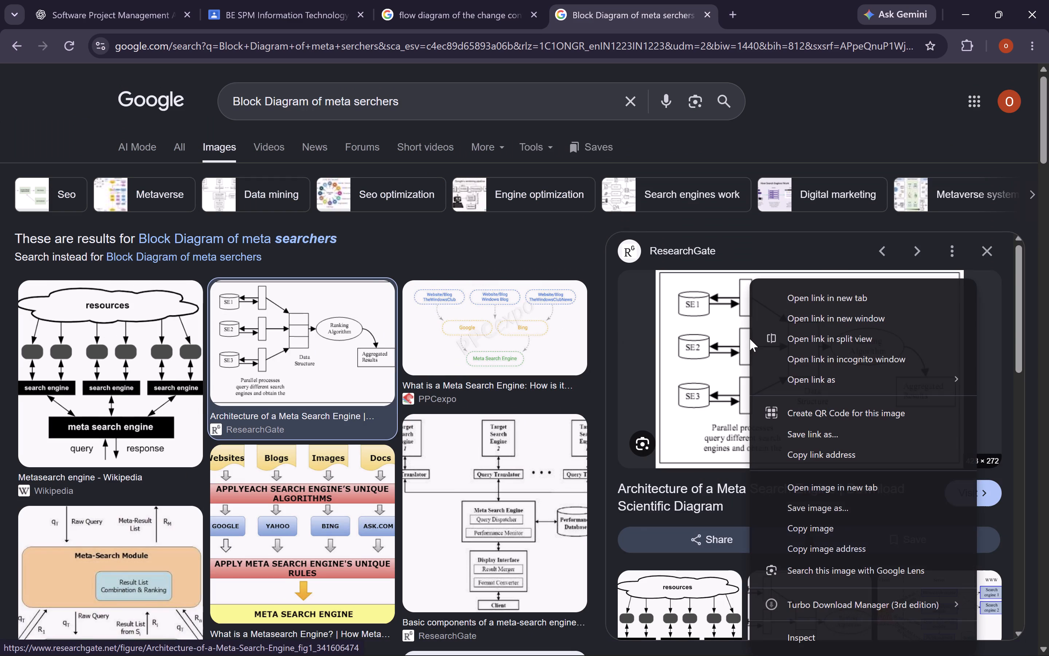
{"action": "left_click", "coordinate": [829, 528]}
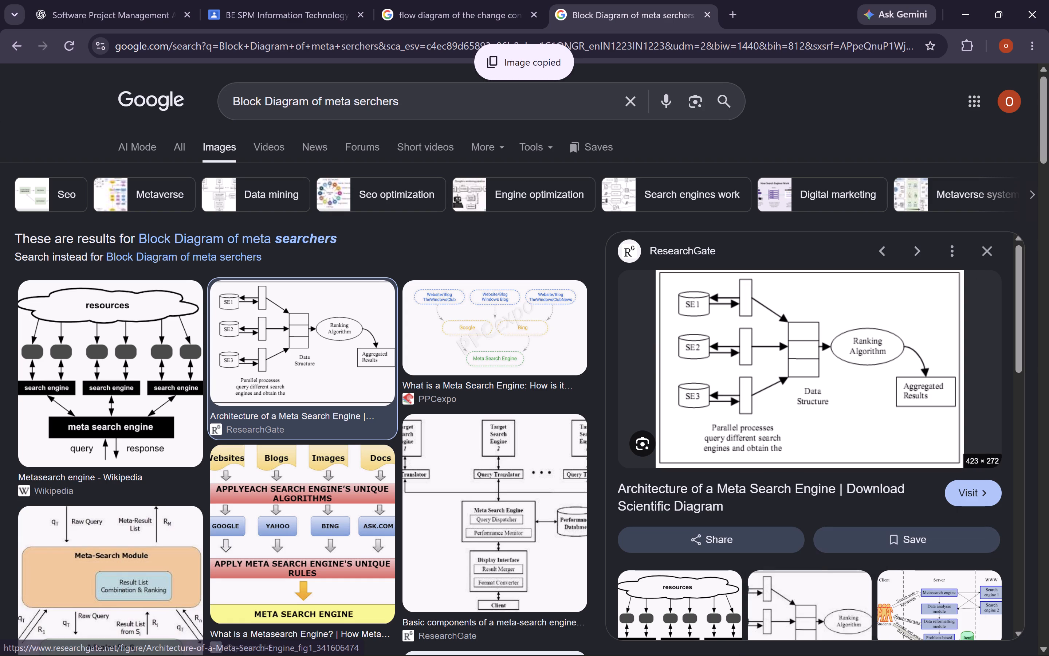
{"action": "left_click", "coordinate": [773, 577]}
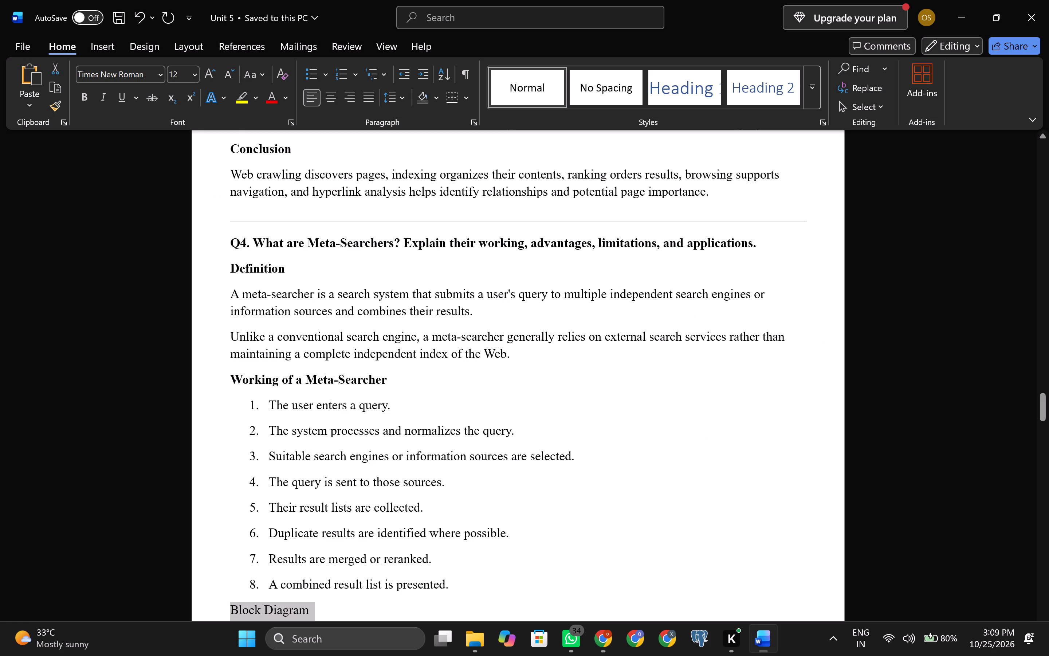
{"action": "scroll", "coordinate": [475, 563], "scroll_direction": "down", "scroll_amount": 1}
{"action": "left_click", "coordinate": [339, 427]}
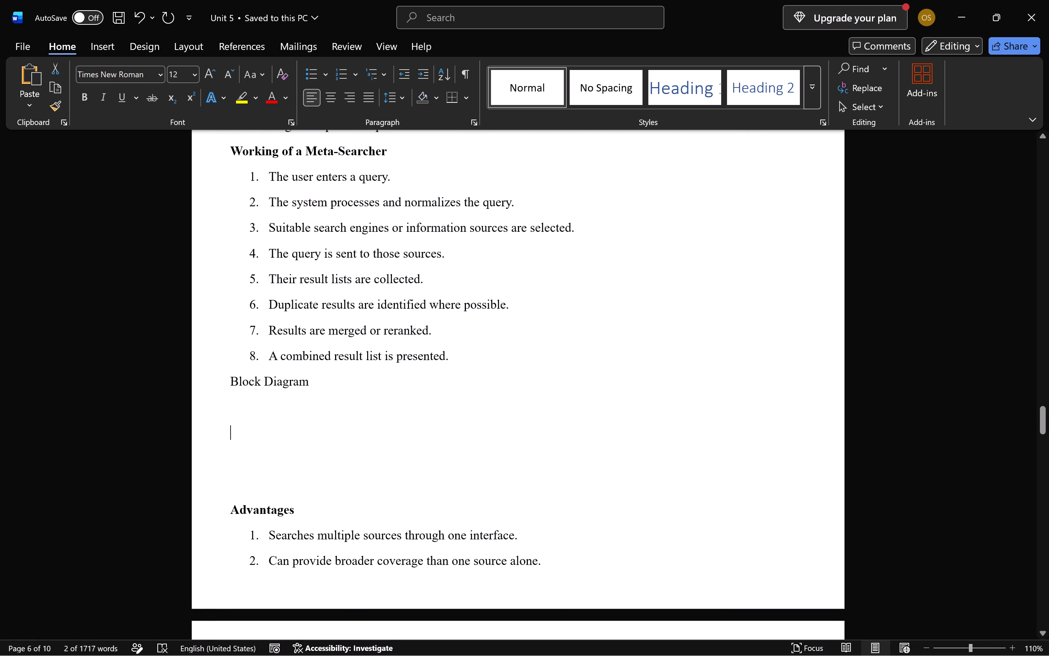
{"action": "key", "text": "ctrl+v"}
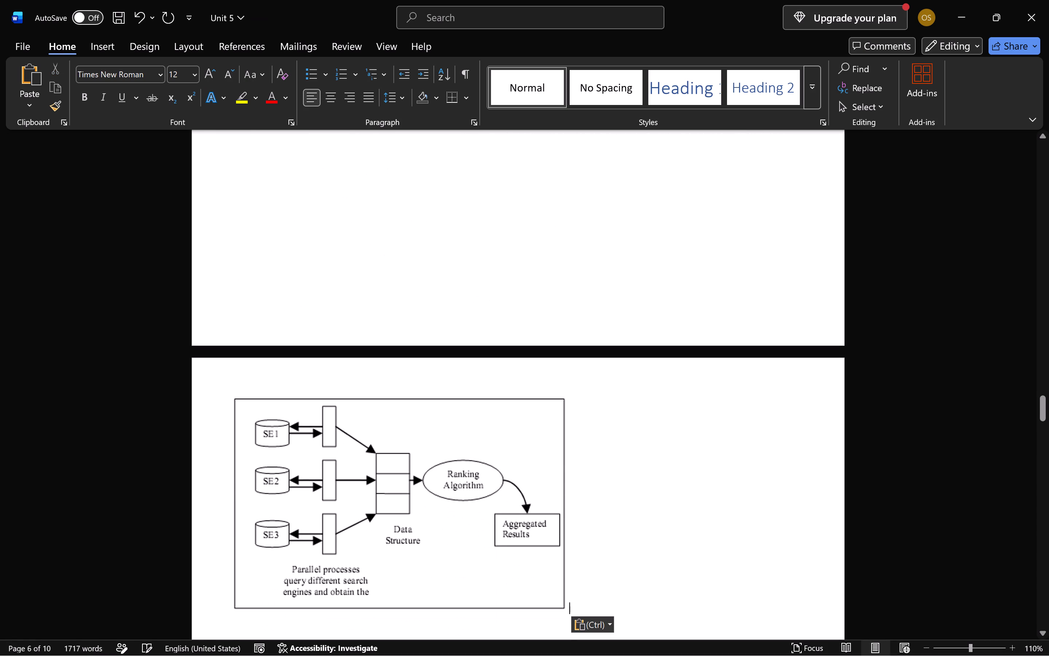
Shrink the pasted meta search engine diagram proportionally to about one third of the text width, and save the document.
{"action": "left_click", "coordinate": [484, 498]}
{"action": "left_click_drag", "start_coordinate": [567, 616], "coordinate": [421, 492]}
{"action": "key", "text": "ctrl+s"}
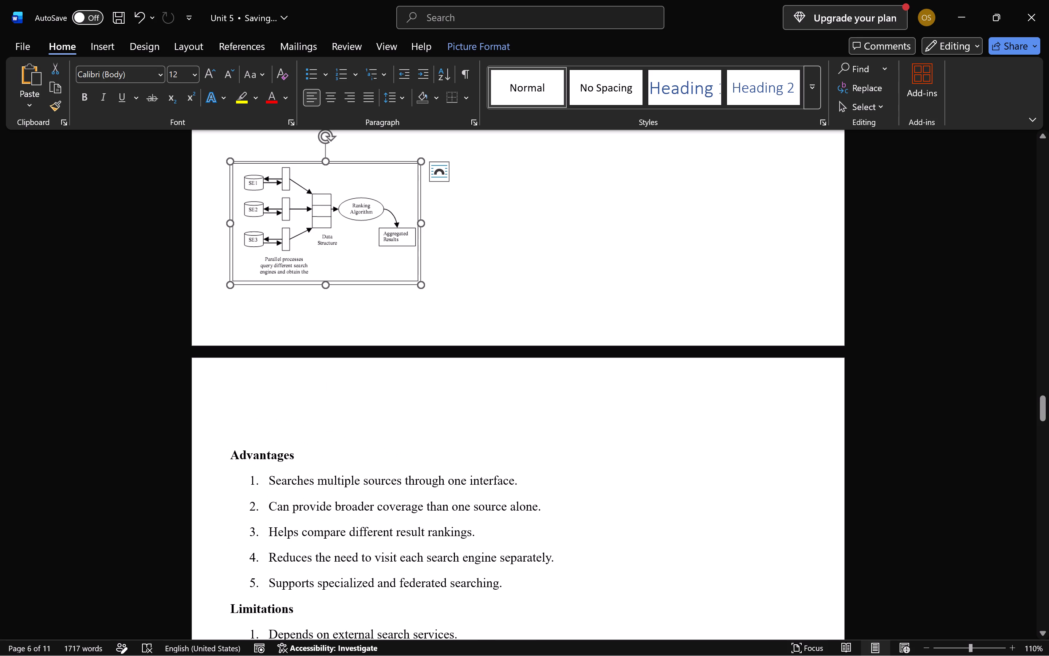
Delete two blank lines above the Advantages heading in the Q4 section, and save the document.
{"action": "left_click", "coordinate": [233, 455]}
{"action": "key", "text": "BackSpace"}
{"action": "key", "text": "BackSpace"}
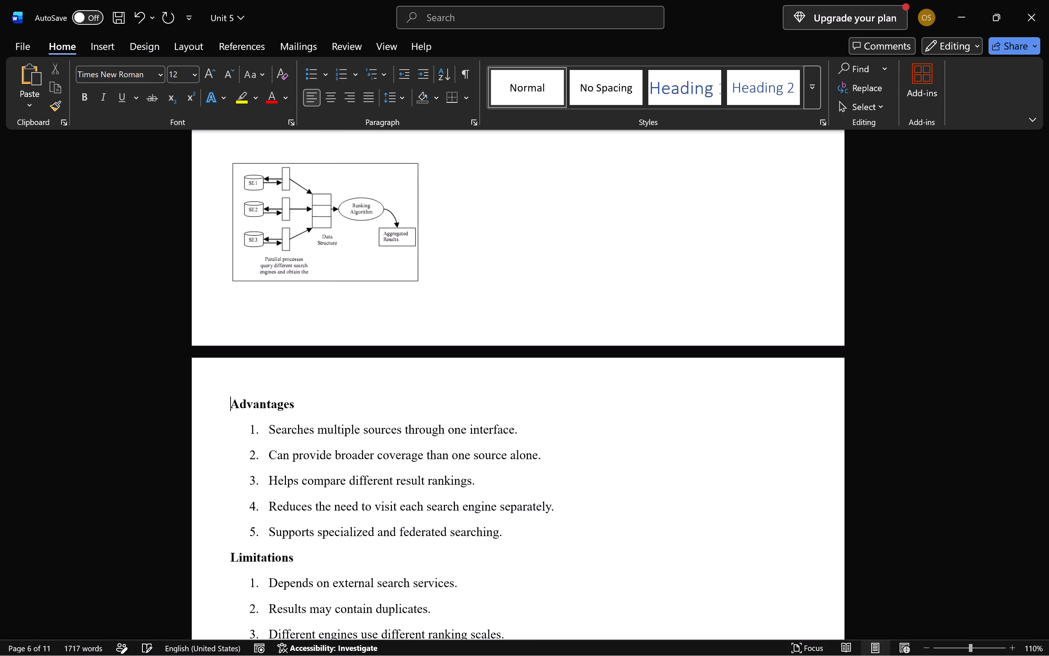
{"action": "key", "text": "ctrl+s"}
Insert the horizontal divider line from the clipboard history below the Conclusion paragraph of the Q4 meta-searchers section.
{"action": "scroll", "coordinate": [420, 470], "scroll_direction": "down", "scroll_amount": 1}
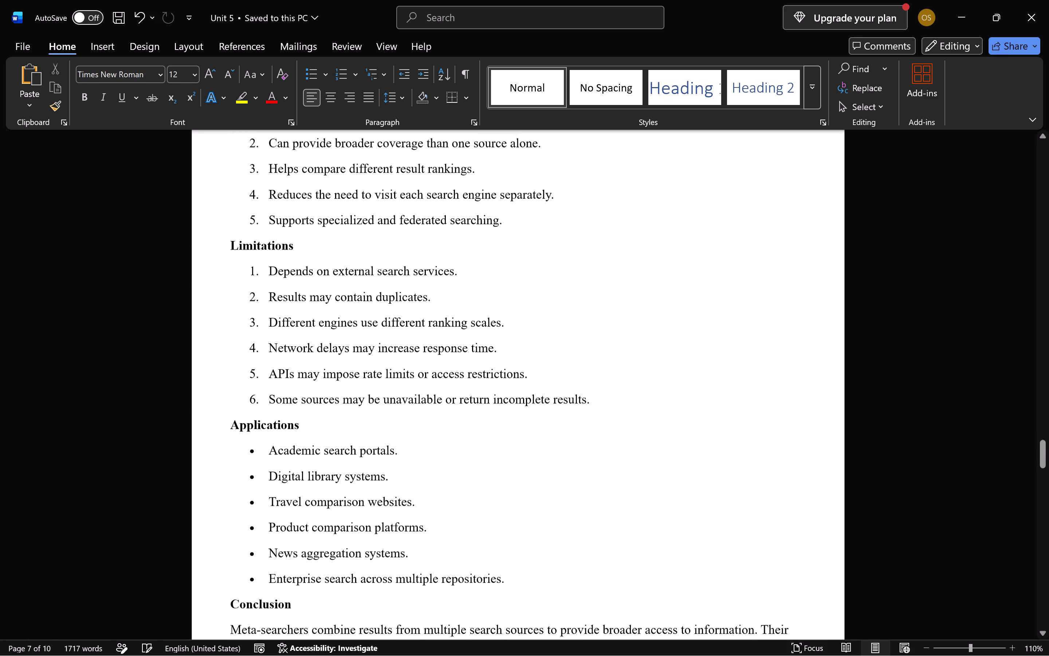
{"action": "scroll", "coordinate": [420, 470], "scroll_direction": "down", "scroll_amount": 2}
{"action": "left_click", "coordinate": [284, 303]}
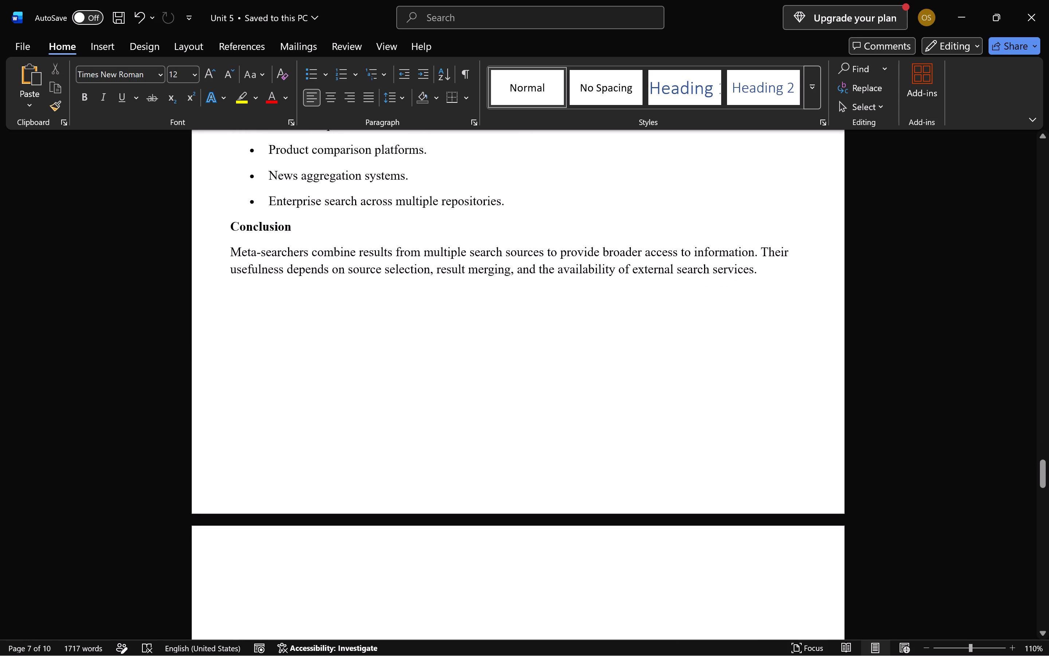
{"action": "key", "text": "super+v"}
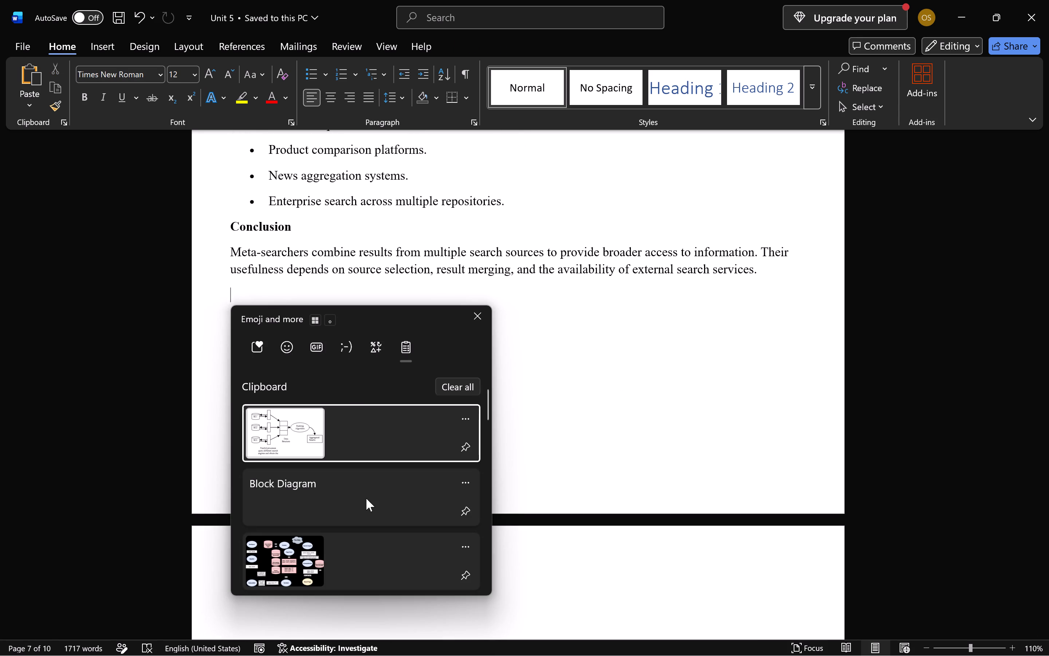
{"action": "scroll", "coordinate": [366, 498], "scroll_direction": "down", "scroll_amount": 7}
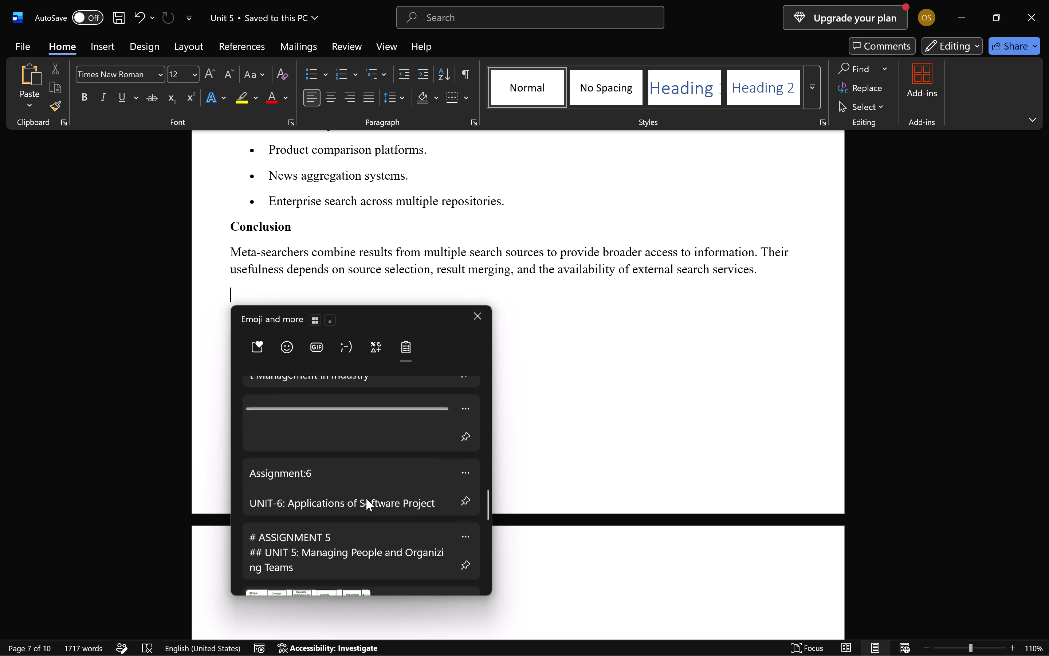
{"action": "scroll", "coordinate": [366, 498], "scroll_direction": "down", "scroll_amount": 1}
{"action": "scroll", "coordinate": [366, 498], "scroll_direction": "up", "scroll_amount": 1}
{"action": "scroll", "coordinate": [358, 445], "scroll_direction": "up", "scroll_amount": 1}
{"action": "left_click", "coordinate": [306, 467]}
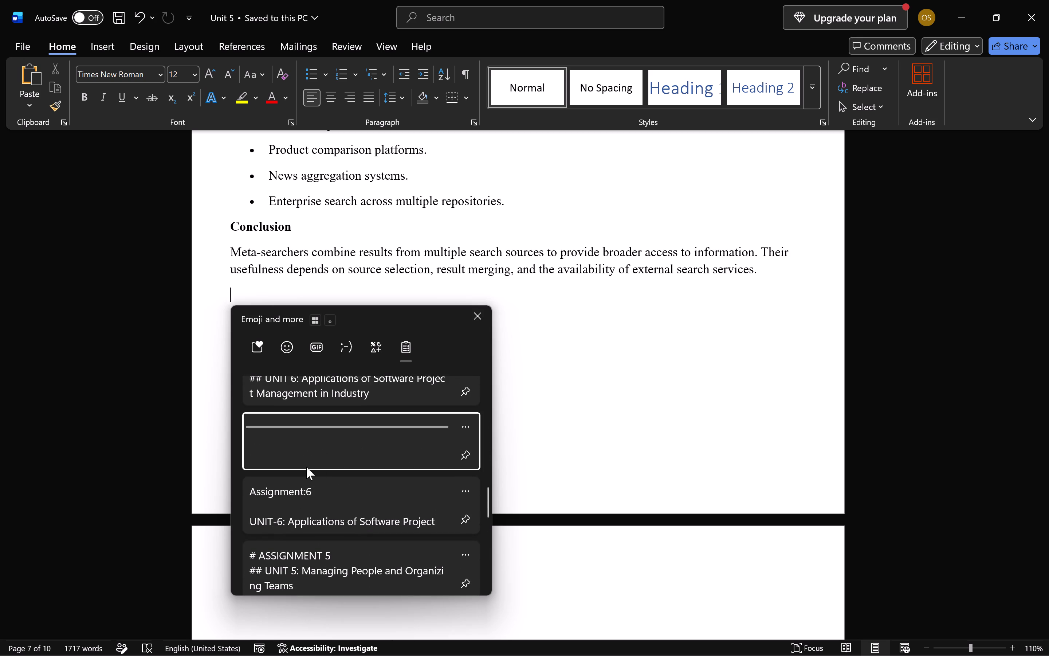
{"action": "key", "text": "ctrl+v"}
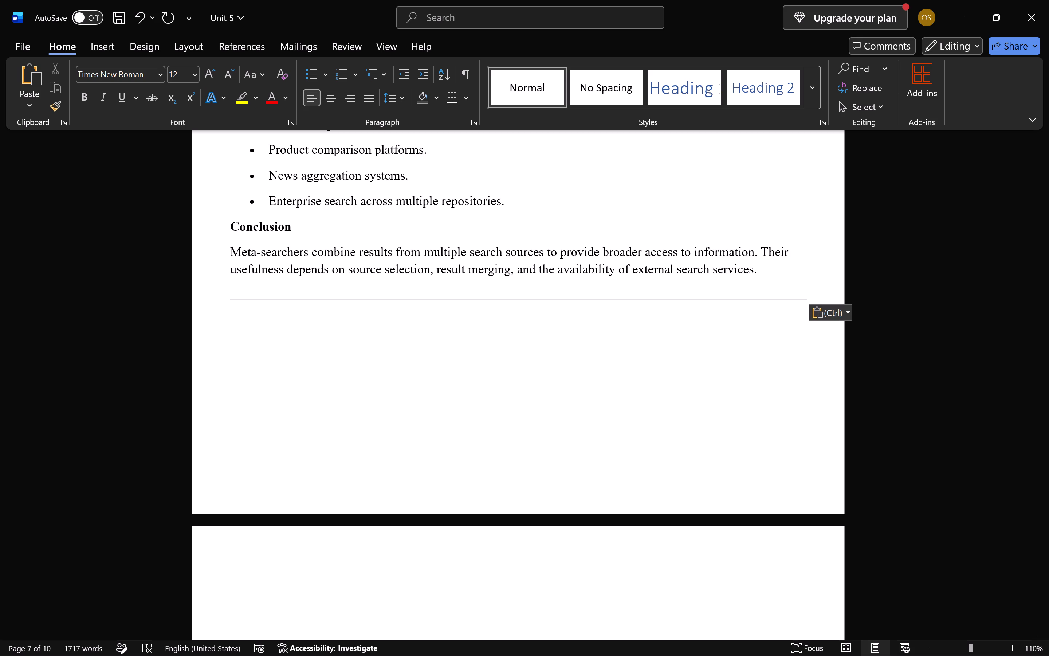
Delete all the blank lines between Q4's divider and the Q5 web scraping heading, and save the document.
{"action": "scroll", "coordinate": [306, 467], "scroll_direction": "down", "scroll_amount": 2}
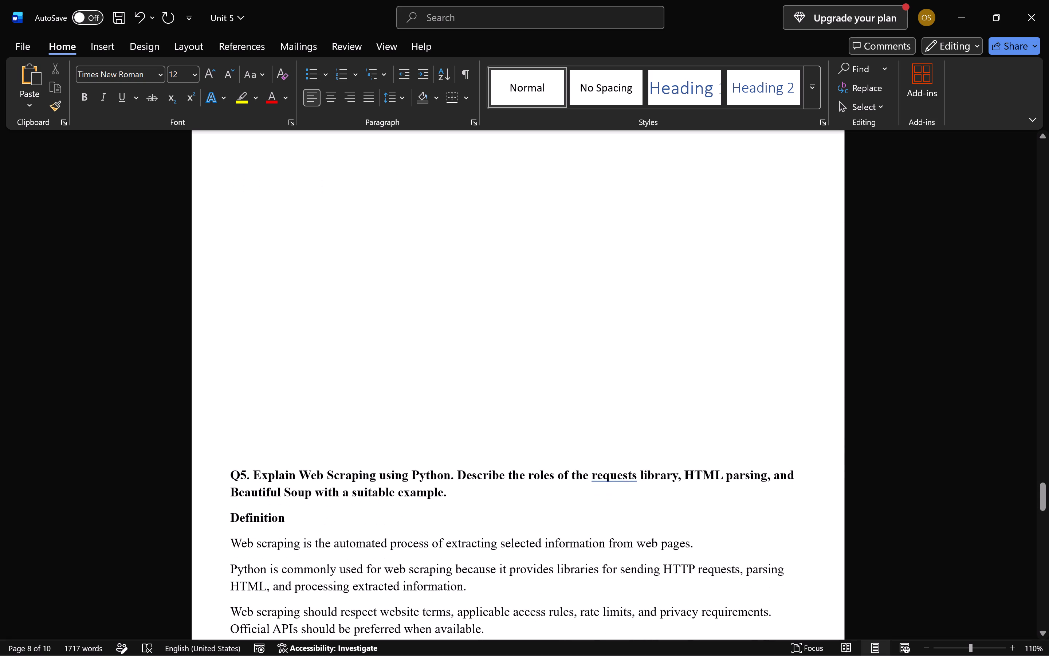
{"action": "left_click", "coordinate": [224, 473]}
{"action": "key", "text": "BackSpace"}
{"action": "key", "text": "BackSpace"}
{"action": "key", "text": "BackSpace"}
{"action": "key", "text": "BackSpace"}
{"action": "key", "text": "BackSpace"}
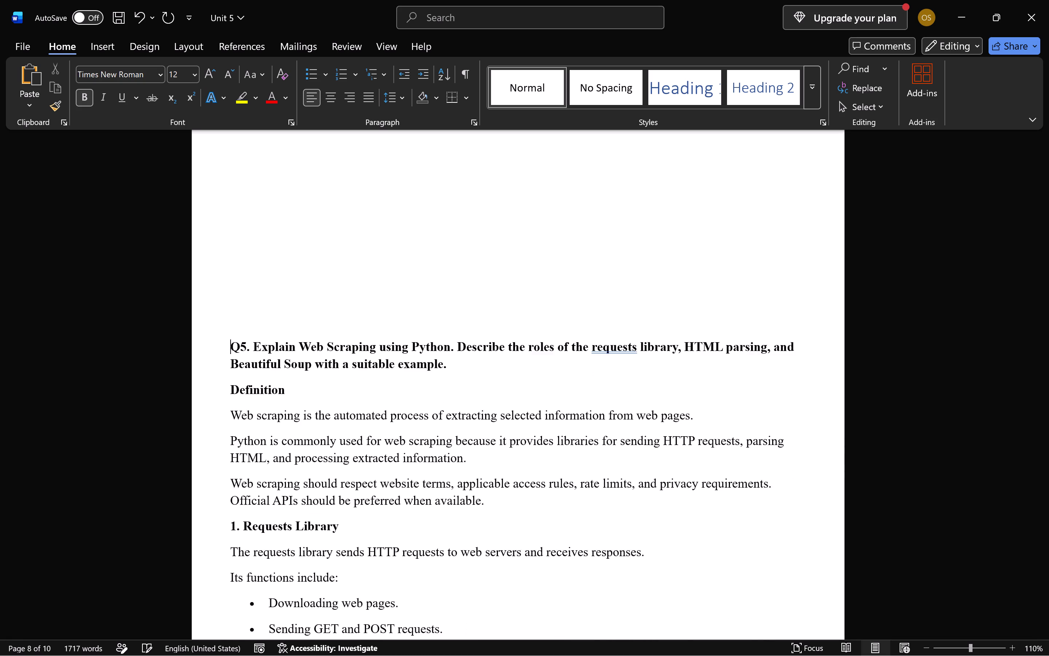
{"action": "key", "text": "BackSpace"}
{"action": "key", "text": "BackSpace"}
{"action": "key", "text": "BackSpace"}
{"action": "key", "text": "BackSpace"}
{"action": "key", "text": "BackSpace"}
{"action": "key", "text": "BackSpace"}
{"action": "key", "text": "BackSpace"}
{"action": "scroll", "coordinate": [224, 473], "scroll_direction": "up", "scroll_amount": 1}
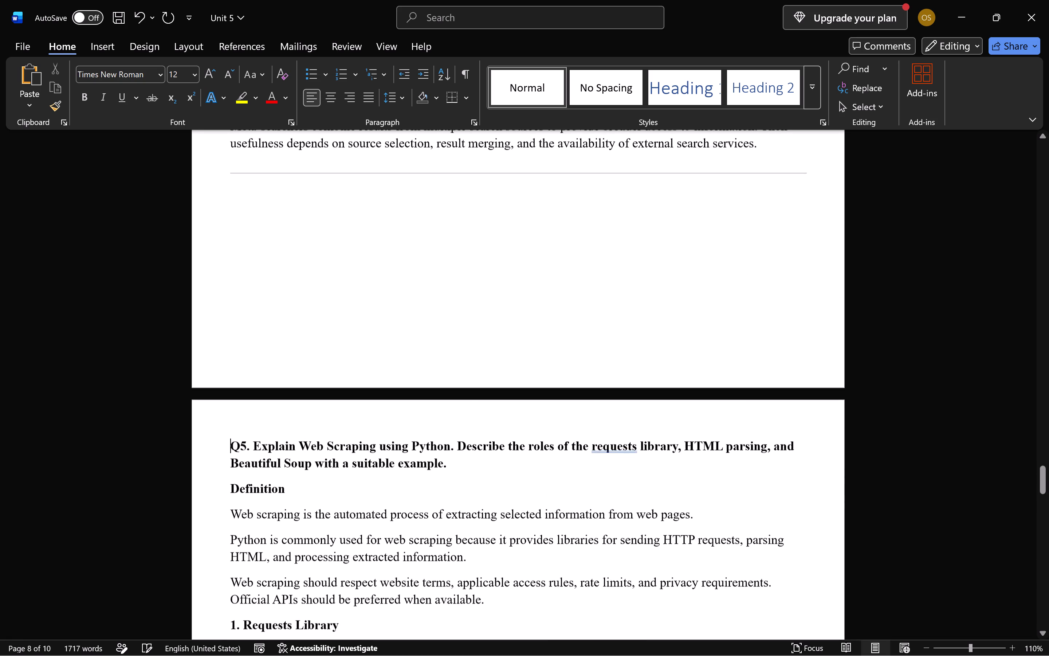
{"action": "scroll", "coordinate": [224, 473], "scroll_direction": "up", "scroll_amount": 1}
{"action": "key", "text": "BackSpace"}
{"action": "key", "text": "BackSpace"}
{"action": "key", "text": "BackSpace"}
{"action": "key", "text": "BackSpace"}
{"action": "key", "text": "BackSpace"}
{"action": "key", "text": "BackSpace"}
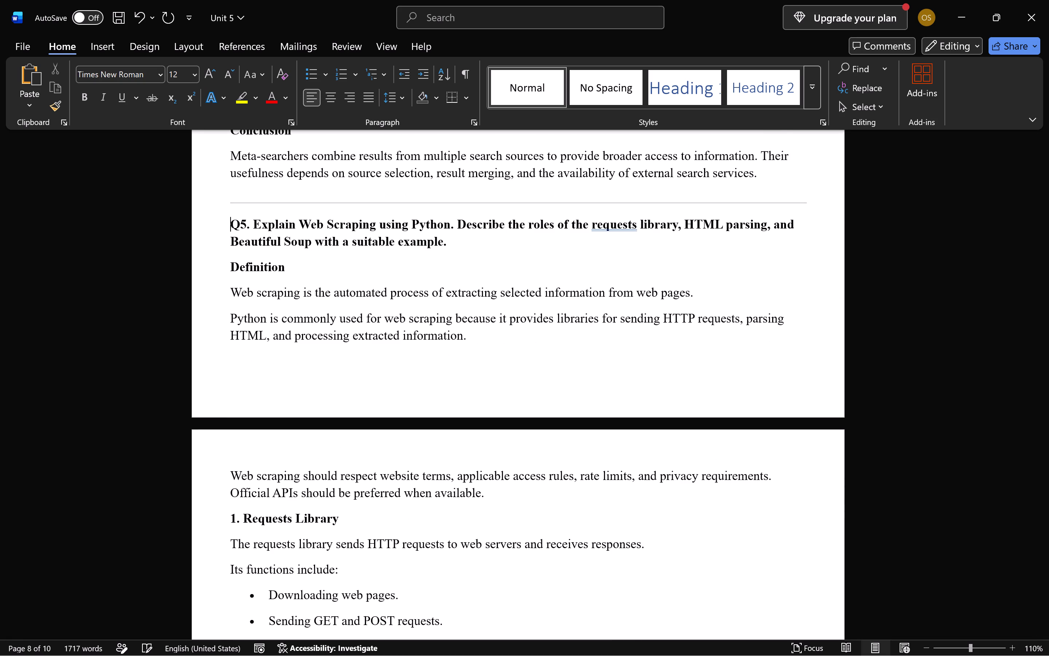
{"action": "key", "text": "ctrl+s"}
Reduce the gap above the Explanation of the Program heading in Q5 to one blank line, and save the document.
{"action": "scroll", "coordinate": [401, 431], "scroll_direction": "down", "scroll_amount": 4}
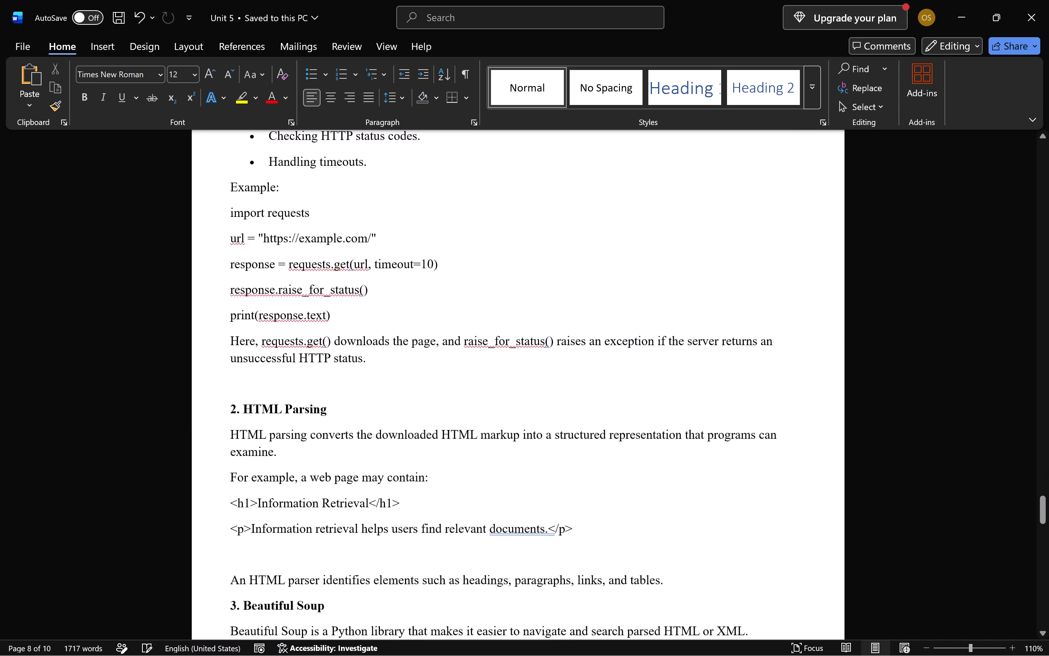
{"action": "scroll", "coordinate": [401, 431], "scroll_direction": "down", "scroll_amount": 4}
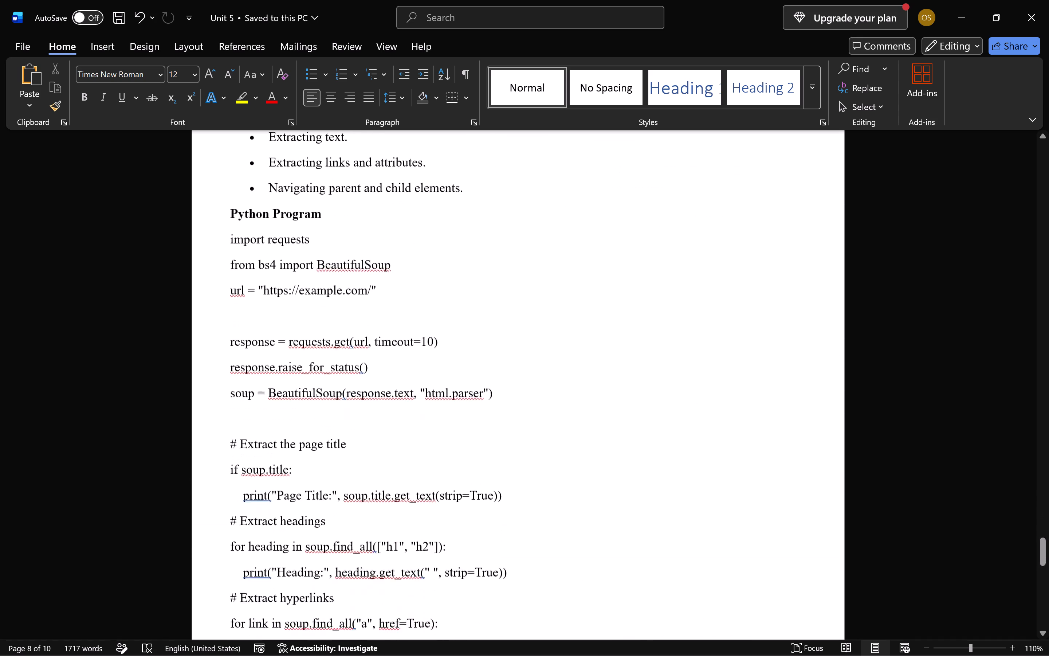
{"action": "scroll", "coordinate": [401, 431], "scroll_direction": "down", "scroll_amount": 2}
{"action": "scroll", "coordinate": [401, 431], "scroll_direction": "up", "scroll_amount": 1}
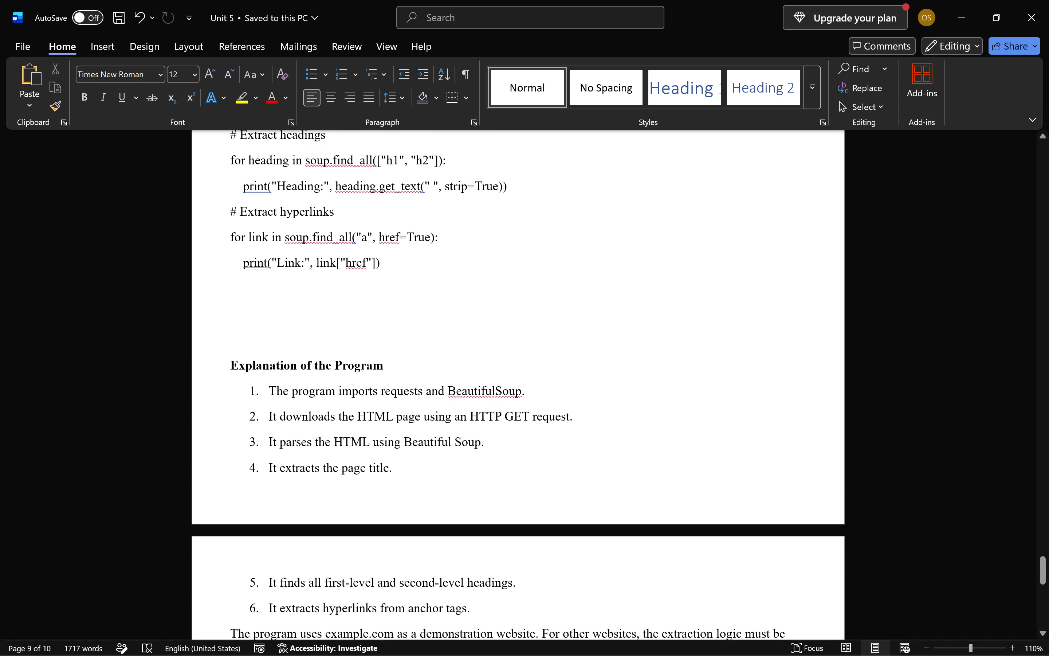
{"action": "left_click", "coordinate": [233, 369]}
{"action": "key", "text": "BackSpace"}
{"action": "key", "text": "BackSpace"}
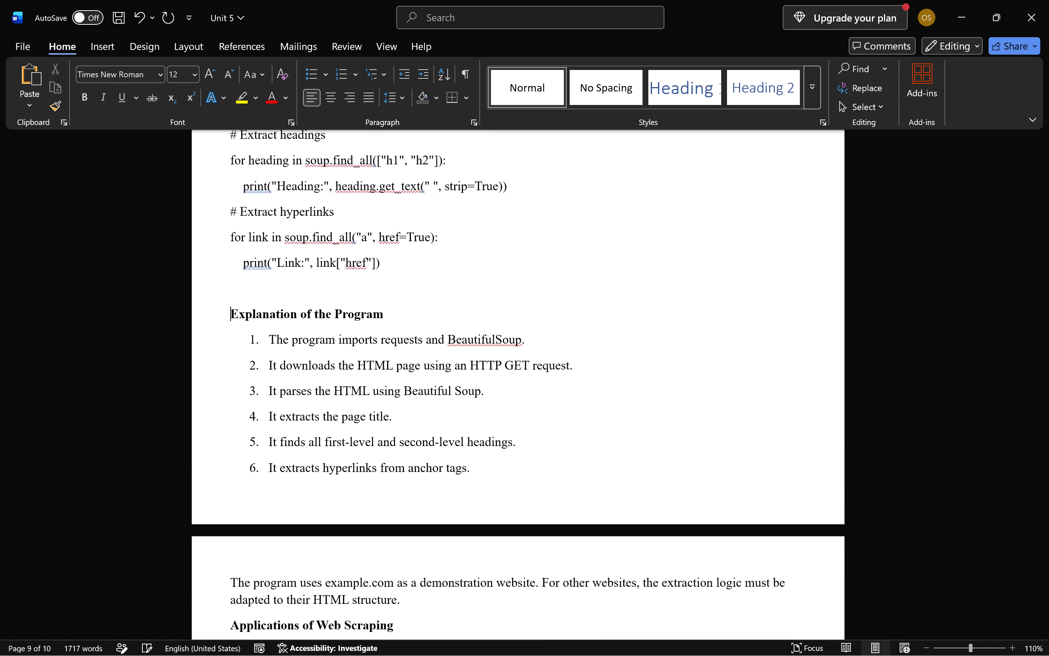
{"action": "key", "text": "BackSpace"}
{"action": "key", "text": "Return"}
{"action": "key", "text": "ctrl+s"}
Paste the horizontal divider line below Q5's Conclusion paragraph, check the preceding pages, and save the document.
{"action": "scroll", "coordinate": [377, 375], "scroll_direction": "down", "scroll_amount": 2}
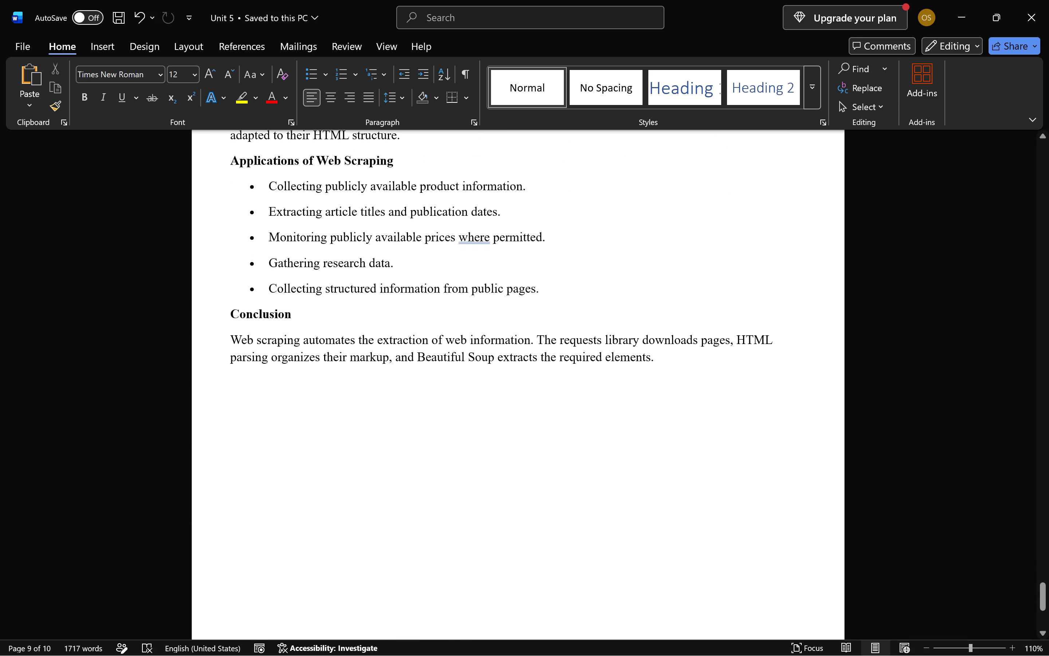
{"action": "left_click", "coordinate": [266, 383]}
{"action": "key", "text": "ctrl+v"}
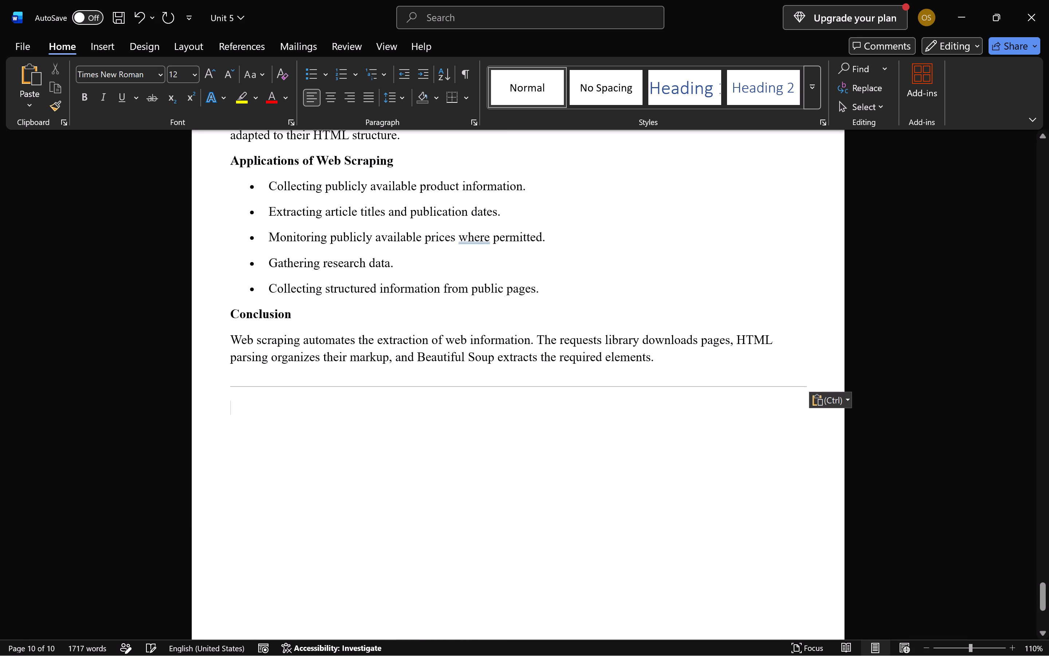
{"action": "scroll", "coordinate": [266, 383], "scroll_direction": "down", "scroll_amount": 9}
{"action": "scroll", "coordinate": [266, 383], "scroll_direction": "up", "scroll_amount": 2}
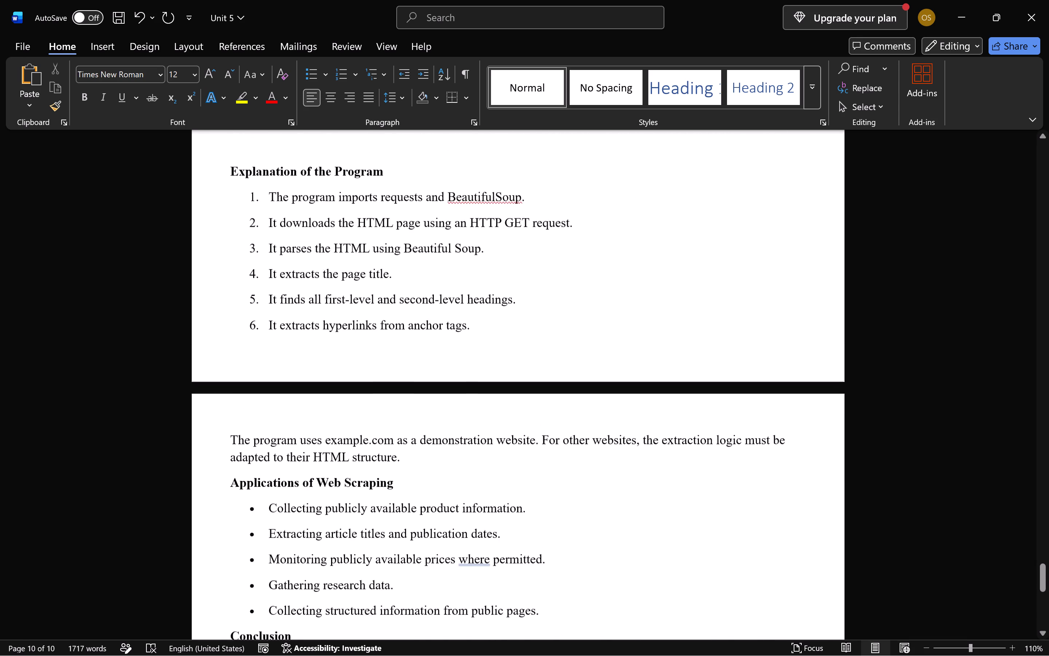
{"action": "scroll", "coordinate": [266, 383], "scroll_direction": "up", "scroll_amount": 5}
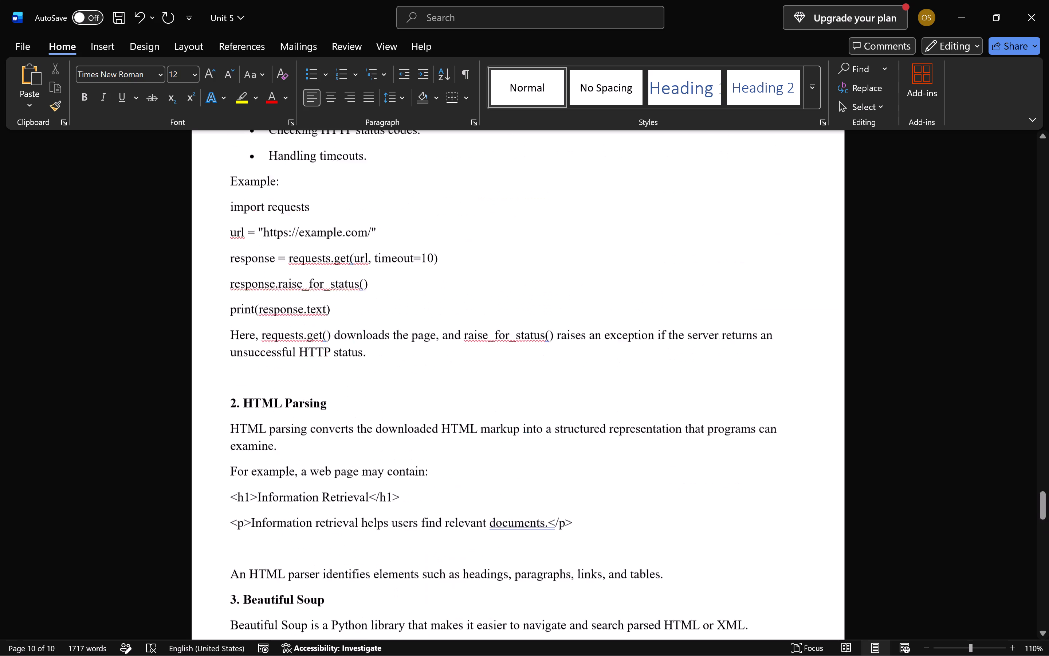
{"action": "scroll", "coordinate": [266, 383], "scroll_direction": "up", "scroll_amount": 4}
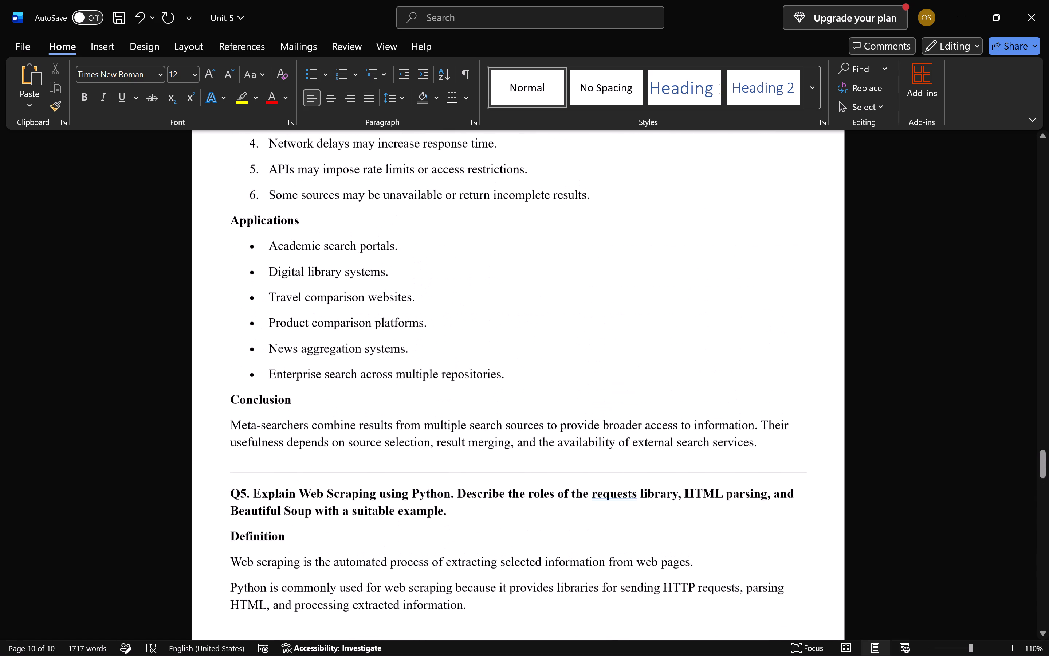
{"action": "key", "text": "ctrl+s"}
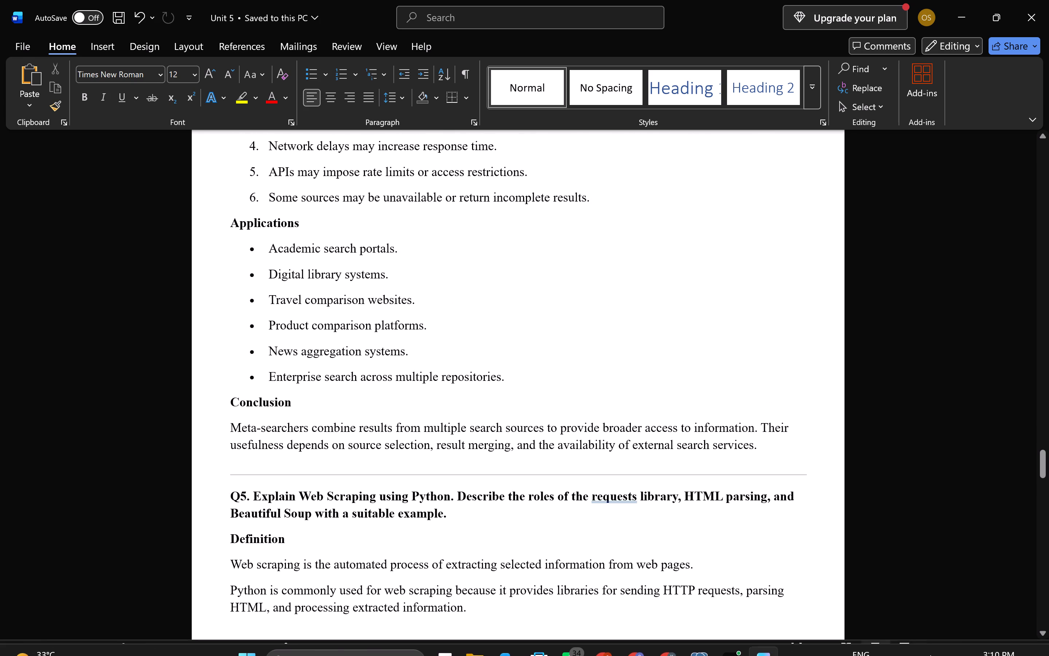
{"action": "key", "text": "ctrl+s"}
{"action": "key", "text": "ctrl+s"}
{"action": "scroll", "coordinate": [683, 418], "scroll_direction": "down", "scroll_amount": 15}
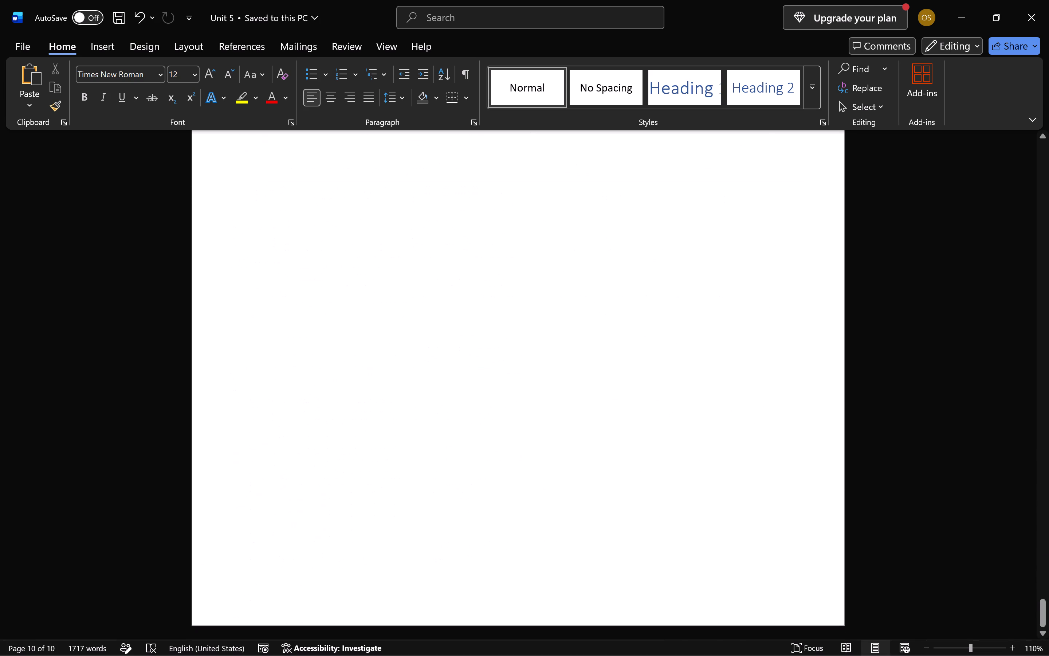
{"action": "left_click", "coordinate": [520, 392]}
{"action": "key", "text": "ctrl+s"}
{"action": "scroll", "coordinate": [520, 392], "scroll_direction": "up", "scroll_amount": 3}
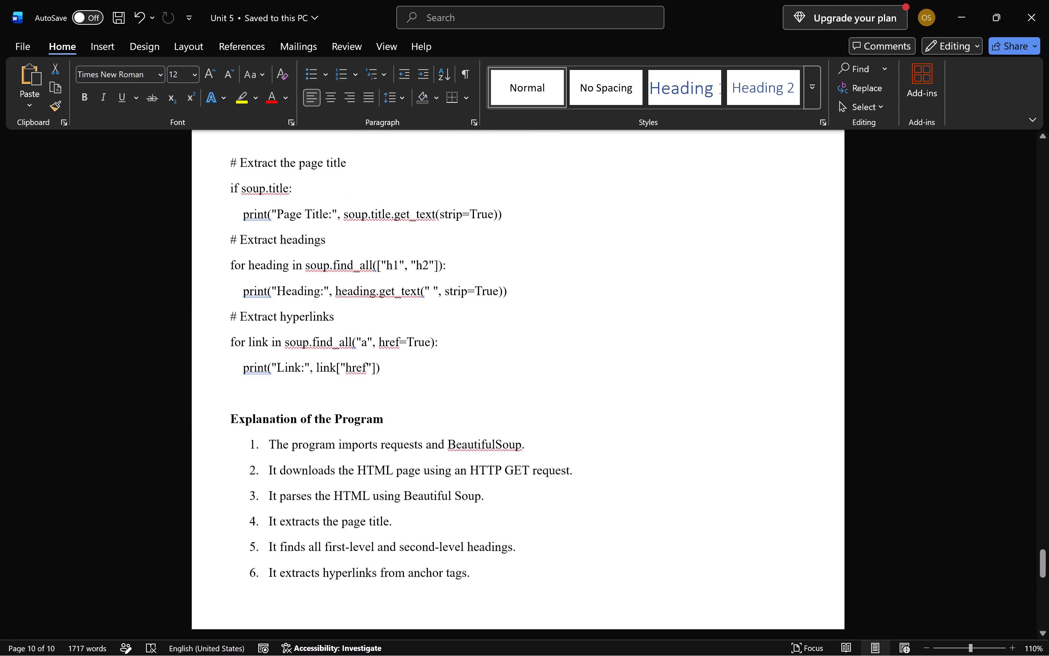
Switch to File Explorer and open the Unit 4 document from the ISR Practicals Assignments folder.
{"action": "left_click", "coordinate": [1048, 0]}
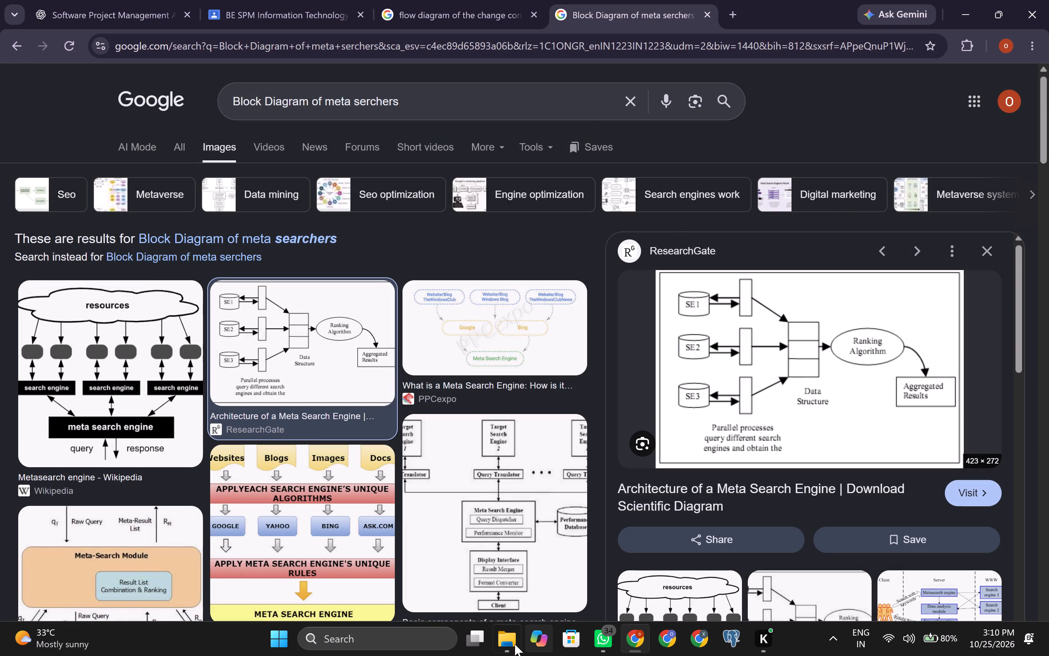
{"action": "left_click", "coordinate": [503, 646]}
{"action": "left_click", "coordinate": [368, 403]}
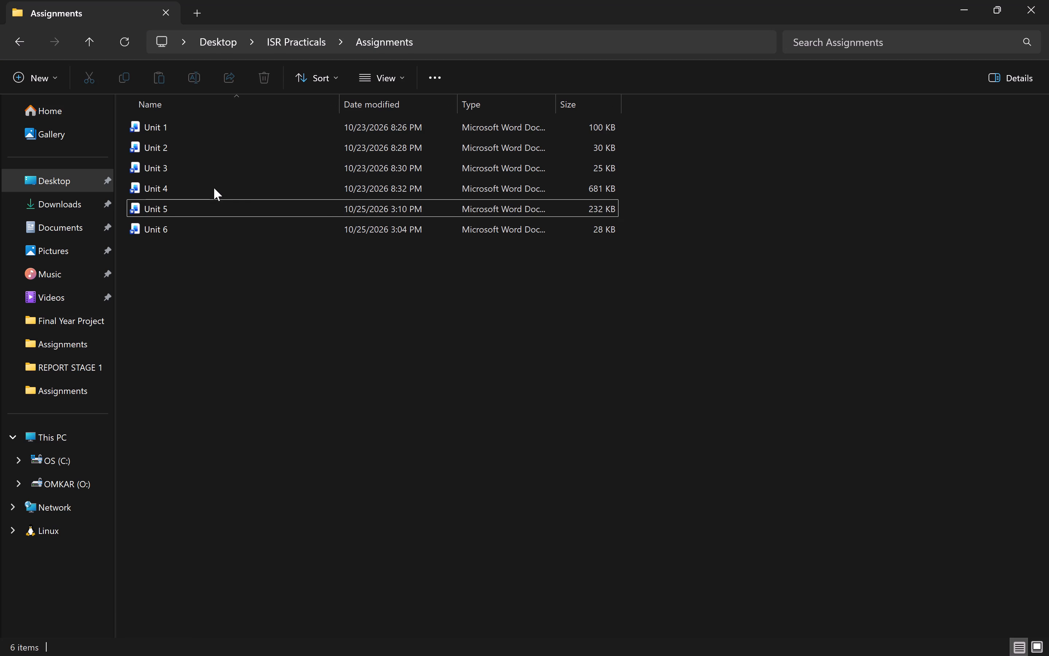
{"action": "double_click", "coordinate": [214, 187]}
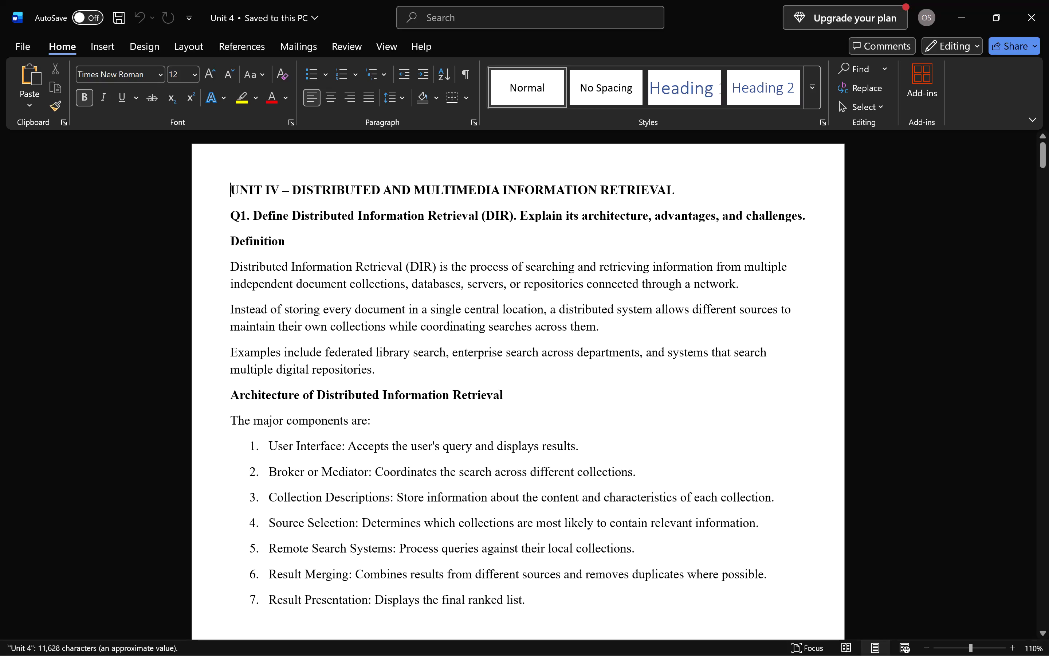
Centre the title "UNIT IV – DISTRIBUTED AND MULTIMEDIA INFORMATION RETRIEVAL" and save the document.
{"action": "left_click", "coordinate": [232, 186]}
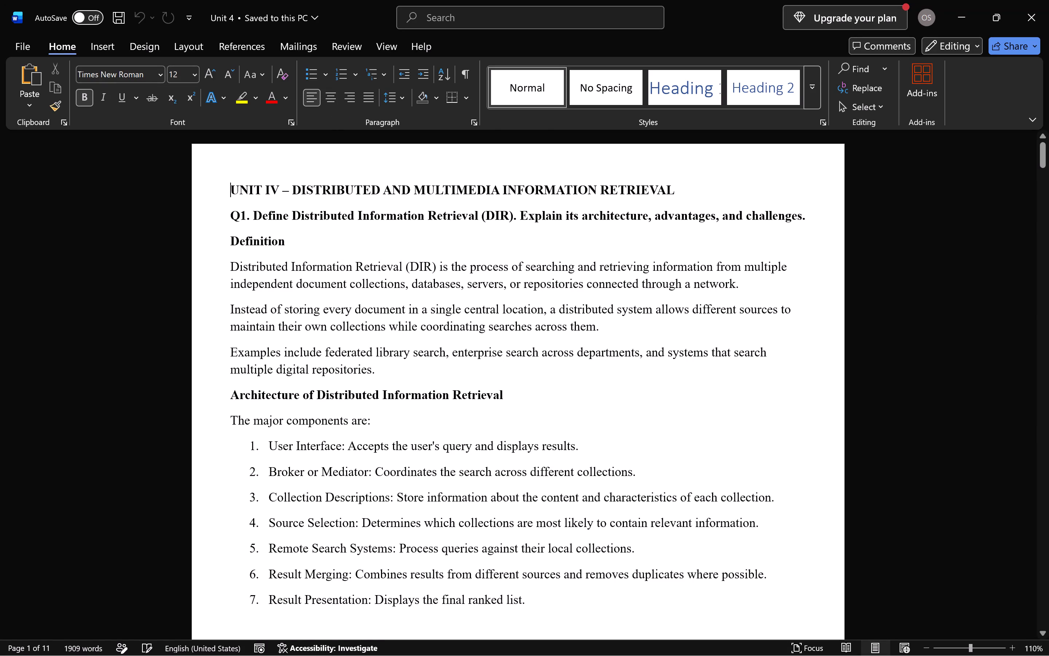
{"action": "left_click", "coordinate": [339, 93]}
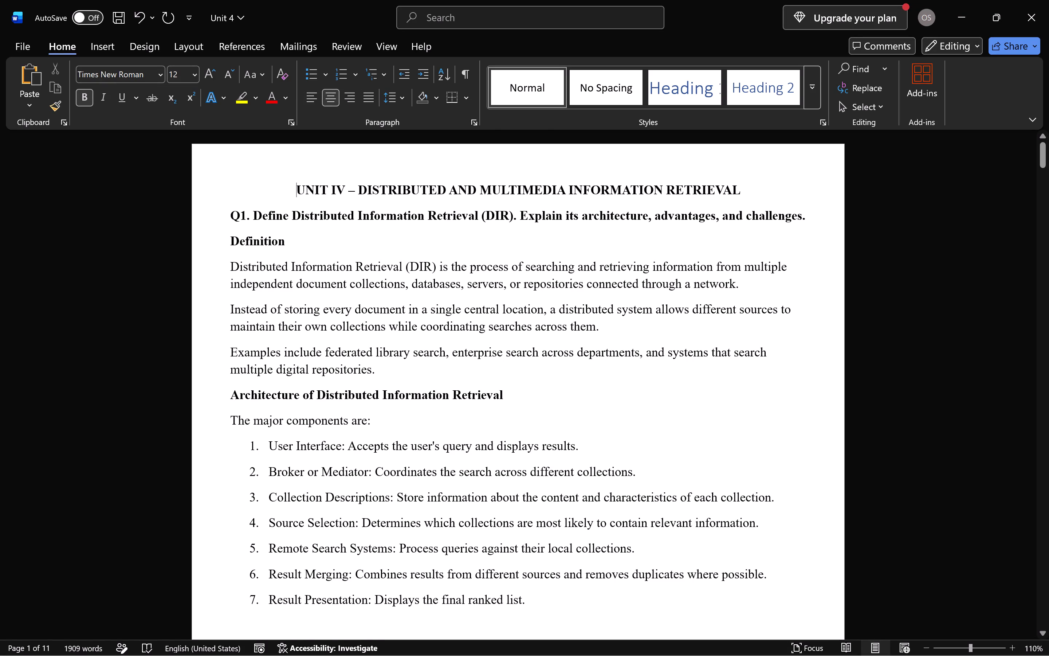
{"action": "key", "text": "ctrl+s"}
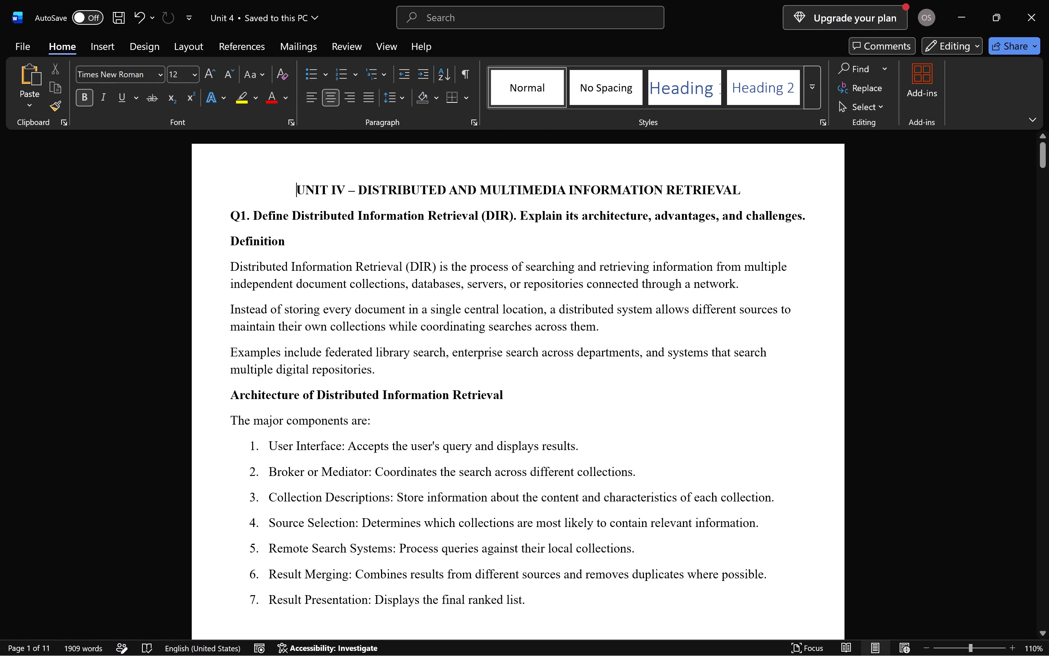
{"action": "left_click", "coordinate": [743, 191]}
{"action": "key", "text": "ctrl+s"}
Insert the horizontal divider line from the clipboard history below Q1's Conclusion paragraph, and save the document.
{"action": "scroll", "coordinate": [743, 191], "scroll_direction": "down", "scroll_amount": 1}
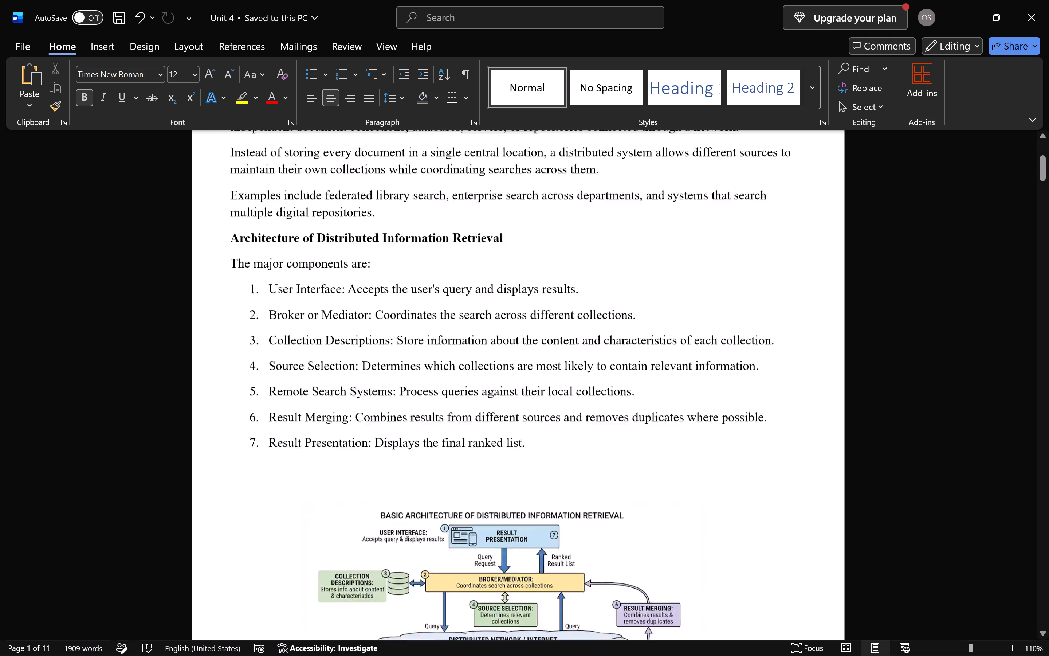
{"action": "scroll", "coordinate": [743, 191], "scroll_direction": "down", "scroll_amount": 5}
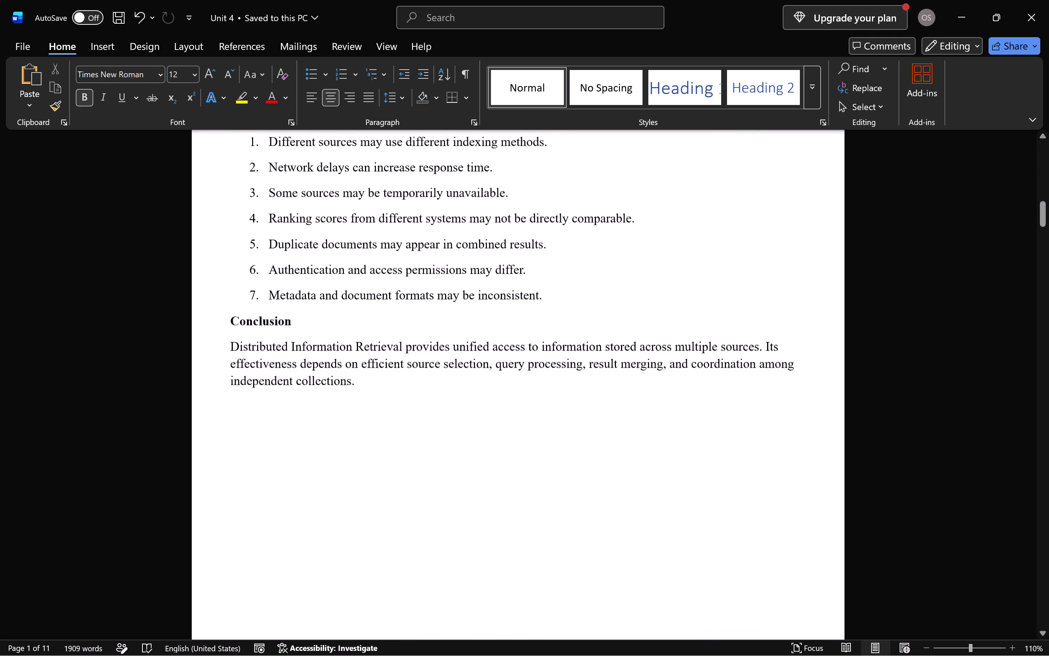
{"action": "left_click", "coordinate": [322, 382]}
{"action": "key", "text": "super+v"}
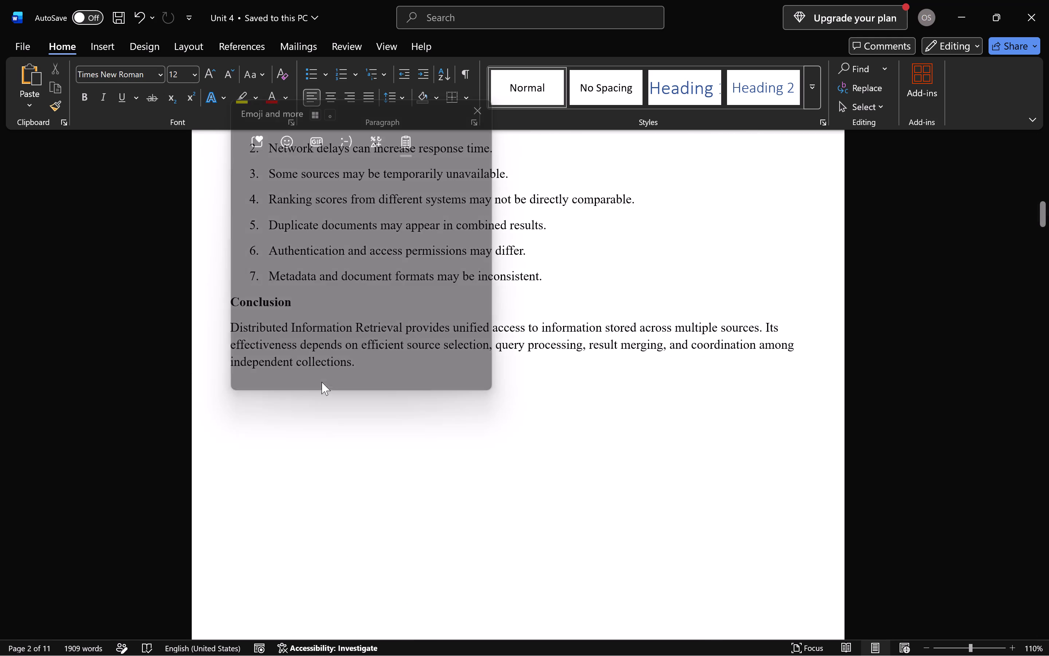
{"action": "scroll", "coordinate": [397, 277], "scroll_direction": "down", "scroll_amount": 4}
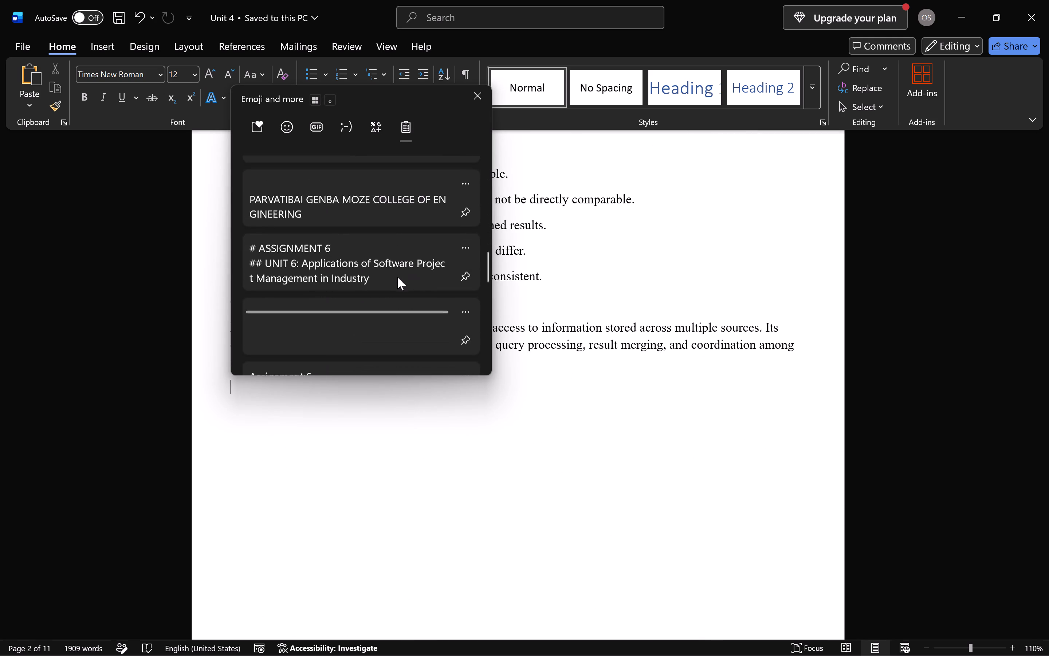
{"action": "scroll", "coordinate": [397, 277], "scroll_direction": "down", "scroll_amount": 2}
{"action": "left_click", "coordinate": [386, 275]}
{"action": "key", "text": "ctrl+v"}
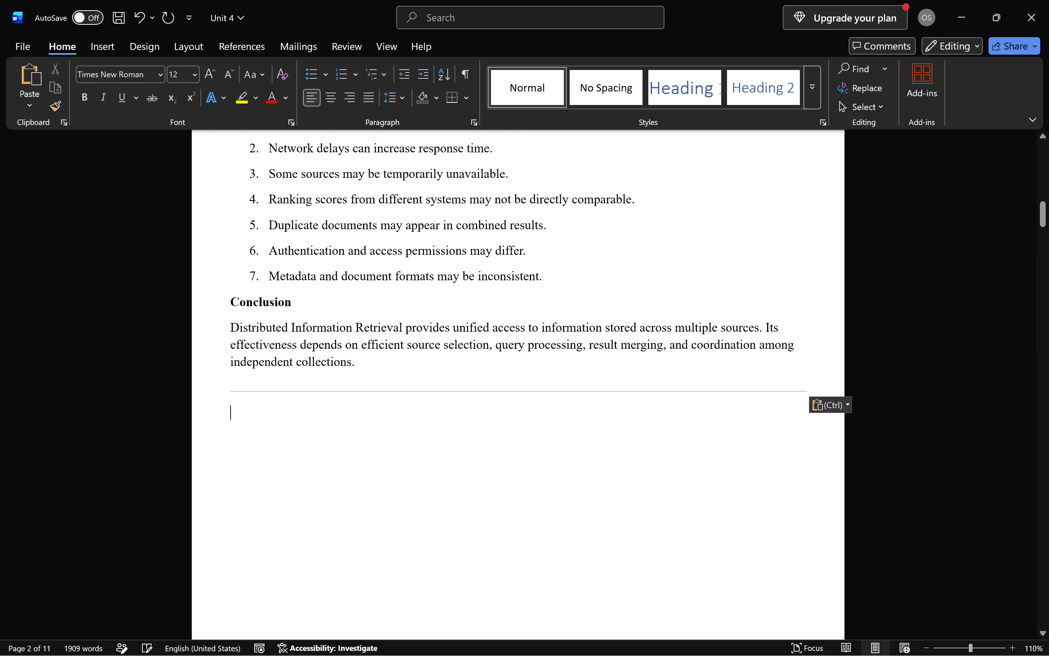
{"action": "key", "text": "ctrl+s"}
{"action": "scroll", "coordinate": [382, 483], "scroll_direction": "down", "scroll_amount": 1}
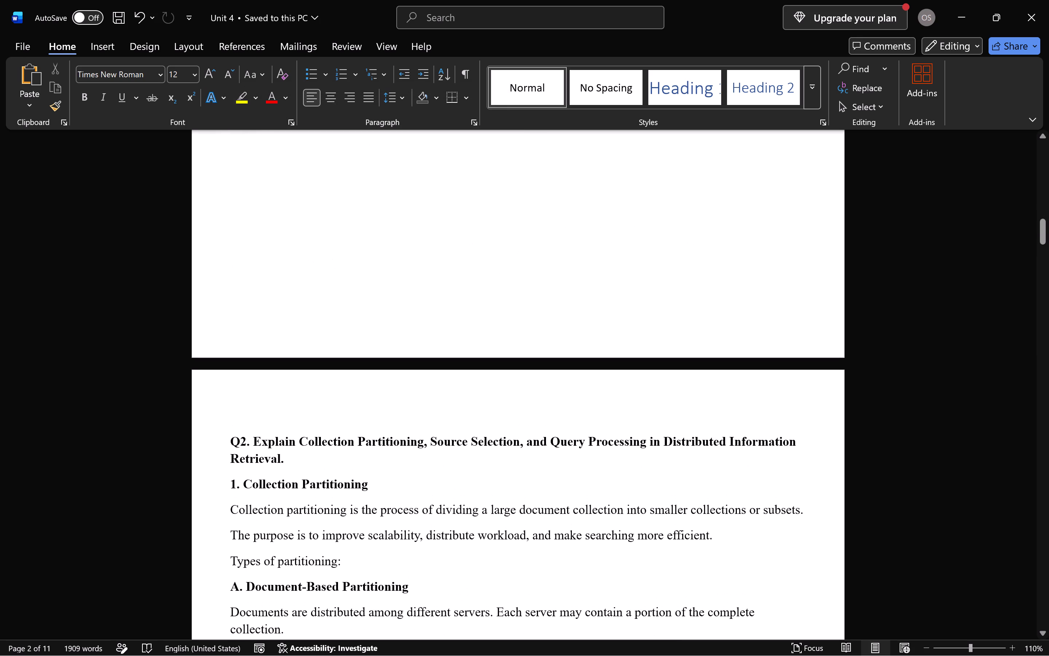
Remove the blank lines above the Q2 heading so it directly follows the divider line, and save the document.
{"action": "left_click", "coordinate": [228, 439]}
{"action": "key", "text": "BackSpace"}
{"action": "key", "text": "BackSpace"}
{"action": "key", "text": "BackSpace"}
{"action": "key", "text": "BackSpace"}
{"action": "key", "text": "BackSpace"}
{"action": "key", "text": "BackSpace"}
{"action": "key", "text": "BackSpace"}
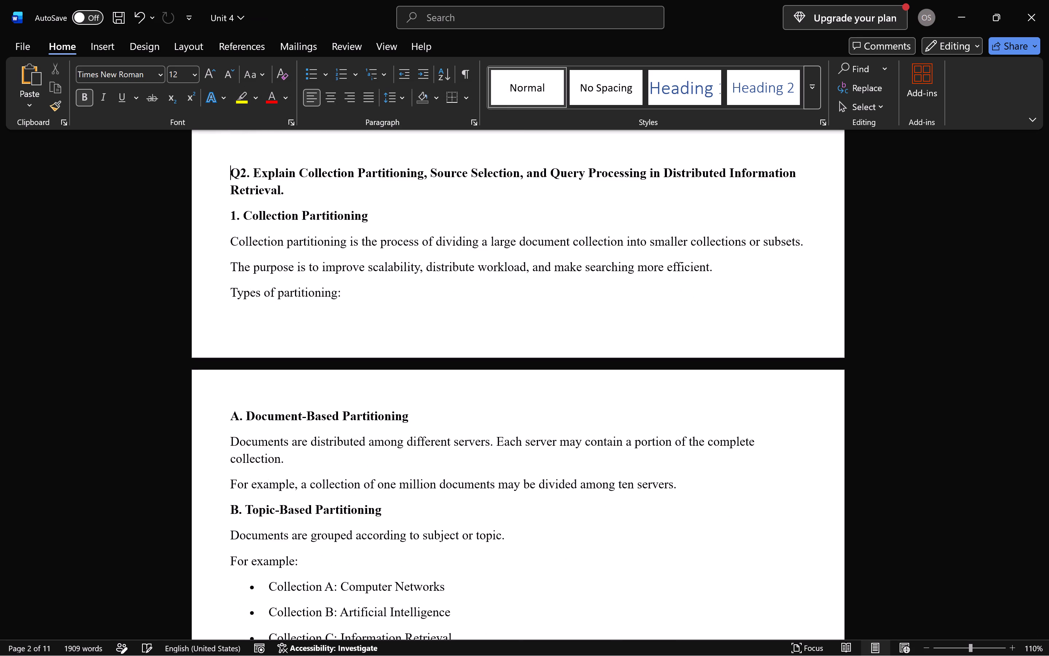
{"action": "scroll", "coordinate": [228, 439], "scroll_direction": "up", "scroll_amount": 2}
{"action": "key", "text": "BackSpace"}
{"action": "key", "text": "BackSpace"}
{"action": "key", "text": "BackSpace"}
{"action": "key", "text": "BackSpace"}
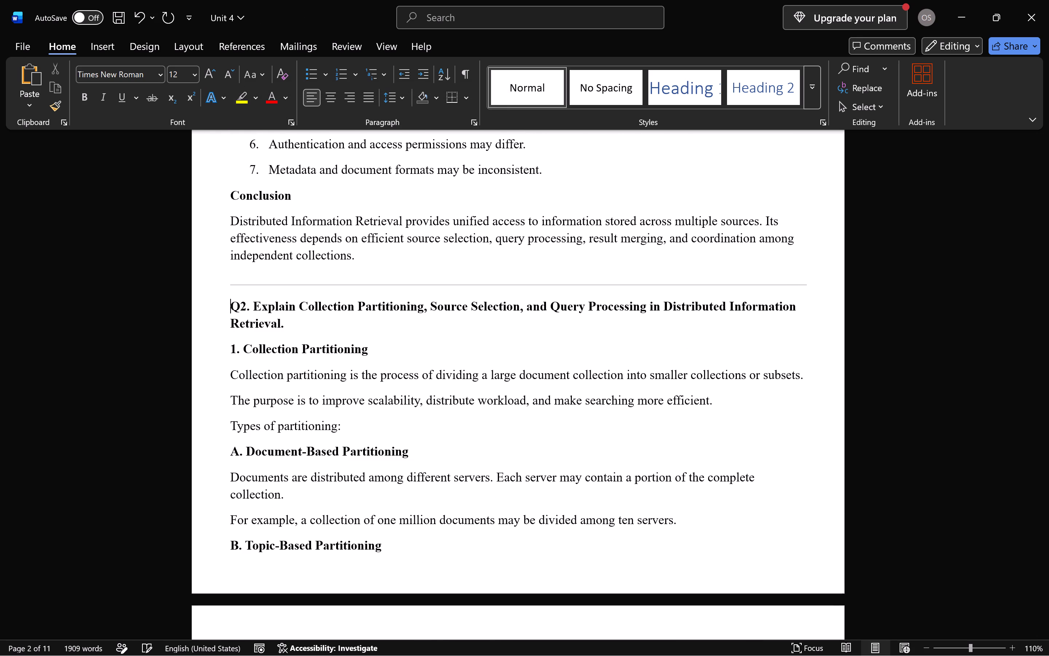
{"action": "key", "text": "ctrl+s"}
{"action": "key", "text": "ctrl+s"}
Paste the horizontal divider line below Q2's Conclusion paragraph.
{"action": "scroll", "coordinate": [455, 470], "scroll_direction": "down", "scroll_amount": 2}
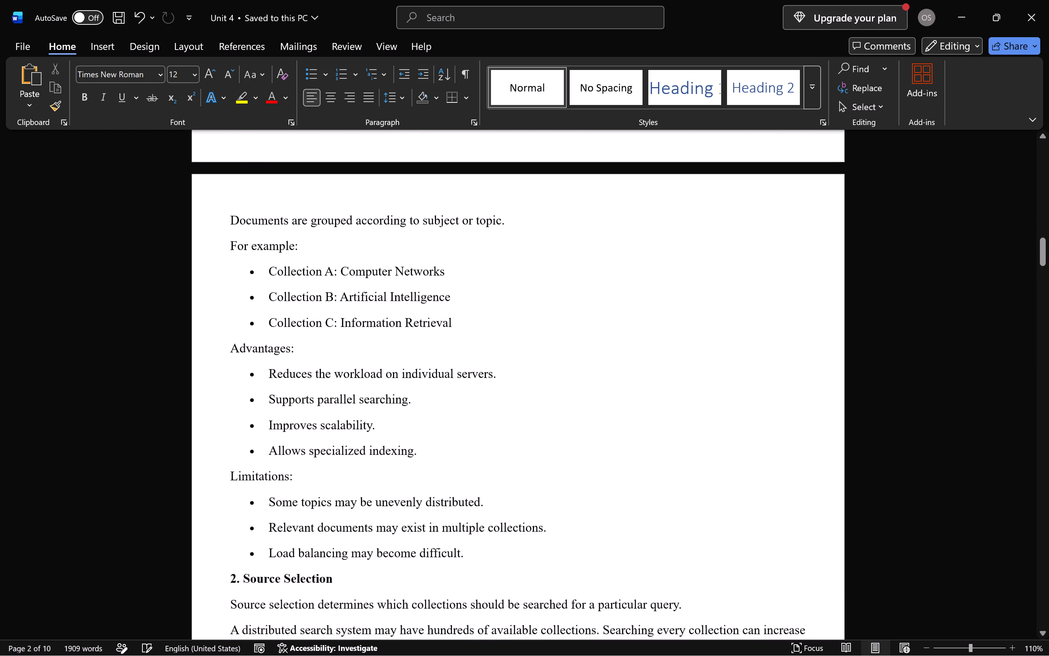
{"action": "scroll", "coordinate": [455, 470], "scroll_direction": "down", "scroll_amount": 3}
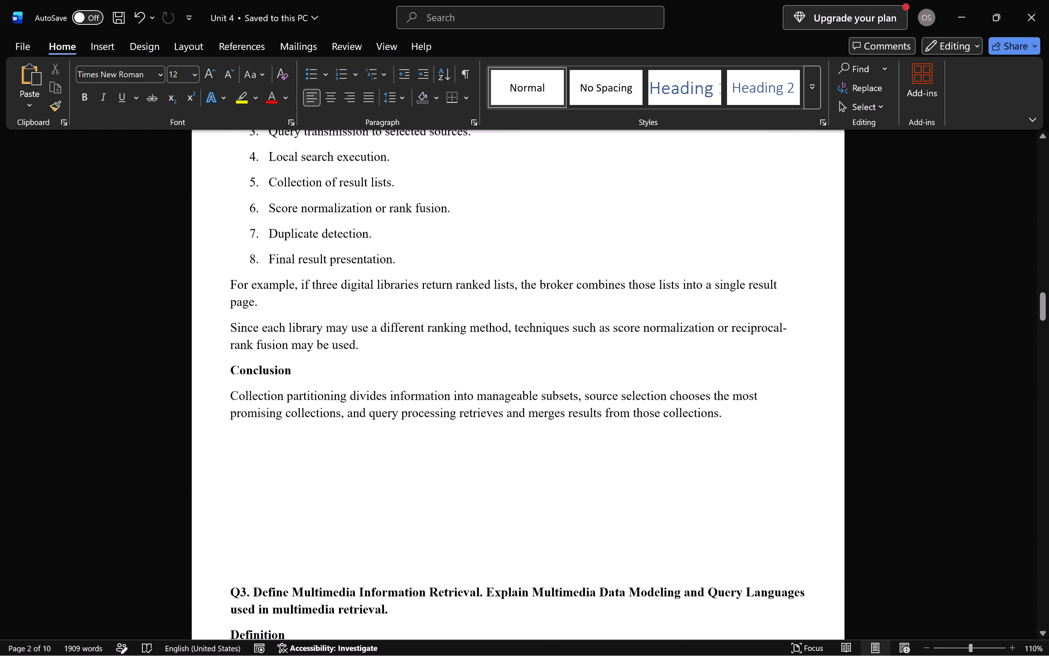
{"action": "left_click", "coordinate": [276, 453]}
{"action": "key", "text": "ctrl+v"}
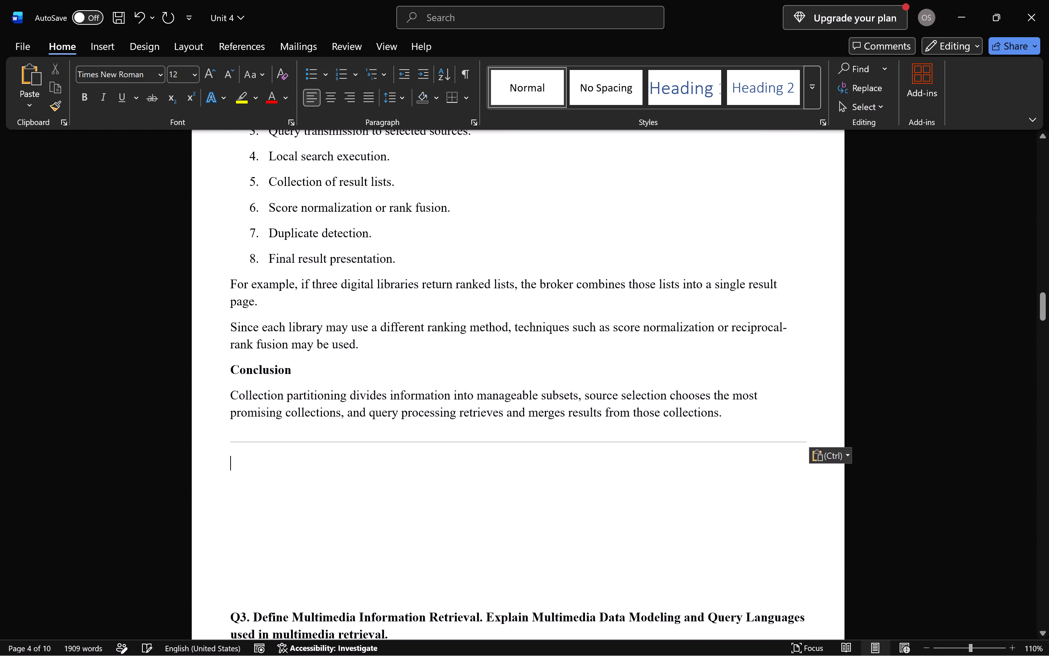
Remove the blank lines between the divider line and the Q3 heading, and save the document.
{"action": "left_click", "coordinate": [222, 618]}
{"action": "key", "text": "BackSpace"}
{"action": "key", "text": "BackSpace"}
{"action": "key", "text": "BackSpace"}
{"action": "key", "text": "BackSpace"}
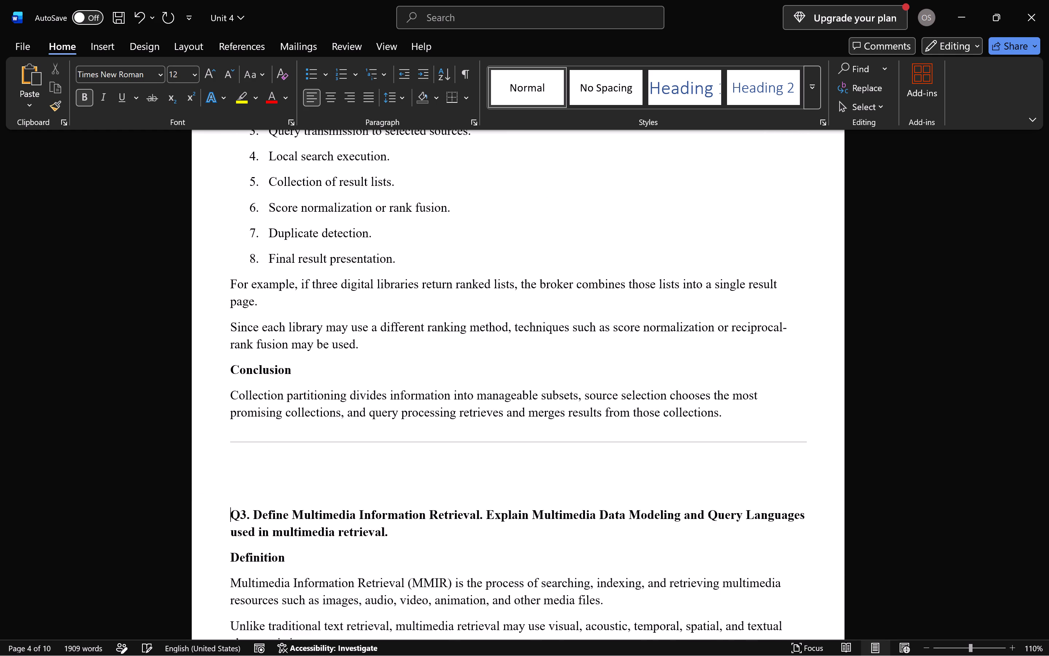
{"action": "key", "text": "BackSpace"}
{"action": "key", "text": "BackSpace"}
{"action": "key", "text": "ctrl+s"}
Paste the horizontal divider line below Q3's Conclusion paragraph, and save the document.
{"action": "scroll", "coordinate": [222, 618], "scroll_direction": "down", "scroll_amount": 2}
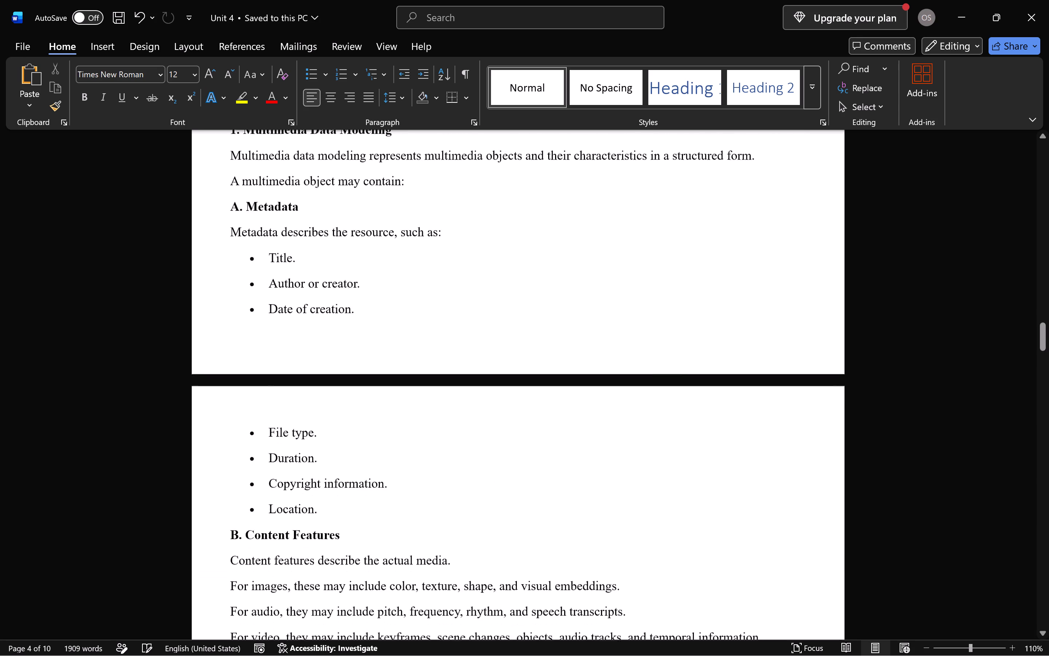
{"action": "scroll", "coordinate": [222, 618], "scroll_direction": "down", "scroll_amount": 2}
{"action": "scroll", "coordinate": [271, 457], "scroll_direction": "down", "scroll_amount": 1}
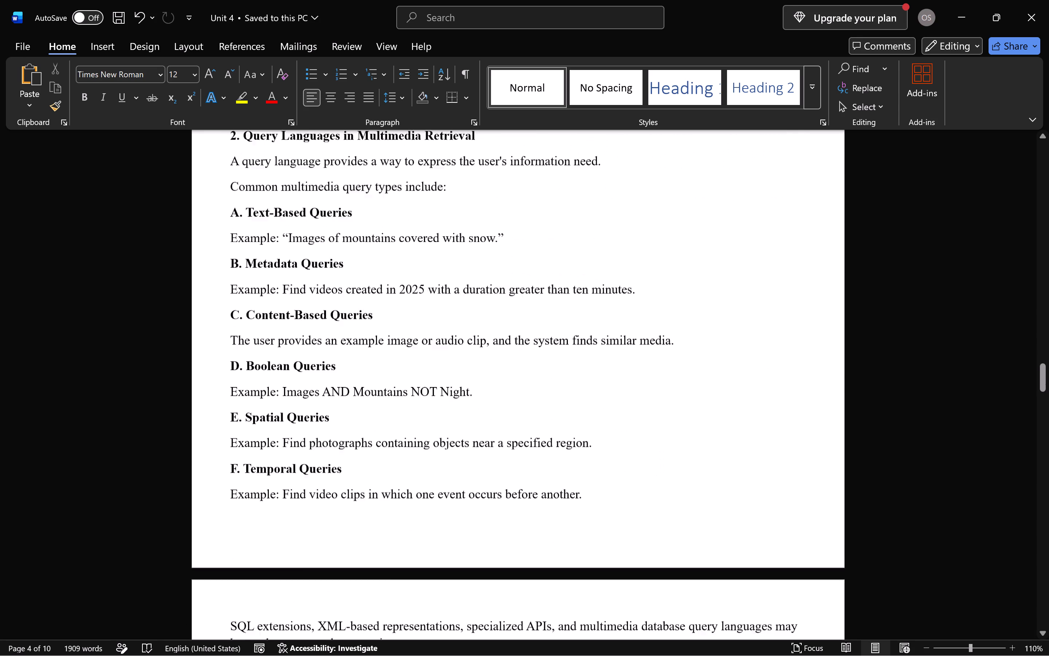
{"action": "scroll", "coordinate": [271, 457], "scroll_direction": "down", "scroll_amount": 2}
{"action": "left_click", "coordinate": [284, 370]}
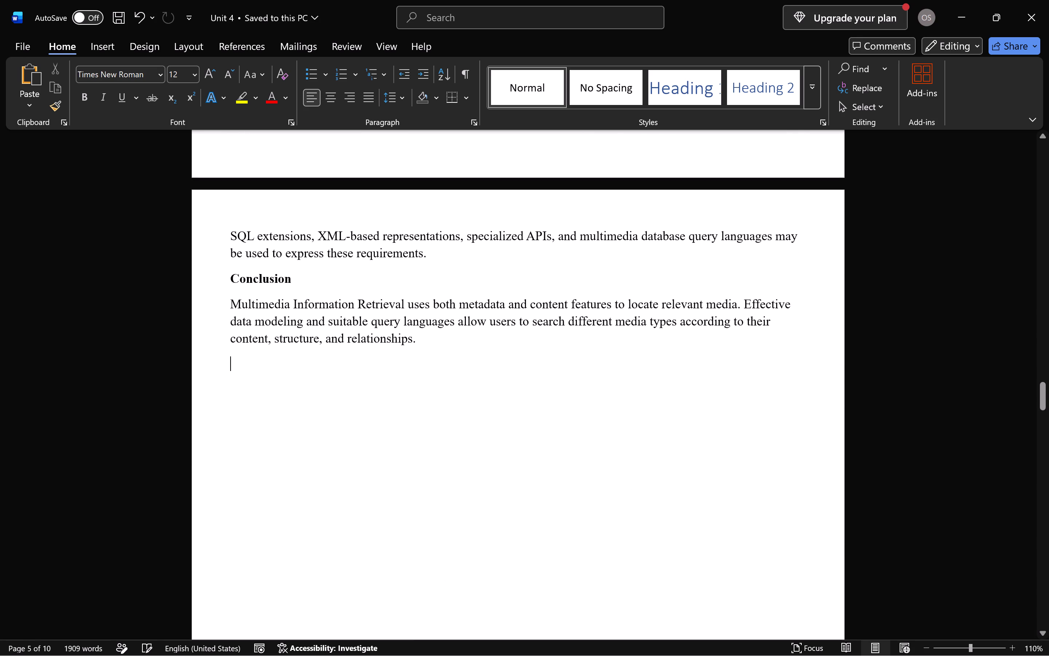
{"action": "key", "text": "ctrl+v"}
{"action": "key", "text": "ctrl+s"}
Remove the blank lines between the divider line and the Q4 heading, and save the document.
{"action": "scroll", "coordinate": [284, 370], "scroll_direction": "down", "scroll_amount": 2}
{"action": "scroll", "coordinate": [284, 370], "scroll_direction": "up", "scroll_amount": 1}
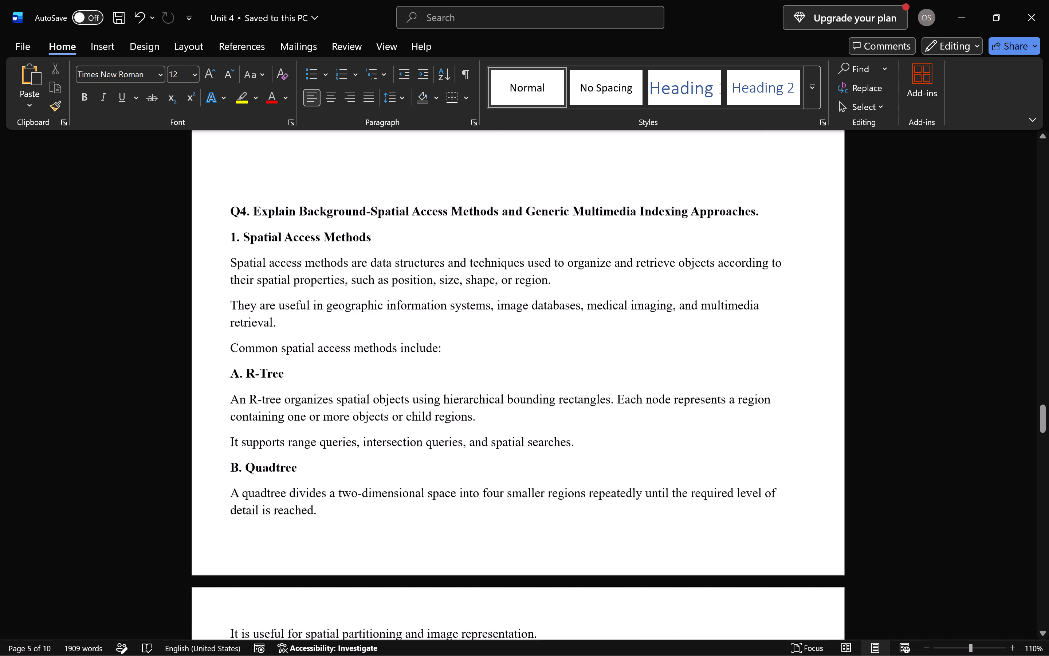
{"action": "scroll", "coordinate": [284, 370], "scroll_direction": "up", "scroll_amount": 1}
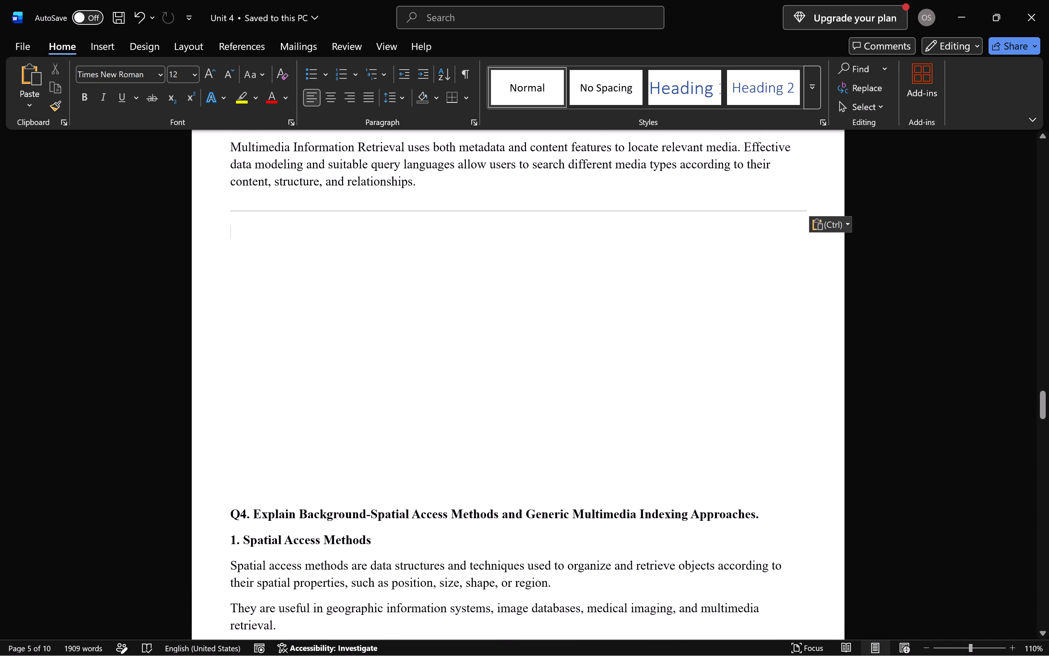
{"action": "left_click", "coordinate": [233, 514]}
{"action": "key", "text": "BackSpace"}
{"action": "key", "text": "BackSpace"}
{"action": "key", "text": "BackSpace"}
{"action": "key", "text": "BackSpace"}
{"action": "key", "text": "BackSpace"}
{"action": "key", "text": "BackSpace"}
{"action": "key", "text": "BackSpace"}
{"action": "key", "text": "BackSpace"}
{"action": "key", "text": "BackSpace"}
{"action": "key", "text": "BackSpace"}
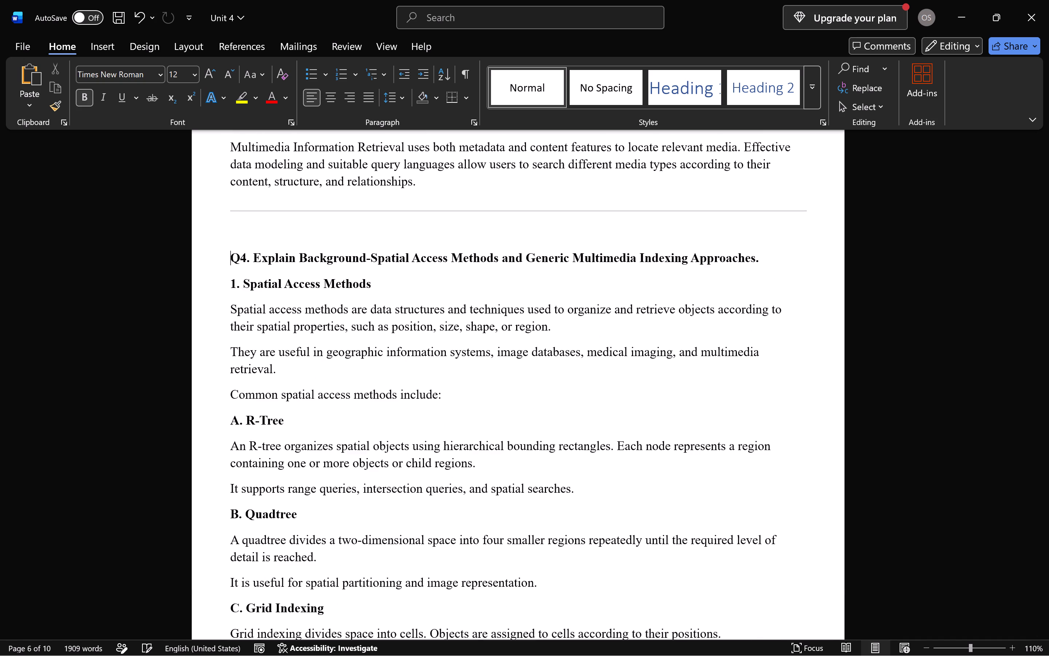
{"action": "key", "text": "BackSpace"}
{"action": "key", "text": "ctrl+s"}
Paste the horizontal divider line below Q4's Conclusion paragraph, and save the document.
{"action": "scroll", "coordinate": [233, 514], "scroll_direction": "down", "scroll_amount": 2}
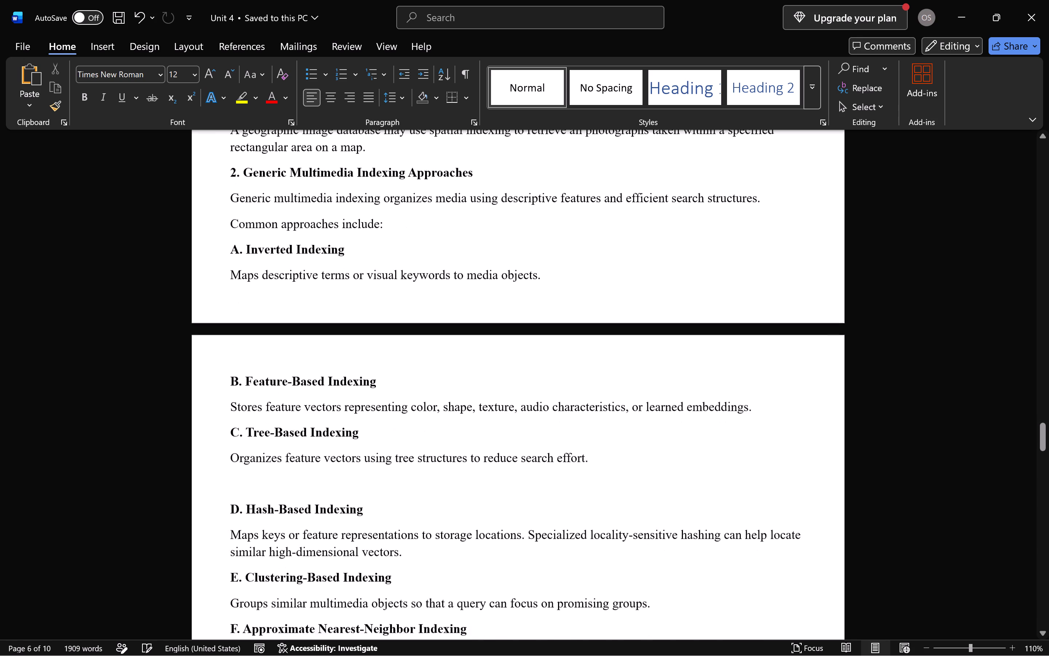
{"action": "scroll", "coordinate": [233, 514], "scroll_direction": "down", "scroll_amount": 4}
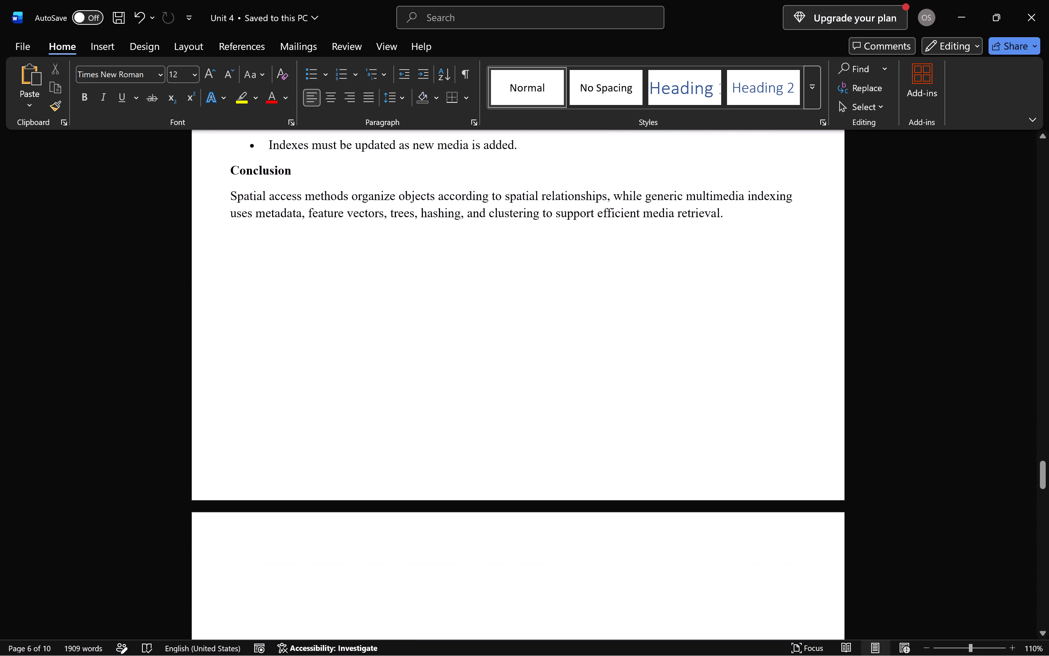
{"action": "left_click", "coordinate": [313, 255]}
{"action": "key", "text": "ctrl+v"}
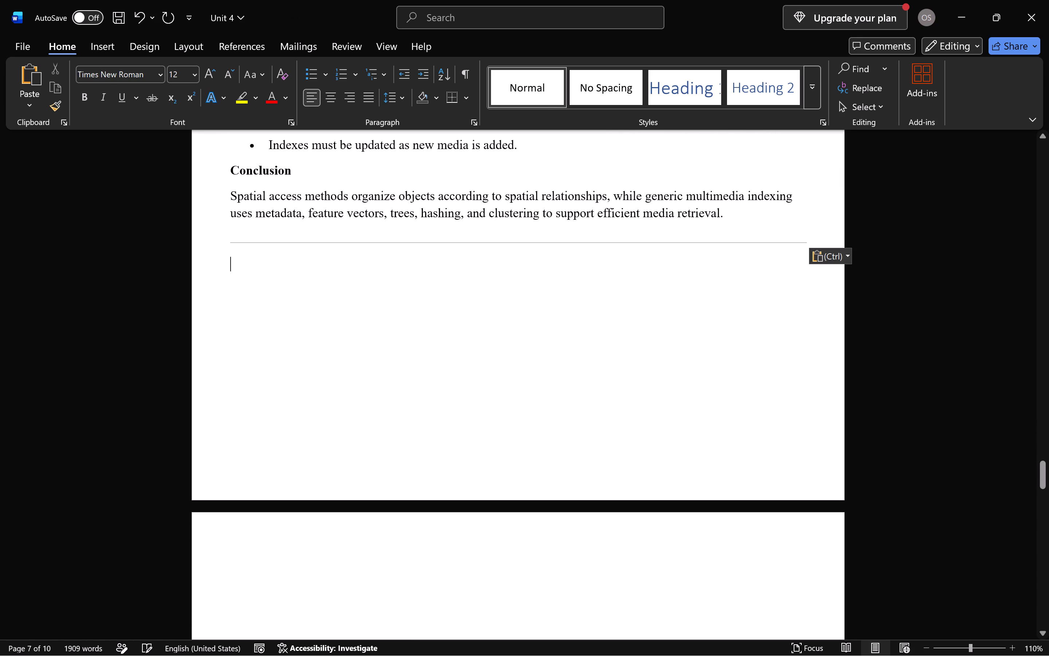
{"action": "key", "text": "ctrl+s"}
Remove the blank lines above the Q5 heading so it directly follows the divider line, and save the document.
{"action": "scroll", "coordinate": [313, 255], "scroll_direction": "down", "scroll_amount": 1}
{"action": "left_click", "coordinate": [229, 465]}
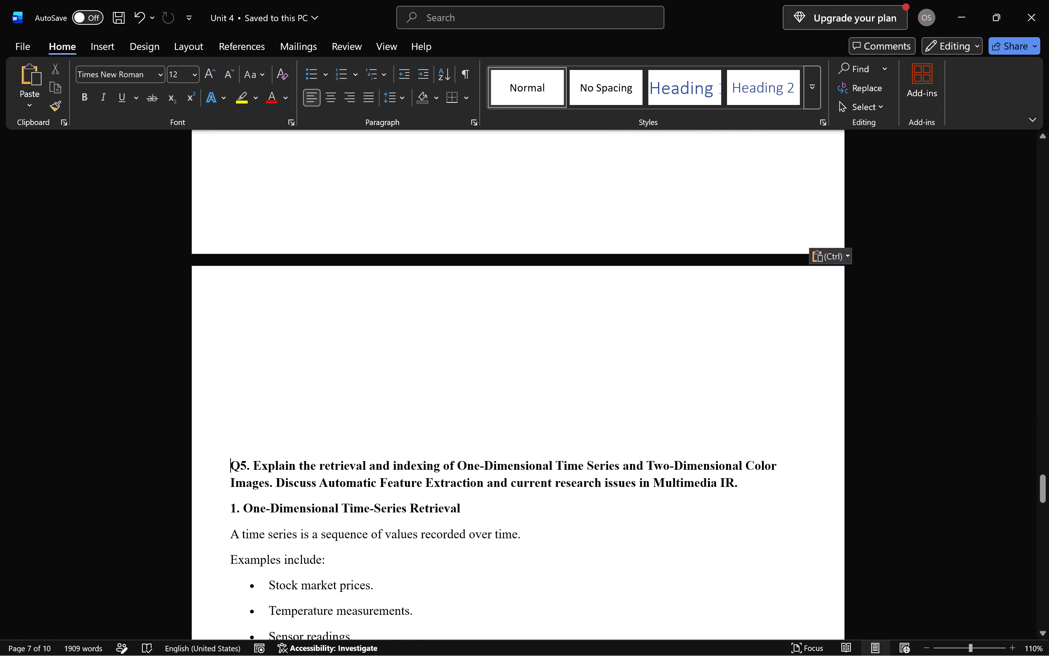
{"action": "key", "text": "BackSpace"}
{"action": "key", "text": "BackSpace"}
{"action": "key", "text": "BackSpace"}
{"action": "key", "text": "BackSpace"}
{"action": "key", "text": "BackSpace"}
{"action": "key", "text": "BackSpace"}
{"action": "key", "text": "BackSpace"}
{"action": "key", "text": "BackSpace"}
{"action": "key", "text": "BackSpace"}
{"action": "key", "text": "BackSpace"}
{"action": "scroll", "coordinate": [229, 465], "scroll_direction": "up", "scroll_amount": 1}
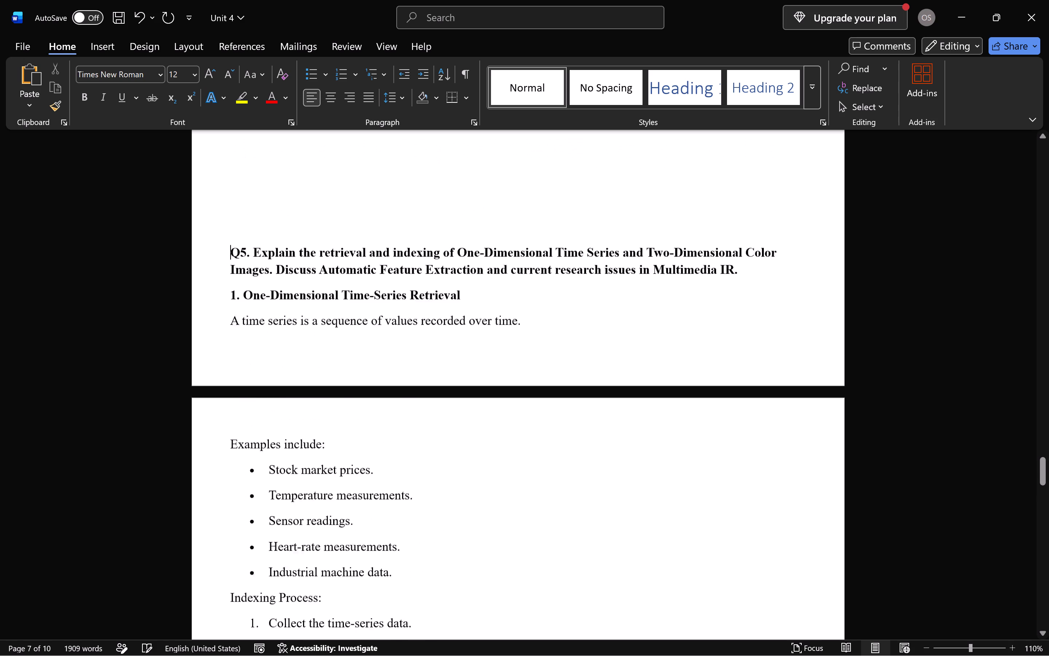
{"action": "scroll", "coordinate": [229, 465], "scroll_direction": "up", "scroll_amount": 1}
{"action": "key", "text": "BackSpace"}
{"action": "key", "text": "BackSpace"}
{"action": "key", "text": "BackSpace"}
{"action": "key", "text": "BackSpace"}
{"action": "key", "text": "ctrl+s"}
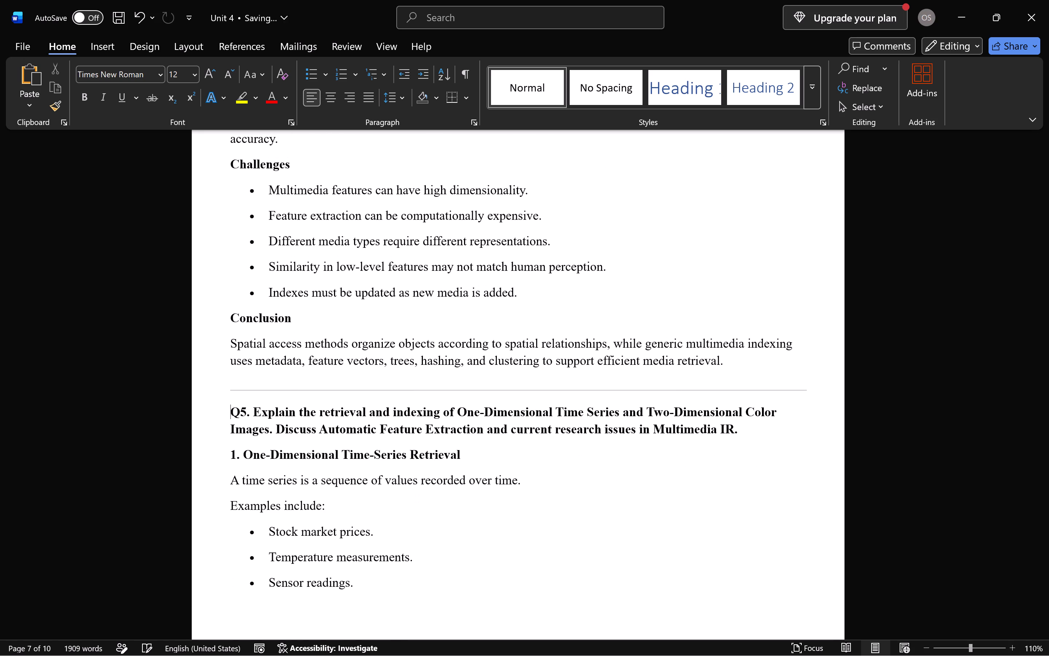
Check the Q5 pages through the final Conclusion, then save and close the Unit 4 document.
{"action": "scroll", "coordinate": [229, 465], "scroll_direction": "down", "scroll_amount": 5}
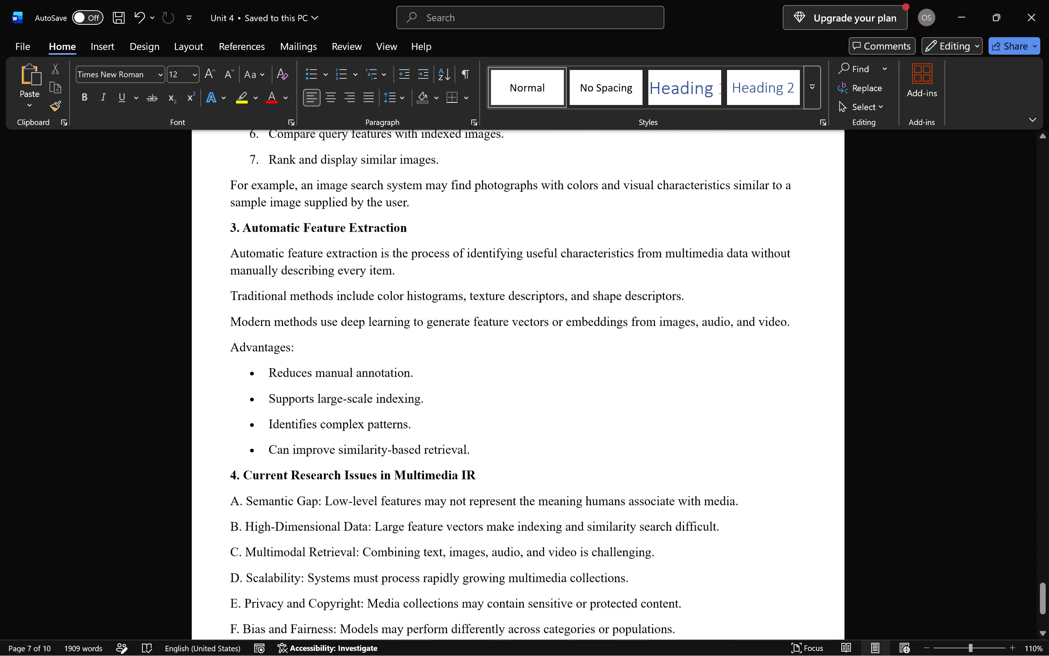
{"action": "scroll", "coordinate": [229, 465], "scroll_direction": "down", "scroll_amount": 4}
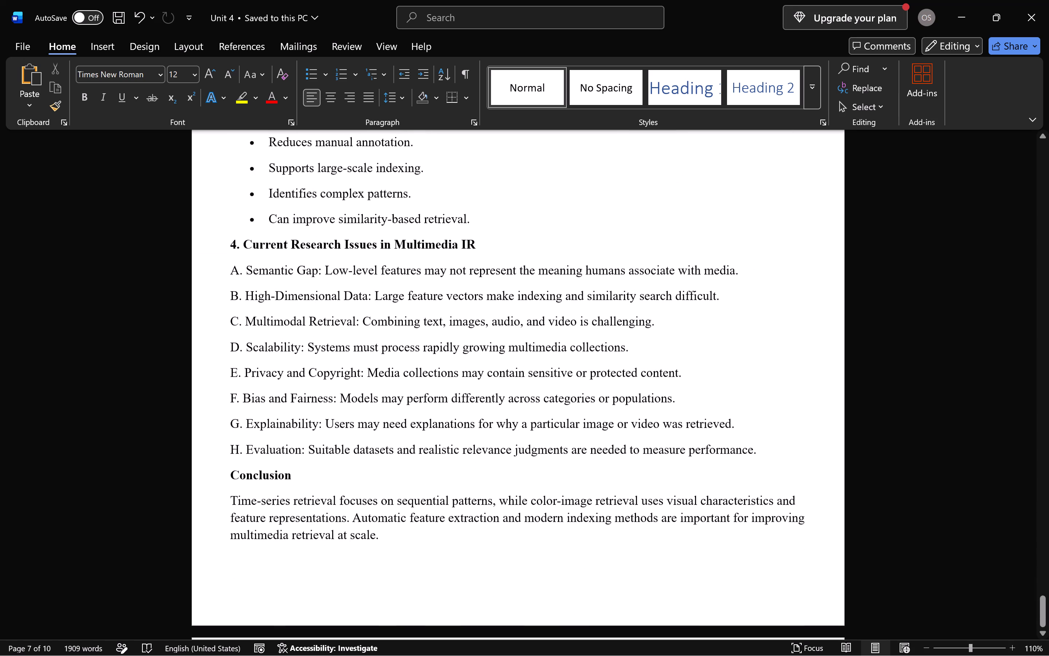
{"action": "scroll", "coordinate": [350, 500], "scroll_direction": "up", "scroll_amount": 6}
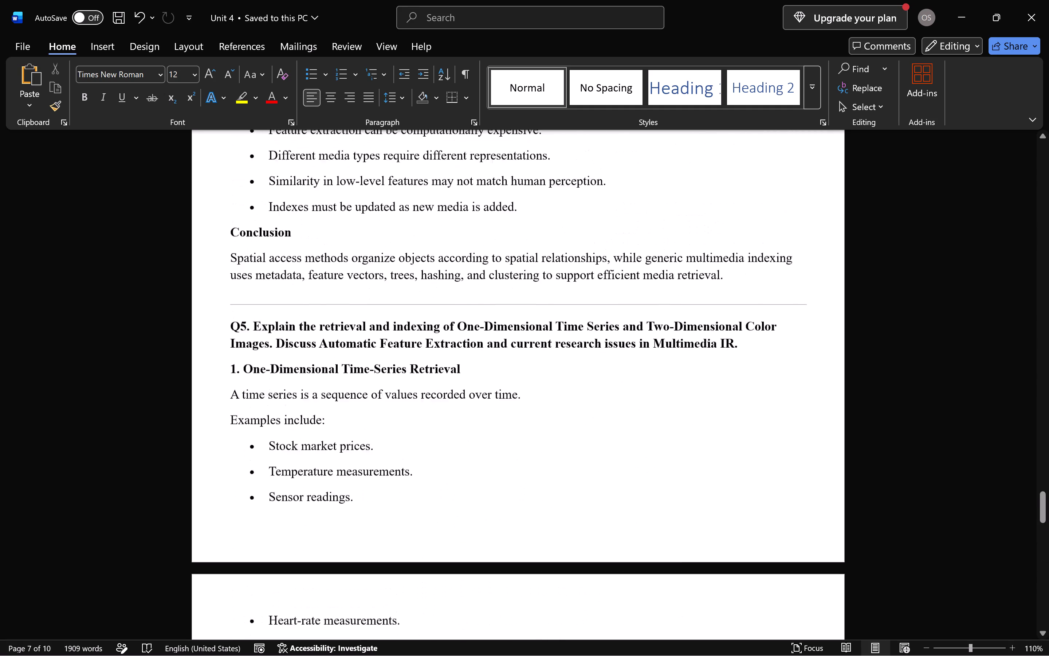
{"action": "scroll", "coordinate": [350, 500], "scroll_direction": "up", "scroll_amount": 1}
{"action": "key", "text": "ctrl+s"}
{"action": "key", "text": "ctrl+s"}
{"action": "key", "text": "ctrl+s"}
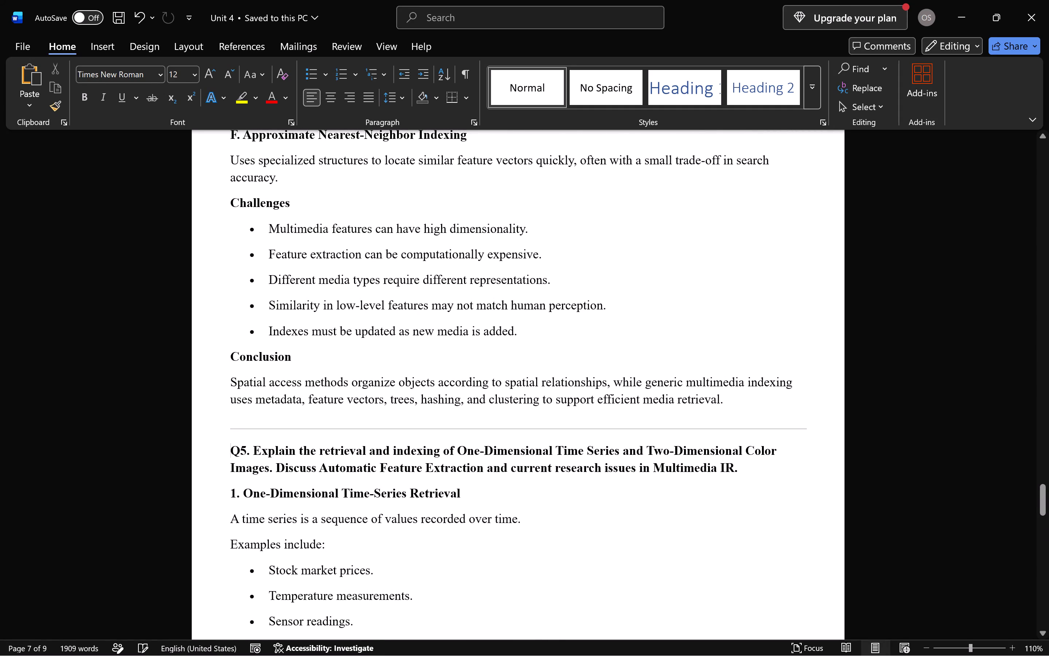
{"action": "left_click", "coordinate": [508, 571]}
{"action": "key", "text": "ctrl+s"}
{"action": "key", "text": "ctrl+s"}
{"action": "key", "text": "ctrl+s"}
{"action": "left_click", "coordinate": [1048, 0]}
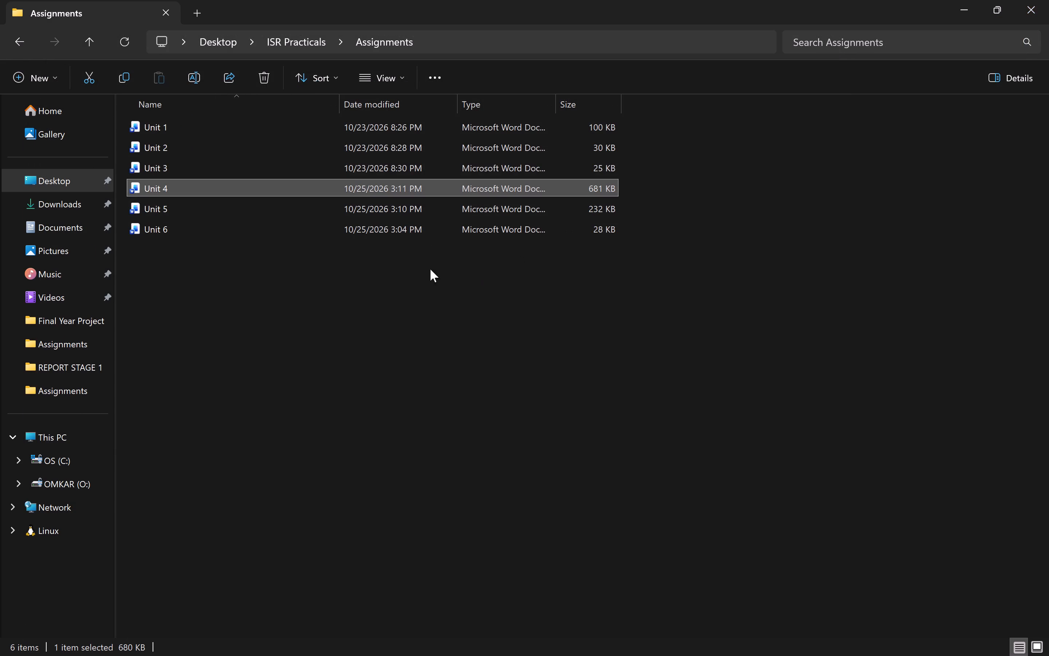
Open the Unit 3 document from the Assignments folder.
{"action": "double_click", "coordinate": [402, 173]}
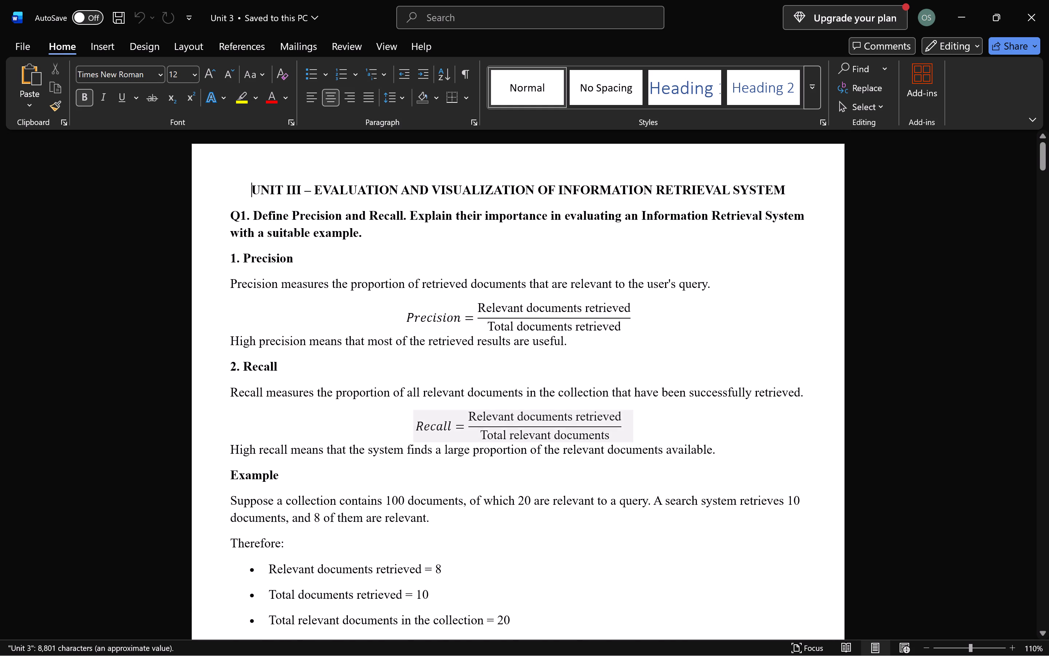
Paste the horizontal divider line below Q1's Conclusion paragraph in the Unit 3 document.
{"action": "scroll", "coordinate": [601, 419], "scroll_direction": "down", "scroll_amount": 4}
{"action": "left_click", "coordinate": [377, 291]}
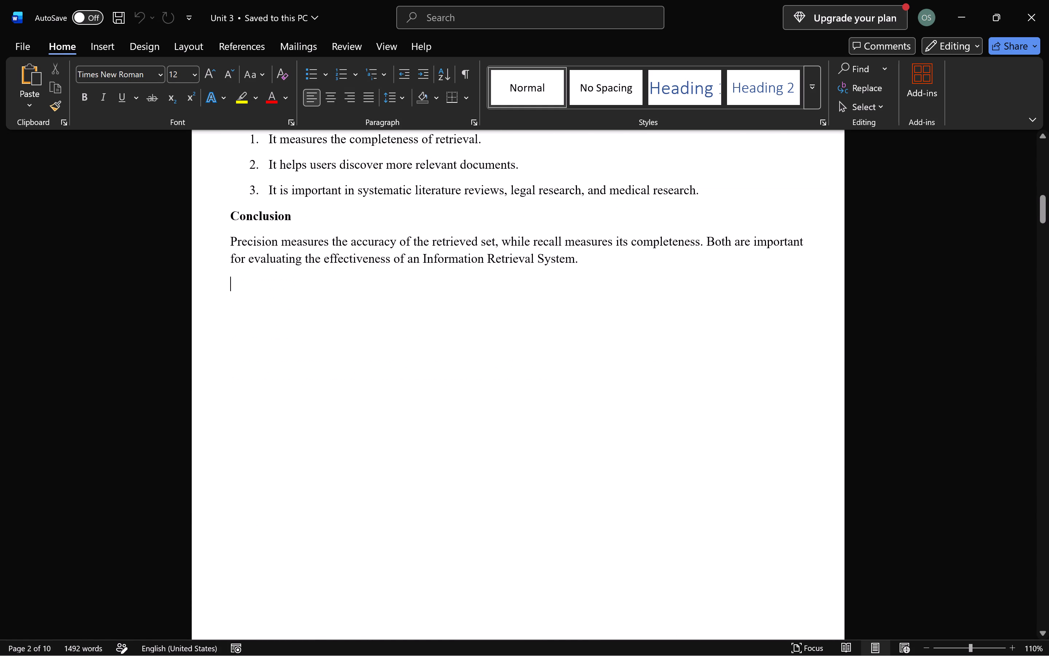
{"action": "key", "text": "ctrl+v"}
Remove the blank lines between the divider line and the Q2 Mean Reciprocal Rank heading, and save the document.
{"action": "scroll", "coordinate": [377, 291], "scroll_direction": "down", "scroll_amount": 2}
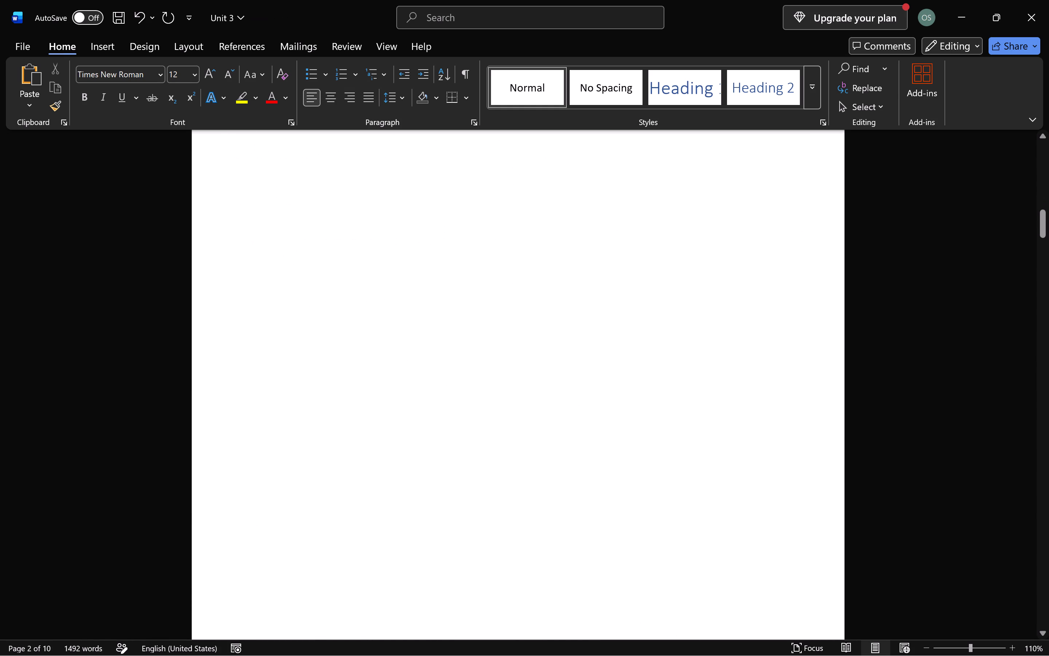
{"action": "scroll", "coordinate": [377, 291], "scroll_direction": "down", "scroll_amount": 1}
{"action": "scroll", "coordinate": [377, 291], "scroll_direction": "up", "scroll_amount": 1}
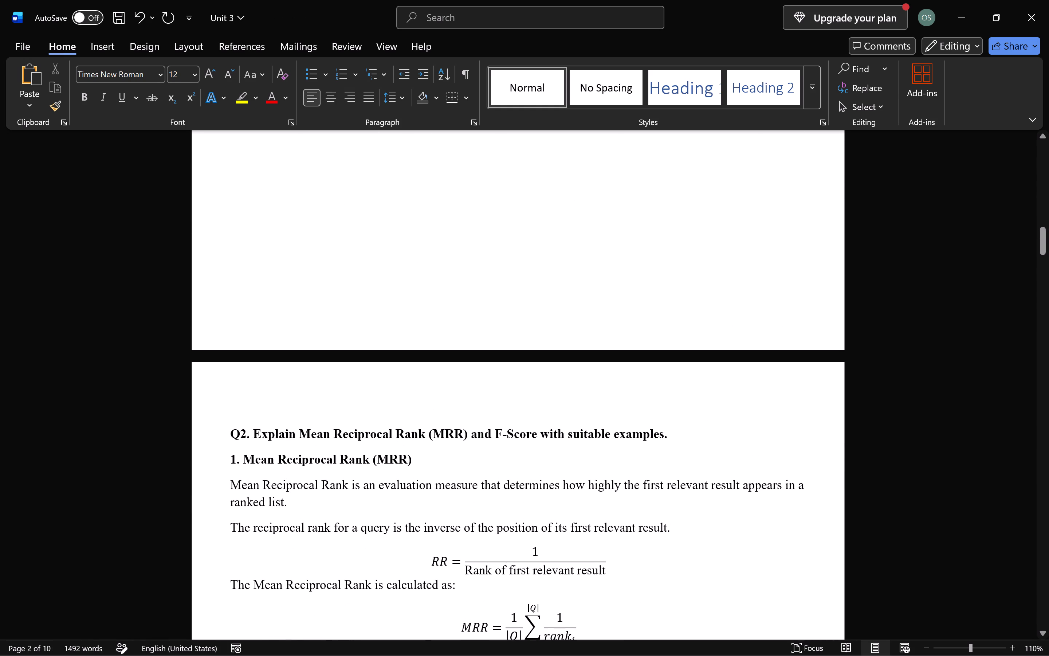
{"action": "left_click", "coordinate": [225, 438]}
{"action": "key", "text": "BackSpace"}
{"action": "key", "text": "BackSpace"}
{"action": "key", "text": "BackSpace"}
{"action": "key", "text": "BackSpace"}
{"action": "key", "text": "BackSpace"}
{"action": "key", "text": "BackSpace"}
{"action": "key", "text": "BackSpace"}
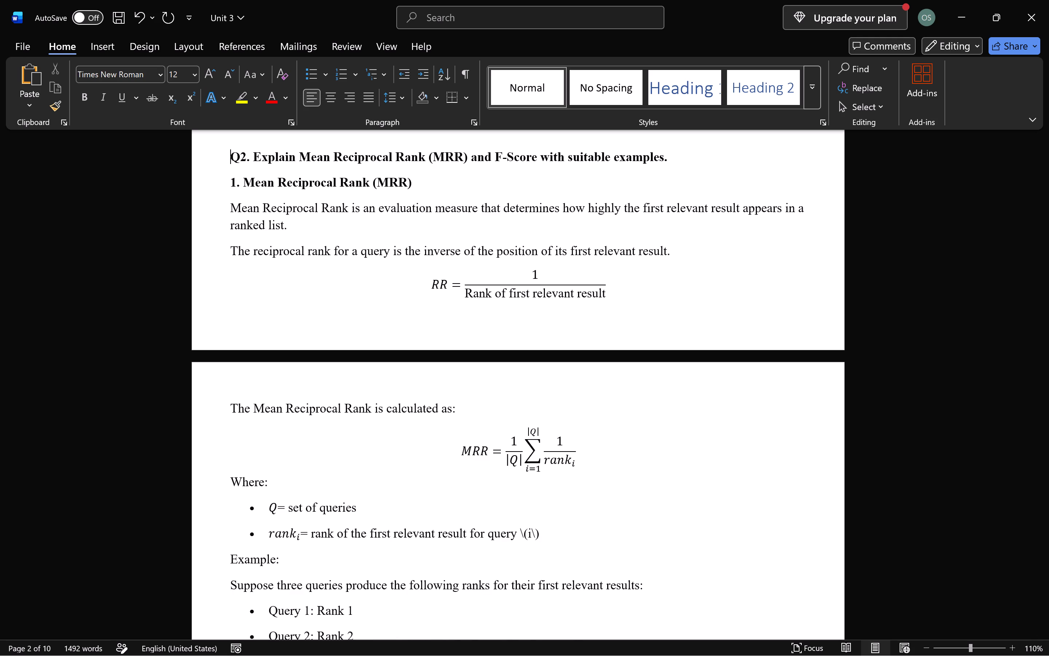
{"action": "scroll", "coordinate": [225, 438], "scroll_direction": "up", "scroll_amount": 2}
{"action": "key", "text": "BackSpace"}
{"action": "key", "text": "BackSpace"}
{"action": "key", "text": "BackSpace"}
{"action": "key", "text": "BackSpace"}
{"action": "key", "text": "BackSpace"}
{"action": "key", "text": "BackSpace"}
{"action": "key", "text": "BackSpace"}
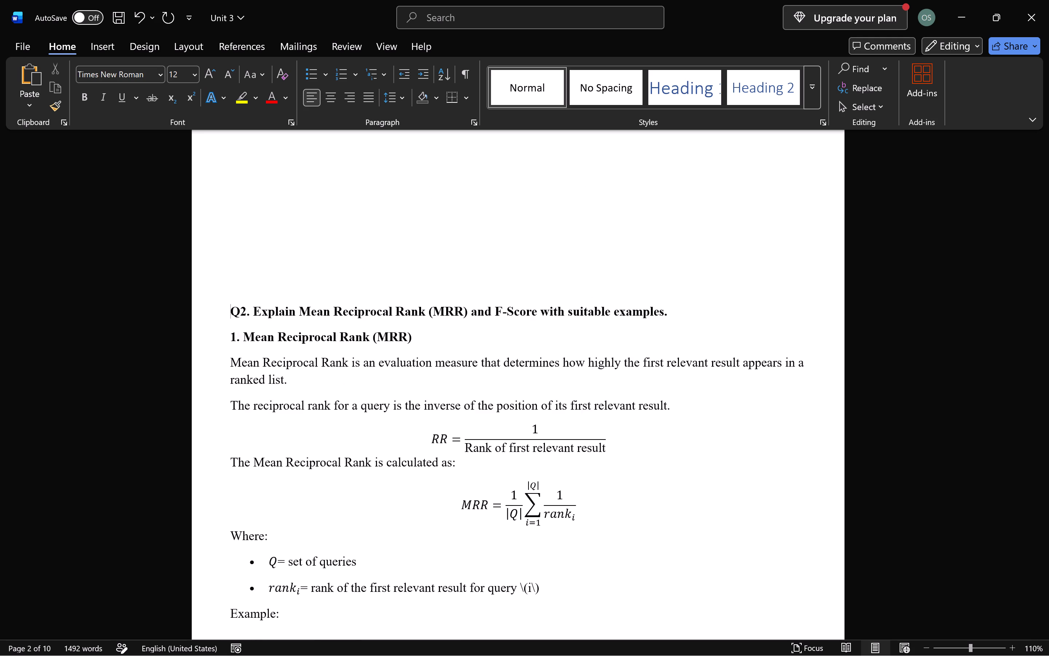
{"action": "key", "text": "BackSpace"}
{"action": "key", "text": "BackSpace"}
{"action": "key", "text": "BackSpace"}
{"action": "key", "text": "BackSpace"}
{"action": "key", "text": "BackSpace"}
{"action": "scroll", "coordinate": [225, 438], "scroll_direction": "up", "scroll_amount": 1}
{"action": "key", "text": "BackSpace"}
{"action": "key", "text": "BackSpace"}
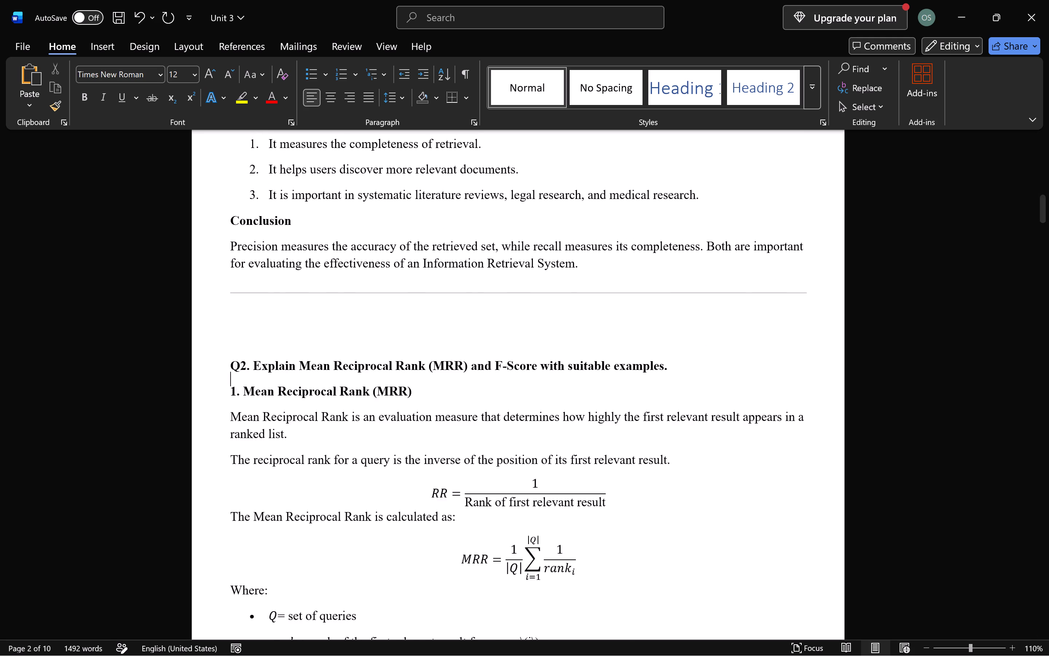
{"action": "key", "text": "BackSpace"}
{"action": "key", "text": "BackSpace"}
{"action": "key", "text": "ctrl+s"}
Paste the horizontal divider line below Q2's Conclusion paragraph on MRR and F-Score.
{"action": "scroll", "coordinate": [225, 438], "scroll_direction": "down", "scroll_amount": 2}
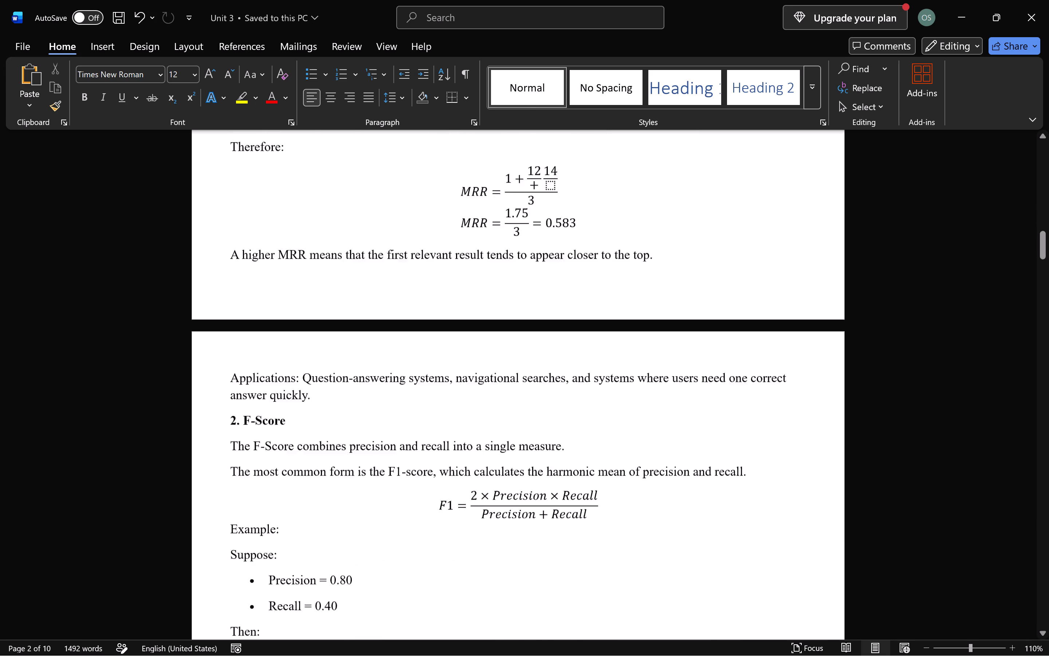
{"action": "scroll", "coordinate": [225, 438], "scroll_direction": "down", "scroll_amount": 4}
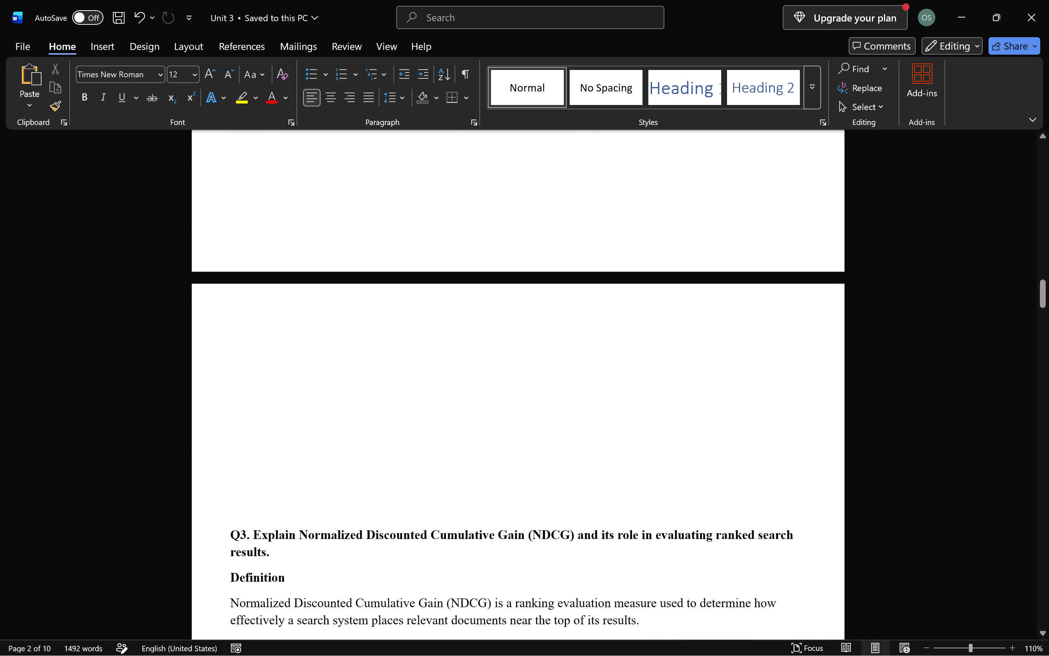
{"action": "scroll", "coordinate": [324, 225], "scroll_direction": "up", "scroll_amount": 1}
{"action": "left_click", "coordinate": [278, 394]}
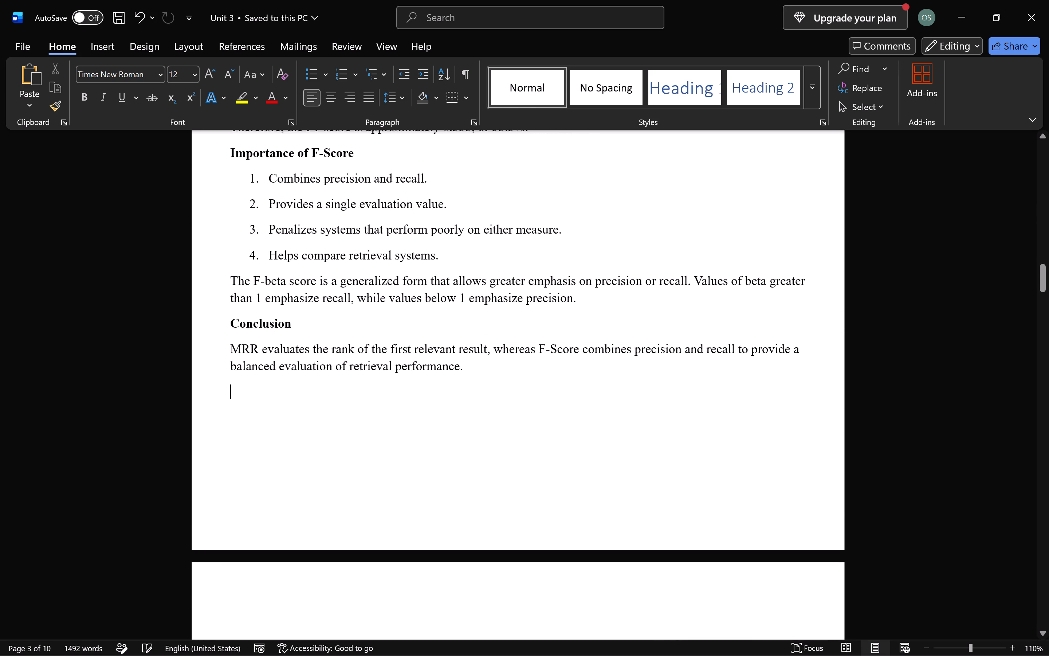
{"action": "key", "text": "ctrl+v"}
{"action": "scroll", "coordinate": [278, 394], "scroll_direction": "down", "scroll_amount": 1}
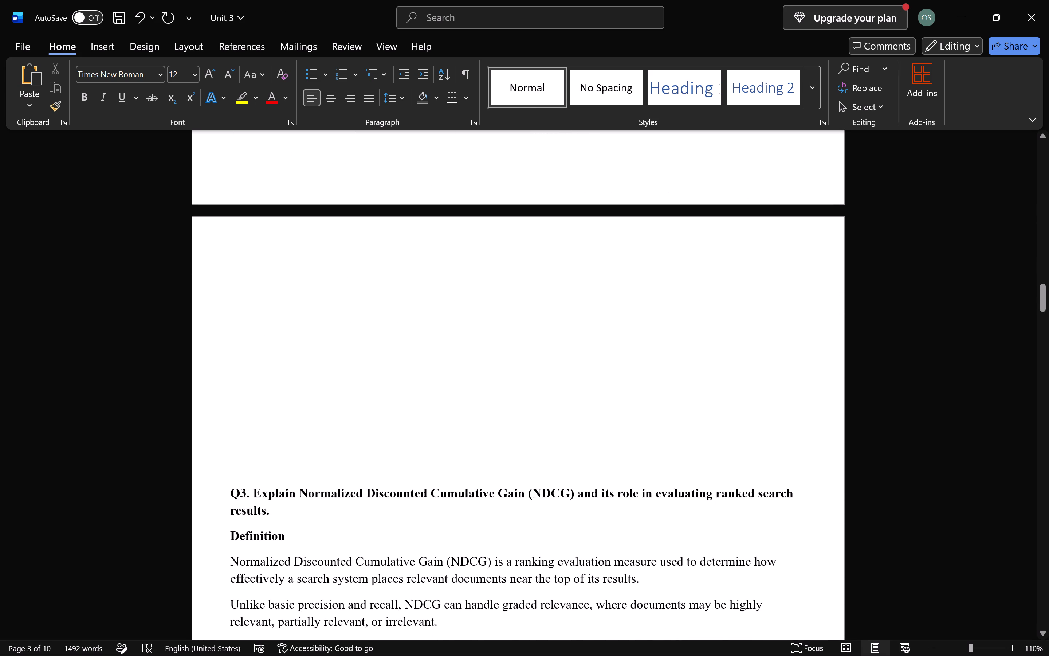
Remove the blank lines above the Q3 Normalized Discounted Cumulative Gain heading in the Unit 3 document, and save.
{"action": "left_click", "coordinate": [228, 494]}
{"action": "key", "text": "BackSpace"}
{"action": "key", "text": "BackSpace"}
{"action": "key", "text": "BackSpace"}
{"action": "key", "text": "BackSpace"}
{"action": "key", "text": "BackSpace"}
{"action": "key", "text": "BackSpace"}
{"action": "key", "text": "BackSpace"}
{"action": "key", "text": "BackSpace"}
{"action": "key", "text": "BackSpace"}
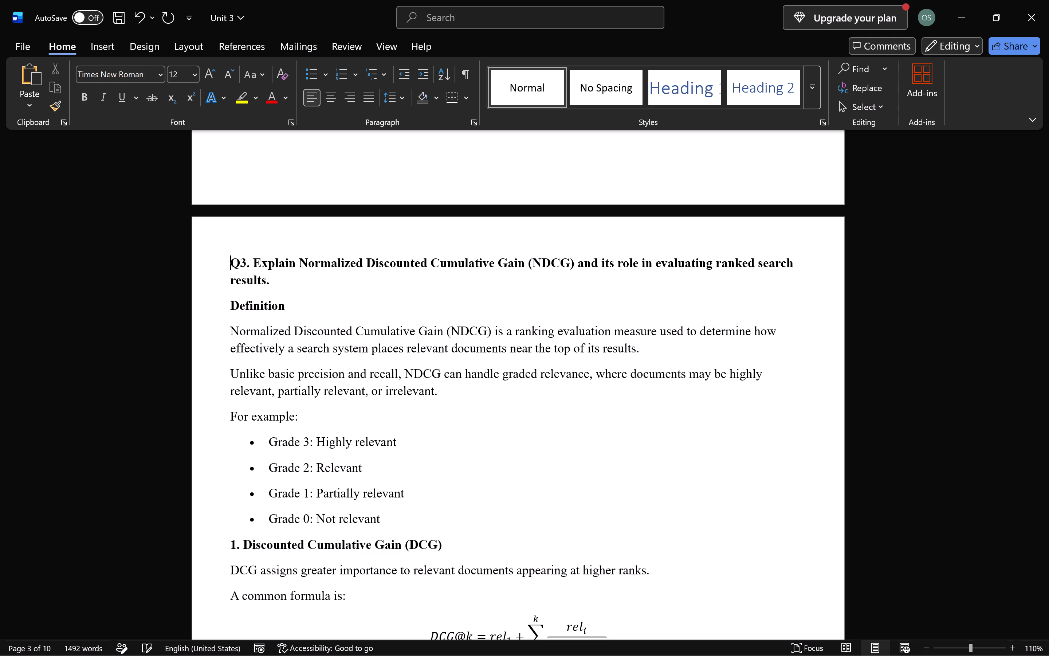
{"action": "key", "text": "ctrl+s"}
Paste the horizontal divider line below Q3's Conclusion paragraph on NDCG, and save the document.
{"action": "scroll", "coordinate": [228, 494], "scroll_direction": "down", "scroll_amount": 2}
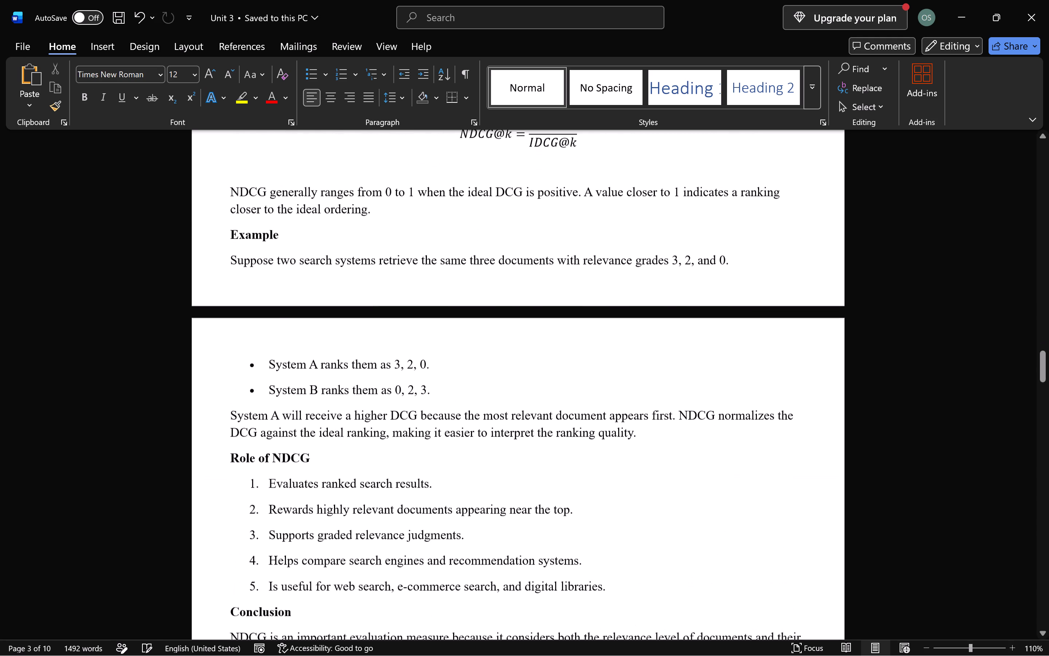
{"action": "scroll", "coordinate": [228, 494], "scroll_direction": "down", "scroll_amount": 2}
{"action": "left_click", "coordinate": [303, 359]}
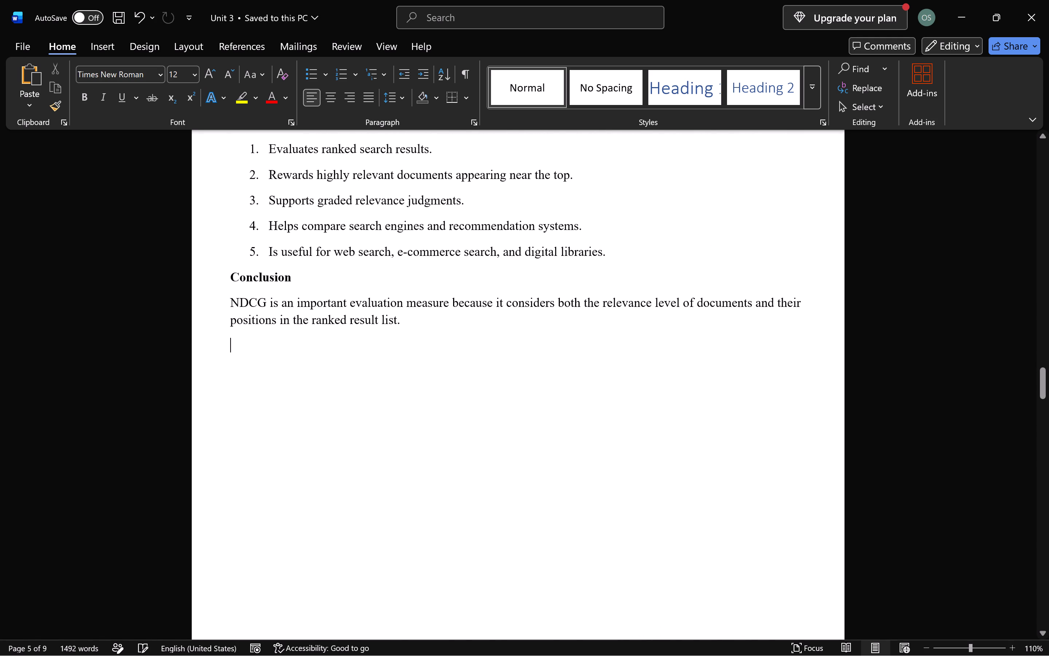
{"action": "key", "text": "ctrl+v"}
{"action": "key", "text": "ctrl+s"}
Remove the blank lines between the divider line and the Q4 user-oriented measures heading, and save the document.
{"action": "scroll", "coordinate": [303, 359], "scroll_direction": "down", "scroll_amount": 1}
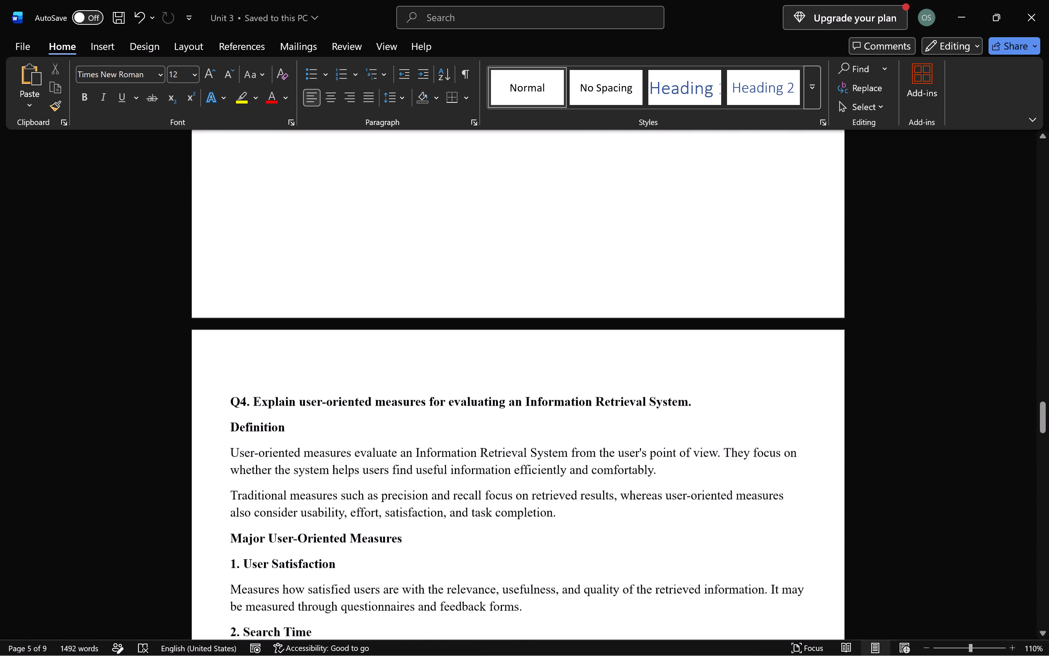
{"action": "scroll", "coordinate": [303, 359], "scroll_direction": "down", "scroll_amount": 1}
{"action": "left_click", "coordinate": [236, 369]}
{"action": "key", "text": "Left"}
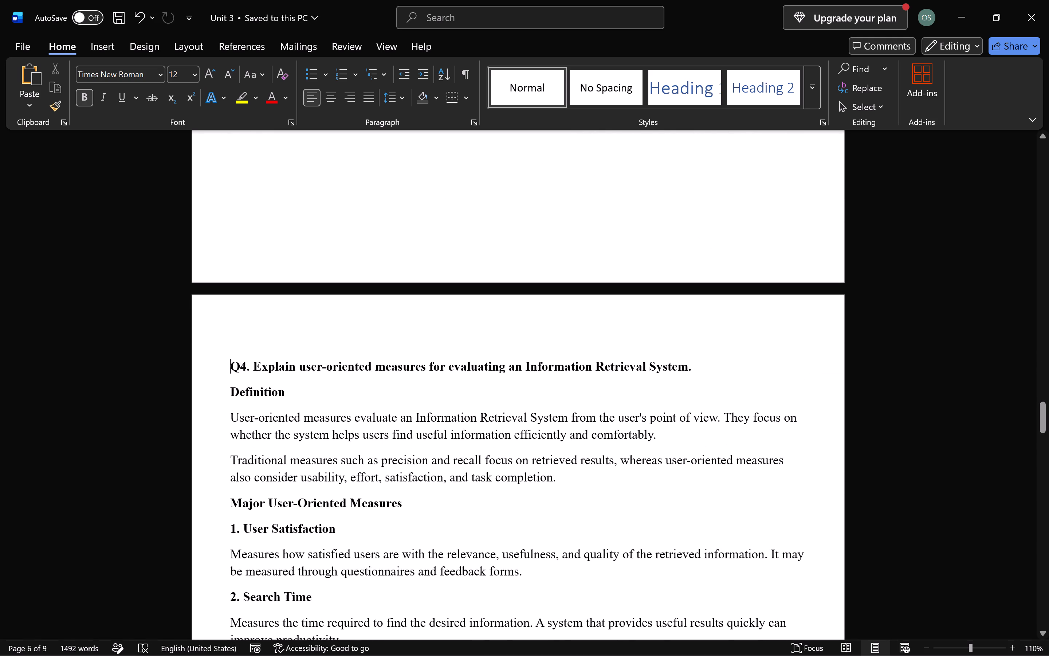
{"action": "key", "text": "BackSpace"}
{"action": "key", "text": "BackSpace"}
{"action": "key", "text": "BackSpace"}
{"action": "key", "text": "BackSpace"}
{"action": "key", "text": "BackSpace"}
{"action": "key", "text": "BackSpace"}
{"action": "key", "text": "BackSpace"}
{"action": "key", "text": "BackSpace"}
{"action": "scroll", "coordinate": [236, 369], "scroll_direction": "up", "scroll_amount": 1}
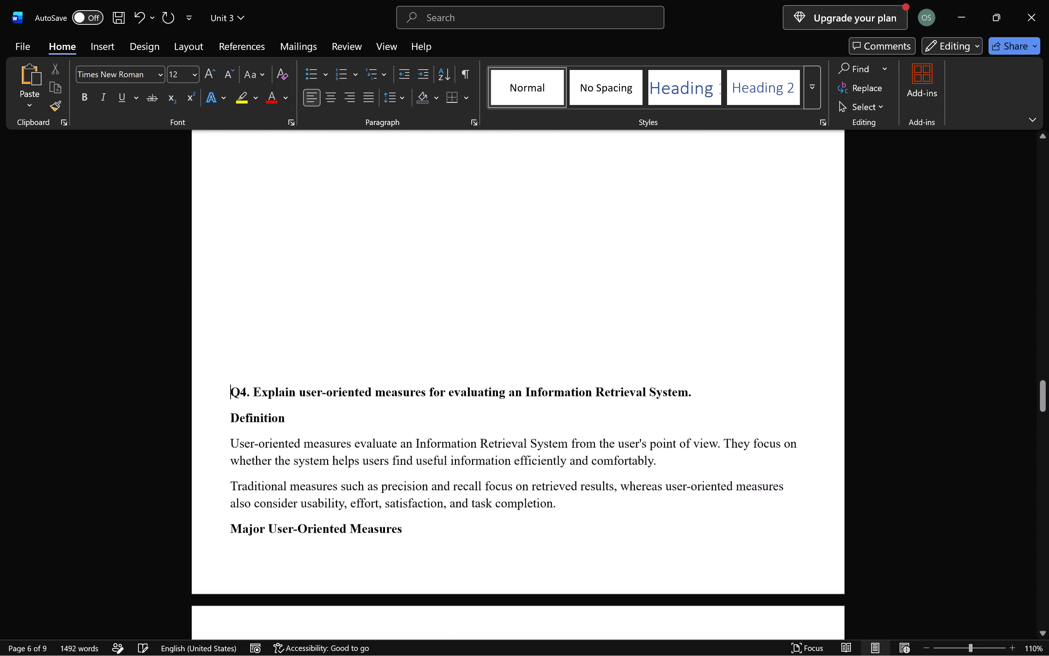
{"action": "scroll", "coordinate": [236, 369], "scroll_direction": "up", "scroll_amount": 1}
{"action": "key", "text": "BackSpace"}
{"action": "key", "text": "BackSpace"}
{"action": "key", "text": "BackSpace"}
{"action": "key", "text": "BackSpace"}
{"action": "key", "text": "BackSpace"}
{"action": "key", "text": "BackSpace"}
{"action": "key", "text": "BackSpace"}
{"action": "key", "text": "BackSpace"}
{"action": "key", "text": "BackSpace"}
{"action": "key", "text": "BackSpace"}
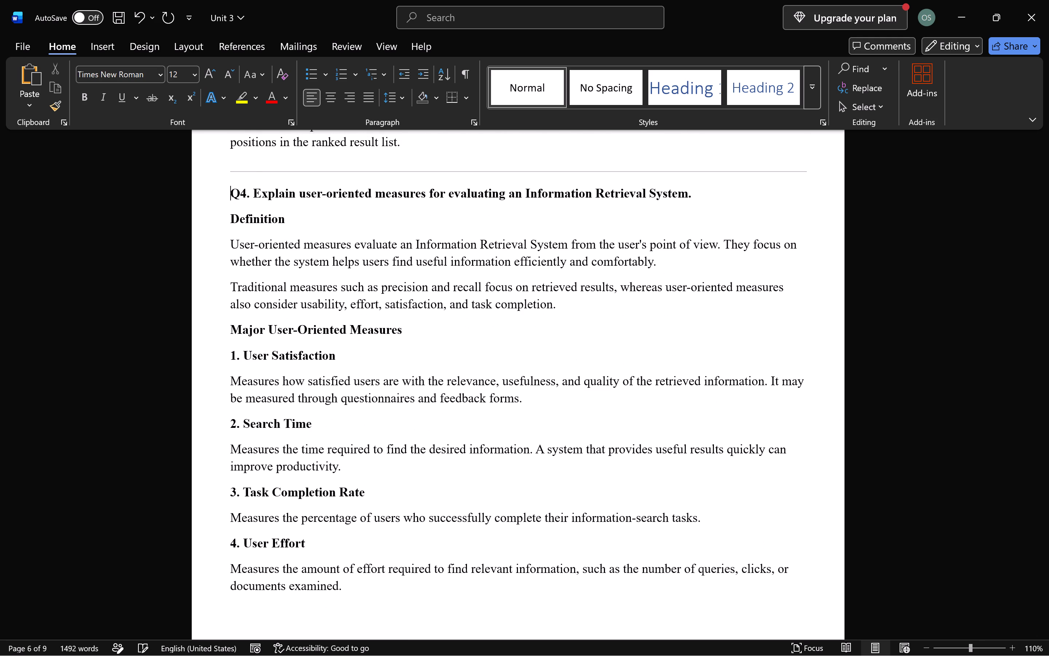
{"action": "key", "text": "ctrl+s"}
Paste the horizontal divider line below Q4's Conclusion paragraph on user-oriented measures.
{"action": "scroll", "coordinate": [236, 369], "scroll_direction": "down", "scroll_amount": 4}
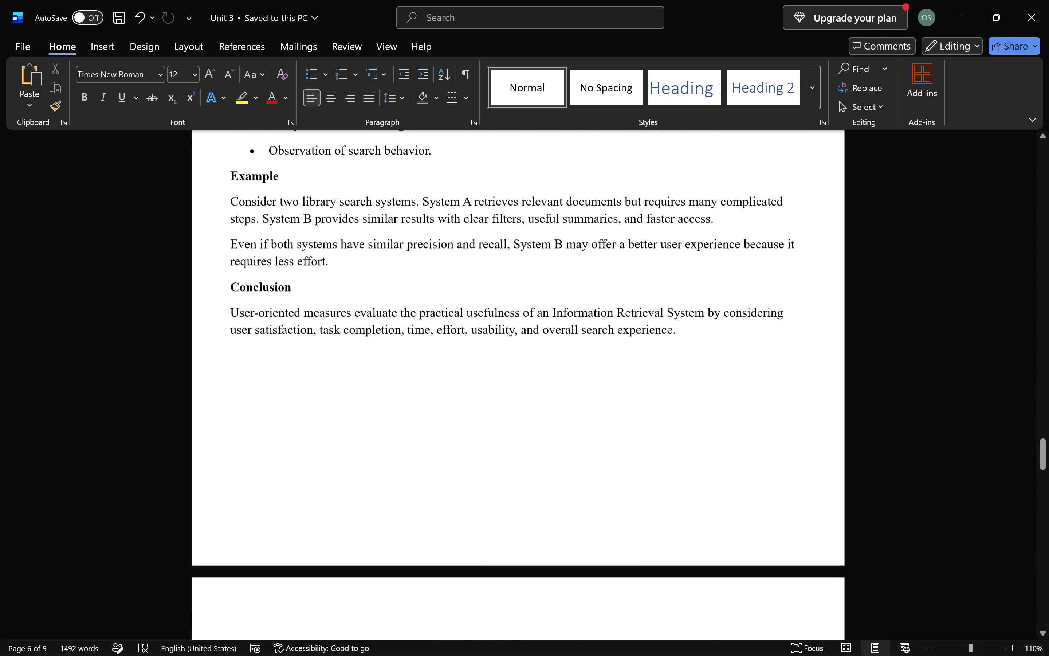
{"action": "left_click", "coordinate": [268, 359]}
{"action": "key", "text": "ctrl+v"}
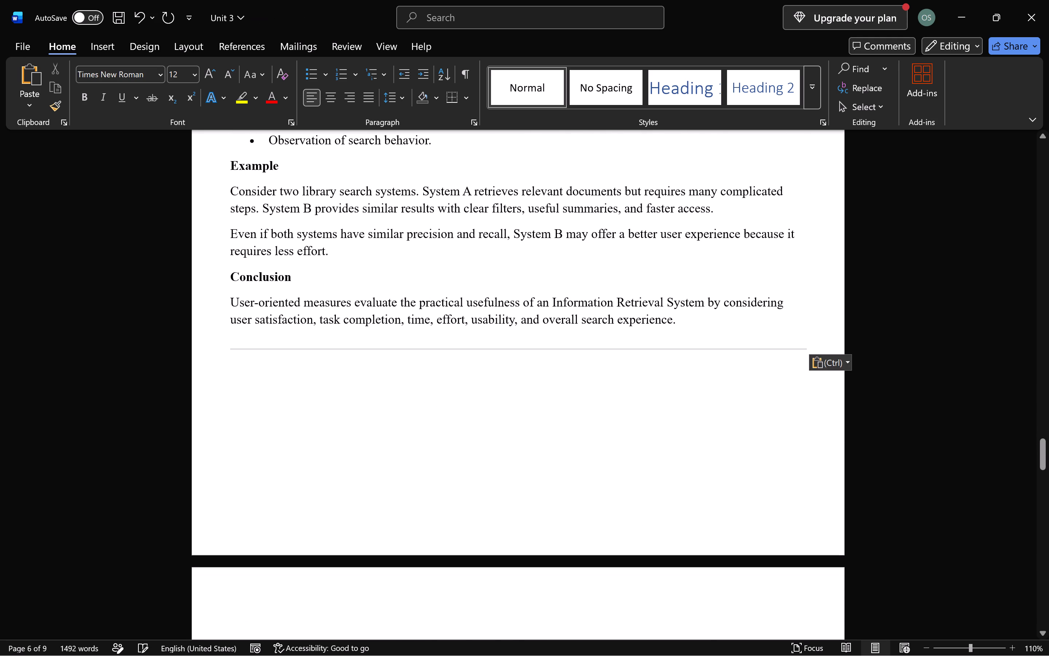
Remove the blank lines between the divider line and the Q5 visualization process heading, and save the document.
{"action": "scroll", "coordinate": [272, 429], "scroll_direction": "down", "scroll_amount": 1}
{"action": "scroll", "coordinate": [256, 533], "scroll_direction": "down", "scroll_amount": 1}
{"action": "scroll", "coordinate": [256, 533], "scroll_direction": "up", "scroll_amount": 1}
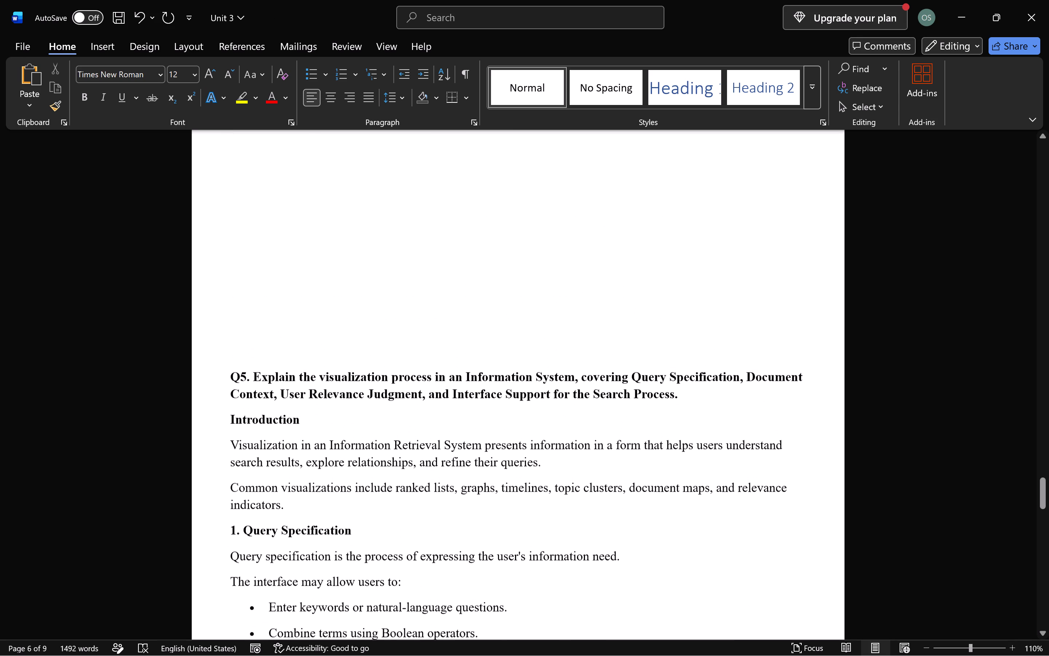
{"action": "left_click", "coordinate": [226, 375]}
{"action": "key", "text": "BackSpace"}
{"action": "key", "text": "BackSpace"}
{"action": "key", "text": "BackSpace"}
{"action": "key", "text": "BackSpace"}
{"action": "key", "text": "BackSpace"}
{"action": "key", "text": "BackSpace"}
{"action": "key", "text": "BackSpace"}
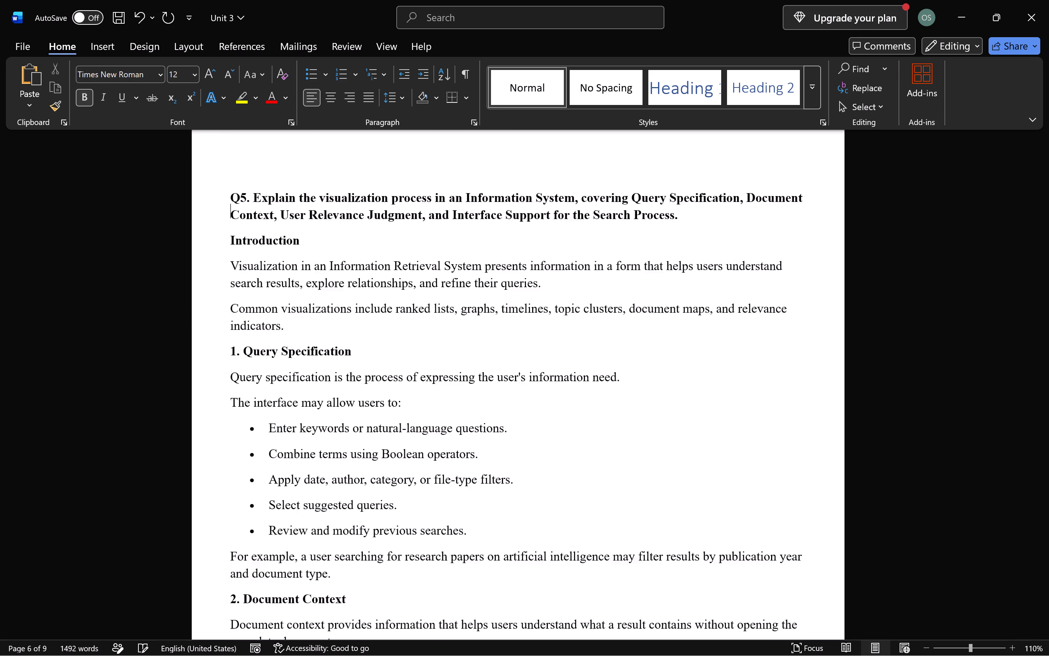
{"action": "key", "text": "BackSpace"}
{"action": "key", "text": "BackSpace"}
{"action": "key", "text": "BackSpace"}
{"action": "scroll", "coordinate": [226, 375], "scroll_direction": "up", "scroll_amount": 4}
{"action": "key", "text": "BackSpace"}
{"action": "key", "text": "BackSpace"}
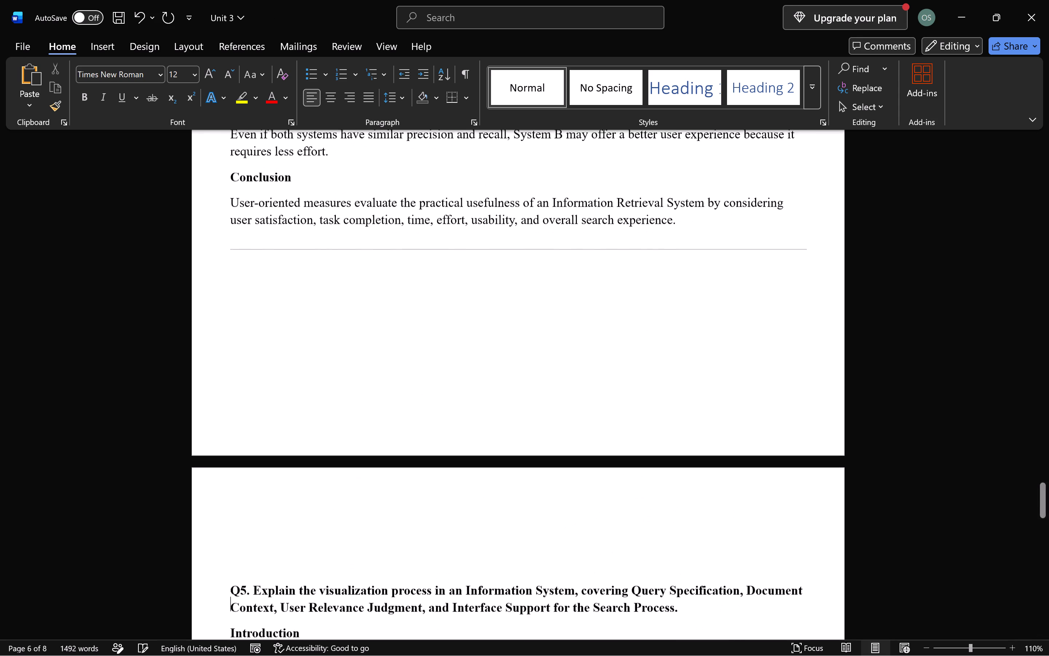
{"action": "key", "text": "BackSpace"}
{"action": "key", "text": "BackSpace"}
{"action": "key", "text": "BackSpace"}
{"action": "key", "text": "BackSpace"}
{"action": "key", "text": "BackSpace"}
{"action": "key", "text": "BackSpace"}
{"action": "key", "text": "BackSpace"}
{"action": "key", "text": "BackSpace"}
{"action": "key", "text": "BackSpace"}
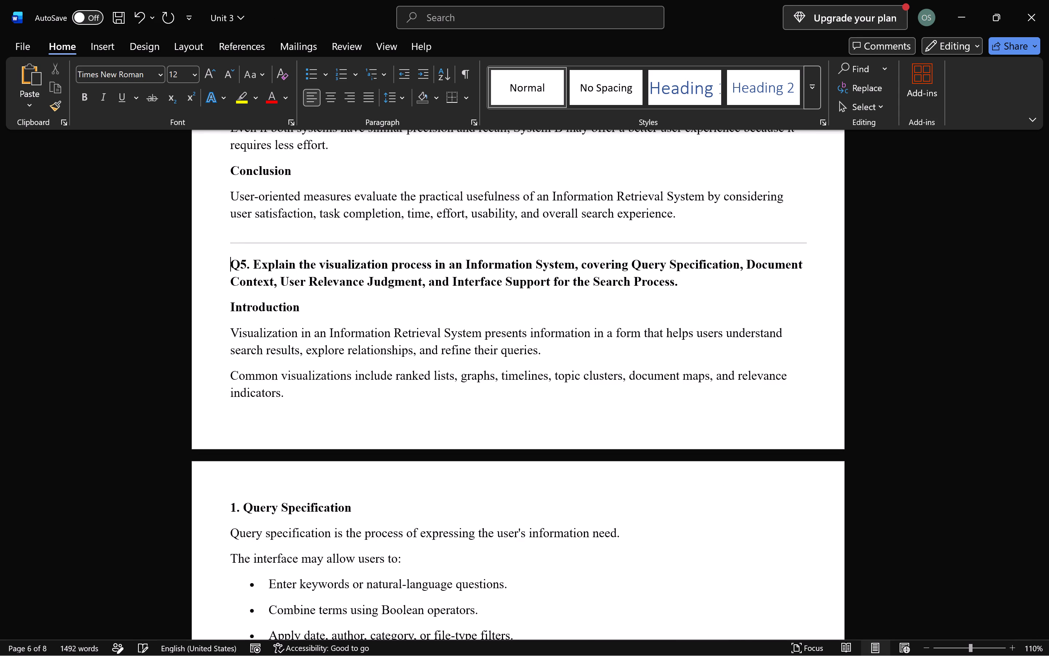
{"action": "key", "text": "ctrl+s"}
Go to the end of the Unit 3 document below Q5's Conclusion, save it and close it.
{"action": "left_click", "coordinate": [226, 375], "text": "ctrl"}
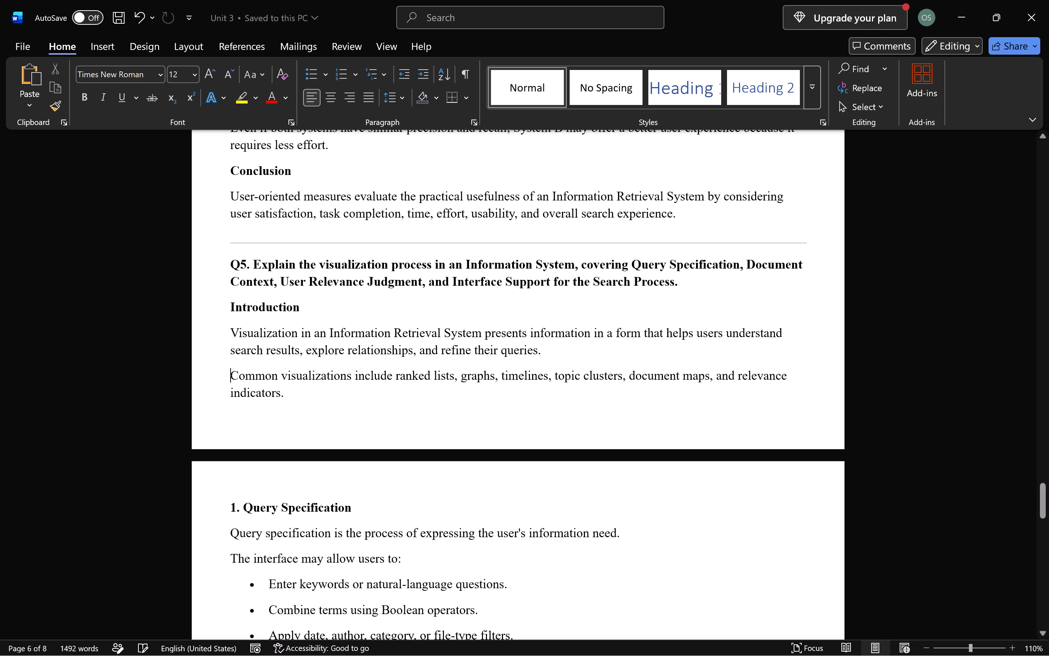
{"action": "scroll", "coordinate": [375, 367], "scroll_direction": "down", "scroll_amount": 13}
{"action": "left_click", "coordinate": [414, 341]}
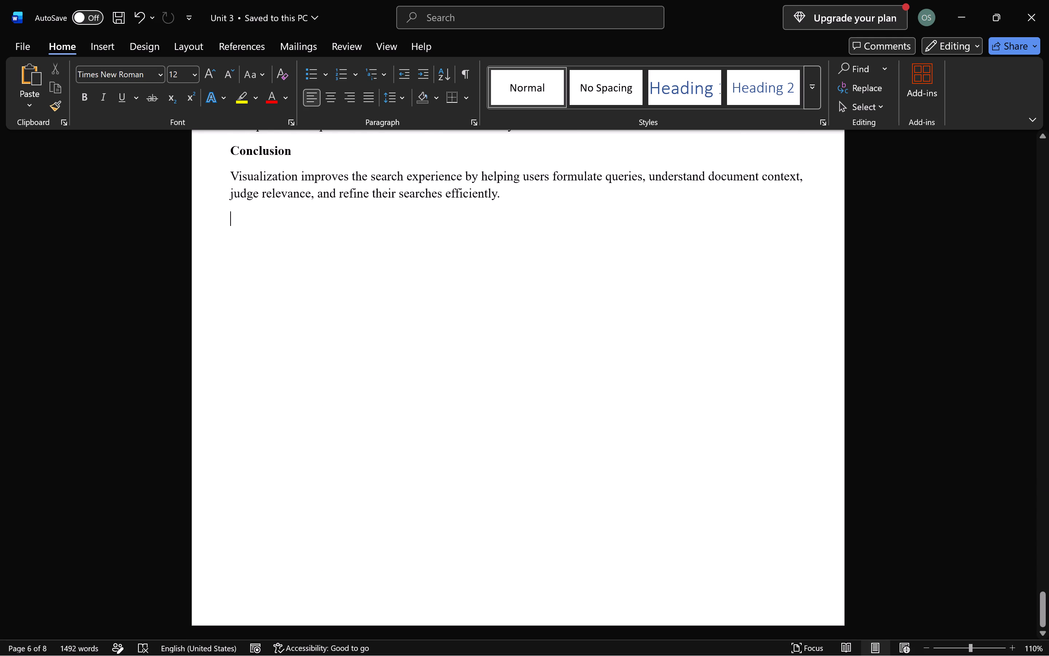
{"action": "key", "text": "ctrl+s"}
{"action": "left_click", "coordinate": [1048, 0]}
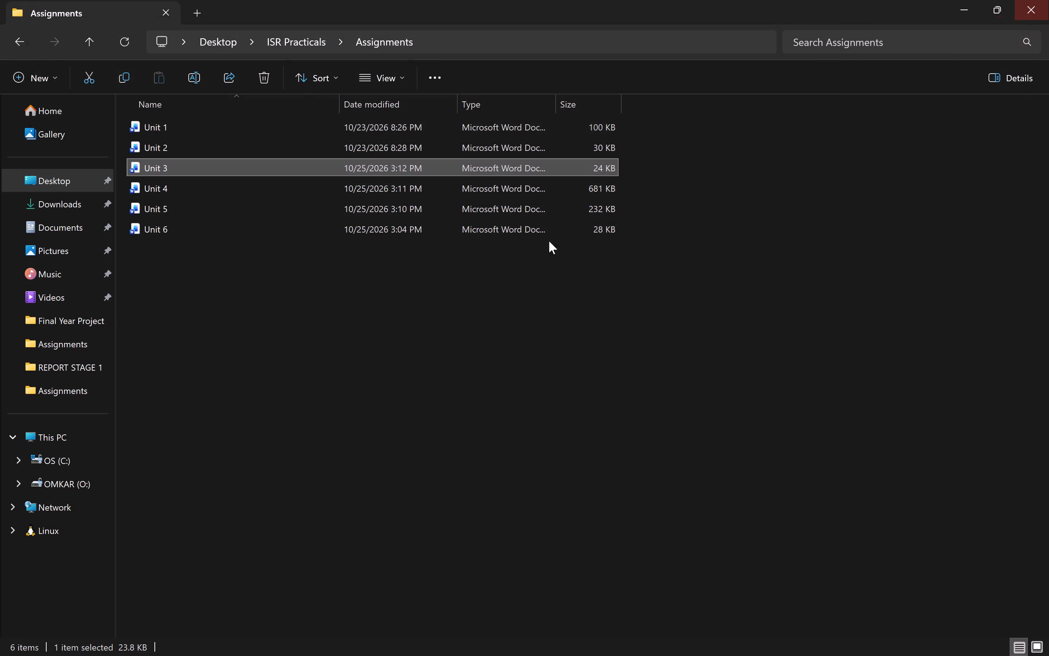
Open the Unit 2 document from the Assignments folder.
{"action": "left_click", "coordinate": [410, 360]}
{"action": "double_click", "coordinate": [209, 148]}
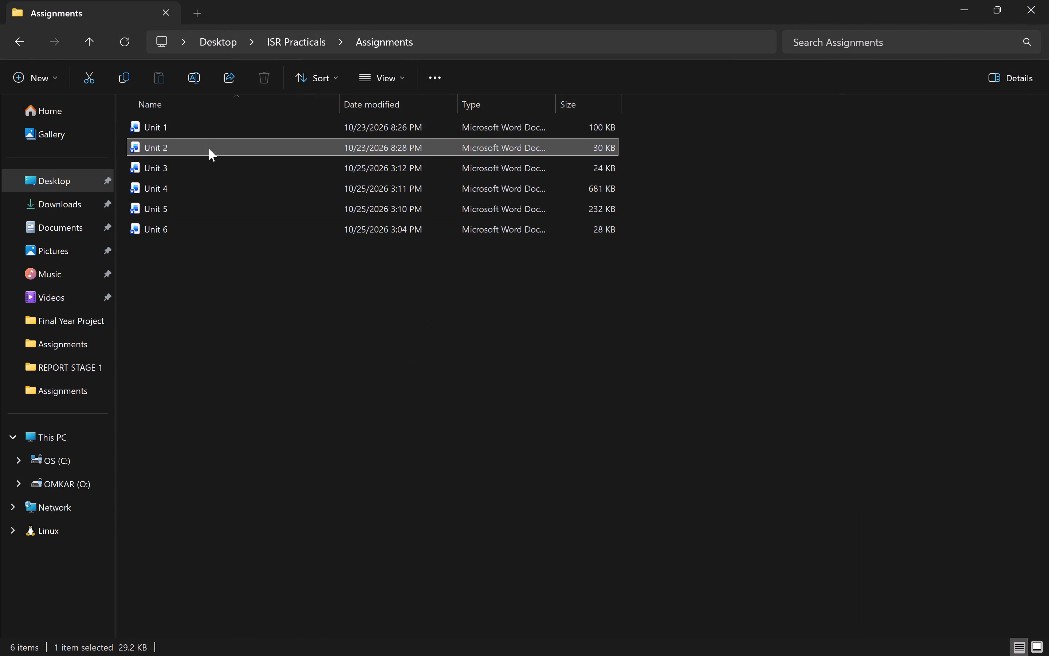
Paste the horizontal divider line below the Conclusion paragraph on signature files and hash addressing in the Unit 2 document.
{"action": "scroll", "coordinate": [472, 364], "scroll_direction": "down", "scroll_amount": 1}
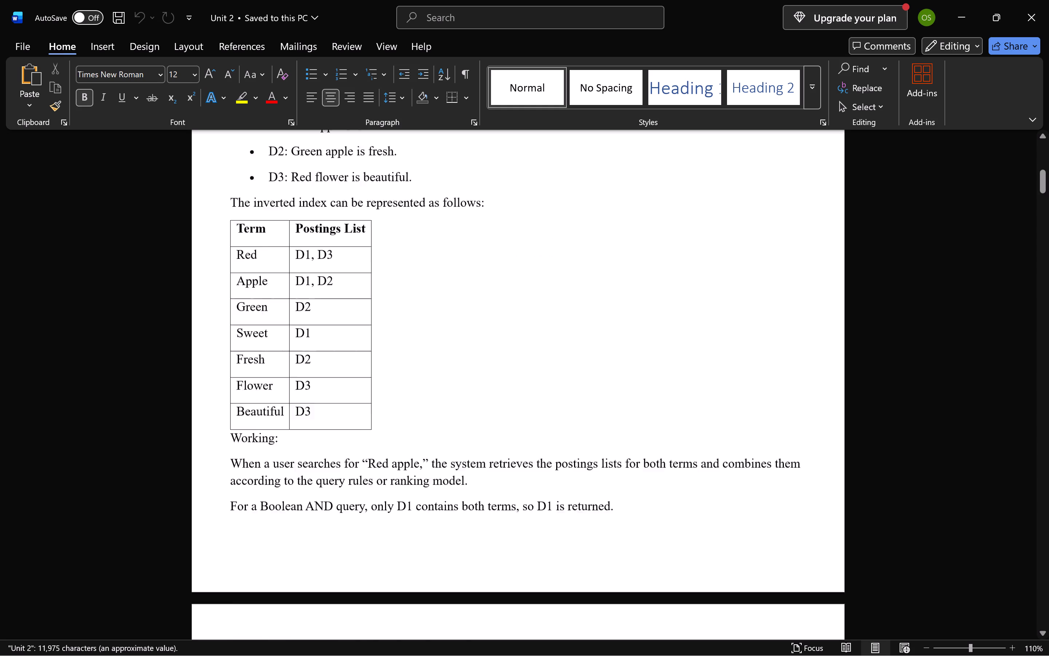
{"action": "scroll", "coordinate": [472, 364], "scroll_direction": "down", "scroll_amount": 4}
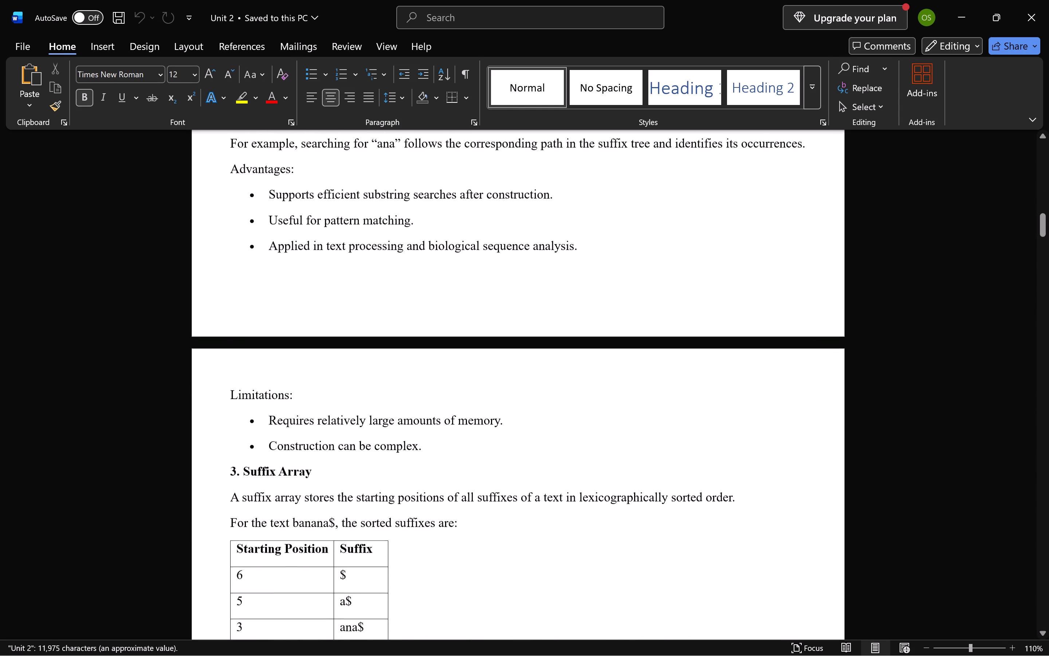
{"action": "scroll", "coordinate": [472, 364], "scroll_direction": "down", "scroll_amount": 5}
{"action": "scroll", "coordinate": [472, 364], "scroll_direction": "up", "scroll_amount": 1}
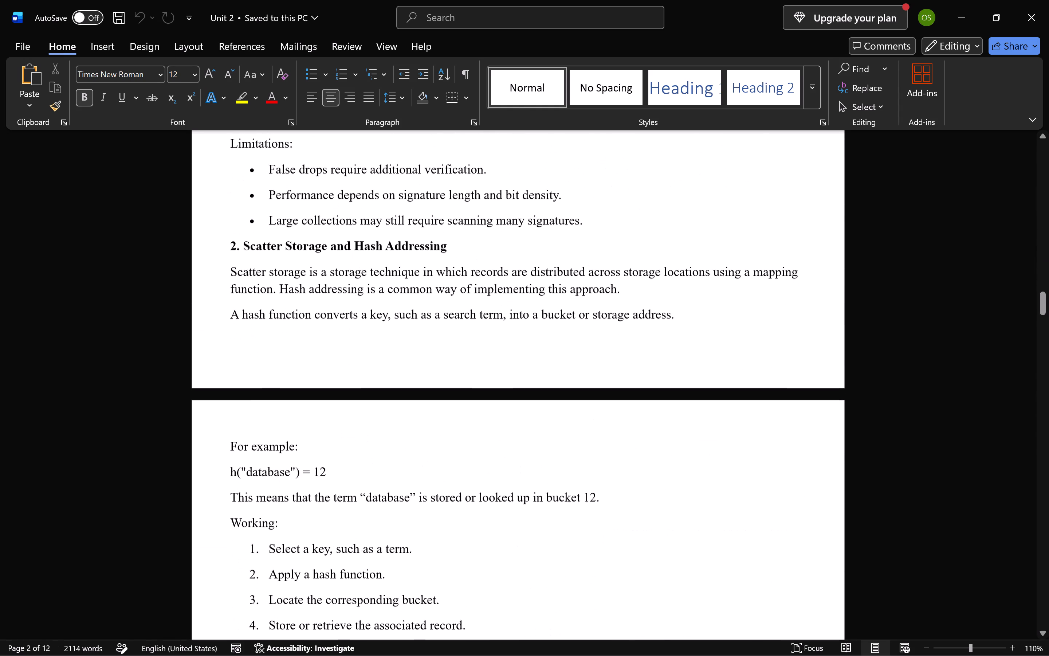
{"action": "scroll", "coordinate": [472, 364], "scroll_direction": "up", "scroll_amount": 2}
{"action": "scroll", "coordinate": [472, 364], "scroll_direction": "down", "scroll_amount": 2}
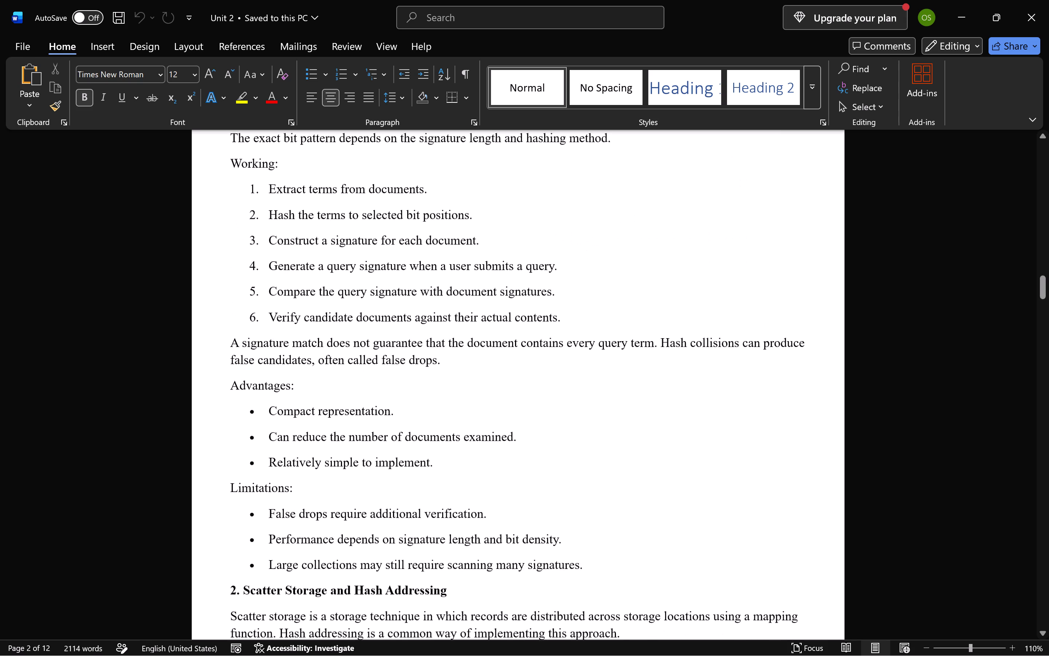
{"action": "scroll", "coordinate": [472, 364], "scroll_direction": "down", "scroll_amount": 3}
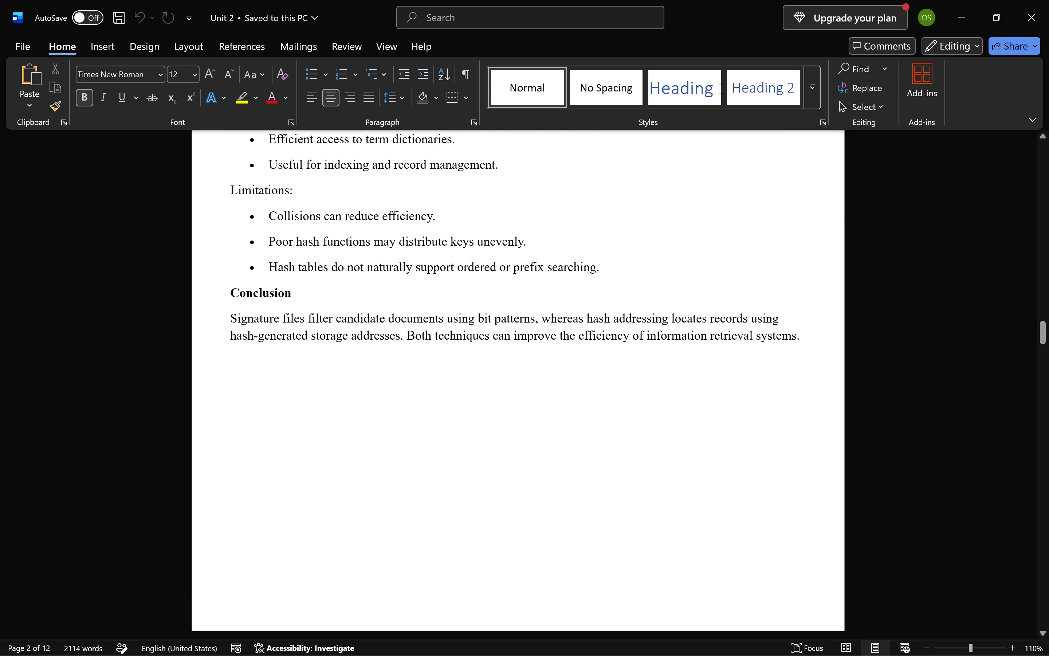
{"action": "left_click", "coordinate": [388, 359]}
{"action": "key", "text": "ctrl+v"}
Remove the blank lines between the divider line and the Q3 Boolean Search heading, and save the document.
{"action": "scroll", "coordinate": [388, 359], "scroll_direction": "down", "scroll_amount": 1}
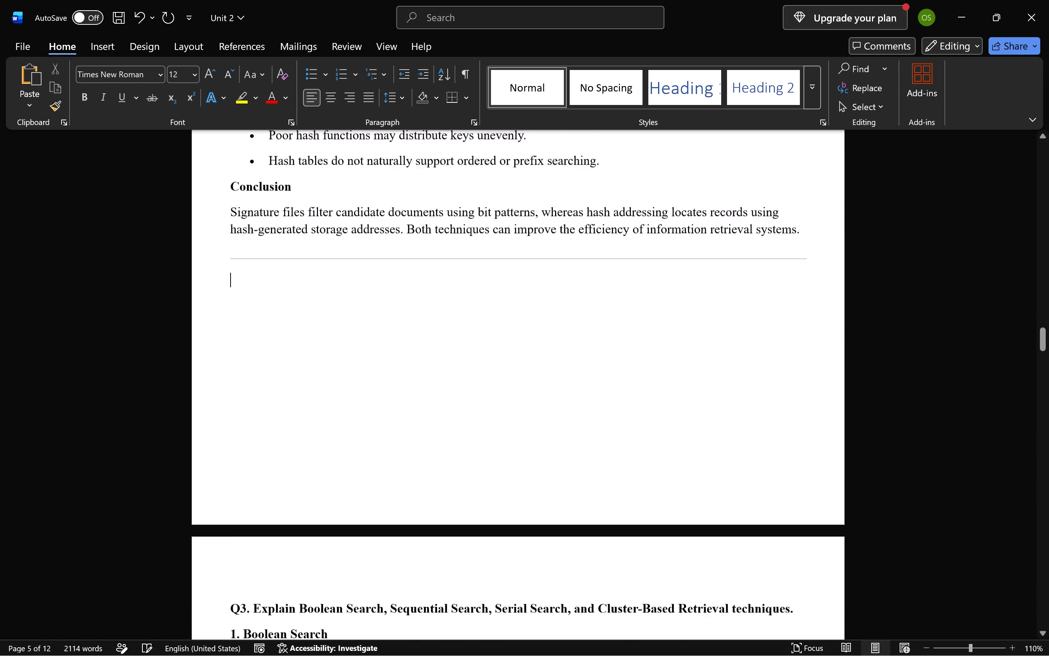
{"action": "scroll", "coordinate": [388, 359], "scroll_direction": "down", "scroll_amount": 1}
{"action": "left_click", "coordinate": [236, 370]}
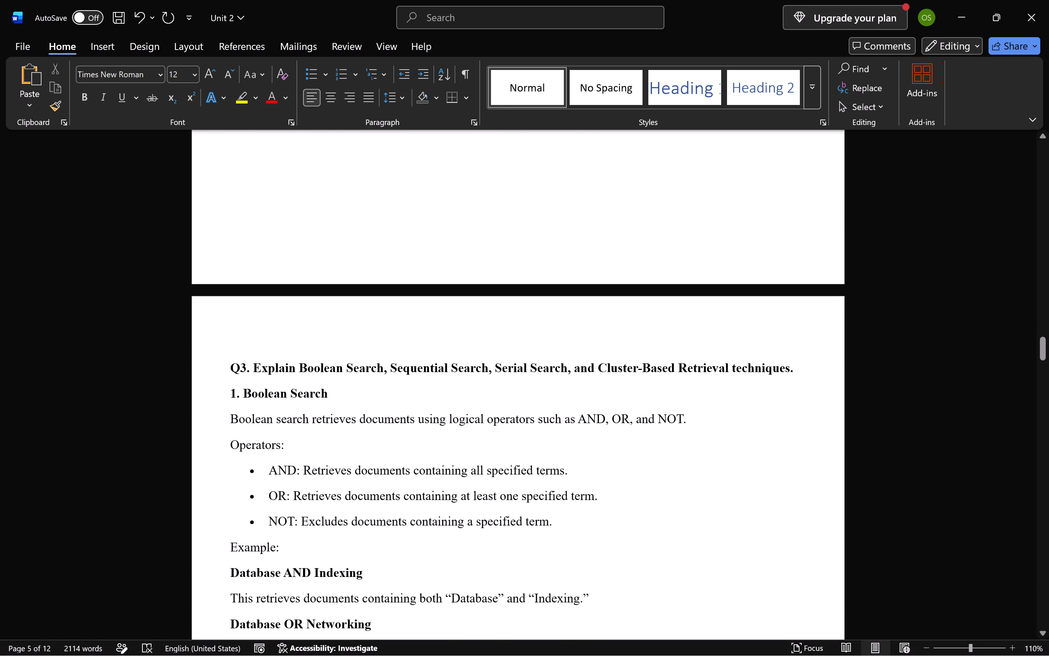
{"action": "key", "text": "Left"}
{"action": "key", "text": "BackSpace"}
{"action": "key", "text": "BackSpace"}
{"action": "key", "text": "BackSpace"}
{"action": "key", "text": "BackSpace"}
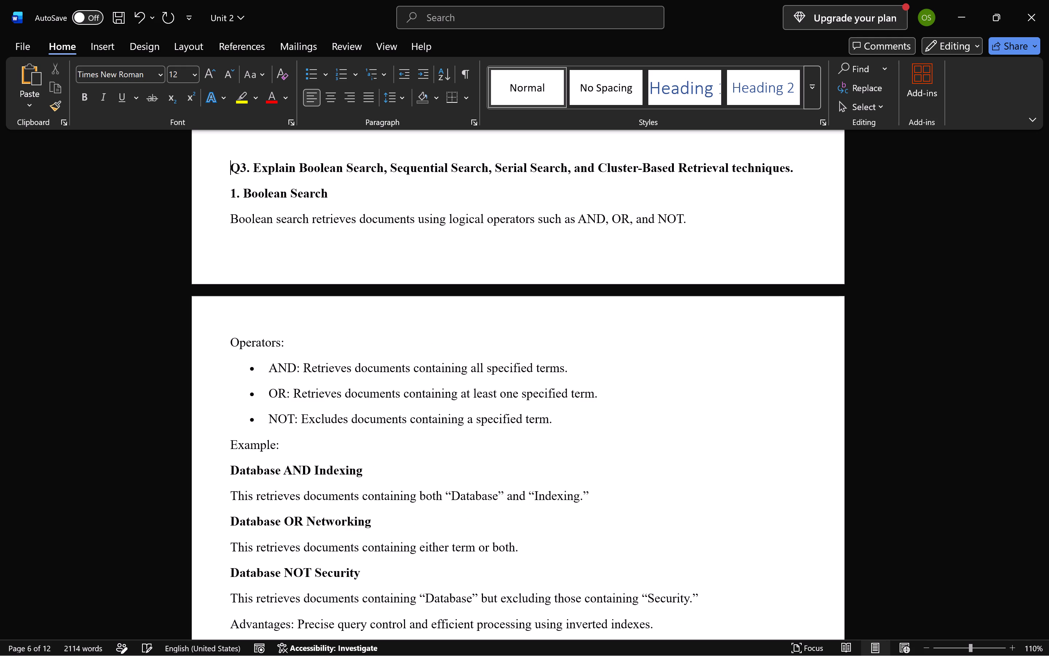
{"action": "scroll", "coordinate": [236, 370], "scroll_direction": "up", "scroll_amount": 1}
{"action": "key", "text": "BackSpace"}
{"action": "key", "text": "BackSpace"}
{"action": "key", "text": "BackSpace"}
{"action": "key", "text": "BackSpace"}
{"action": "key", "text": "BackSpace"}
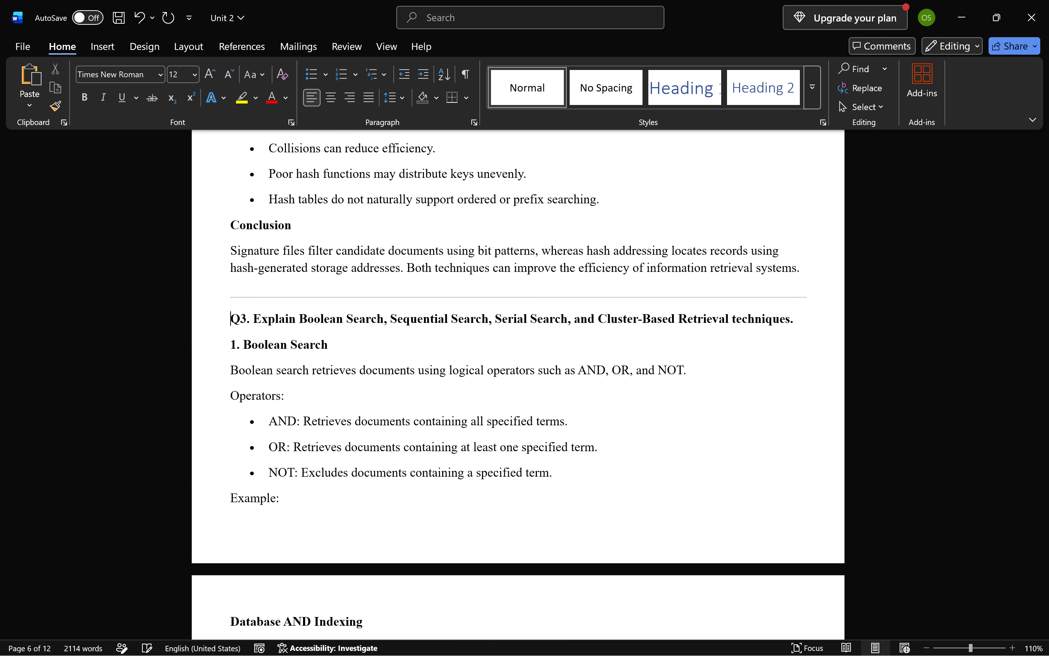
{"action": "key", "text": "ctrl+s"}
Remove the blank lines above the "3. Serial Search" heading, and save the document.
{"action": "scroll", "coordinate": [236, 370], "scroll_direction": "down", "scroll_amount": 3}
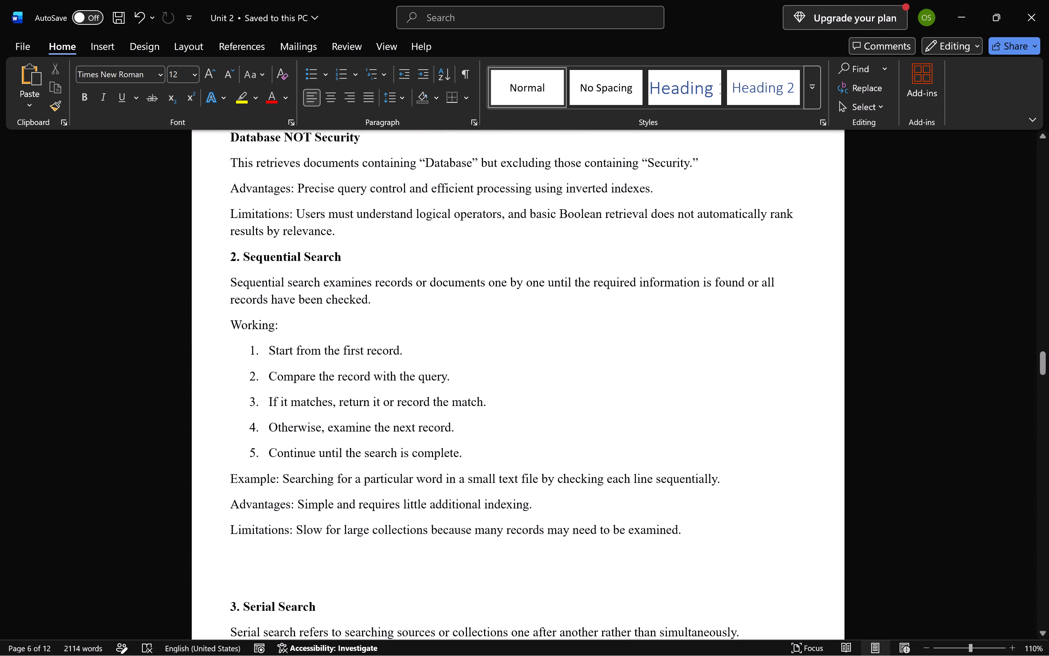
{"action": "scroll", "coordinate": [267, 379], "scroll_direction": "down", "scroll_amount": 1}
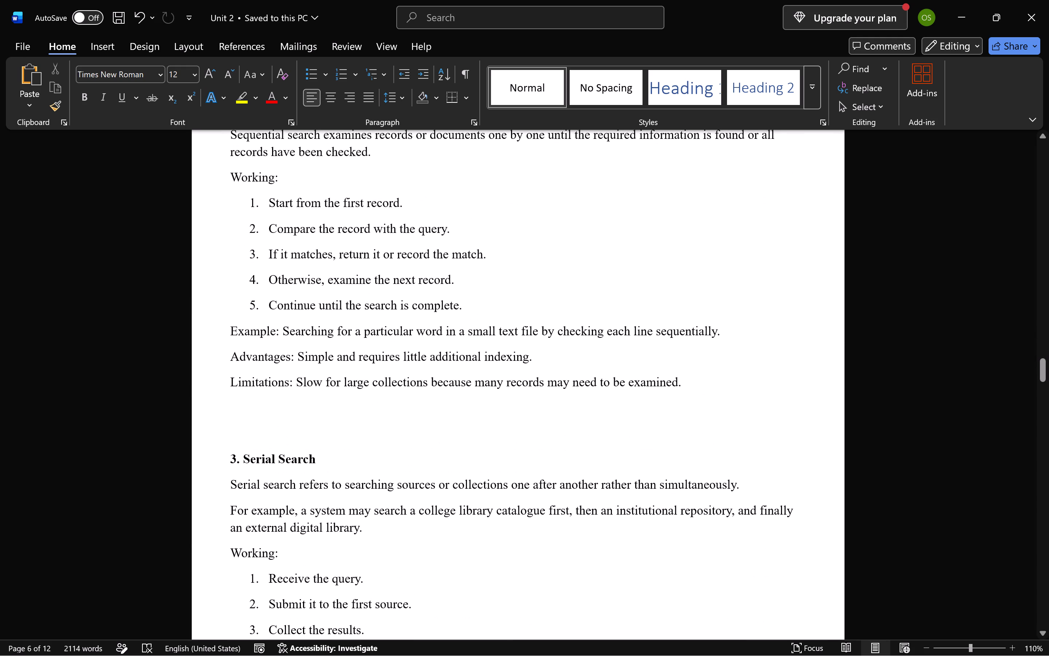
{"action": "left_click", "coordinate": [222, 462]}
{"action": "key", "text": "BackSpace"}
{"action": "key", "text": "BackSpace"}
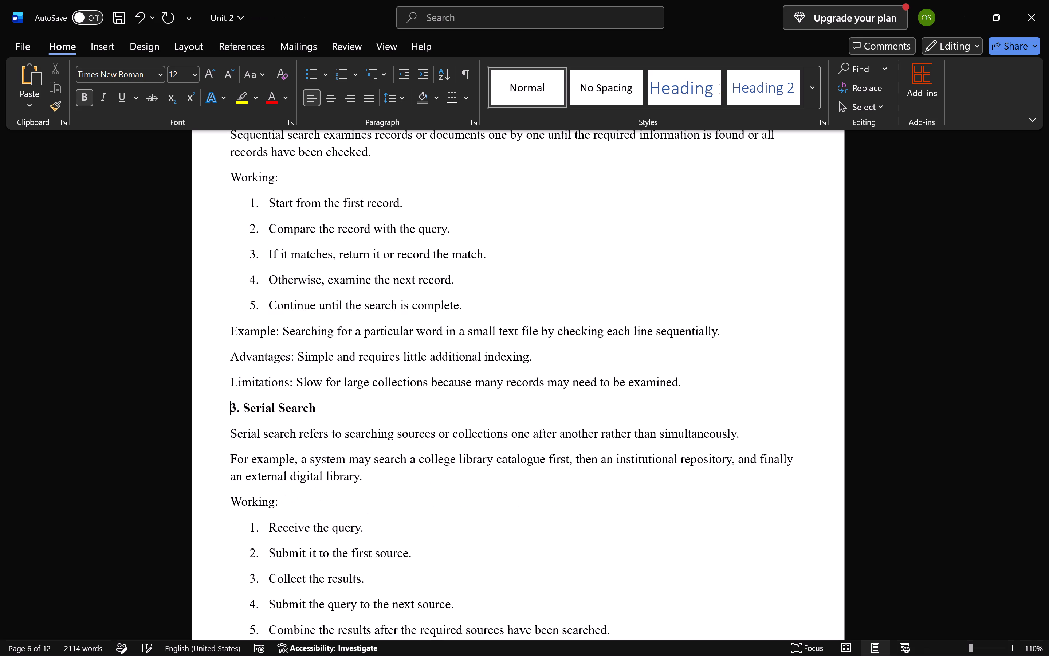
{"action": "key", "text": "ctrl+s"}
Paste the horizontal divider line below Q3's Conclusion paragraph on the search and cluster-based retrieval techniques.
{"action": "scroll", "coordinate": [222, 462], "scroll_direction": "down", "scroll_amount": 3}
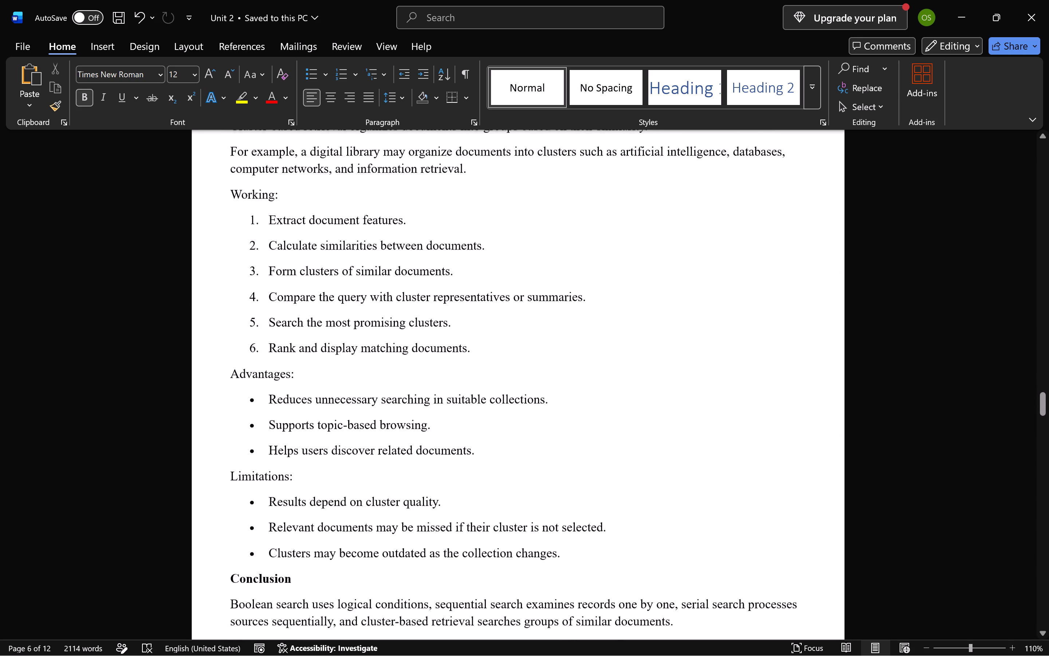
{"action": "scroll", "coordinate": [222, 462], "scroll_direction": "down", "scroll_amount": 1}
{"action": "left_click", "coordinate": [264, 430]}
{"action": "key", "text": "ctrl+v"}
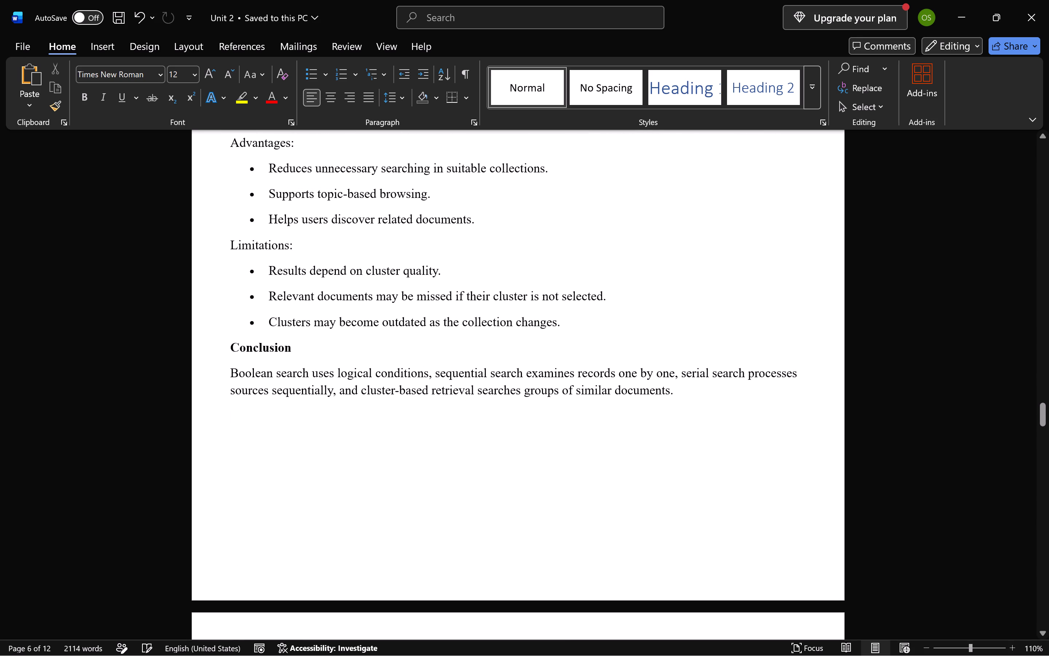
Remove the blank lines above the Q4 query languages heading in the Unit 2 document, and save.
{"action": "scroll", "coordinate": [264, 430], "scroll_direction": "down", "scroll_amount": 2}
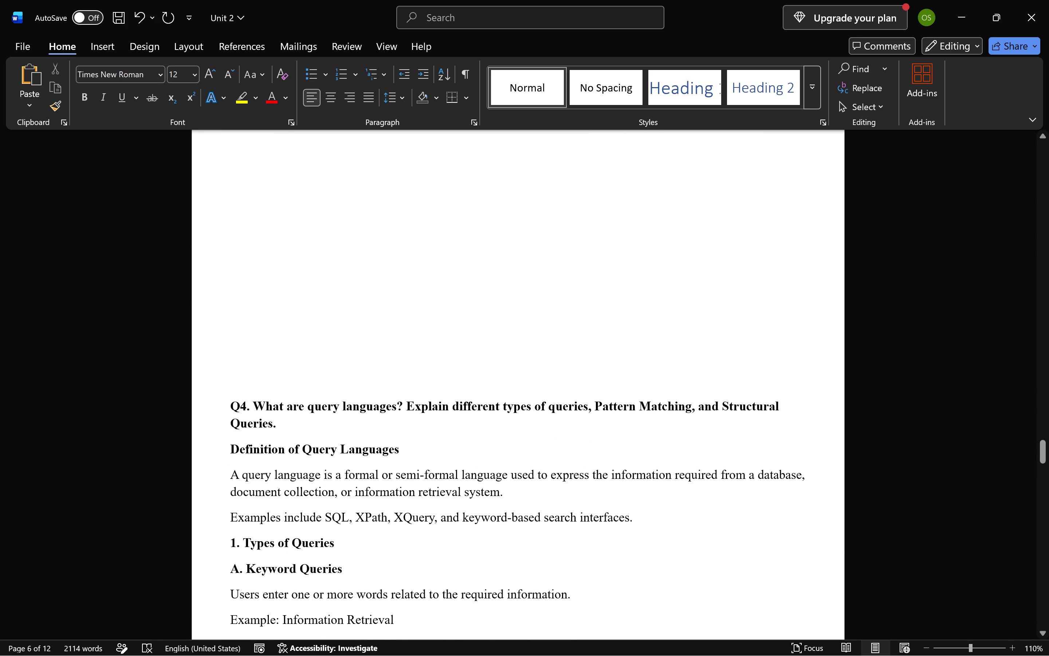
{"action": "left_click", "coordinate": [230, 406]}
{"action": "key", "text": "BackSpace"}
{"action": "key", "text": "BackSpace"}
{"action": "key", "text": "BackSpace"}
{"action": "key", "text": "BackSpace"}
{"action": "key", "text": "BackSpace"}
{"action": "key", "text": "BackSpace"}
{"action": "key", "text": "BackSpace"}
{"action": "key", "text": "BackSpace"}
{"action": "key", "text": "BackSpace"}
{"action": "key", "text": "BackSpace"}
{"action": "key", "text": "BackSpace"}
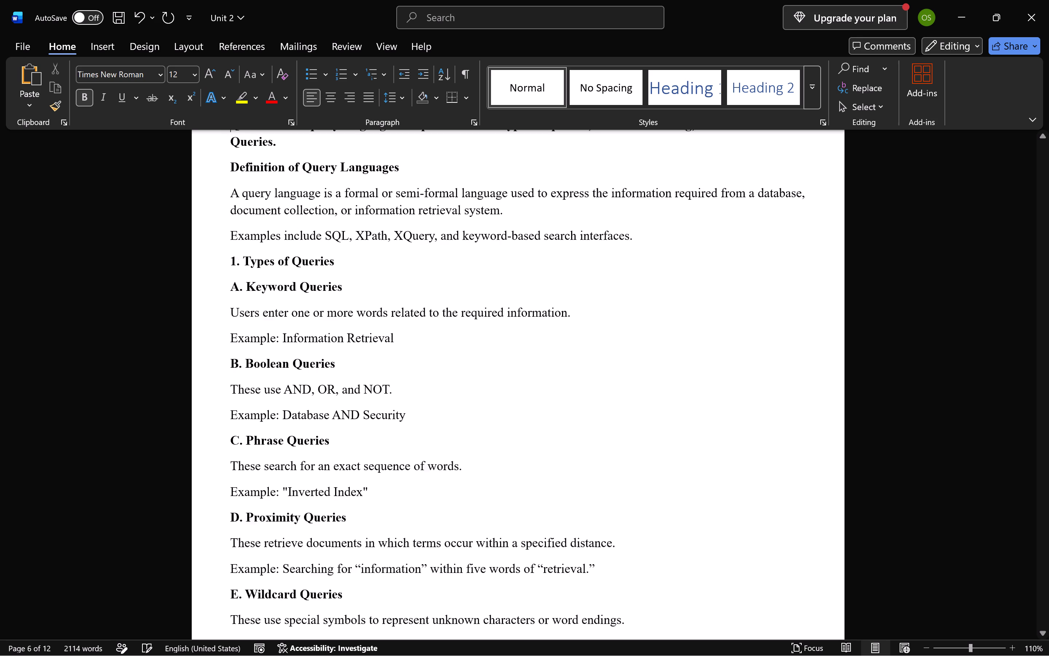
{"action": "key", "text": "BackSpace"}
{"action": "scroll", "coordinate": [230, 406], "scroll_direction": "up", "scroll_amount": 2}
{"action": "key", "text": "BackSpace"}
{"action": "key", "text": "BackSpace"}
{"action": "key", "text": "BackSpace"}
{"action": "key", "text": "BackSpace"}
{"action": "key", "text": "BackSpace"}
{"action": "key", "text": "BackSpace"}
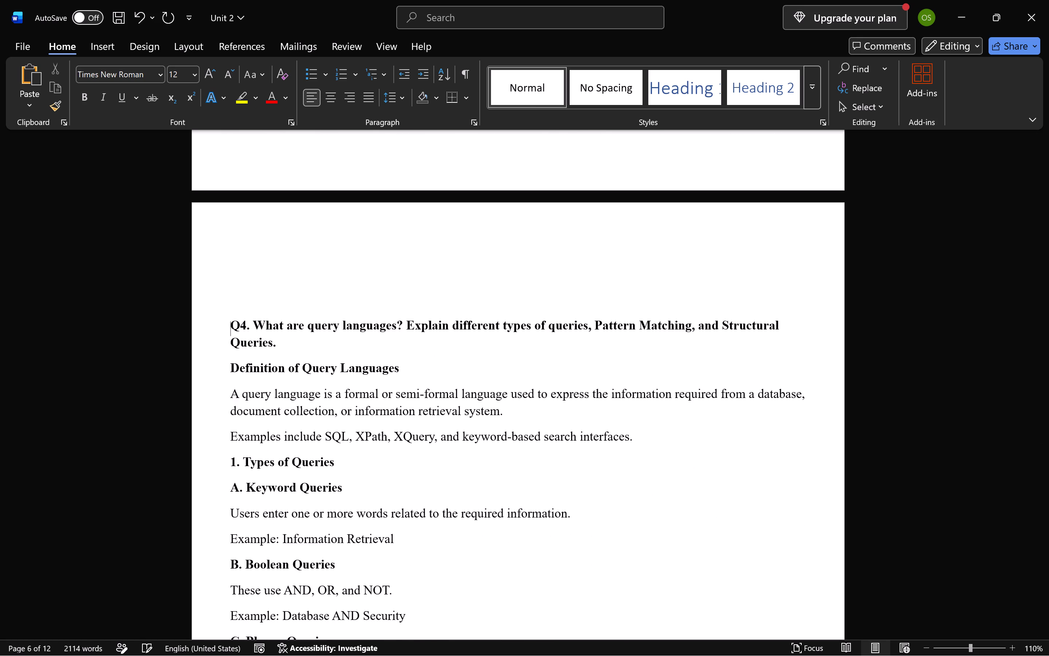
{"action": "key", "text": "BackSpace"}
{"action": "key", "text": "BackSpace"}
{"action": "key", "text": "BackSpace"}
{"action": "key", "text": "BackSpace"}
{"action": "key", "text": "ctrl+s"}
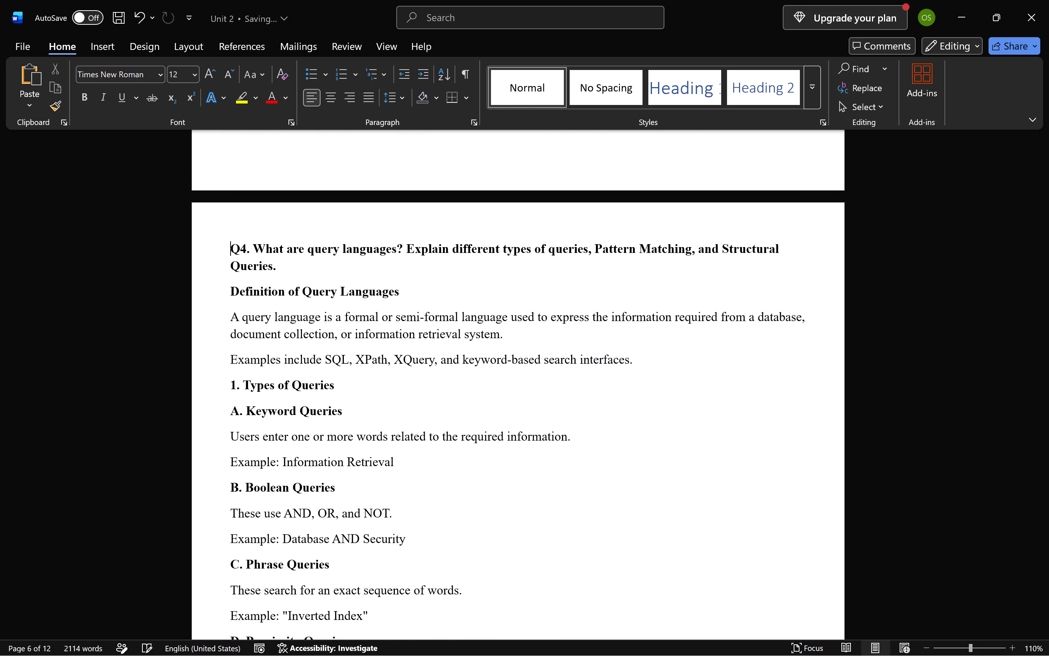
Check the rest of the Unit 2 document from Q4 to the Q5 conclusion, and save and close it.
{"action": "scroll", "coordinate": [230, 406], "scroll_direction": "down", "scroll_amount": 3}
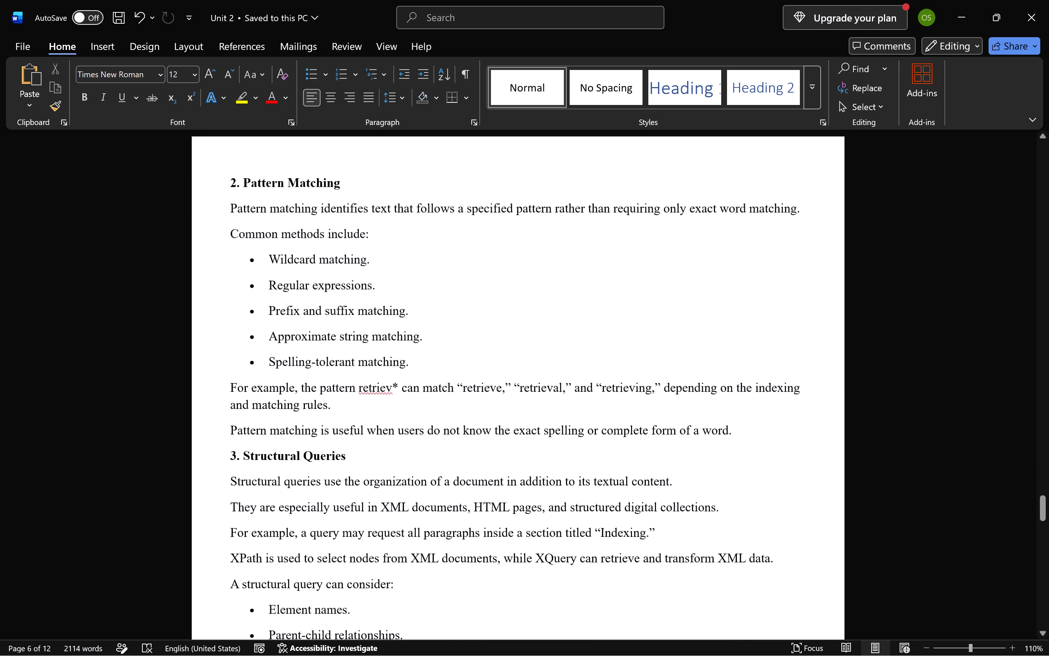
{"action": "scroll", "coordinate": [230, 406], "scroll_direction": "down", "scroll_amount": 2}
{"action": "left_click", "coordinate": [325, 319]}
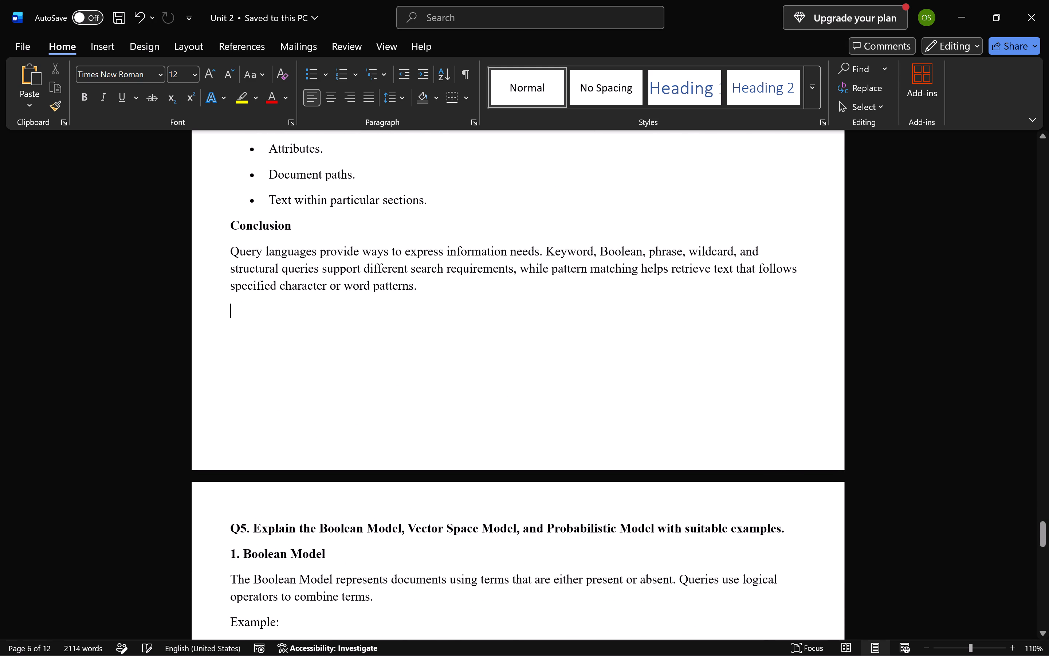
{"action": "scroll", "coordinate": [325, 319], "scroll_direction": "down", "scroll_amount": 10}
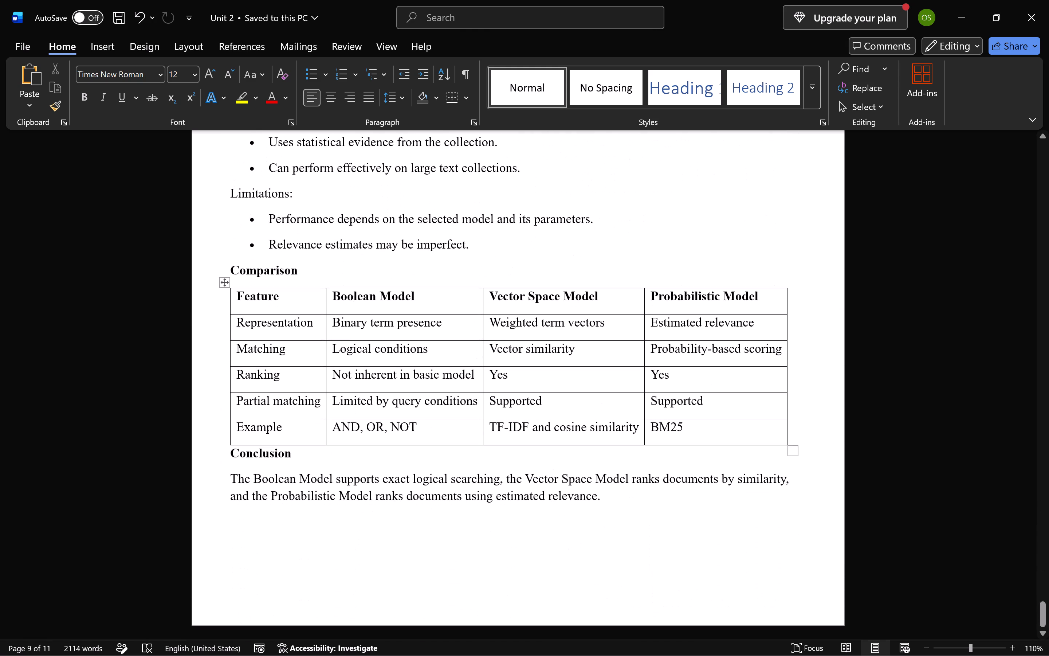
{"action": "left_click", "coordinate": [354, 567]}
{"action": "key", "text": "ctrl+s"}
{"action": "key", "text": "ctrl+s"}
{"action": "key", "text": "ctrl+s"}
{"action": "key", "text": "ctrl+s"}
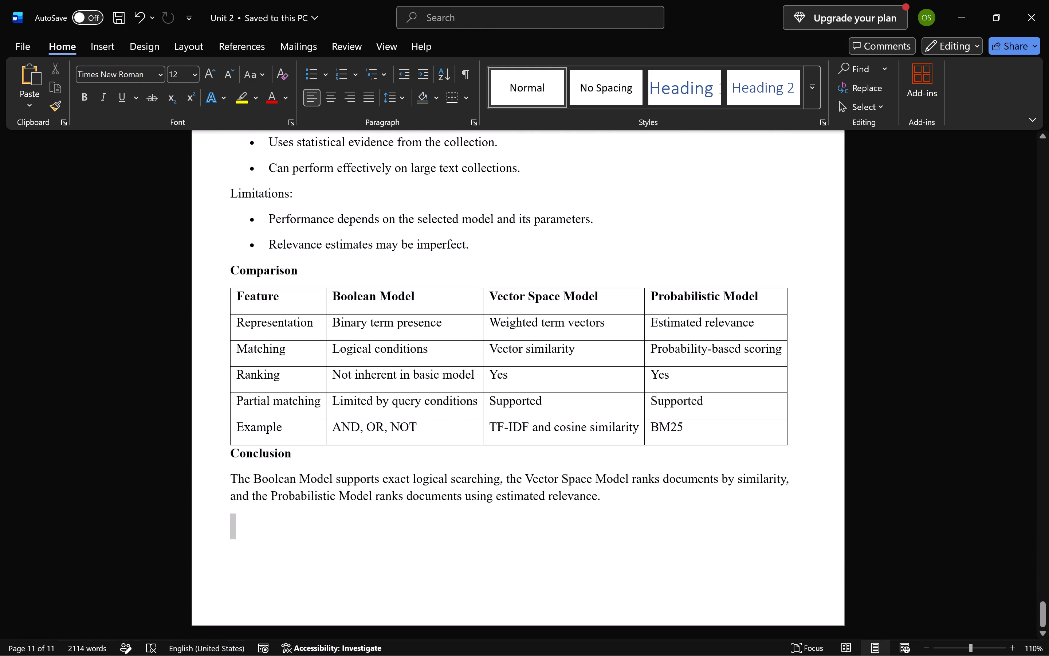
{"action": "key", "text": "ctrl+s"}
{"action": "left_click", "coordinate": [1048, 0]}
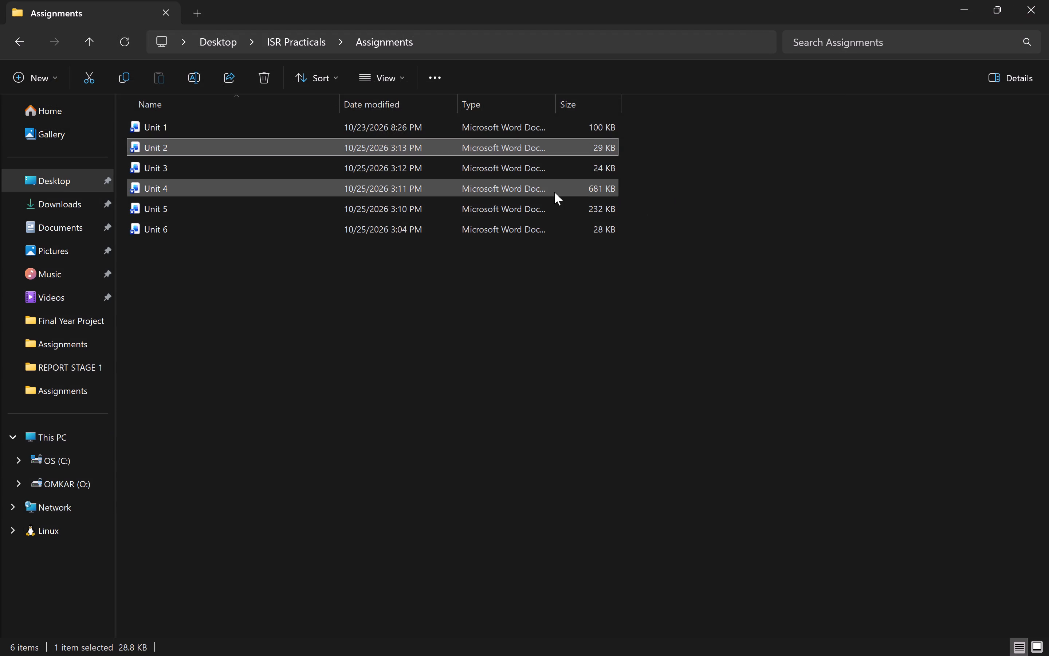
Open the Unit 3 document from the Assignments folder, review its dividers and spacing to the end, and save and close it.
{"action": "double_click", "coordinate": [467, 158]}
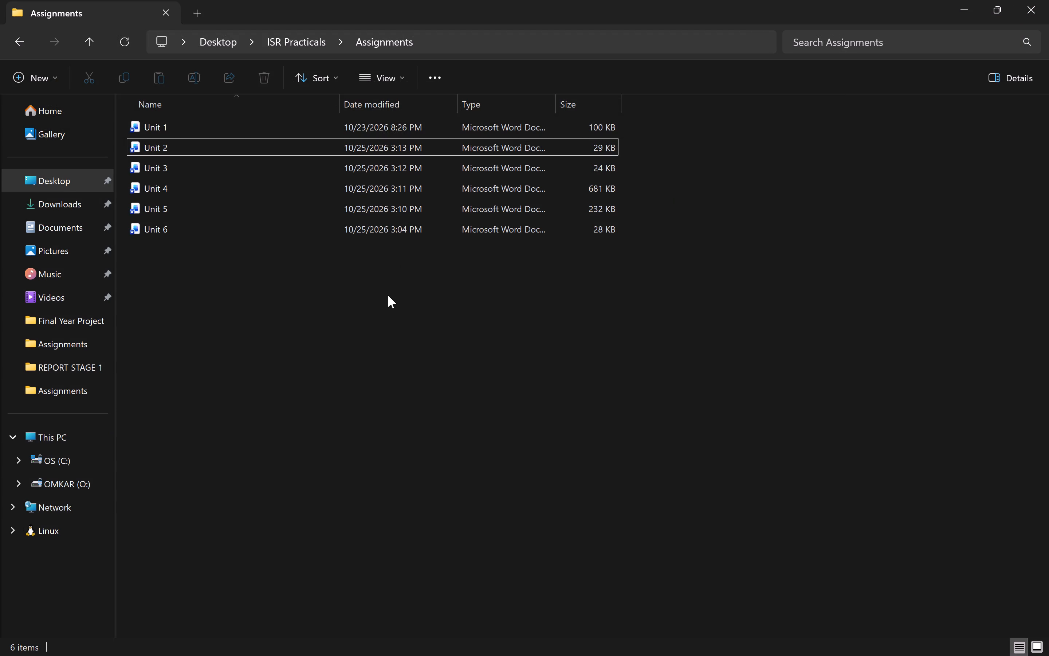
{"action": "left_click", "coordinate": [388, 295]}
{"action": "double_click", "coordinate": [395, 166]}
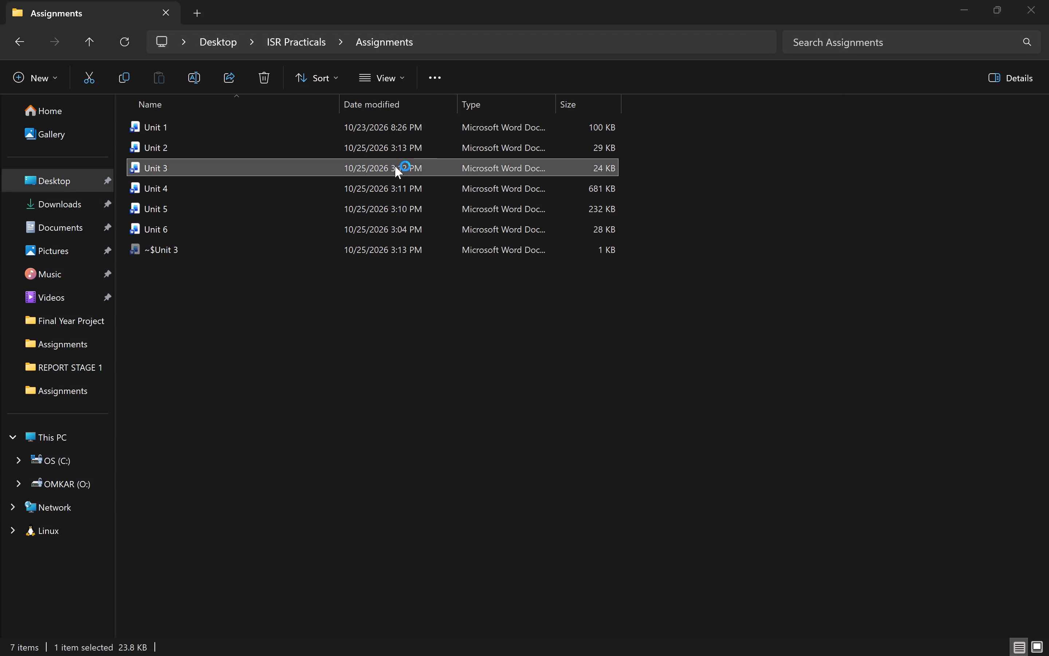
{"action": "scroll", "coordinate": [388, 308], "scroll_direction": "down", "scroll_amount": 3}
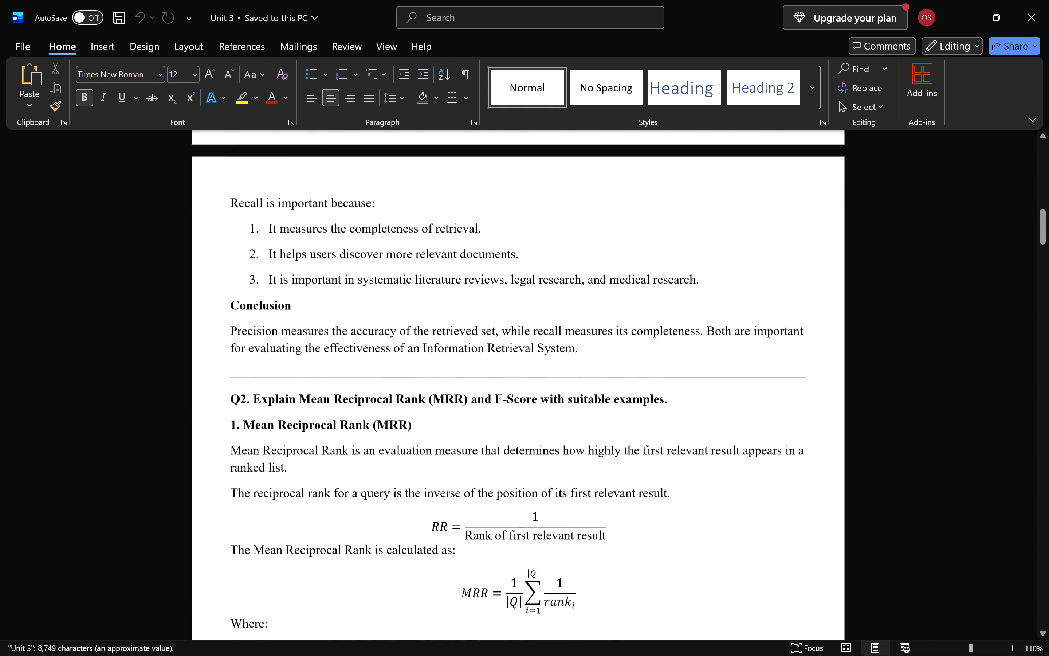
{"action": "scroll", "coordinate": [388, 308], "scroll_direction": "down", "scroll_amount": 6}
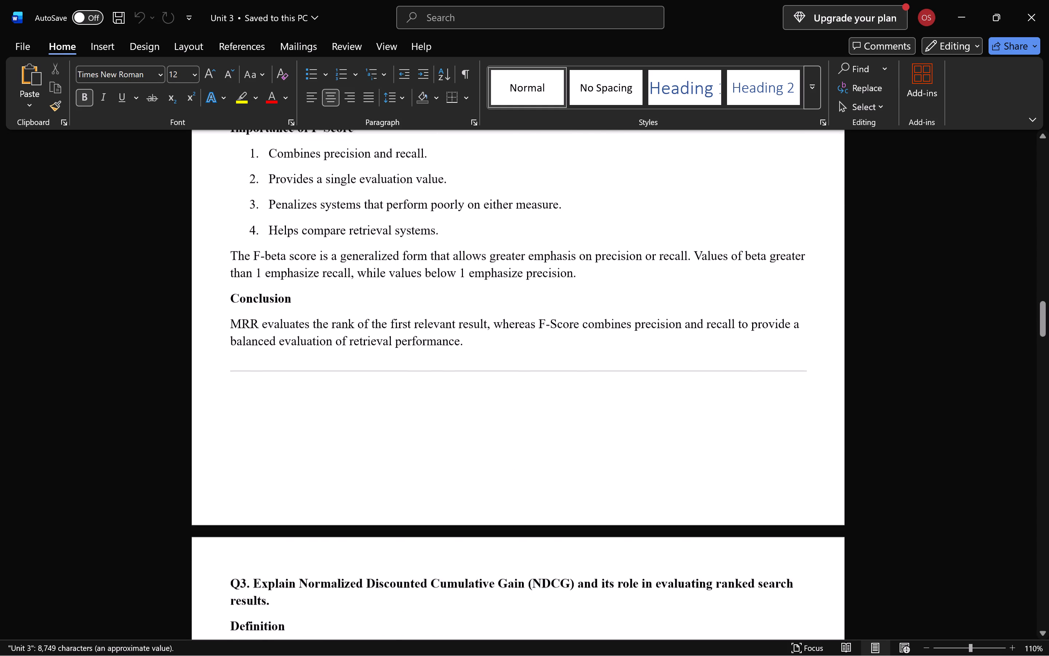
{"action": "scroll", "coordinate": [388, 308], "scroll_direction": "down", "scroll_amount": 6}
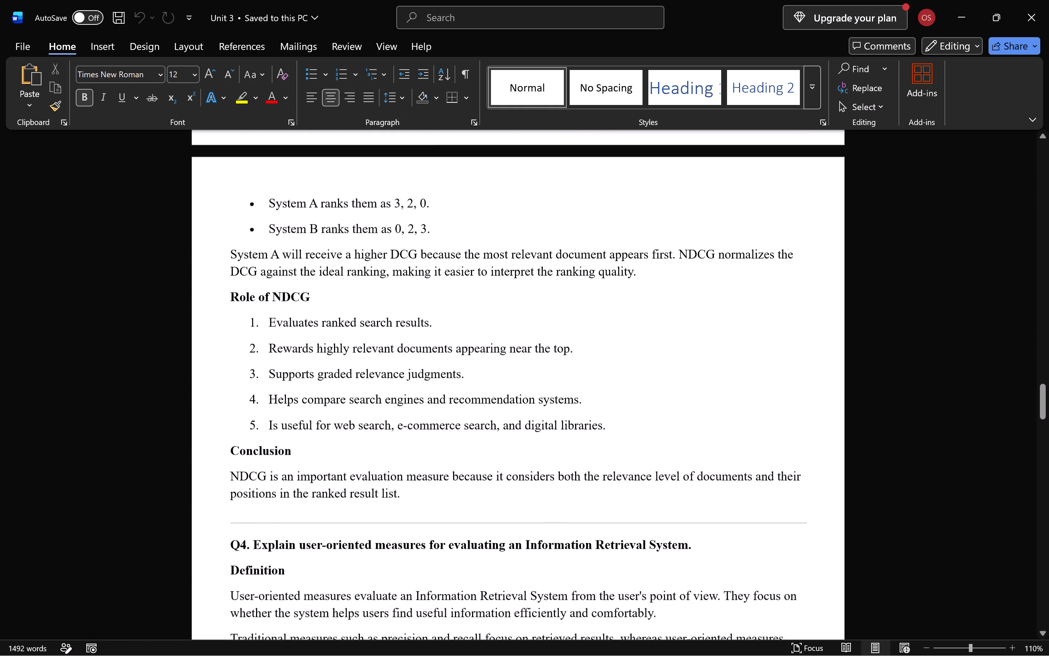
{"action": "scroll", "coordinate": [388, 308], "scroll_direction": "down", "scroll_amount": 5}
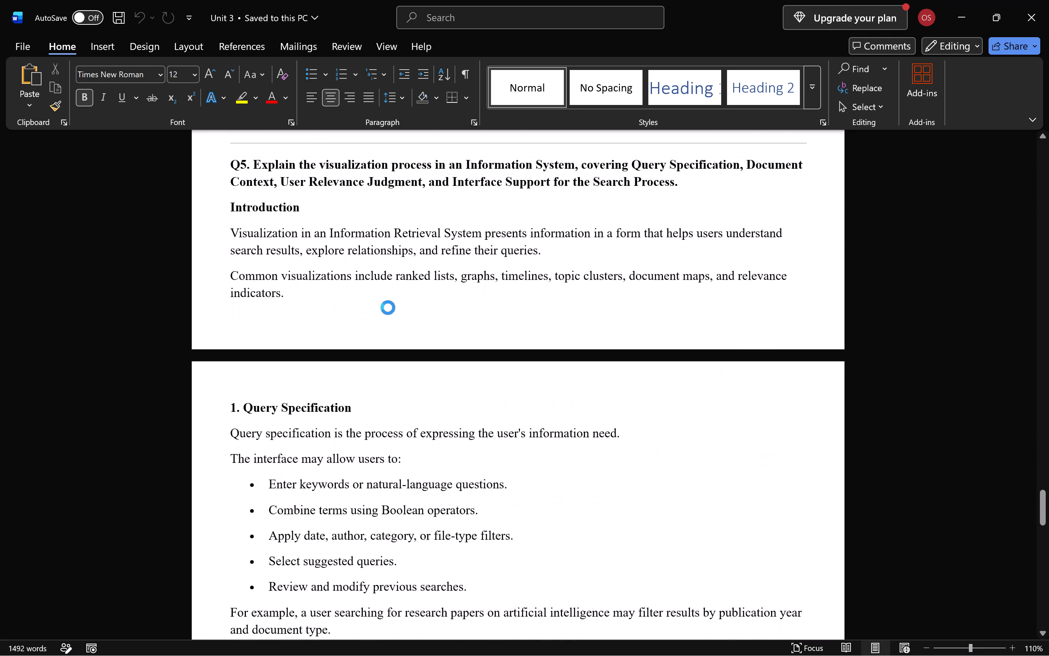
{"action": "scroll", "coordinate": [388, 308], "scroll_direction": "down", "scroll_amount": 6}
{"action": "left_click", "coordinate": [601, 319]}
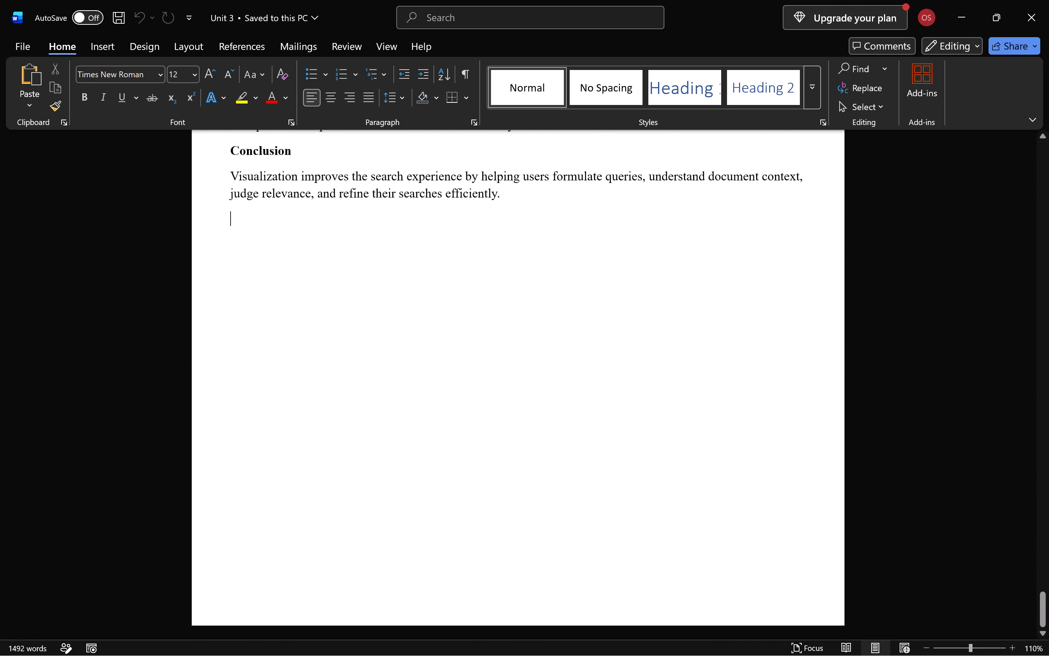
{"action": "left_click", "coordinate": [468, 337]}
{"action": "key", "text": "ctrl+s"}
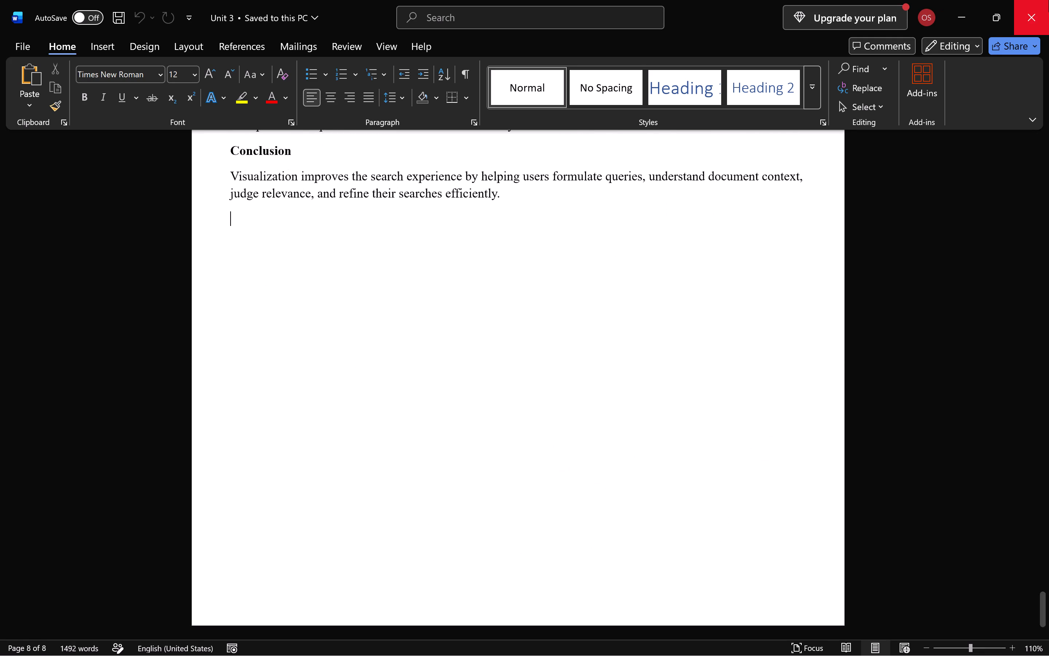
{"action": "left_click", "coordinate": [1048, 0]}
Open the Unit 1 document, remove the blank line above Q2's closing paragraph below Relevance Feedback, and save.
{"action": "double_click", "coordinate": [441, 127]}
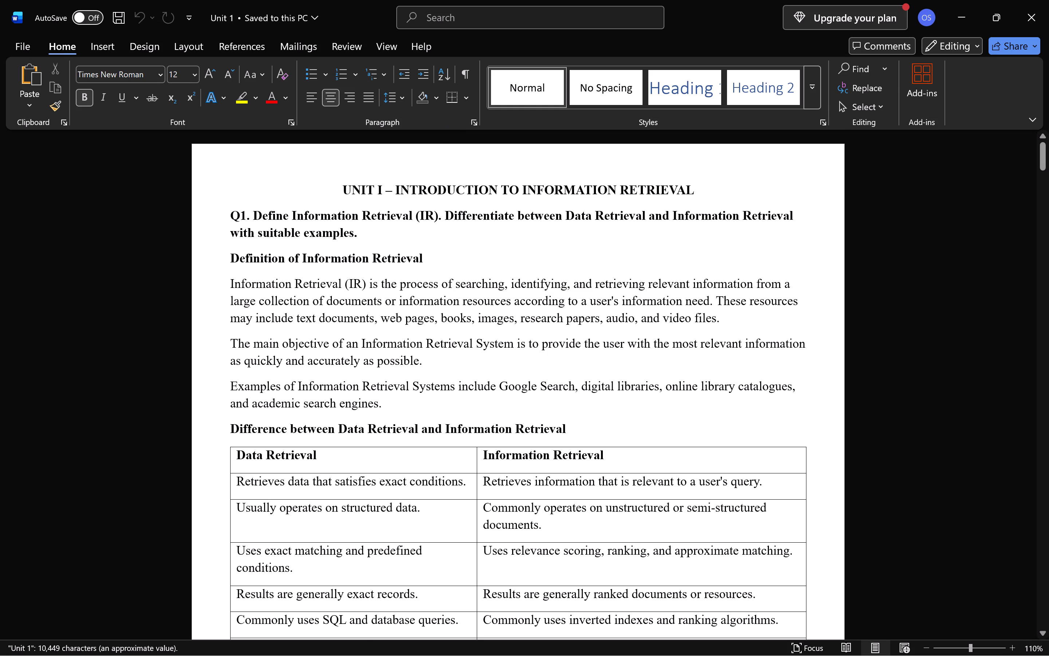
{"action": "scroll", "coordinate": [455, 292], "scroll_direction": "down", "scroll_amount": 5}
{"action": "scroll", "coordinate": [455, 292], "scroll_direction": "up", "scroll_amount": 1}
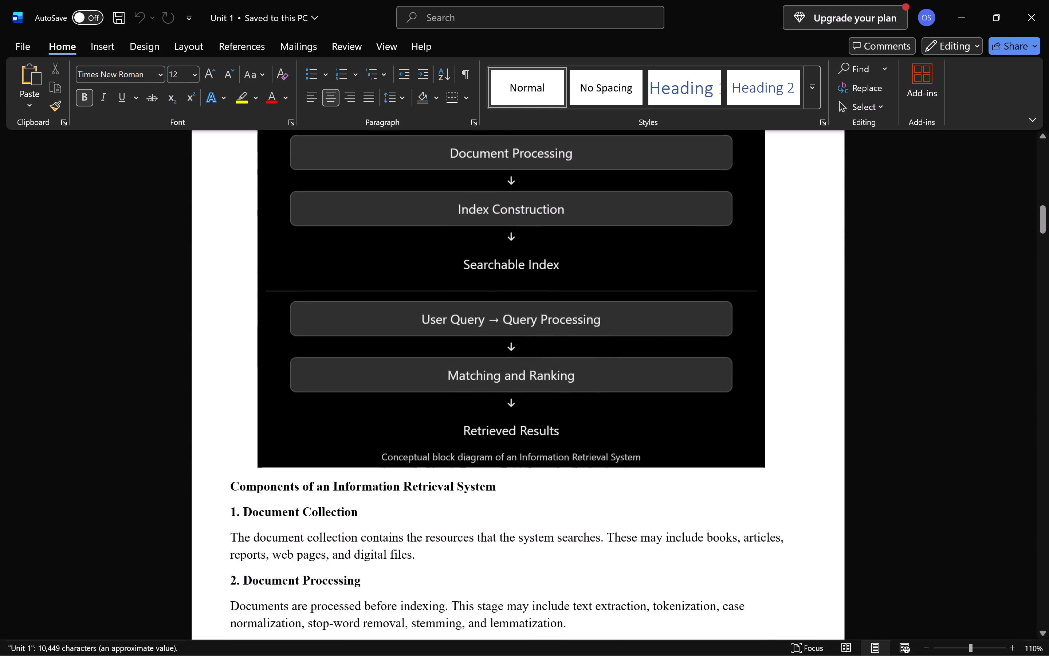
{"action": "scroll", "coordinate": [455, 292], "scroll_direction": "up", "scroll_amount": 4}
{"action": "scroll", "coordinate": [455, 292], "scroll_direction": "down", "scroll_amount": 3}
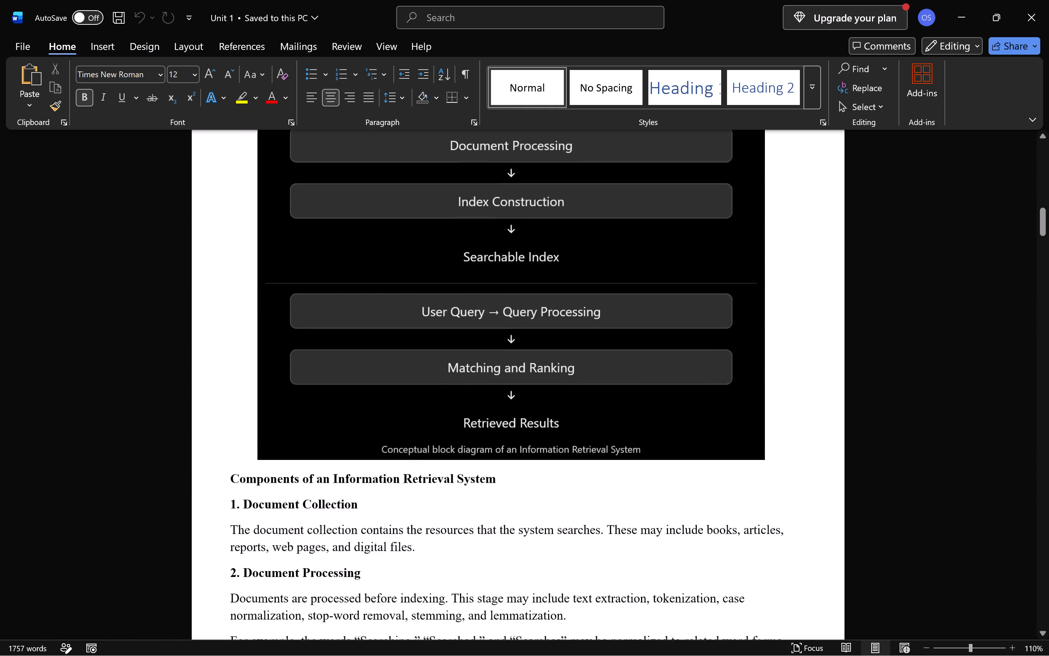
{"action": "scroll", "coordinate": [455, 292], "scroll_direction": "down", "scroll_amount": 7}
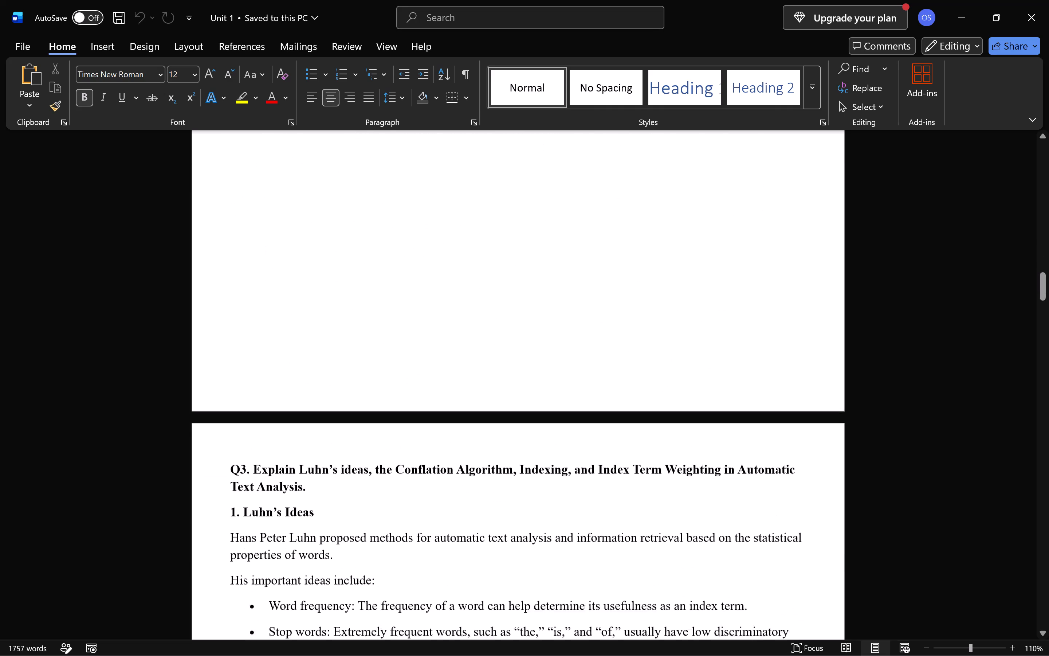
{"action": "scroll", "coordinate": [455, 292], "scroll_direction": "up", "scroll_amount": 2}
{"action": "left_click", "coordinate": [230, 332]}
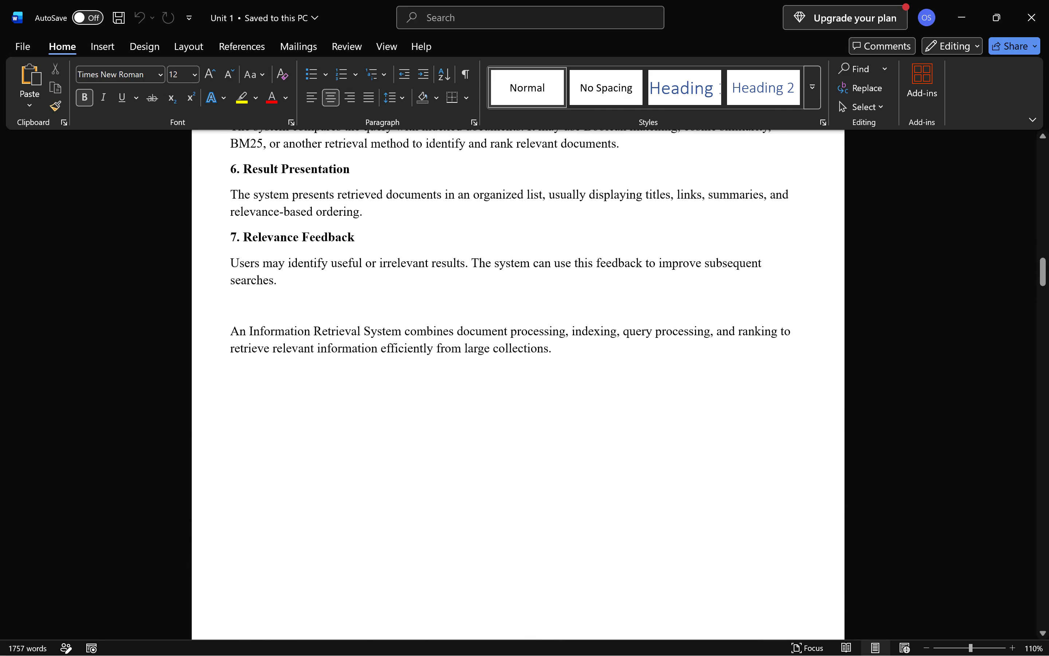
{"action": "key", "text": "BackSpace"}
{"action": "key", "text": "ctrl+s"}
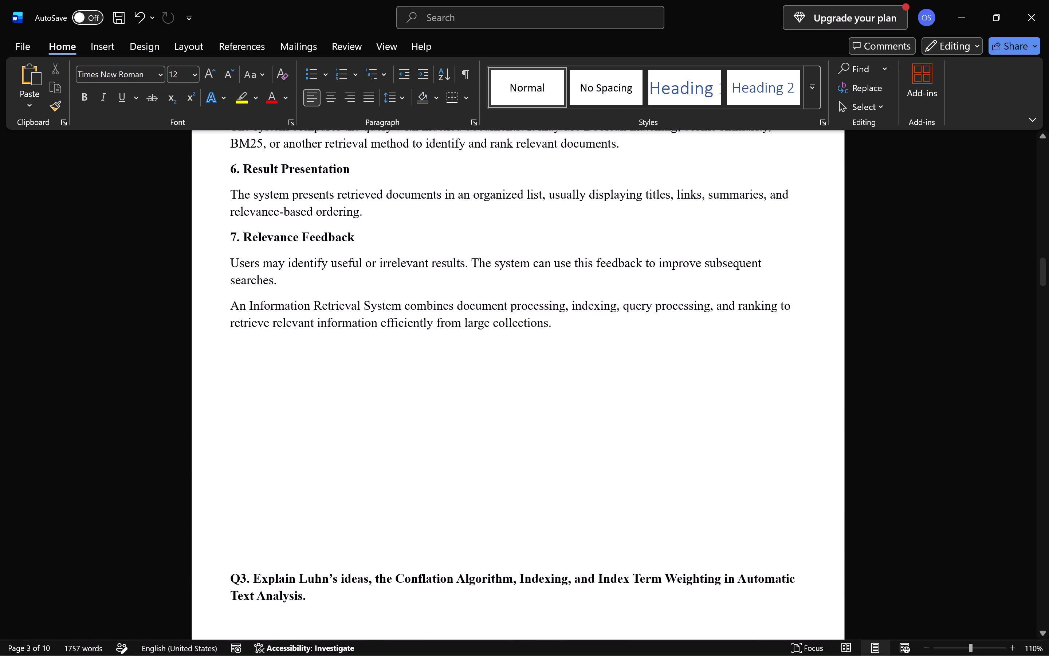
Insert a blank line before the Q3 heading on Luhn's ideas to move it onto the next page, and save.
{"action": "left_click", "coordinate": [231, 582]}
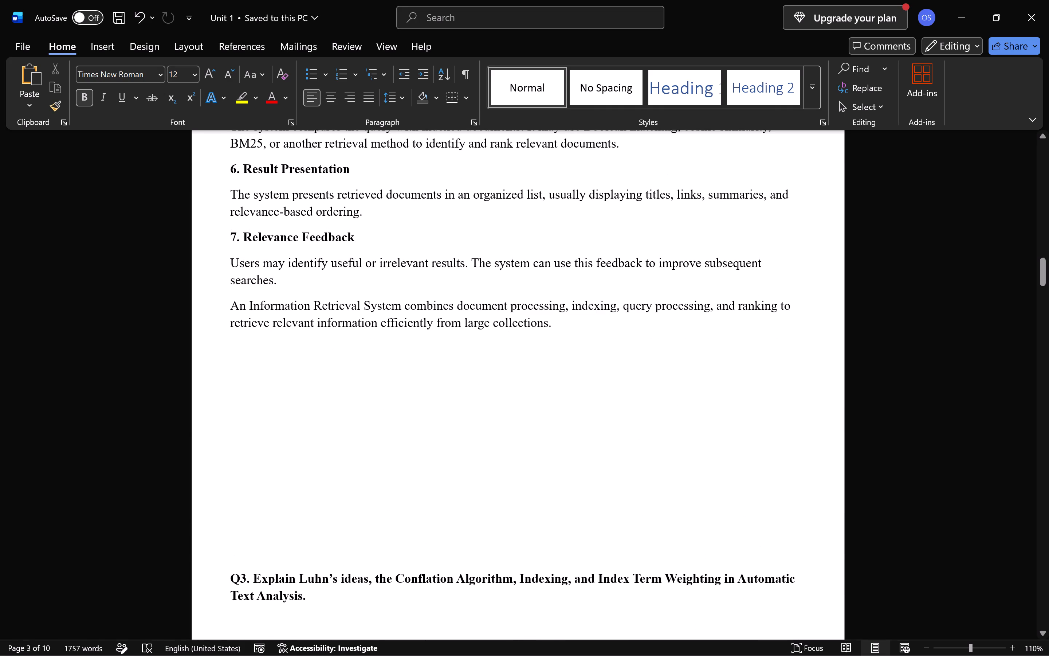
{"action": "key", "text": "Return"}
{"action": "key", "text": "ctrl+s"}
Replace the page-wide line above the Q4 Probabilistic Indexing heading with the copied horizontal divider line, and save.
{"action": "scroll", "coordinate": [231, 582], "scroll_direction": "down", "scroll_amount": 2}
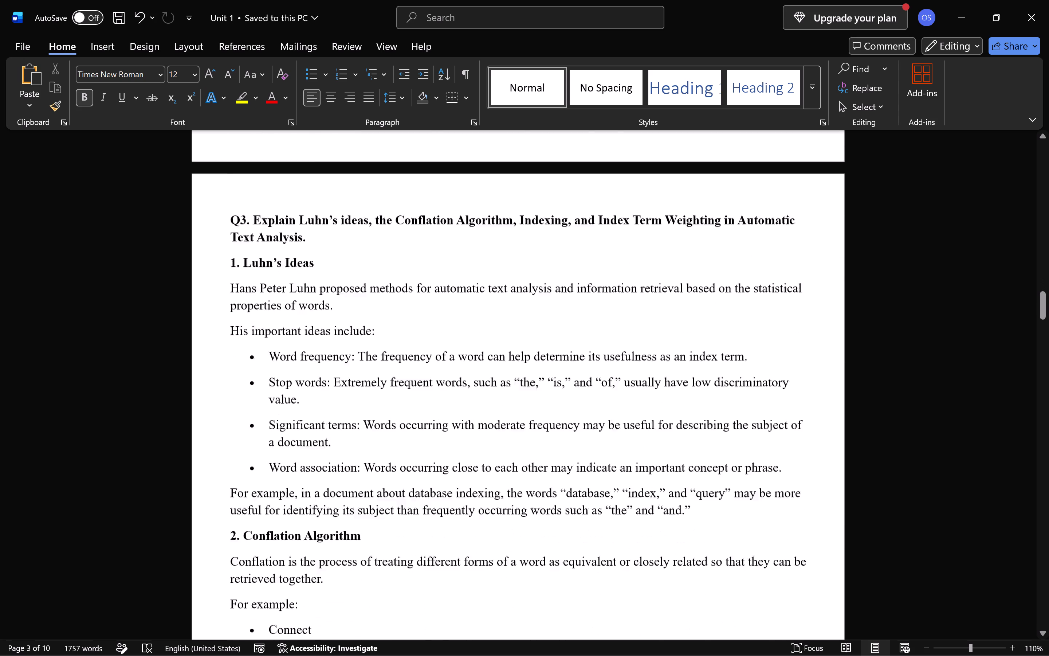
{"action": "scroll", "coordinate": [231, 582], "scroll_direction": "down", "scroll_amount": 6}
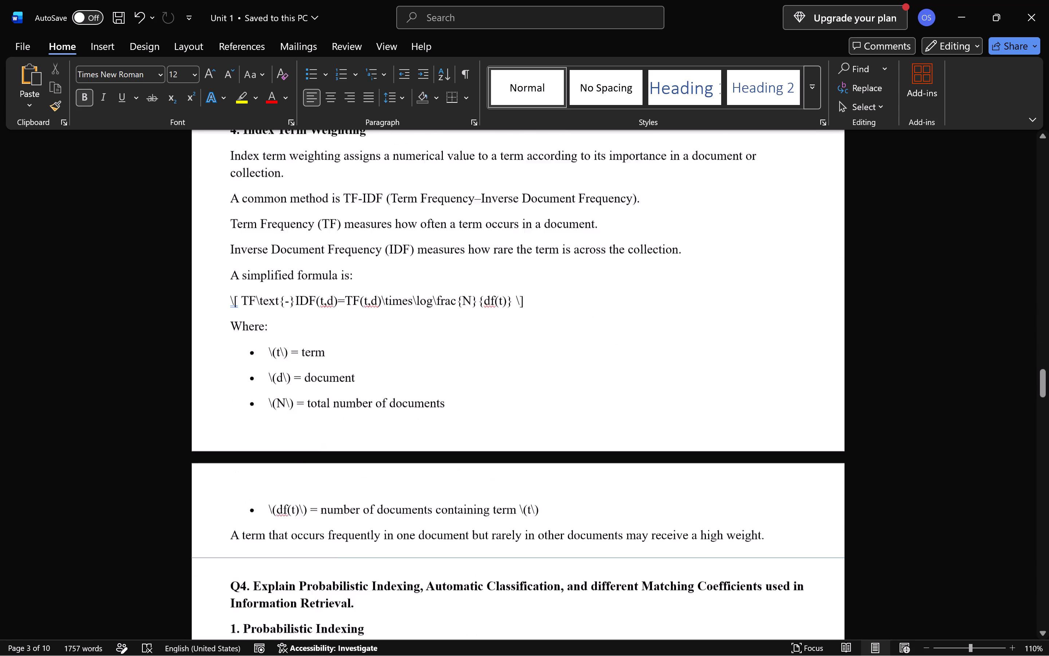
{"action": "scroll", "coordinate": [231, 582], "scroll_direction": "down", "scroll_amount": 5}
{"action": "scroll", "coordinate": [231, 582], "scroll_direction": "up", "scroll_amount": 1}
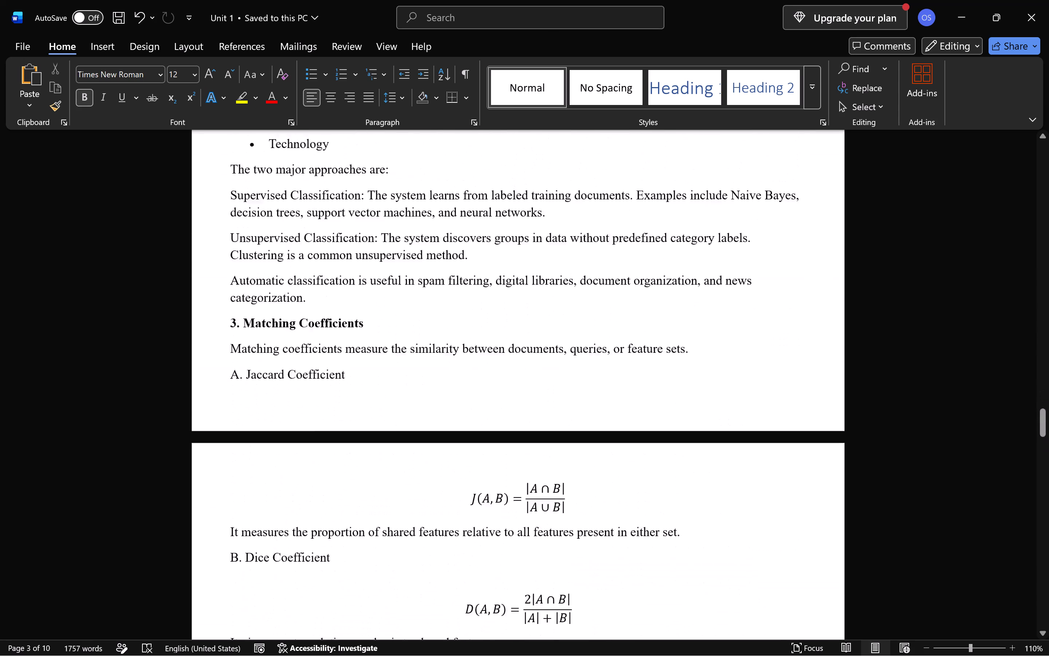
{"action": "scroll", "coordinate": [231, 582], "scroll_direction": "up", "scroll_amount": 2}
{"action": "left_click", "coordinate": [241, 618]}
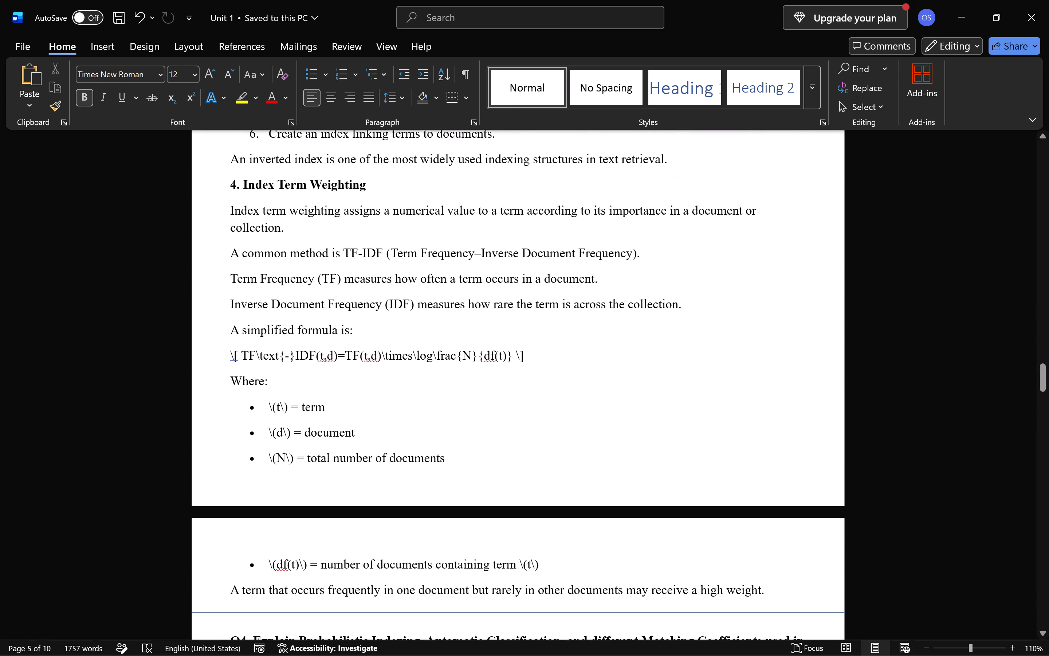
{"action": "left_click", "coordinate": [203, 613]}
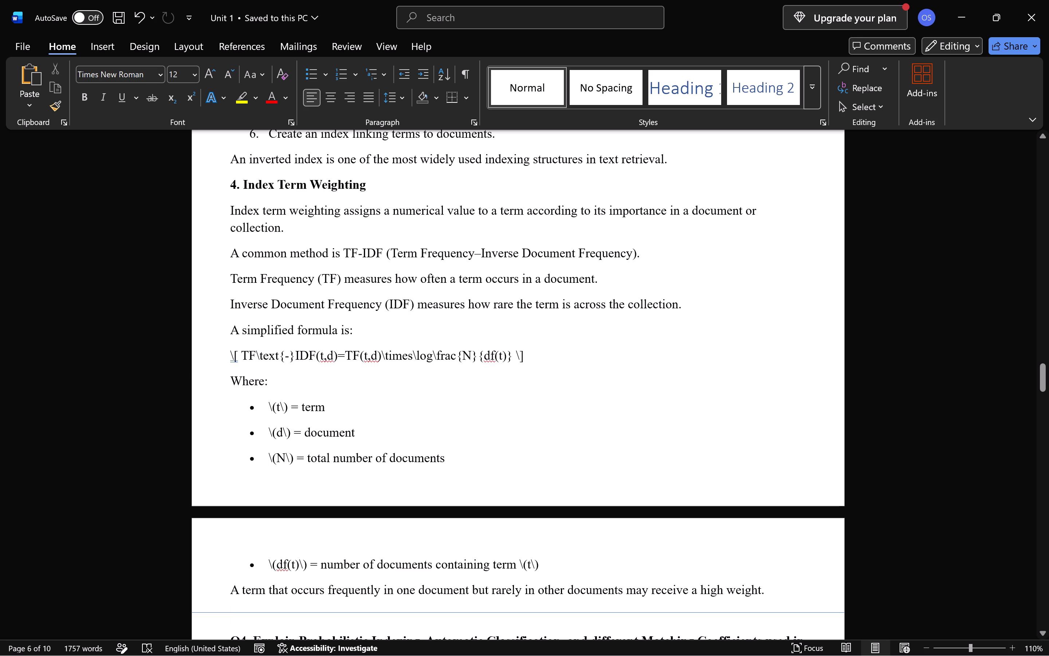
{"action": "left_click", "coordinate": [217, 614]}
{"action": "left_click", "coordinate": [231, 612]}
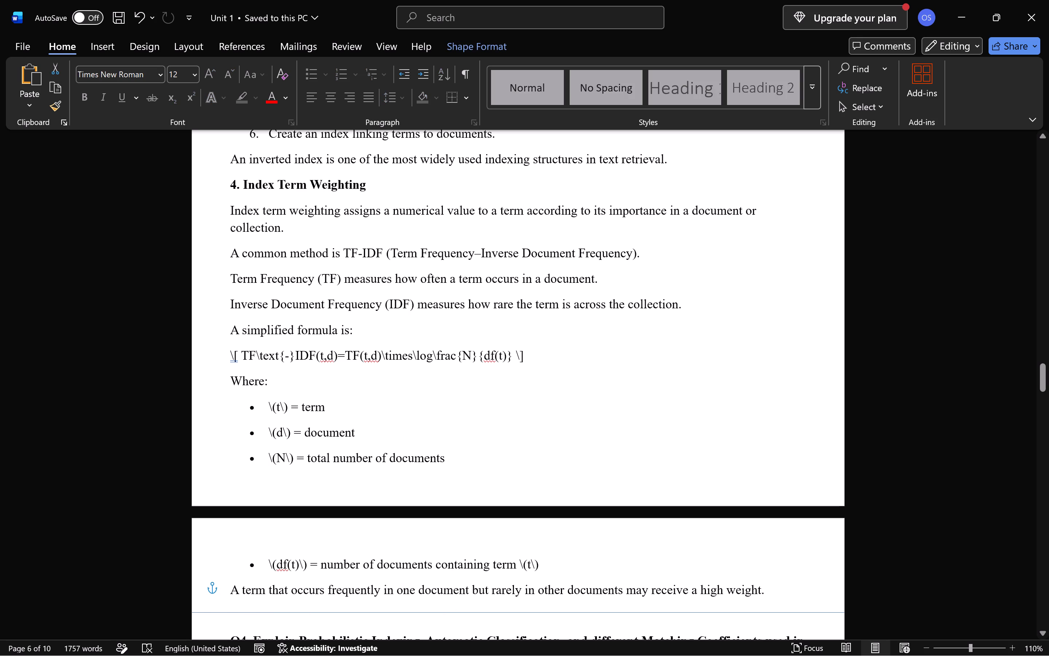
{"action": "left_click", "coordinate": [231, 612]}
{"action": "key", "text": "Delete"}
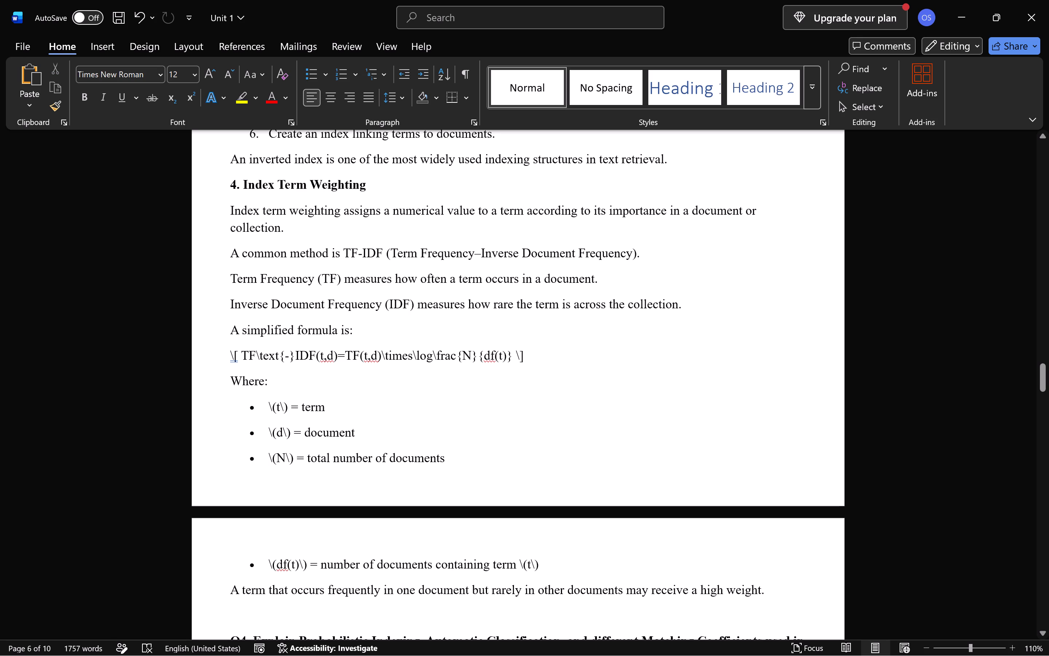
{"action": "left_click", "coordinate": [254, 618]}
{"action": "key", "text": "ctrl+v"}
{"action": "scroll", "coordinate": [254, 618], "scroll_direction": "down", "scroll_amount": 1}
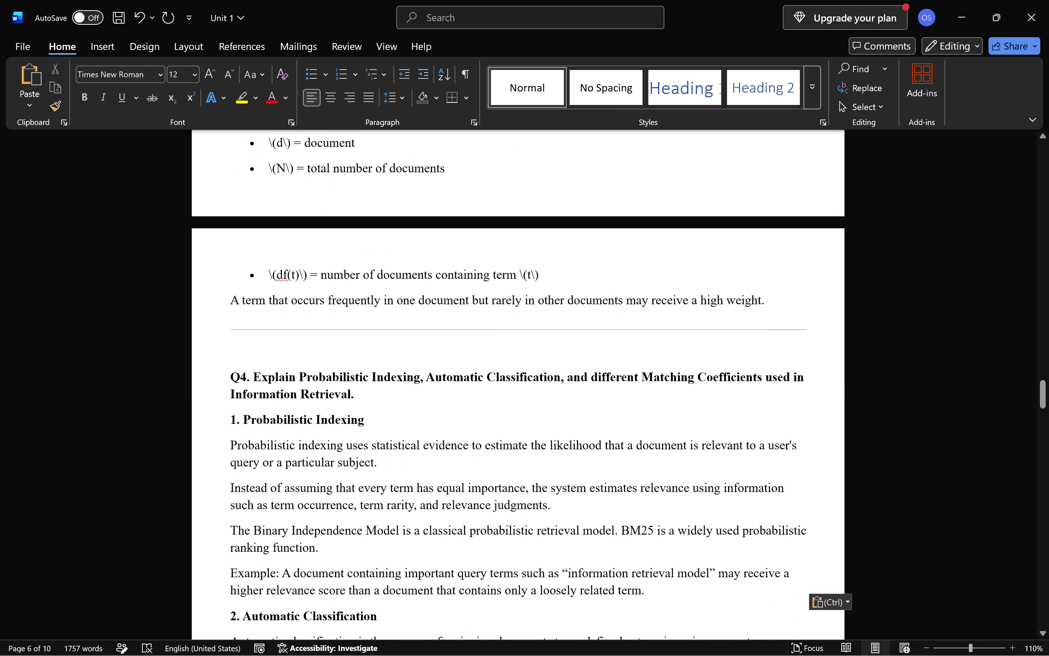
{"action": "key", "text": "ctrl+s"}
Remove the two blank lines above the Q5 Cluster Hypothesis heading, and save the document.
{"action": "scroll", "coordinate": [254, 618], "scroll_direction": "down", "scroll_amount": 6}
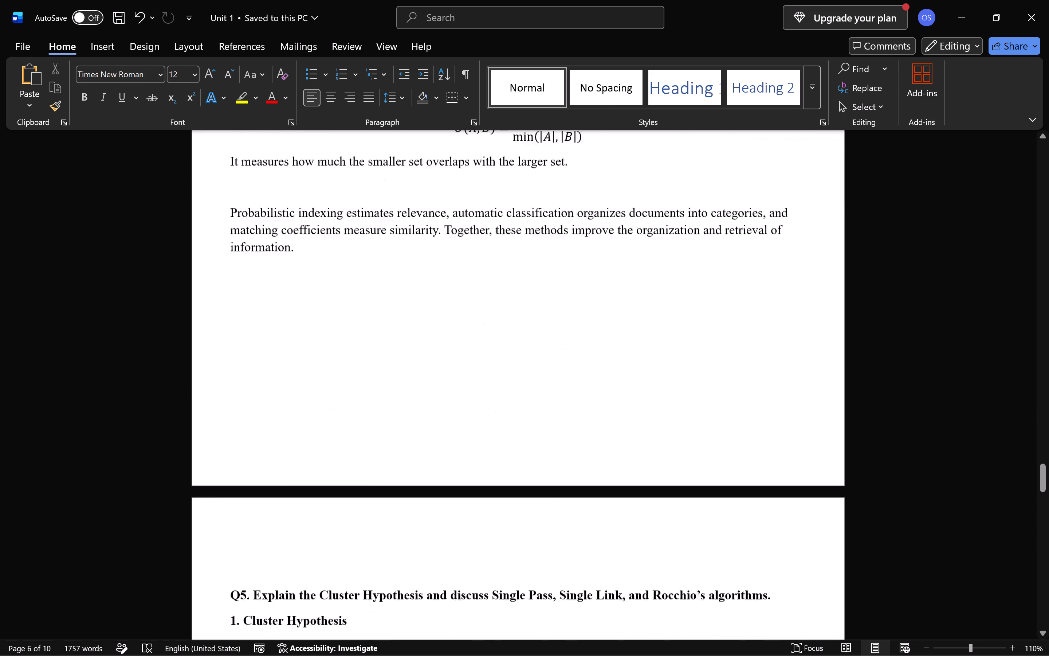
{"action": "scroll", "coordinate": [254, 618], "scroll_direction": "down", "scroll_amount": 2}
{"action": "scroll", "coordinate": [209, 315], "scroll_direction": "up", "scroll_amount": 1}
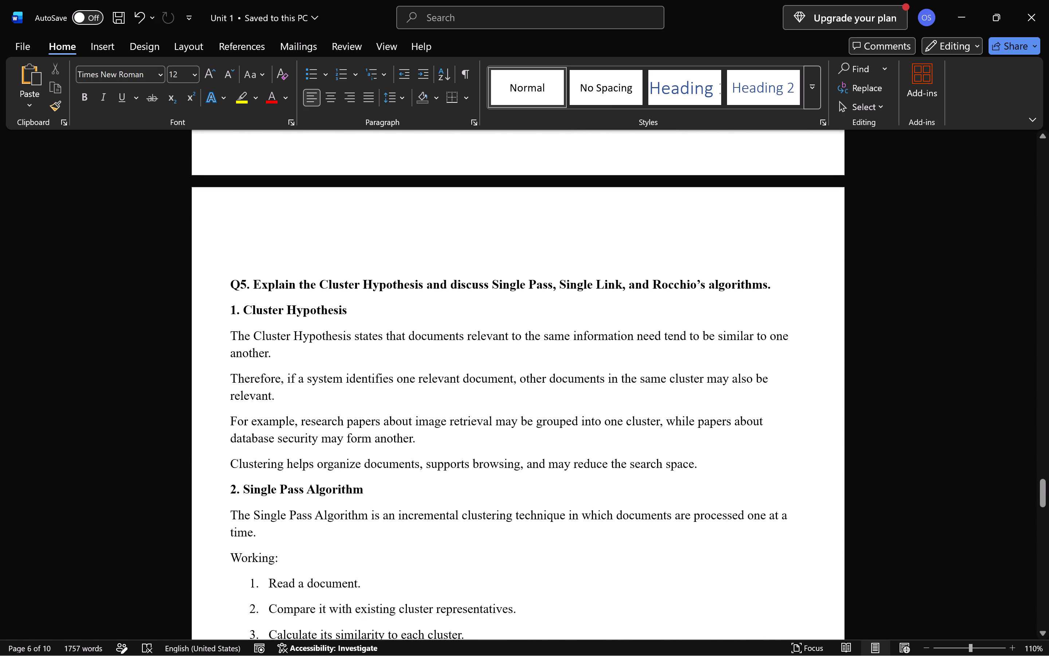
{"action": "left_click", "coordinate": [239, 279]}
{"action": "key", "text": "Left"}
{"action": "key", "text": "BackSpace"}
{"action": "key", "text": "BackSpace"}
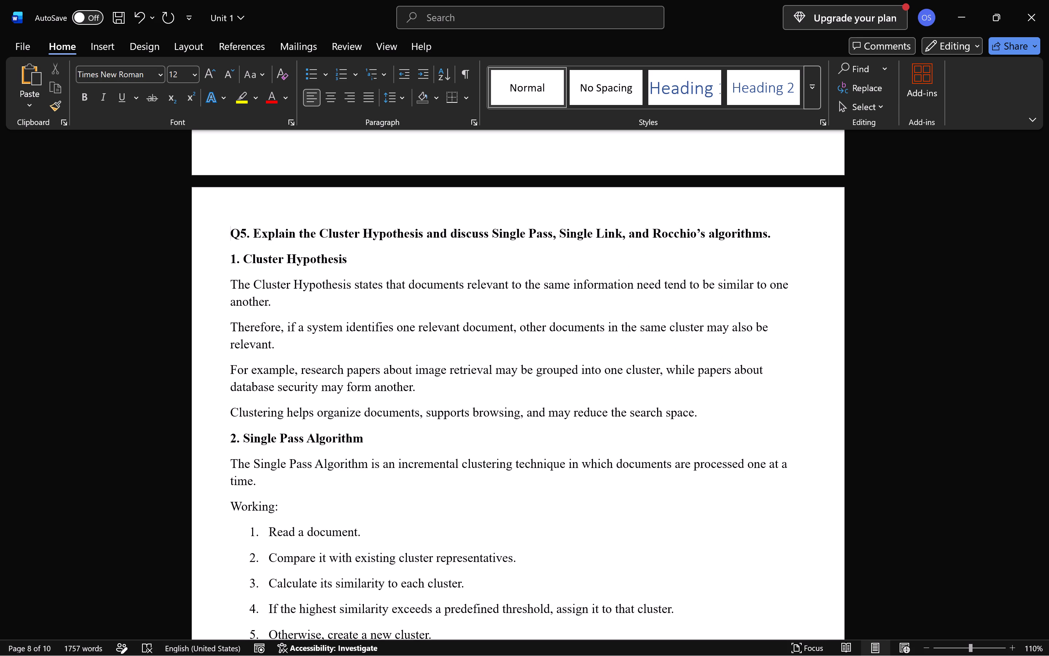
{"action": "key", "text": "ctrl+s"}
Check the remaining Q5 pages of the Unit 1 document, save it and close it.
{"action": "scroll", "coordinate": [239, 279], "scroll_direction": "down", "scroll_amount": 6}
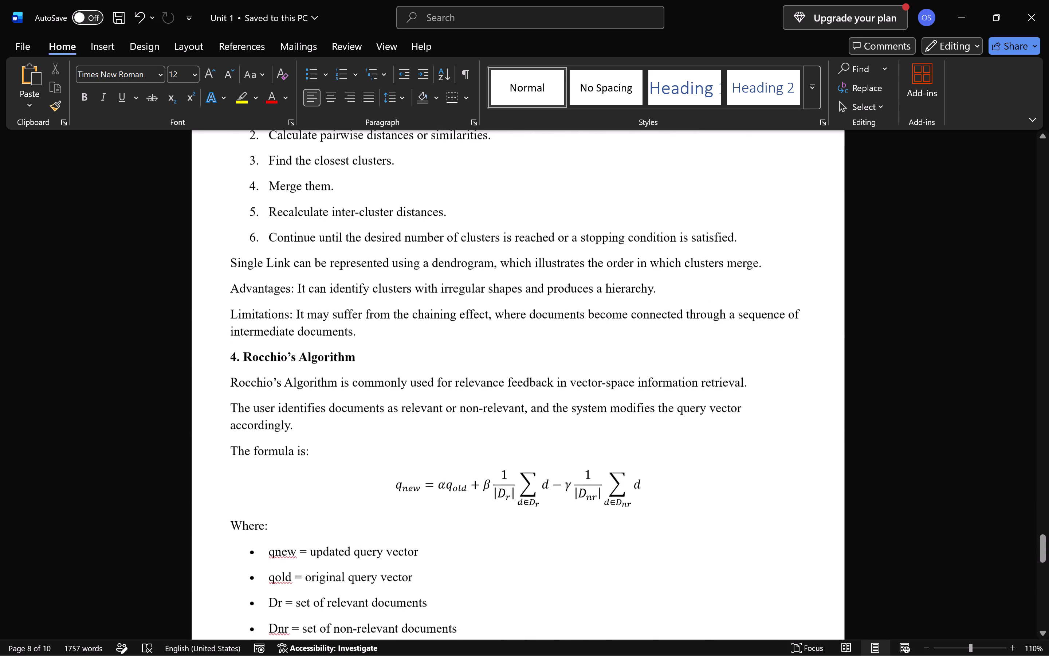
{"action": "scroll", "coordinate": [239, 279], "scroll_direction": "down", "scroll_amount": 6}
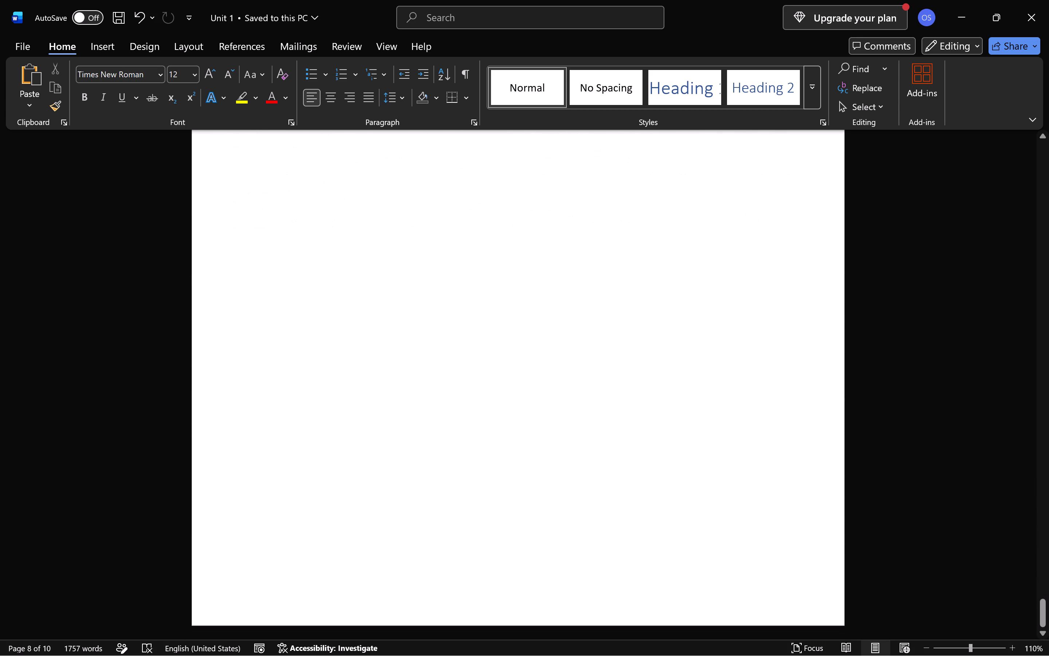
{"action": "scroll", "coordinate": [239, 279], "scroll_direction": "up", "scroll_amount": 2}
{"action": "scroll", "coordinate": [239, 279], "scroll_direction": "down", "scroll_amount": 1}
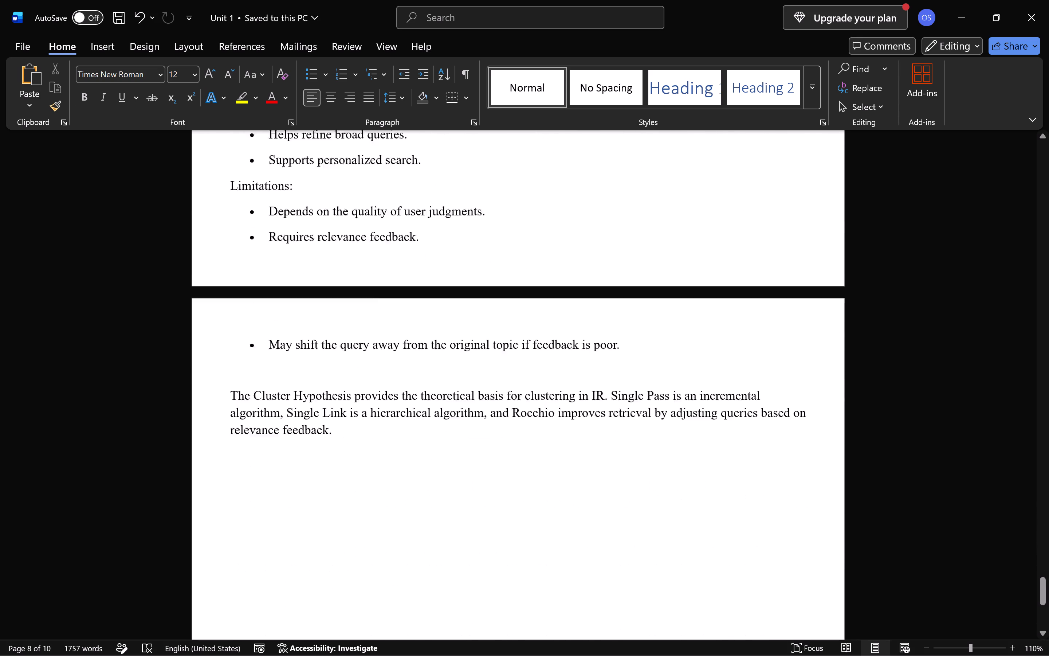
{"action": "scroll", "coordinate": [239, 279], "scroll_direction": "down", "scroll_amount": 1}
{"action": "left_click", "coordinate": [274, 319]}
{"action": "key", "text": "ctrl+s"}
{"action": "scroll", "coordinate": [274, 319], "scroll_direction": "down", "scroll_amount": 2}
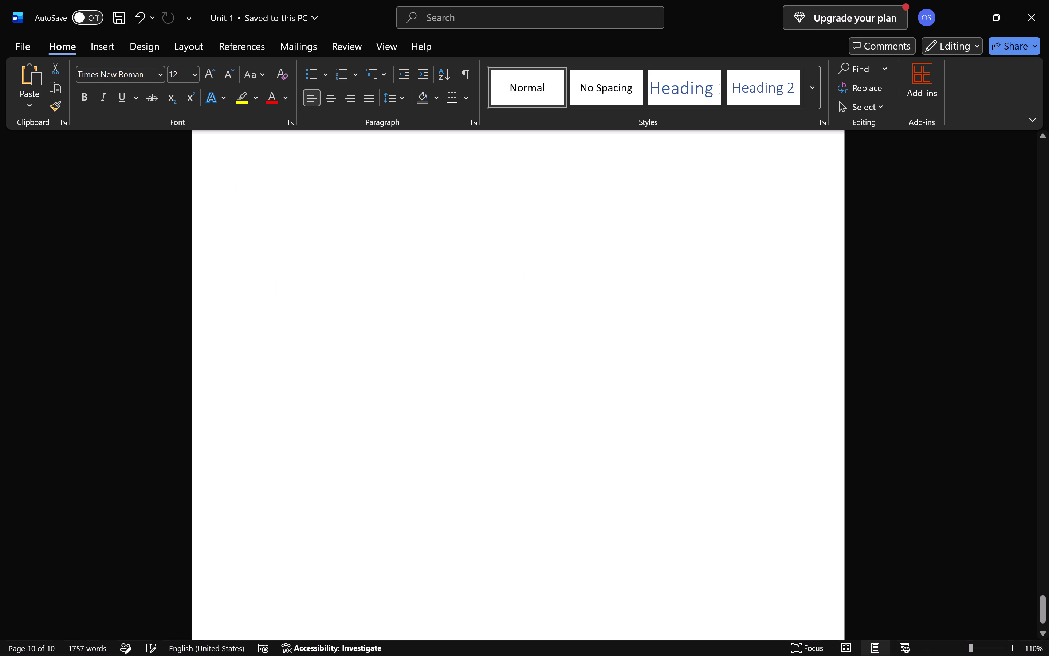
{"action": "left_click", "coordinate": [1048, 0]}
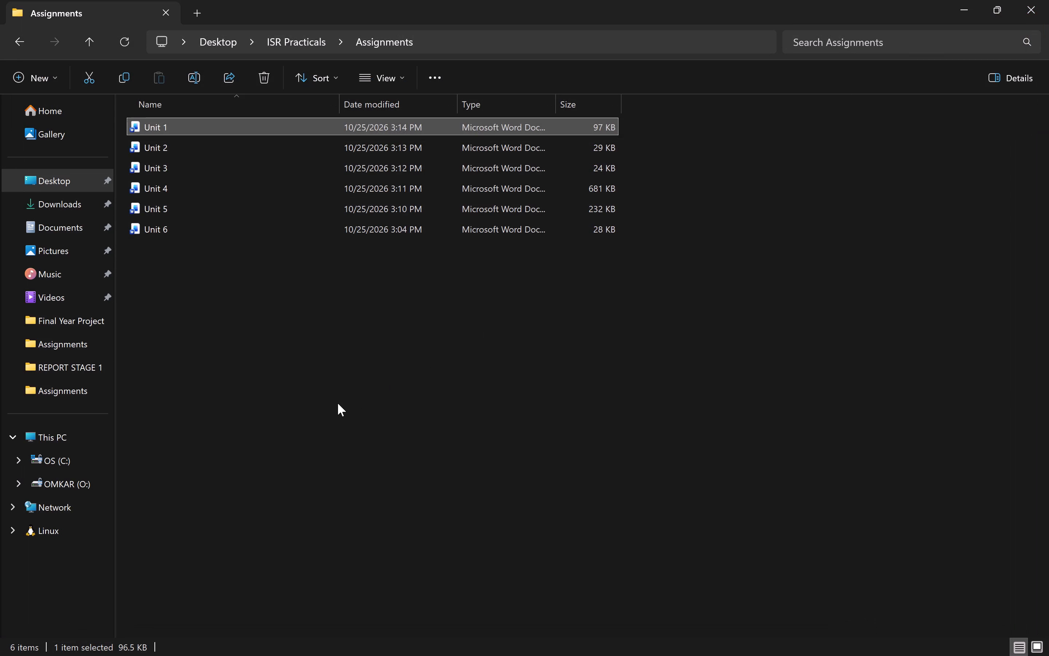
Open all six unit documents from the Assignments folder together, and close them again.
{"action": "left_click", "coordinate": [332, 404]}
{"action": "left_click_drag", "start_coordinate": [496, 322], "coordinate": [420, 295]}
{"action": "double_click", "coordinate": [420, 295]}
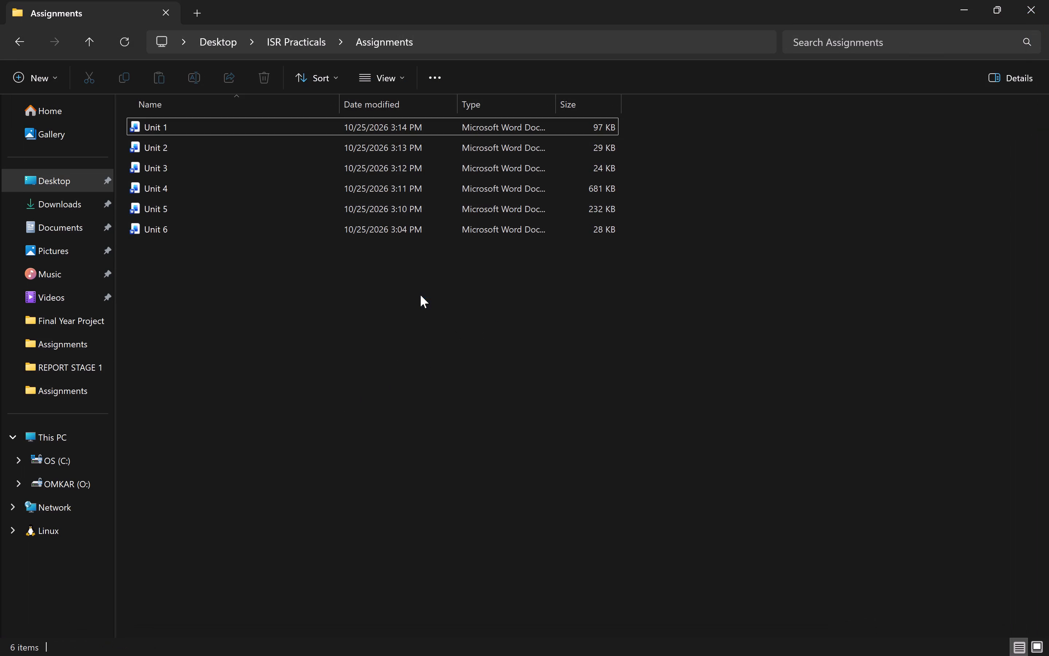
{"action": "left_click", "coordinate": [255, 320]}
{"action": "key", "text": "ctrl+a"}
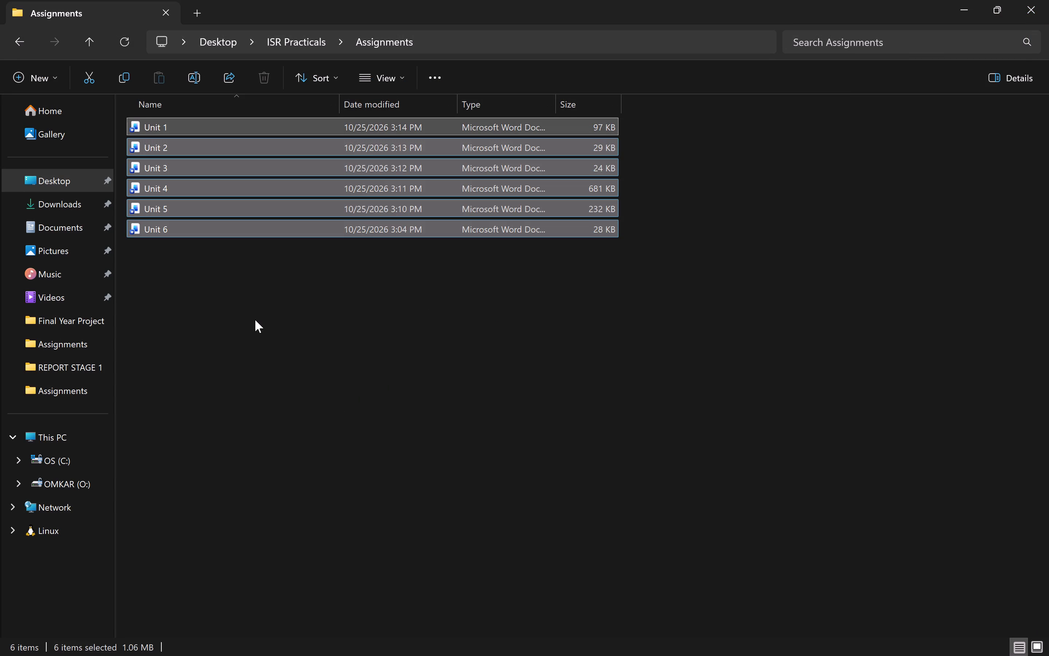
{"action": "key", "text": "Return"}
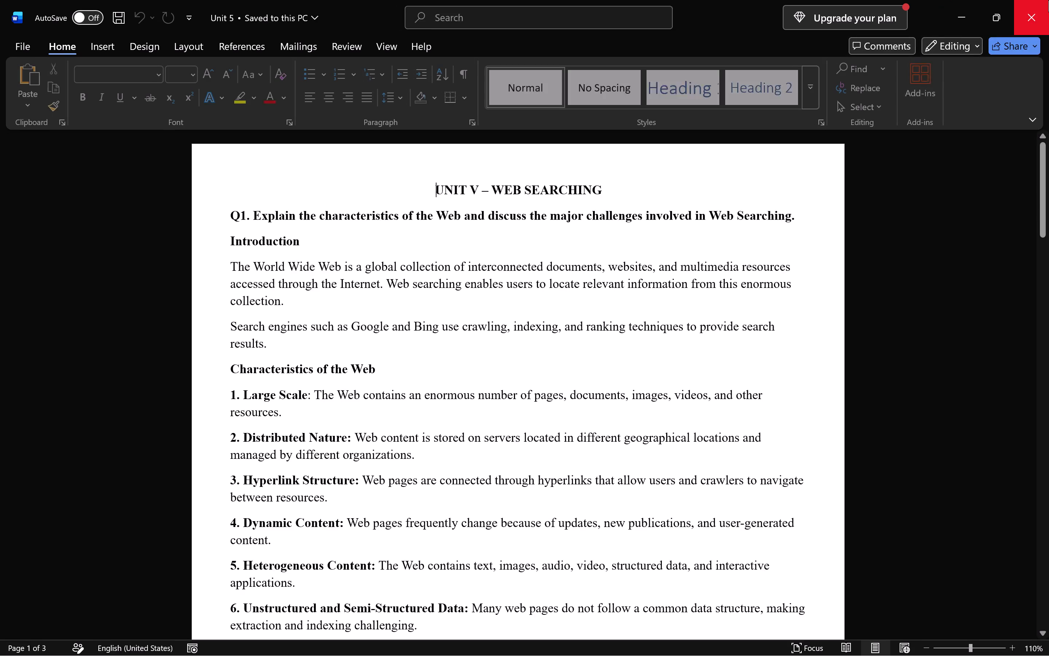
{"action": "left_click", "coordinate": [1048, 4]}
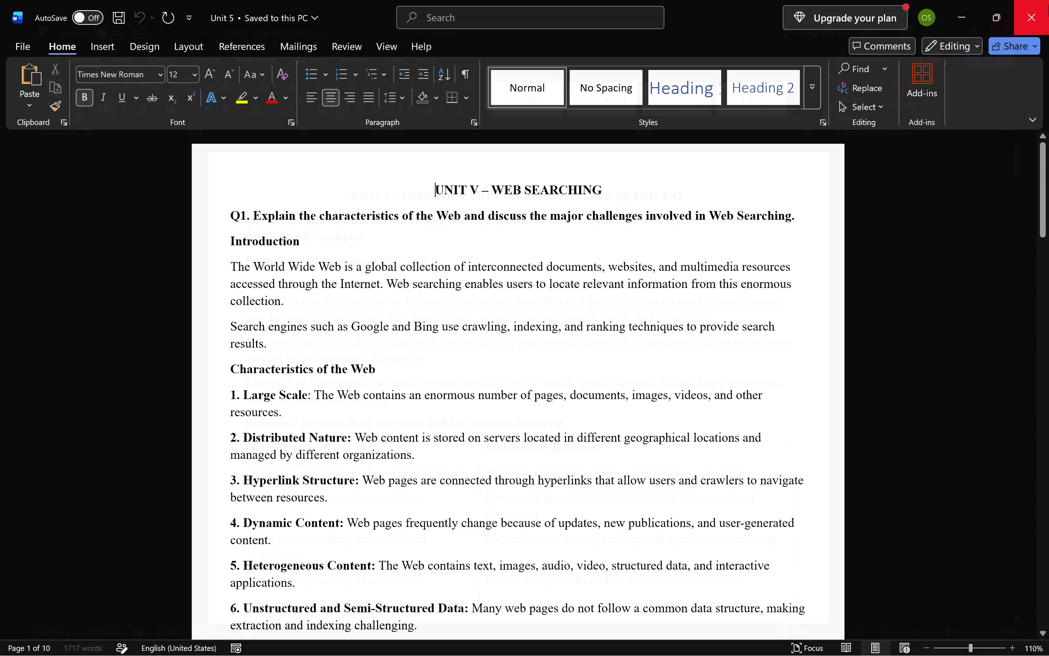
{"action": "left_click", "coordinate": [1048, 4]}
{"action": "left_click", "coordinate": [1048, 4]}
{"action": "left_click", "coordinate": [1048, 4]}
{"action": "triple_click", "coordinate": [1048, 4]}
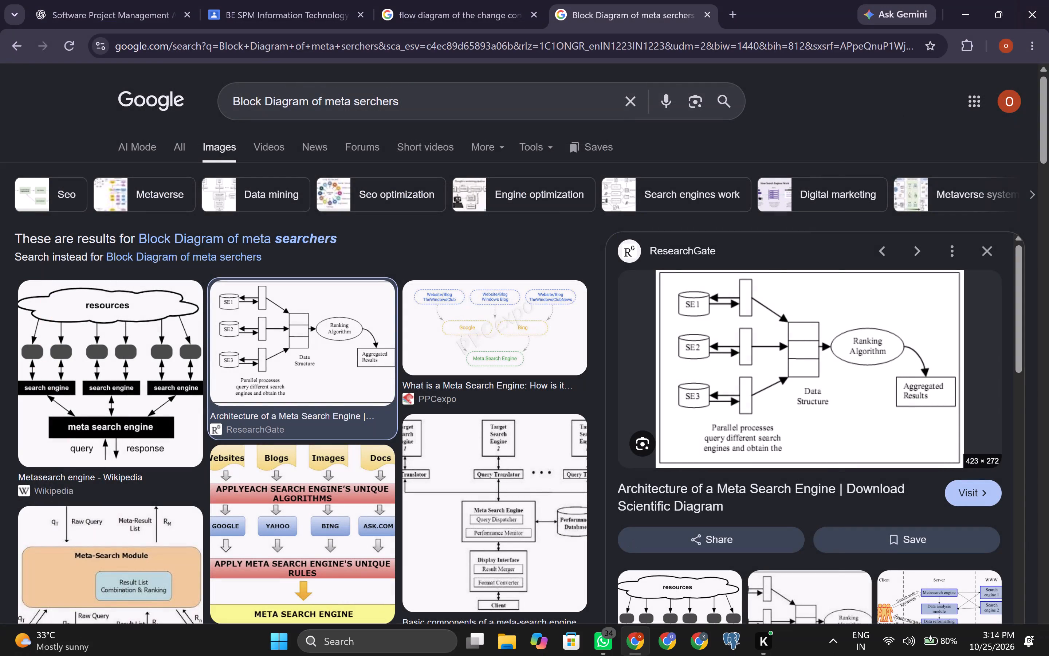
Launch Word and open the recent document First Page SPM.
{"action": "type", "text": "wo"}
{"action": "key", "text": "Return"}
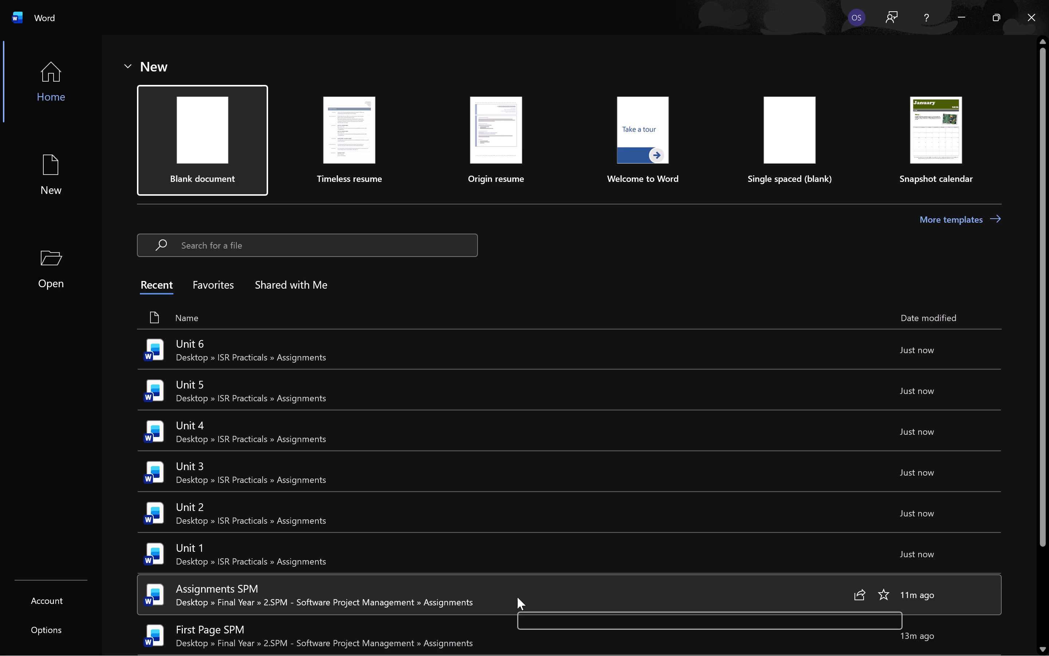
{"action": "scroll", "coordinate": [517, 597], "scroll_direction": "down", "scroll_amount": 1}
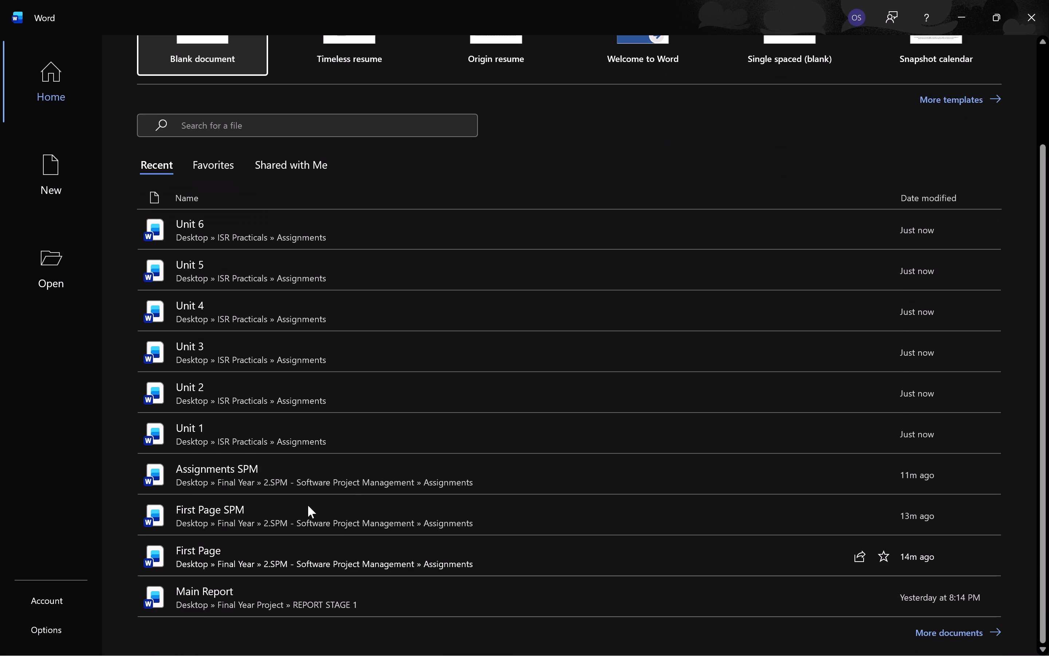
{"action": "left_click", "coordinate": [308, 505]}
Replace the cover page's subject text with "Information And Storage Retrieval" and save the document.
{"action": "scroll", "coordinate": [583, 354], "scroll_direction": "down", "scroll_amount": 1}
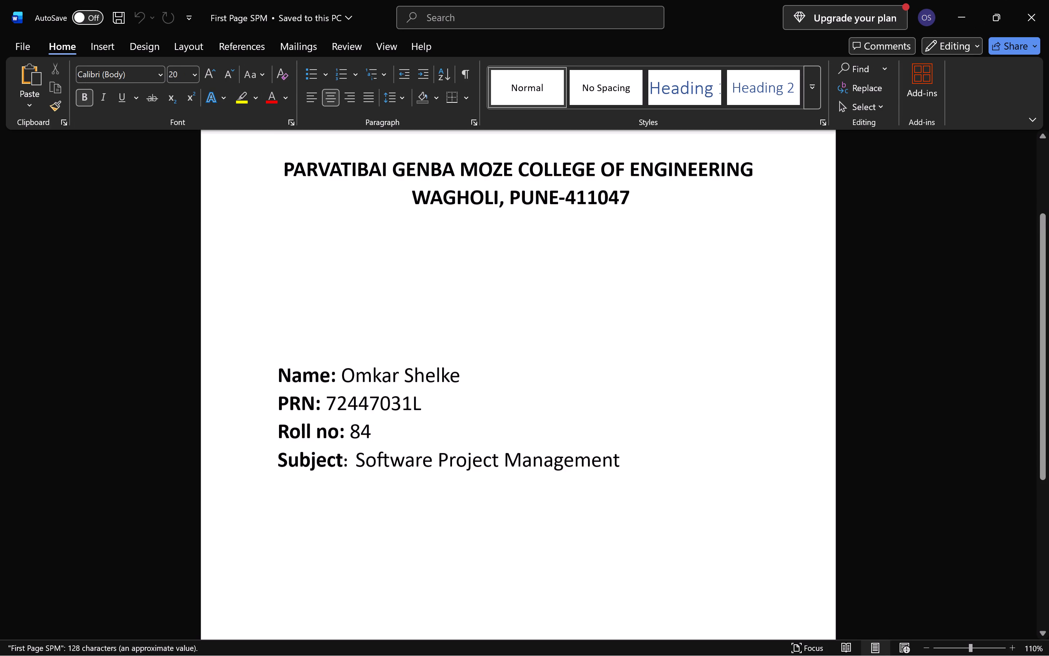
{"action": "scroll", "coordinate": [583, 354], "scroll_direction": "down", "scroll_amount": 1}
{"action": "scroll", "coordinate": [583, 354], "scroll_direction": "up", "scroll_amount": 1}
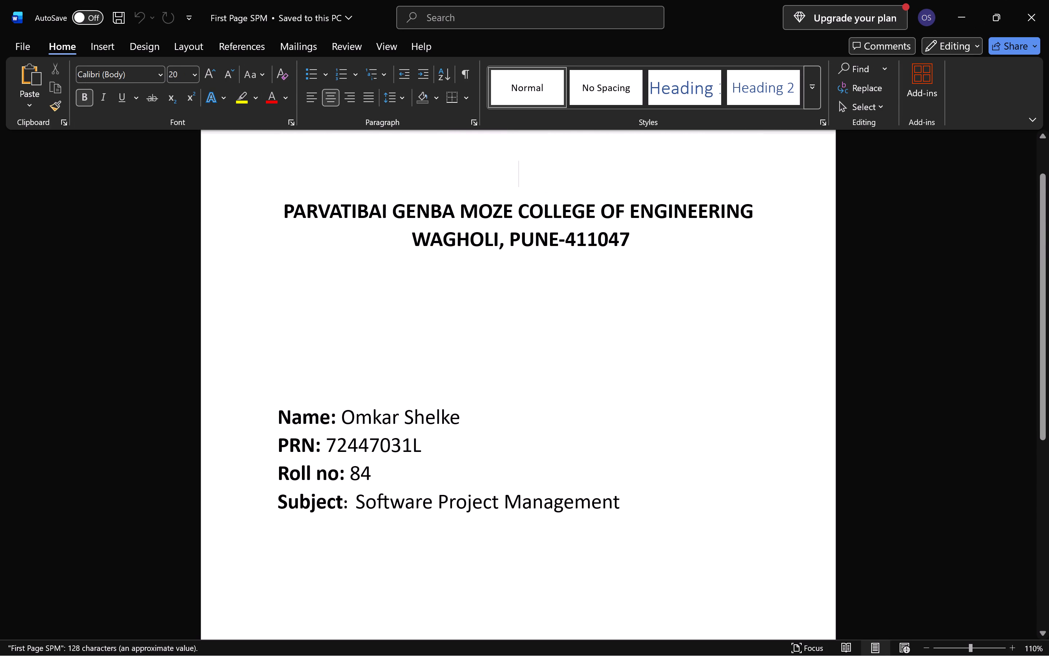
{"action": "left_click", "coordinate": [627, 506]}
{"action": "key", "text": "BackSpace"}
{"action": "key", "text": "BackSpace"}
{"action": "key", "text": "BackSpace"}
{"action": "key", "text": "BackSpace"}
{"action": "key", "text": "BackSpace"}
{"action": "key", "text": "BackSpace"}
{"action": "key", "text": "BackSpace"}
{"action": "key", "text": "BackSpace"}
{"action": "key", "text": "BackSpace"}
{"action": "key", "text": "BackSpace"}
{"action": "key", "text": "BackSpace"}
{"action": "key", "text": "BackSpace"}
{"action": "key", "text": "BackSpace"}
{"action": "key", "text": "BackSpace"}
{"action": "key", "text": "BackSpace"}
{"action": "key", "text": "BackSpace"}
{"action": "key", "text": "BackSpace"}
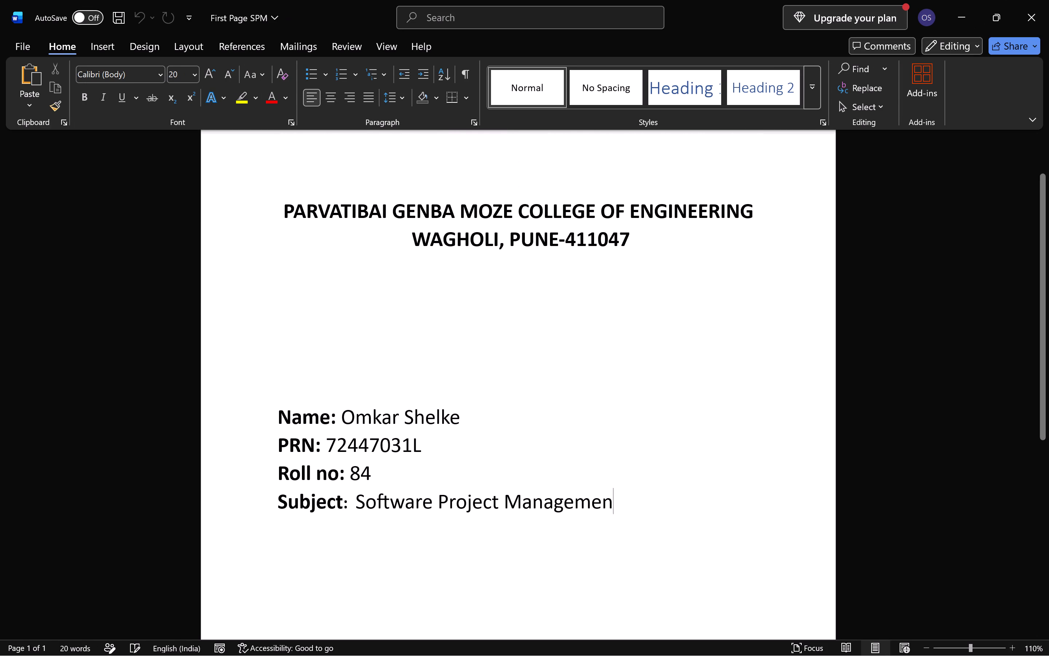
{"action": "key", "text": "BackSpace"}
{"action": "key", "text": "BackSpace"}
{"action": "key", "text": "BackSpace"}
{"action": "key", "text": "BackSpace"}
{"action": "key", "text": "BackSpace"}
{"action": "key", "text": "BackSpace"}
{"action": "key", "text": "BackSpace"}
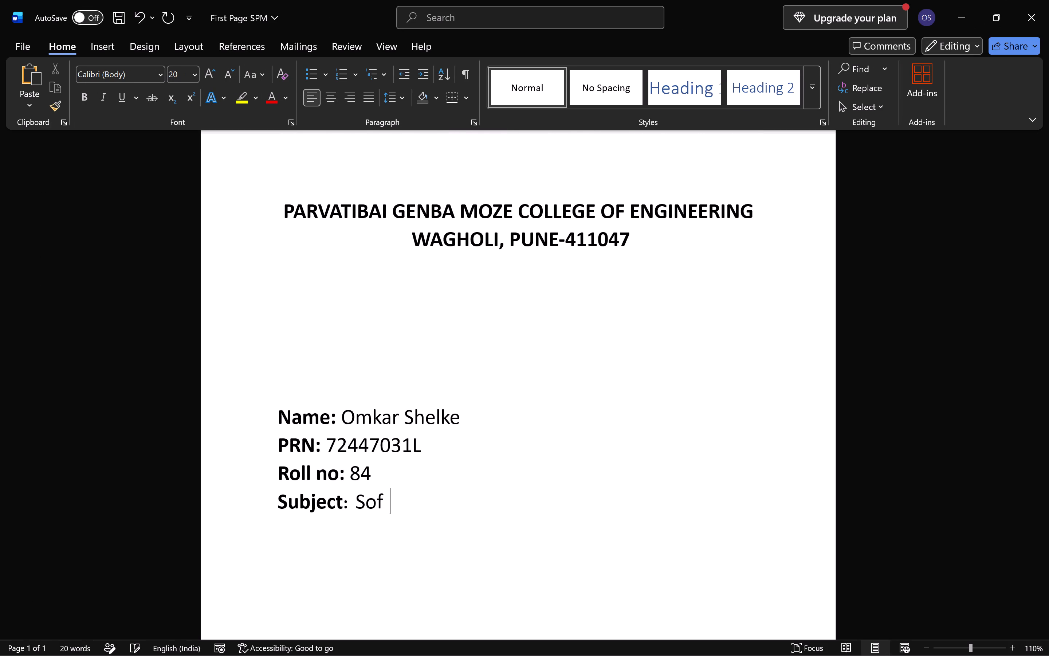
{"action": "key", "text": "BackSpace"}
{"action": "key", "text": "BackSpace"}
{"action": "key", "text": "BackSpace"}
{"action": "type", "text": "Indoe"}
{"action": "key", "text": "BackSpace"}
{"action": "key", "text": "BackSpace"}
{"action": "key", "text": "BackSpace"}
{"action": "type", "text": "fr"}
{"action": "key", "text": "BackSpace"}
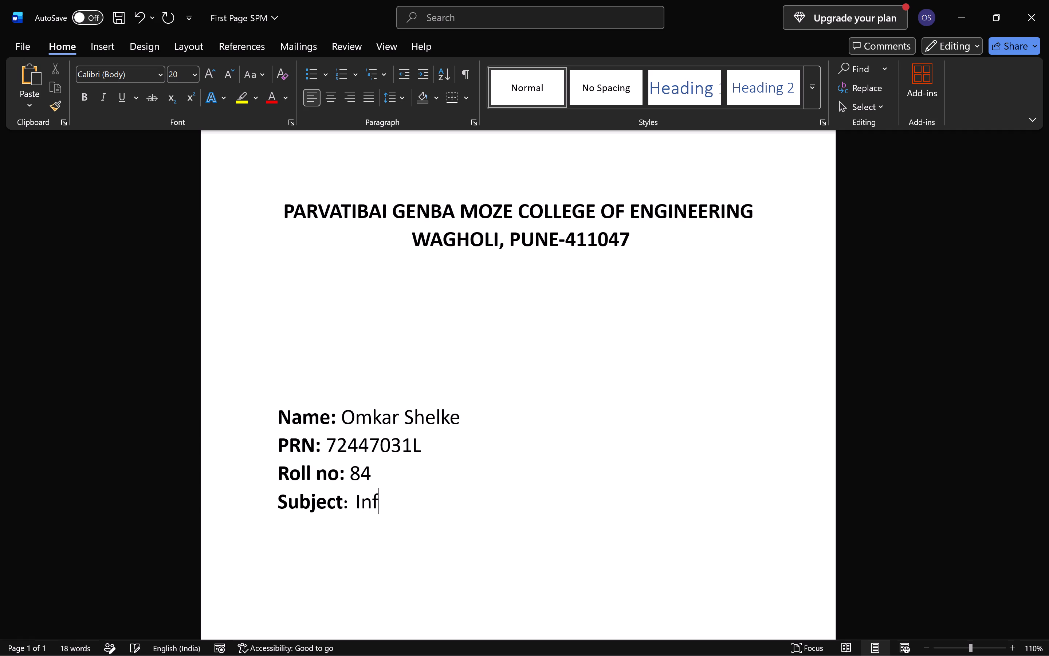
{"action": "type", "text": "or"}
{"action": "type", "text": "matui"}
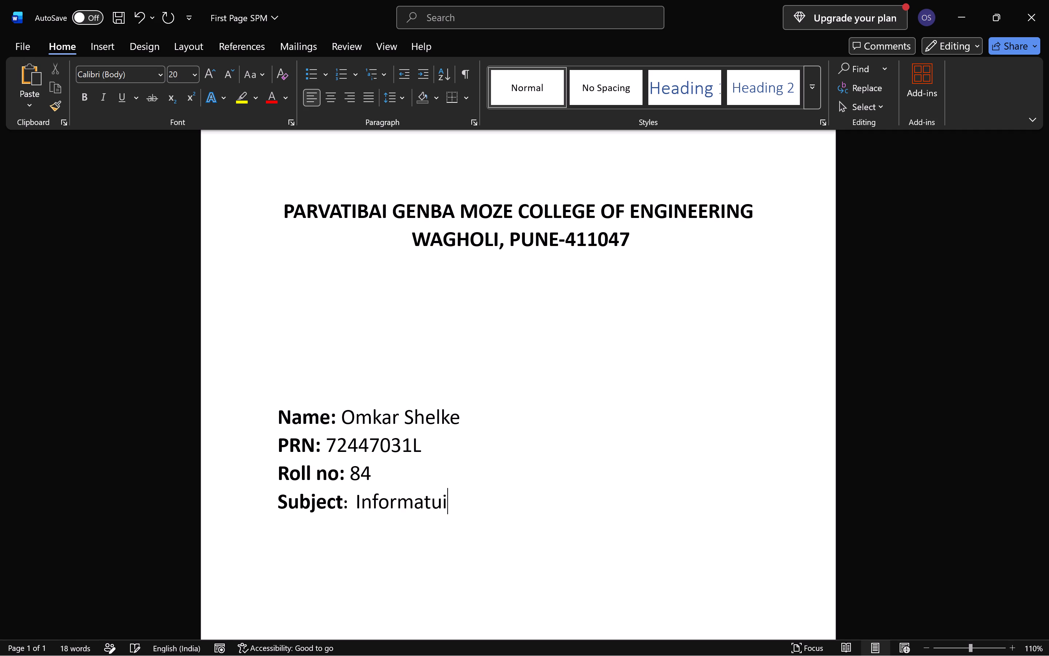
{"action": "key", "text": "BackSpace"}
{"action": "key", "text": "BackSpace"}
{"action": "type", "text": "ion Ans"}
{"action": "key", "text": "space"}
{"action": "key", "text": "BackSpace"}
{"action": "key", "text": "BackSpace"}
{"action": "type", "text": "d Storag"}
{"action": "type", "text": "e re"}
{"action": "key", "text": "BackSpace"}
{"action": "key", "text": "BackSpace"}
{"action": "type", "text": "Retr"}
{"action": "type", "text": "ieval"}
{"action": "key", "text": "space"}
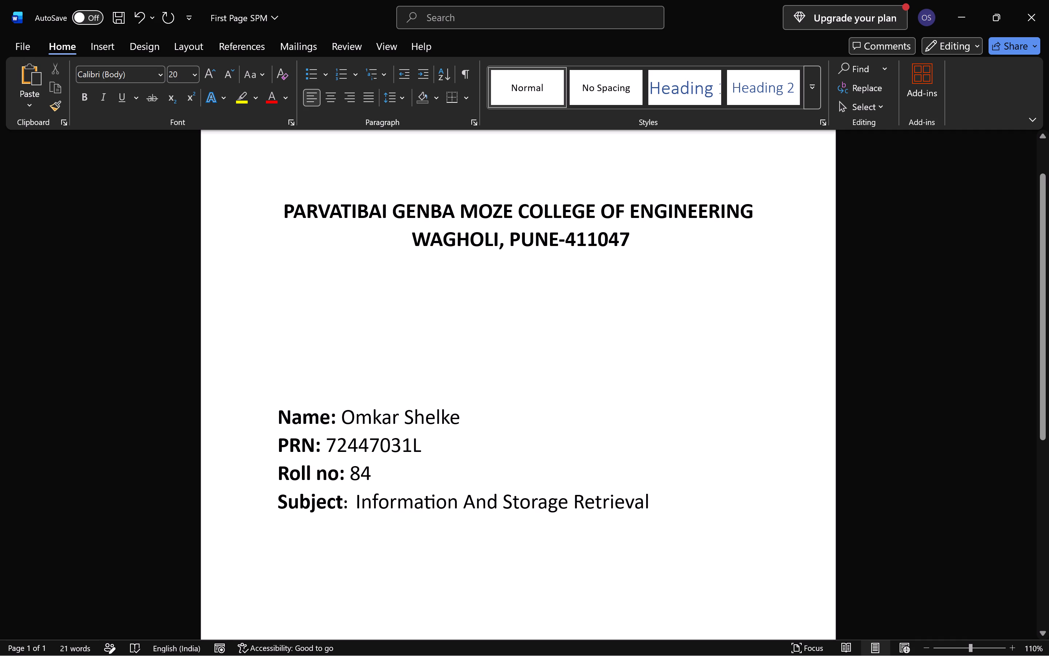
{"action": "left_click", "coordinate": [727, 524]}
{"action": "key", "text": "ctrl+s"}
{"action": "key", "text": "ctrl+s"}
{"action": "key", "text": "ctrl+s"}
{"action": "left_click", "coordinate": [572, 503]}
{"action": "left_click", "coordinate": [664, 508]}
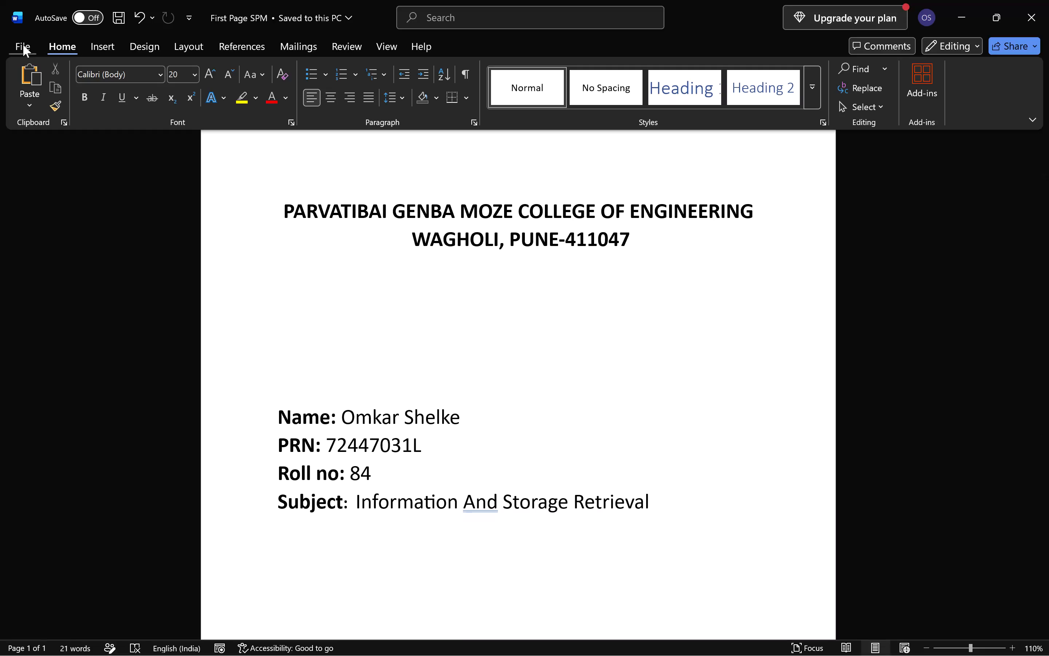
Save a copy of the cover page as First Page ISR in the Assignments folder of ISR Practicals on the Desktop.
{"action": "left_click", "coordinate": [17, 47]}
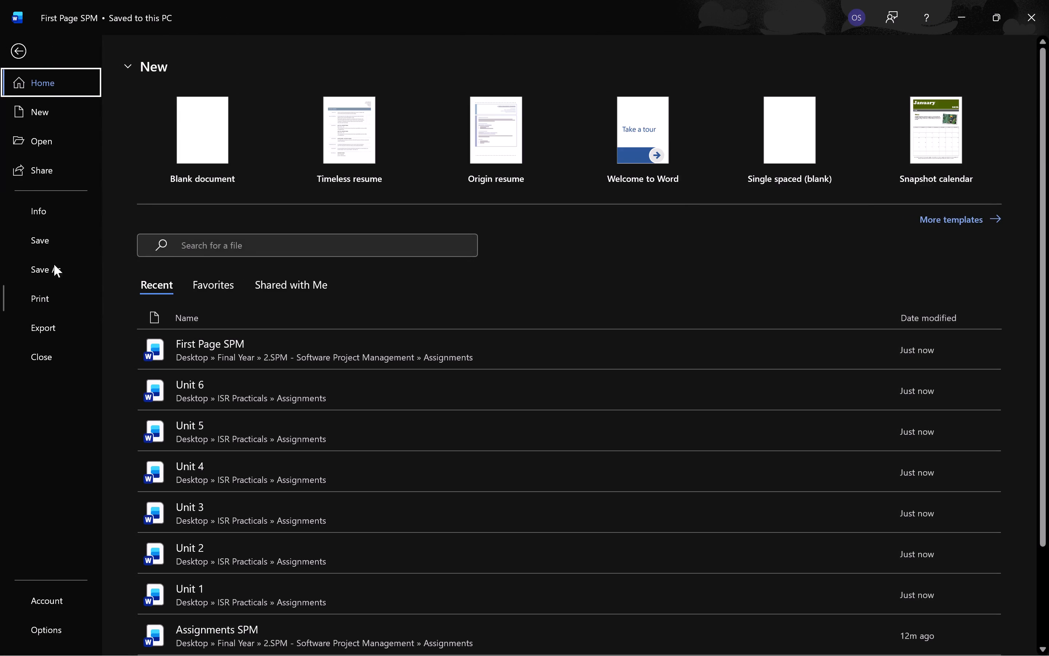
{"action": "left_click", "coordinate": [58, 269]}
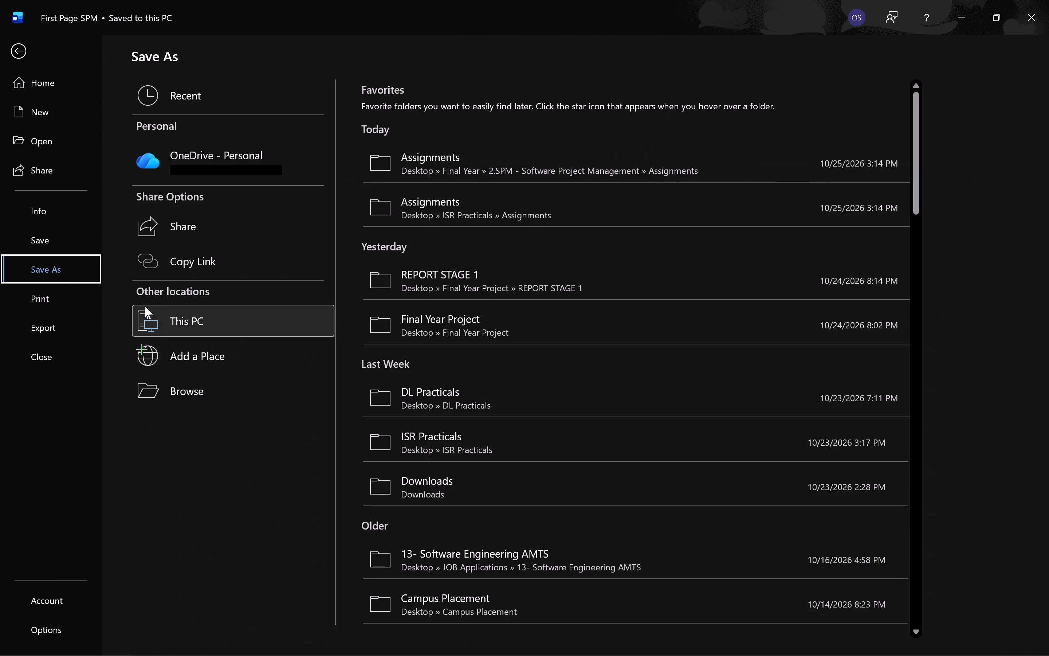
{"action": "double_click", "coordinate": [173, 318]}
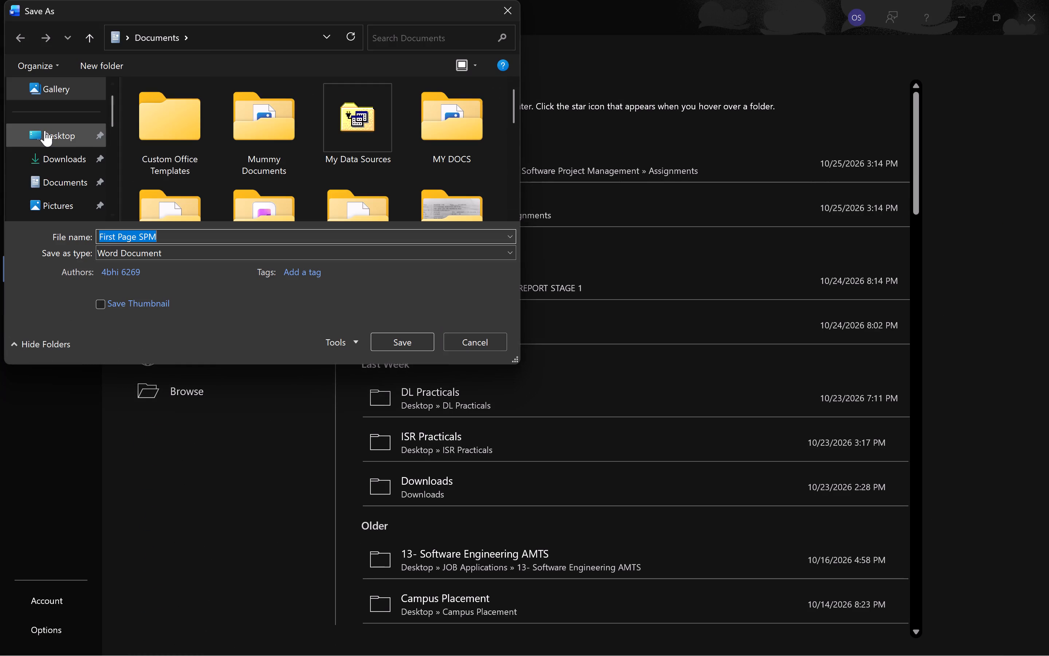
{"action": "left_click", "coordinate": [44, 132]}
{"action": "scroll", "coordinate": [217, 169], "scroll_direction": "down", "scroll_amount": 1}
{"action": "scroll", "coordinate": [217, 169], "scroll_direction": "up", "scroll_amount": 1}
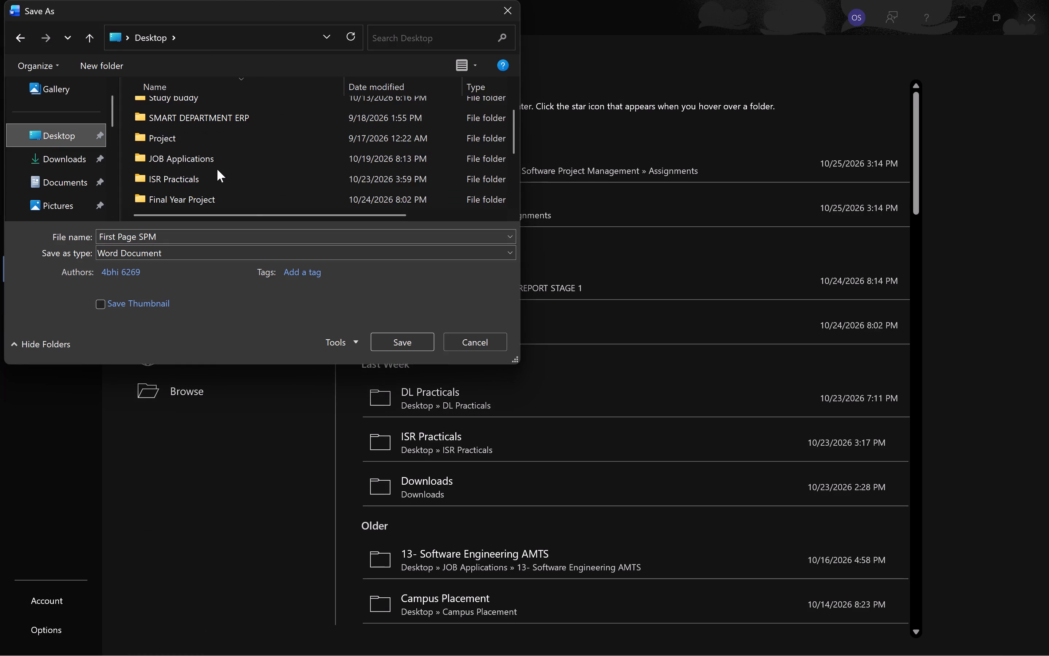
{"action": "scroll", "coordinate": [217, 169], "scroll_direction": "up", "scroll_amount": 1}
{"action": "scroll", "coordinate": [217, 169], "scroll_direction": "down", "scroll_amount": 1}
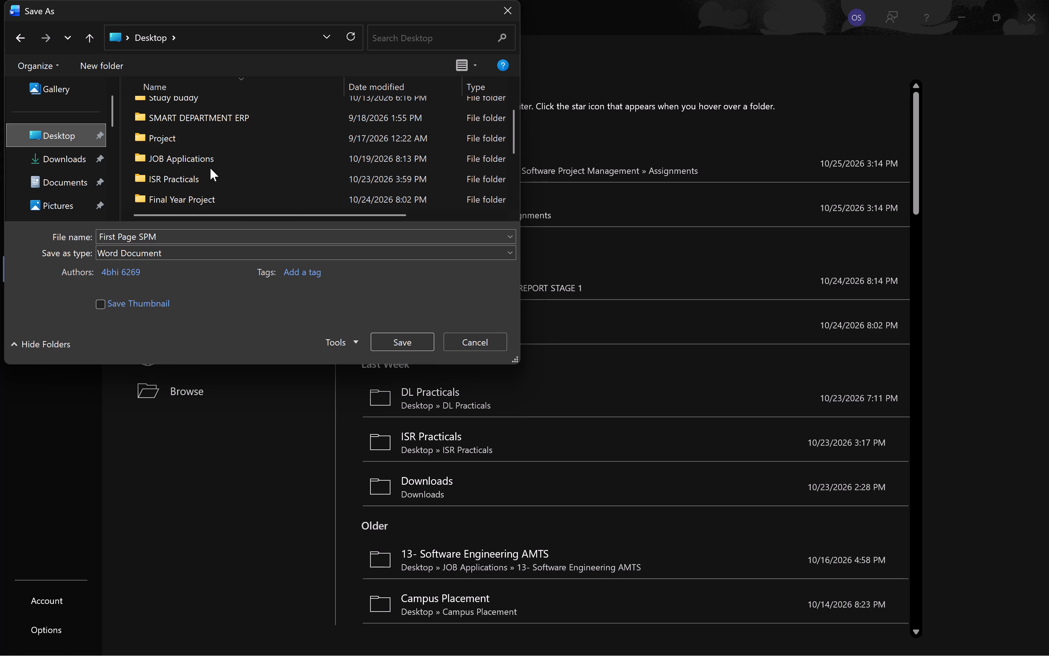
{"action": "double_click", "coordinate": [211, 166]}
{"action": "key", "text": "BackSpace"}
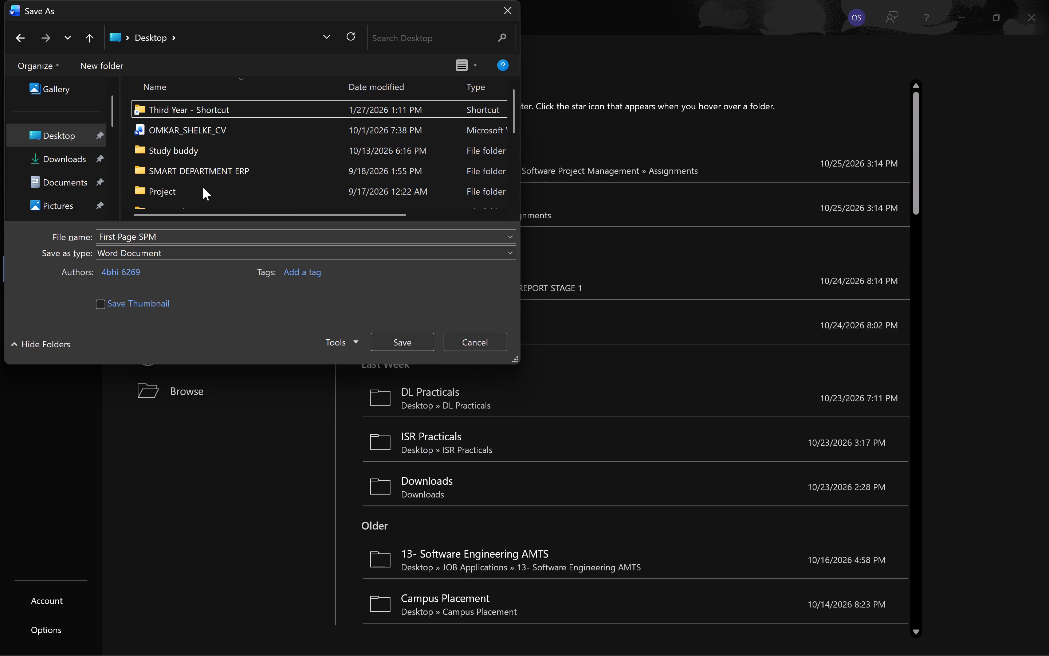
{"action": "scroll", "coordinate": [202, 187], "scroll_direction": "down", "scroll_amount": 1}
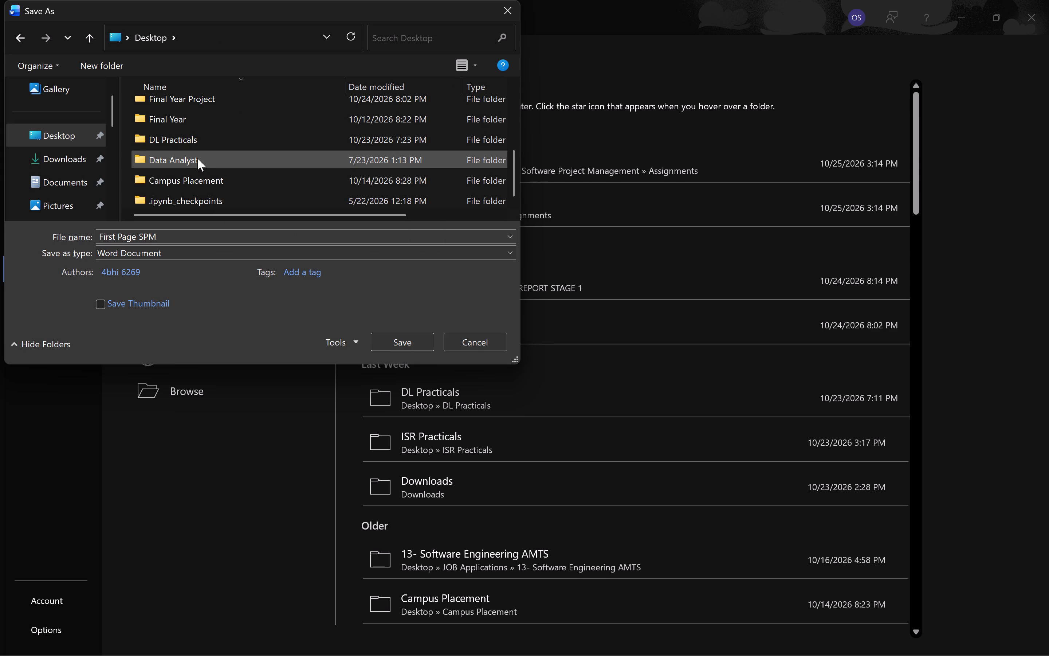
{"action": "scroll", "coordinate": [197, 158], "scroll_direction": "down", "scroll_amount": 1}
{"action": "scroll", "coordinate": [197, 158], "scroll_direction": "up", "scroll_amount": 2}
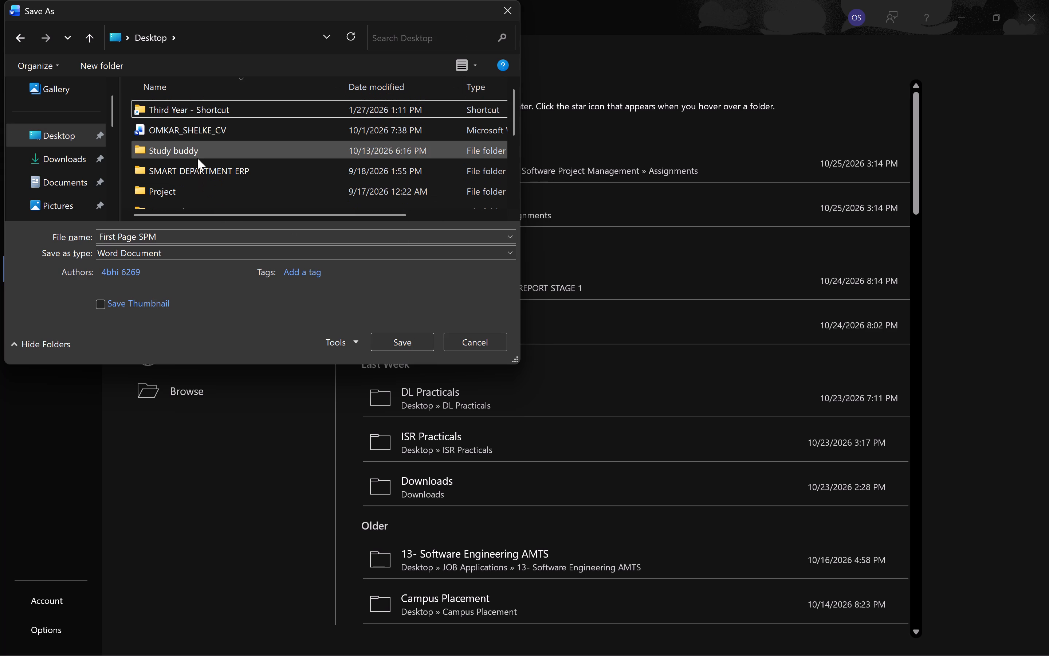
{"action": "scroll", "coordinate": [197, 158], "scroll_direction": "up", "scroll_amount": 1}
{"action": "scroll", "coordinate": [197, 158], "scroll_direction": "down", "scroll_amount": 2}
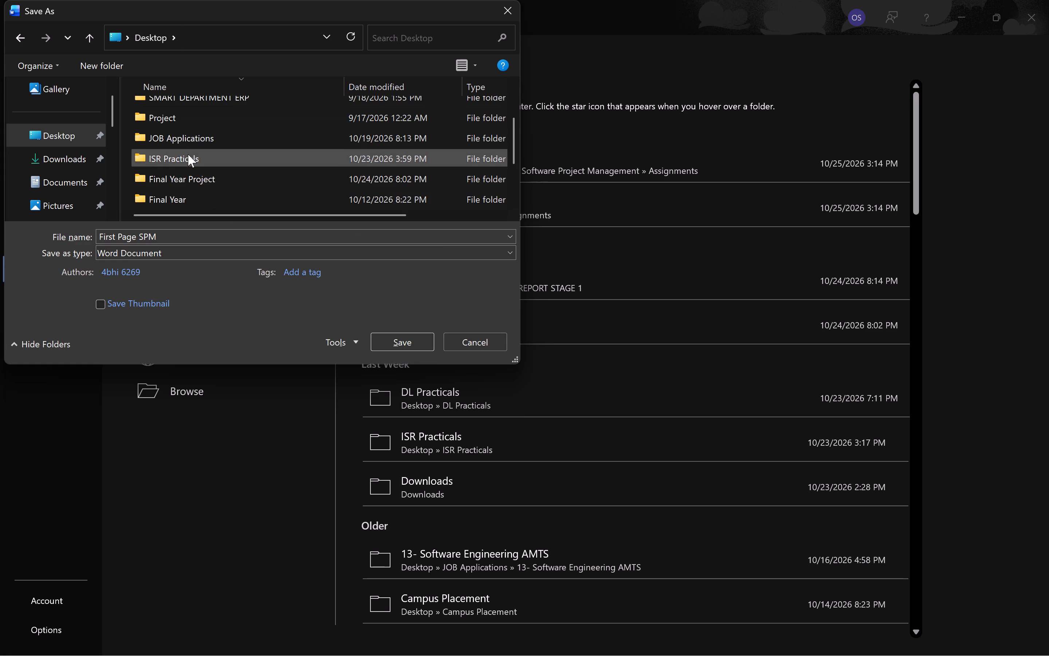
{"action": "double_click", "coordinate": [188, 154]}
{"action": "left_click", "coordinate": [179, 119]}
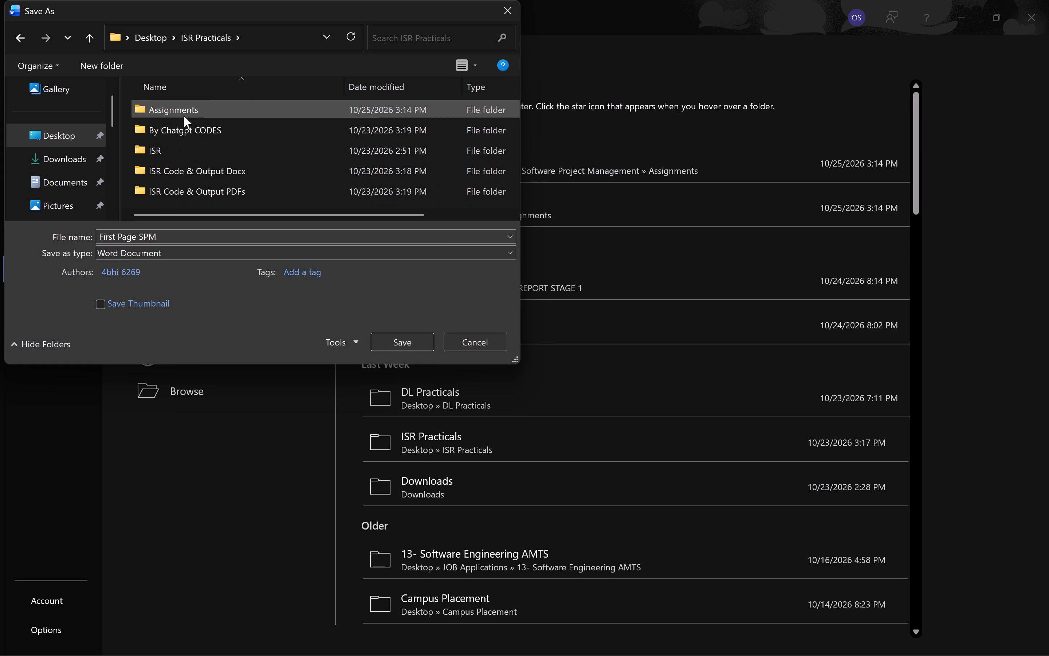
{"action": "double_click", "coordinate": [189, 113]}
{"action": "left_click", "coordinate": [172, 235]}
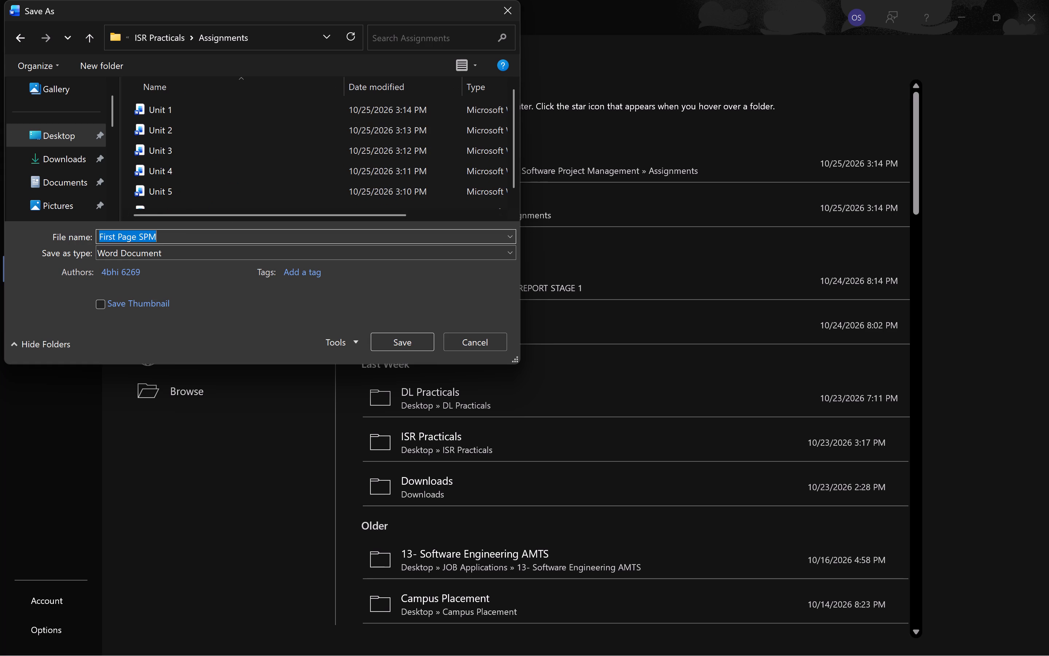
{"action": "type", "text": "First Page"}
{"action": "key", "text": "space"}
{"action": "type", "text": "ISR"}
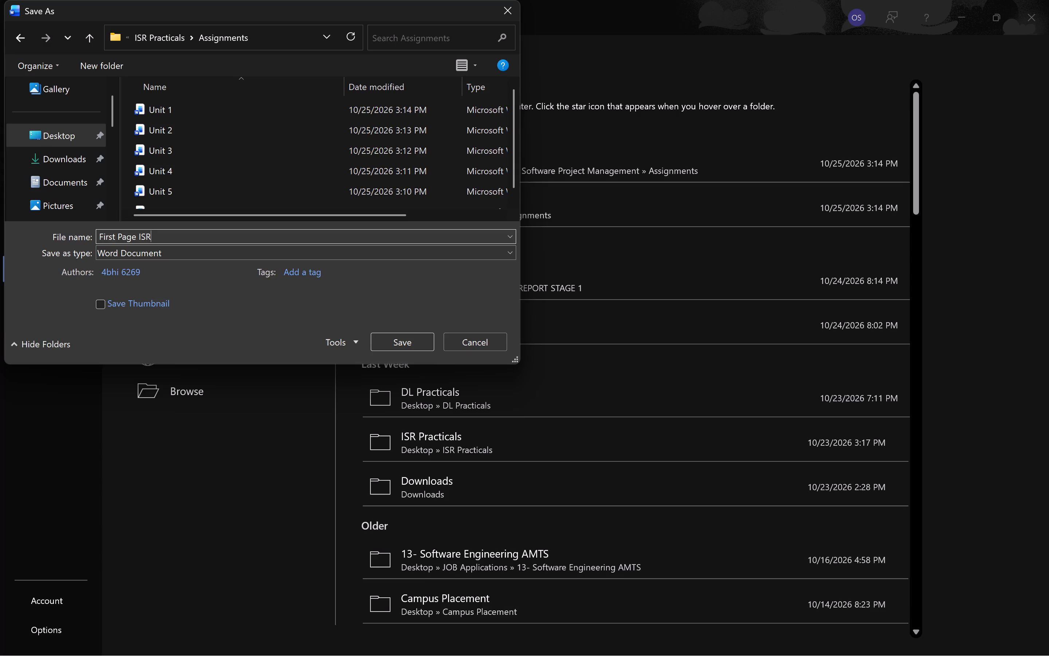
{"action": "key", "text": "Return"}
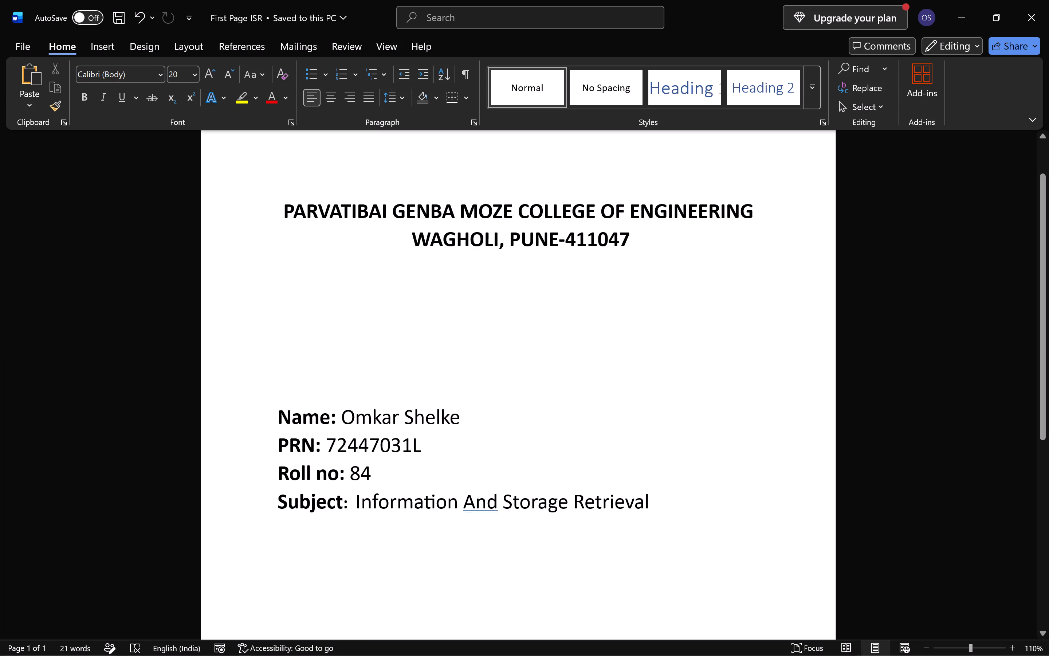
{"action": "left_click", "coordinate": [584, 340]}
{"action": "key", "text": "ctrl+s"}
Apply the grammar suggestion "and" to the capitalised "And" in the subject line, save First Page ISR and close it.
{"action": "right_click", "coordinate": [471, 509]}
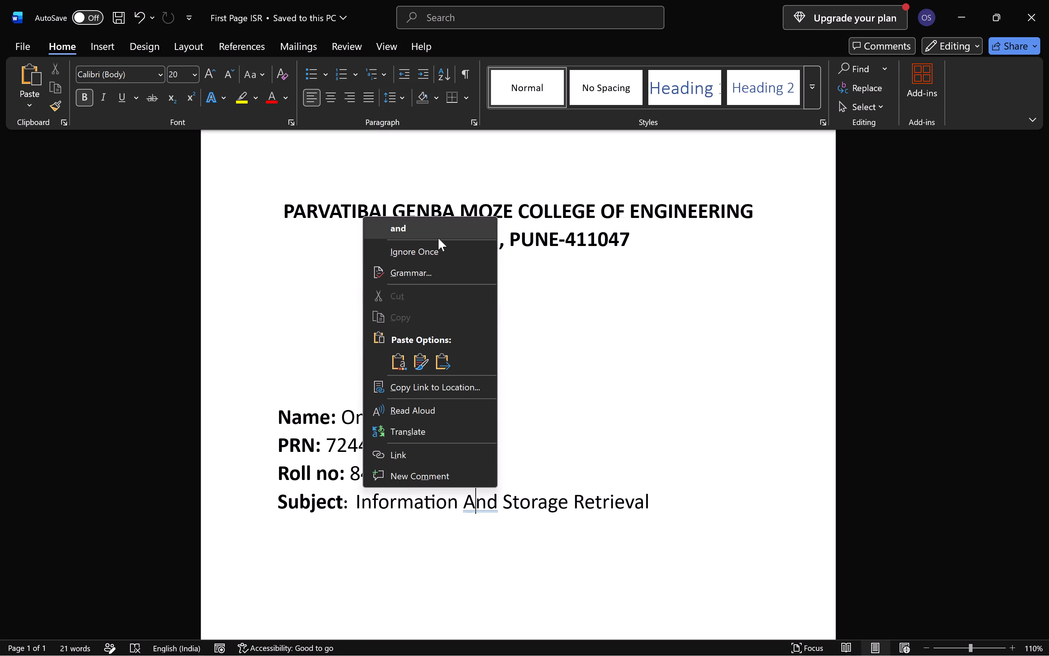
{"action": "left_click", "coordinate": [438, 238]}
{"action": "left_click", "coordinate": [569, 434]}
{"action": "key", "text": "ctrl+s"}
{"action": "key", "text": "ctrl+s"}
{"action": "key", "text": "ctrl+s"}
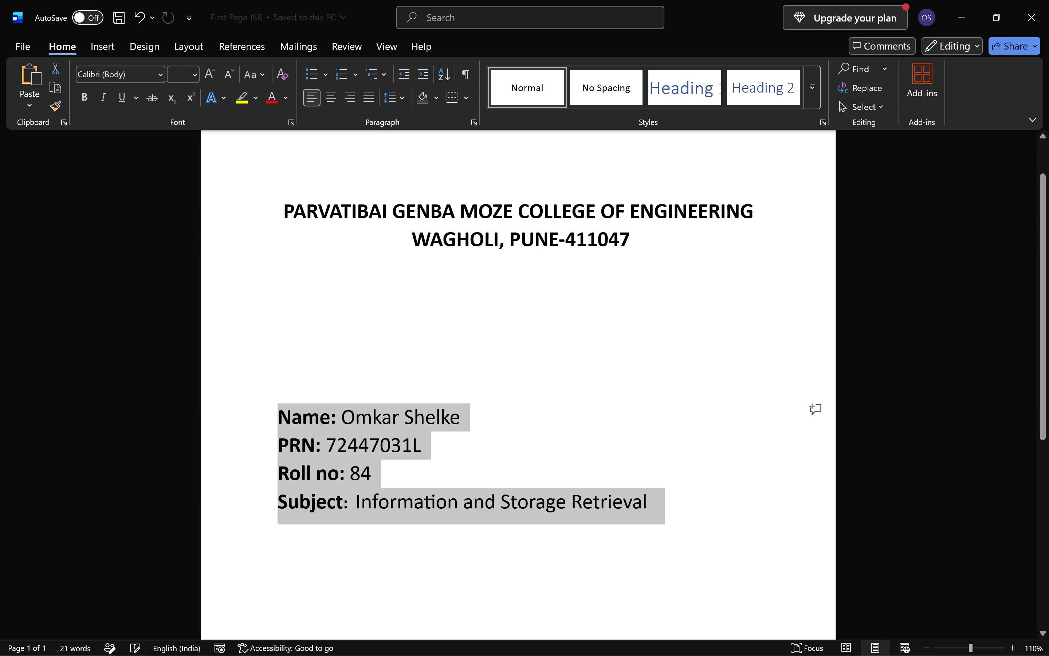
{"action": "key", "text": "ctrl+s"}
{"action": "left_click", "coordinate": [434, 577]}
{"action": "left_click", "coordinate": [494, 552]}
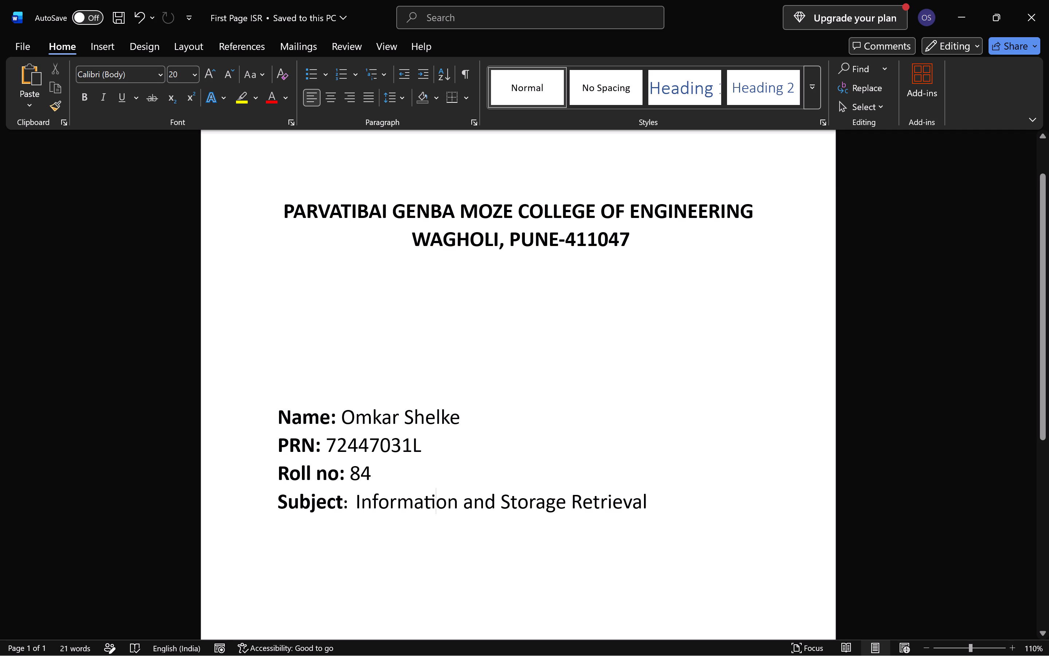
{"action": "key", "text": "ctrl+s"}
{"action": "key", "text": "ctrl+s"}
{"action": "key", "text": "ctrl+s"}
{"action": "key", "text": "ctrl+s"}
{"action": "key", "text": "ctrl+s"}
{"action": "key", "text": "ctrl+s"}
{"action": "key", "text": "ctrl+s"}
{"action": "key", "text": "ctrl+s"}
{"action": "key", "text": "ctrl+s"}
{"action": "key", "text": "ctrl+s"}
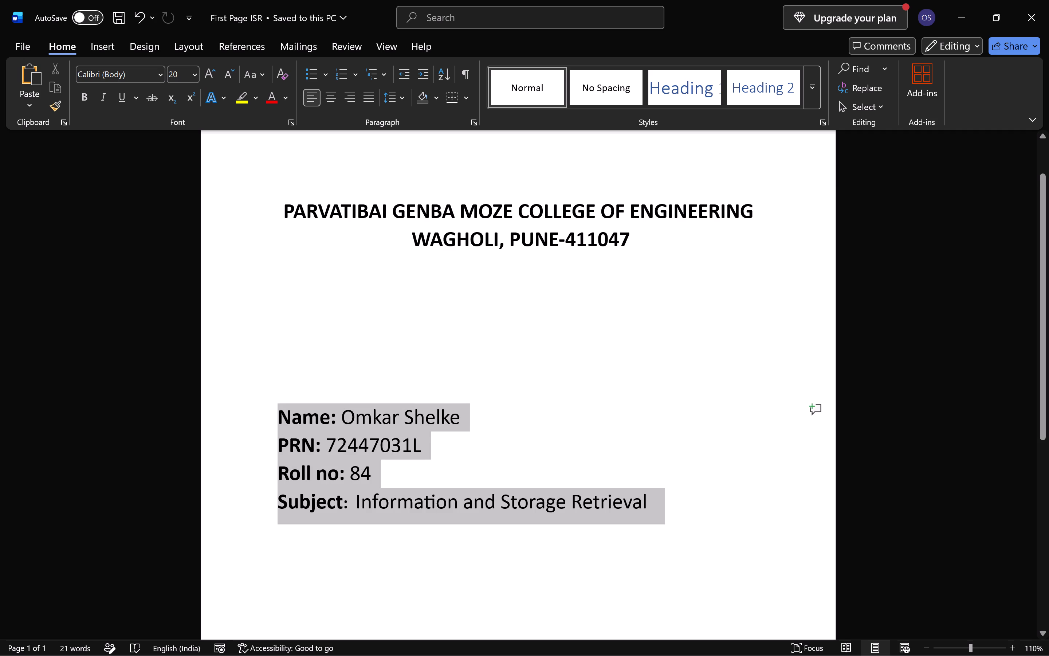
{"action": "key", "text": "ctrl+s"}
{"action": "key", "text": "ctrl+s"}
{"action": "left_click", "coordinate": [1047, 0]}
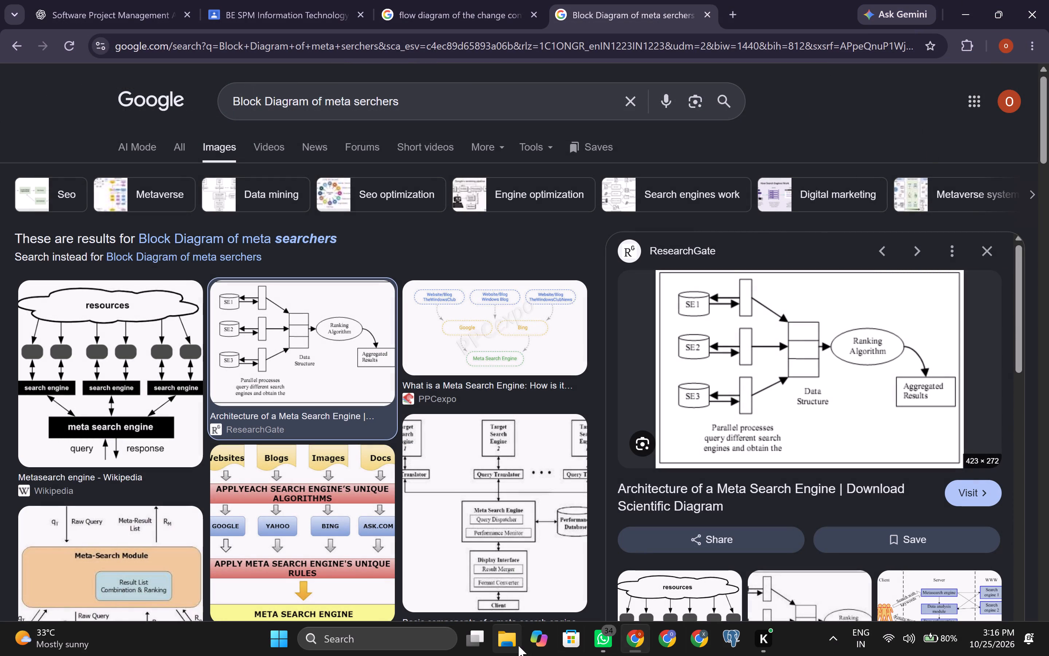
In File Explorer, open First Page SPM from Desktop, Final Year, 2.SPM - Software Project Management, Assignments.
{"action": "left_click", "coordinate": [518, 645]}
{"action": "left_click", "coordinate": [60, 182]}
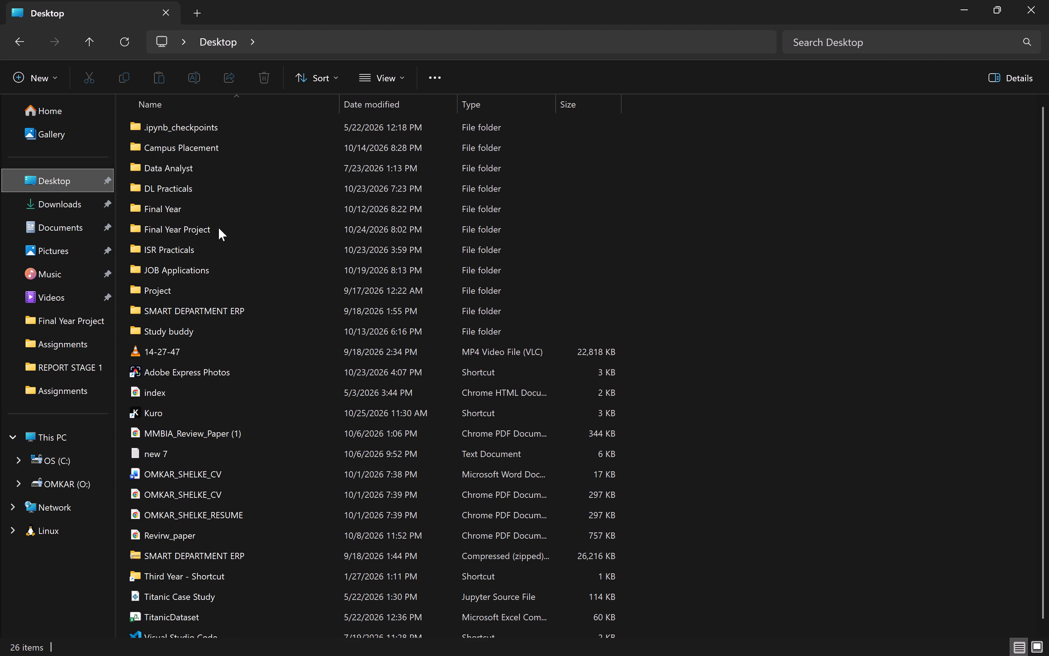
{"action": "double_click", "coordinate": [180, 214]}
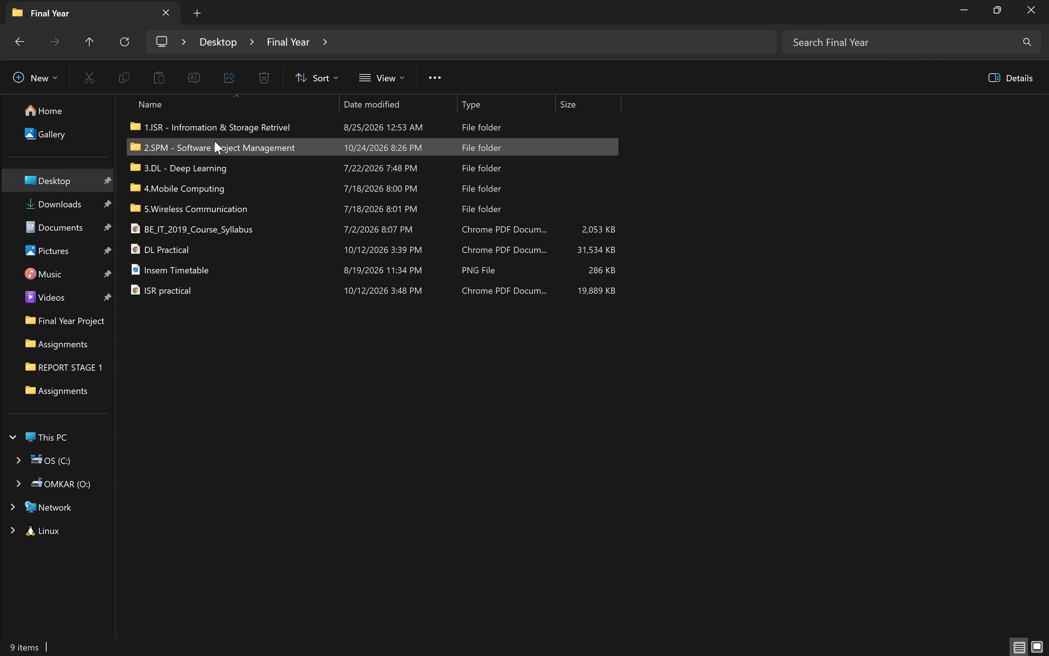
{"action": "double_click", "coordinate": [215, 141]}
{"action": "double_click", "coordinate": [267, 126]}
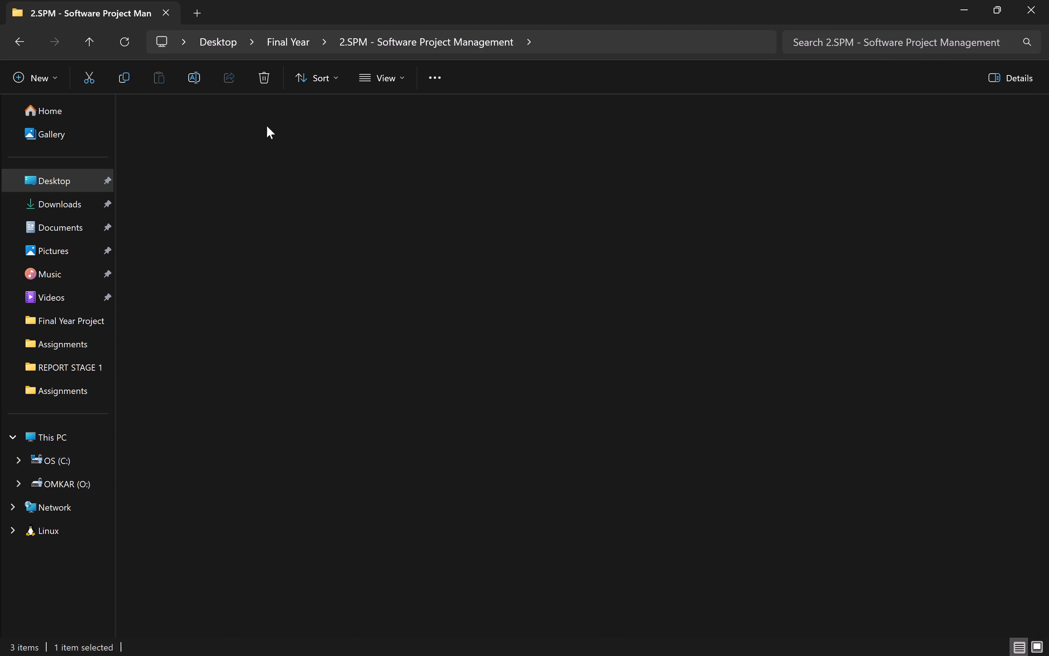
{"action": "left_click", "coordinate": [233, 298]}
{"action": "double_click", "coordinate": [244, 144]}
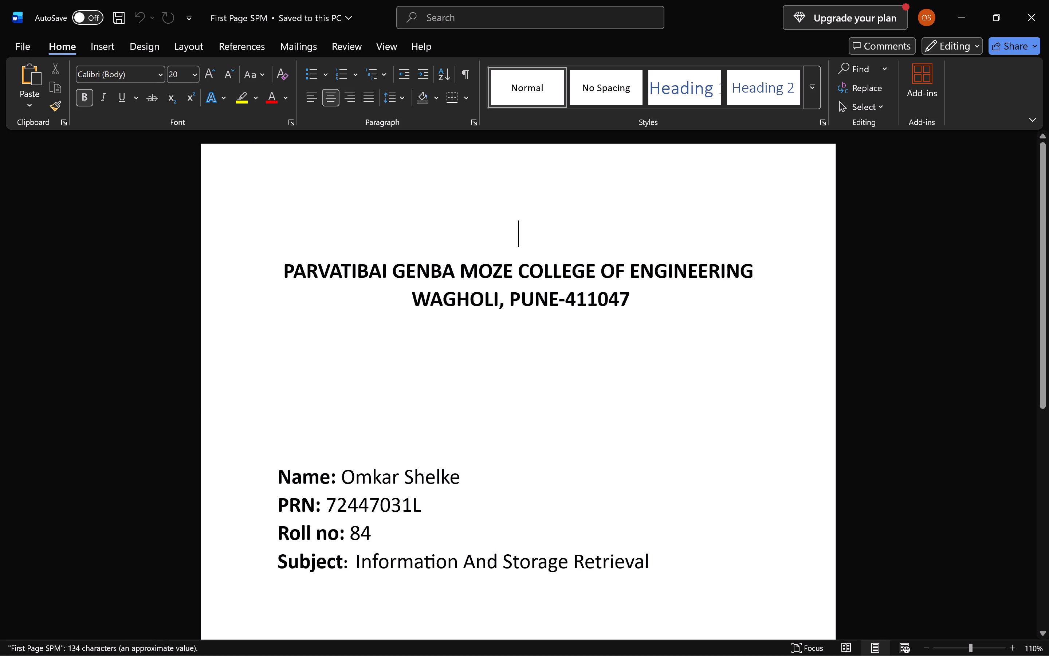
Replace the cover page's subject text with "Software Project Management", save First Page SPM and close it.
{"action": "left_click", "coordinate": [652, 573]}
{"action": "key", "text": "BackSpace"}
{"action": "key", "text": "BackSpace"}
{"action": "key", "text": "BackSpace"}
{"action": "key", "text": "BackSpace"}
{"action": "key", "text": "BackSpace"}
{"action": "key", "text": "BackSpace"}
{"action": "key", "text": "BackSpace"}
{"action": "key", "text": "BackSpace"}
{"action": "key", "text": "BackSpace"}
{"action": "key", "text": "BackSpace"}
{"action": "key", "text": "BackSpace"}
{"action": "key", "text": "BackSpace"}
{"action": "key", "text": "BackSpace"}
{"action": "key", "text": "BackSpace"}
{"action": "key", "text": "BackSpace"}
{"action": "key", "text": "BackSpace"}
{"action": "key", "text": "BackSpace"}
{"action": "key", "text": "BackSpace"}
{"action": "key", "text": "BackSpace"}
{"action": "key", "text": "BackSpace"}
{"action": "key", "text": "BackSpace"}
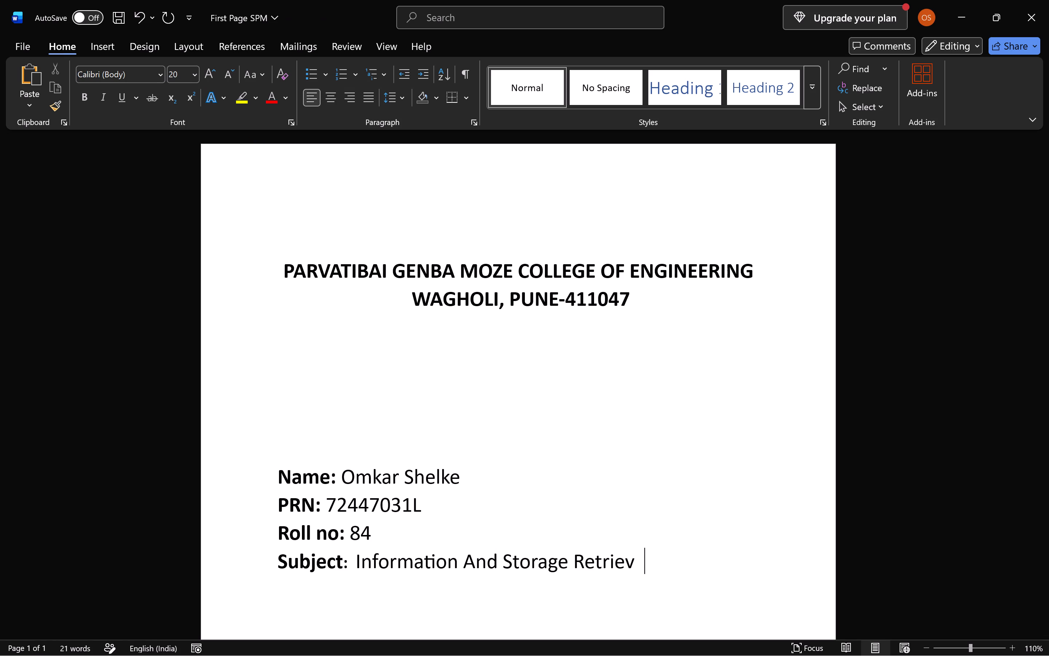
{"action": "key", "text": "BackSpace"}
{"action": "key", "text": "BackSpace"}
{"action": "key", "text": "BackSpace"}
{"action": "key", "text": "BackSpace"}
{"action": "key", "text": "BackSpace"}
{"action": "key", "text": "BackSpace"}
{"action": "key", "text": "BackSpace"}
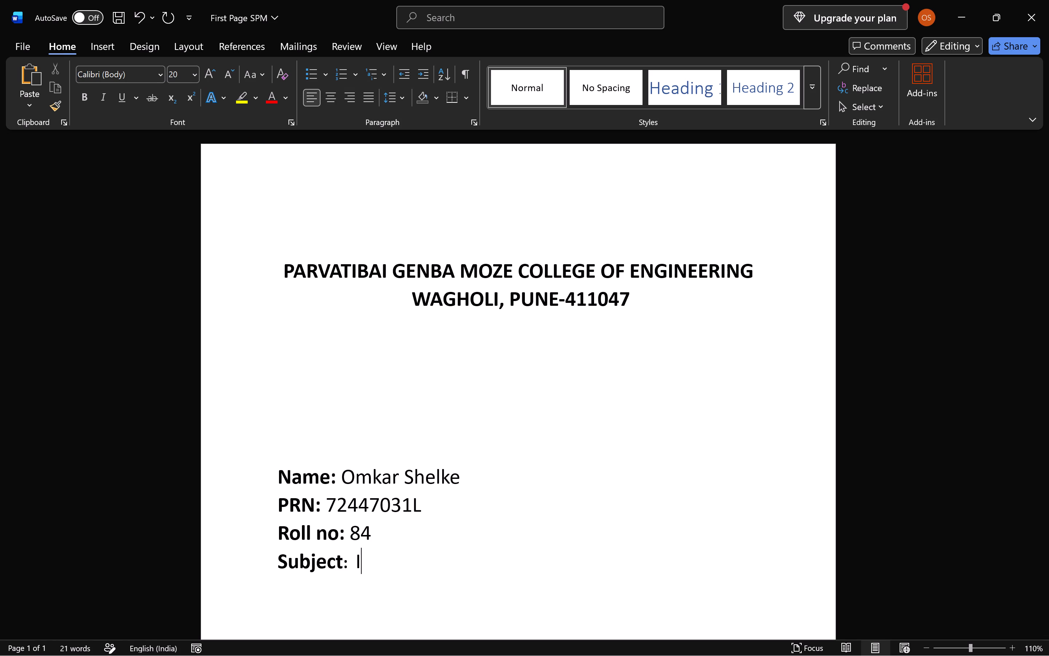
{"action": "key", "text": "BackSpace"}
{"action": "type", "text": "Si"}
{"action": "key", "text": "BackSpace"}
{"action": "type", "text": "oftware Project Managee="}
{"action": "key", "text": "BackSpace"}
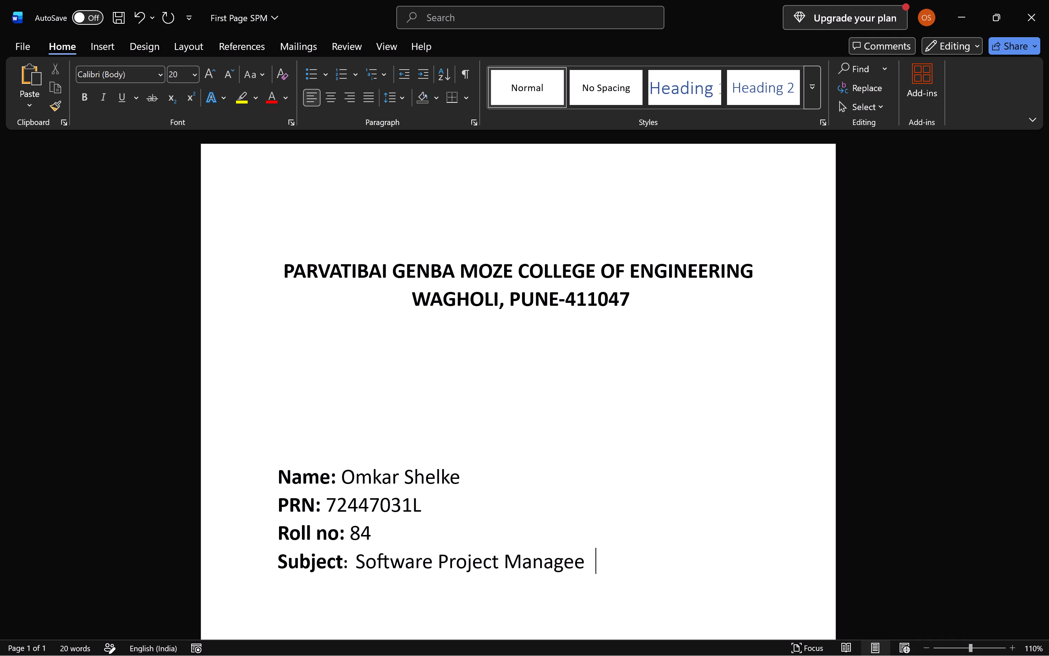
{"action": "key", "text": "BackSpace"}
{"action": "type", "text": "ment"}
{"action": "key", "text": "ctrl+s"}
{"action": "key", "text": "ctrl+s"}
{"action": "left_click", "coordinate": [737, 479]}
{"action": "key", "text": "ctrl+s"}
{"action": "key", "text": "ctrl+s"}
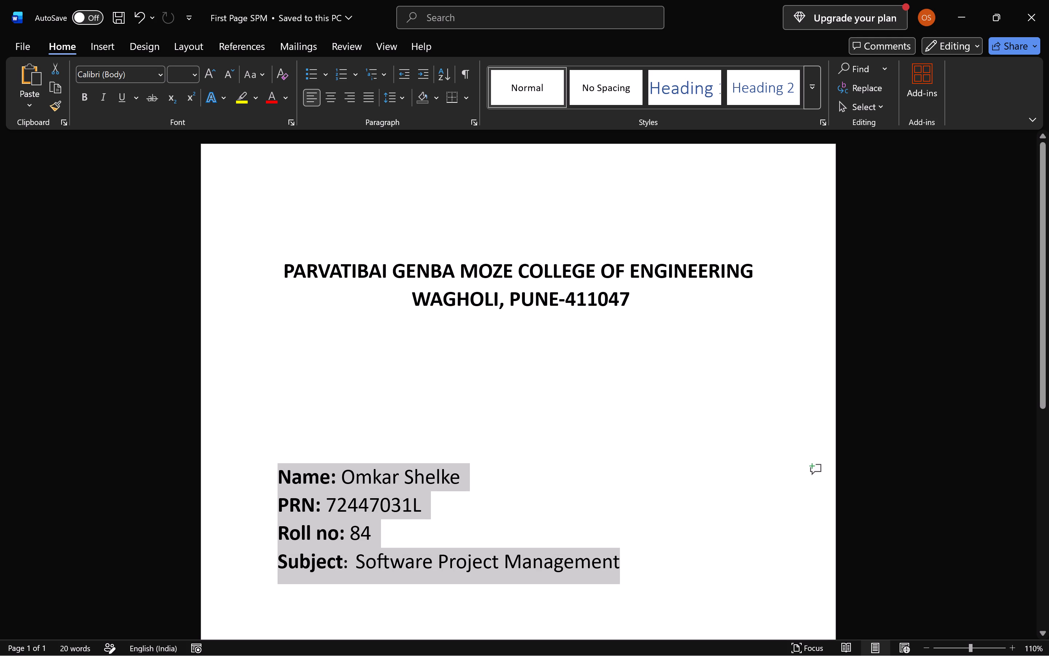
{"action": "left_click", "coordinate": [1048, 0]}
Reopen First Page SPM from the Assignments folder to check its saved subject line, and close it again.
{"action": "left_click", "coordinate": [442, 398]}
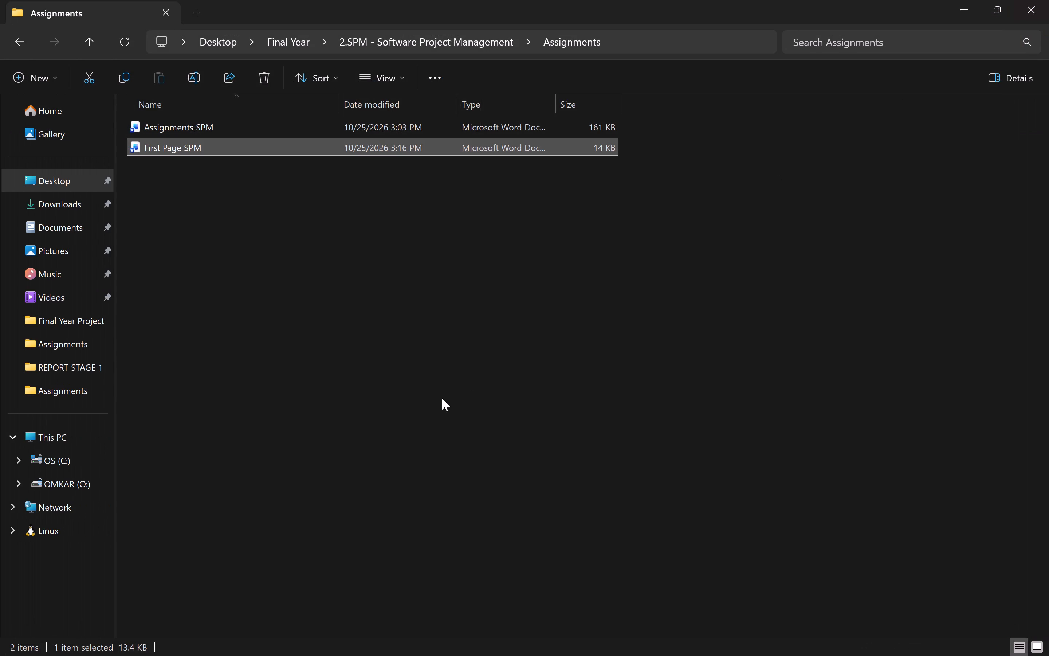
{"action": "double_click", "coordinate": [266, 142]}
{"action": "key", "text": "ctrl+s"}
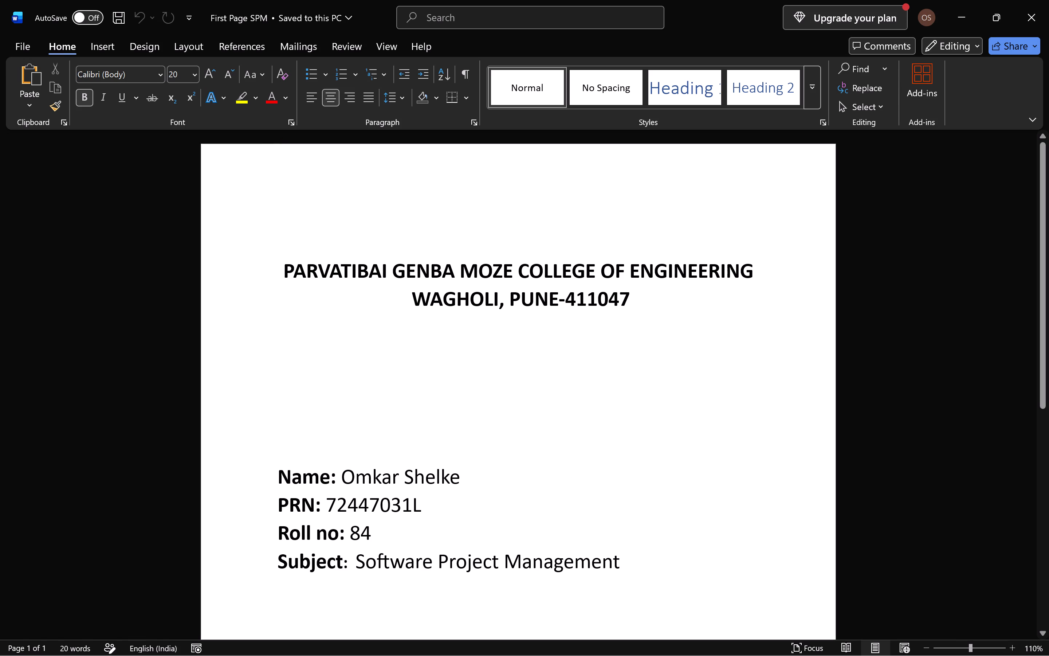
{"action": "key", "text": "ctrl+s"}
{"action": "left_click", "coordinate": [1048, 0]}
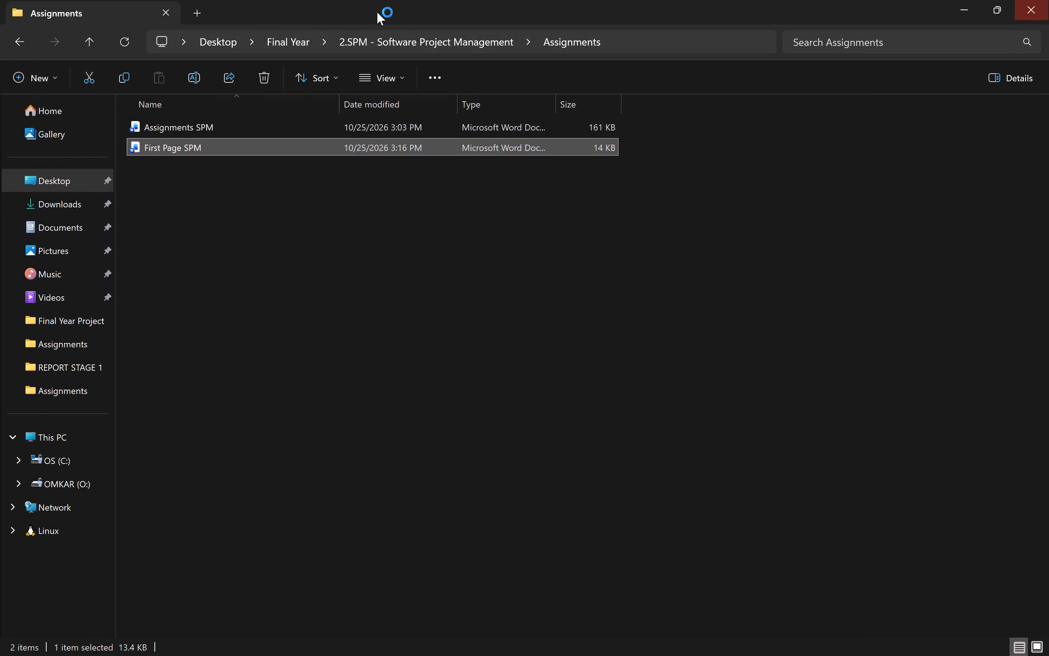
Open First Page ISR from Desktop, ISR Practicals, Assignments to check its cover page details, then save and close it.
{"action": "left_click", "coordinate": [14, 47]}
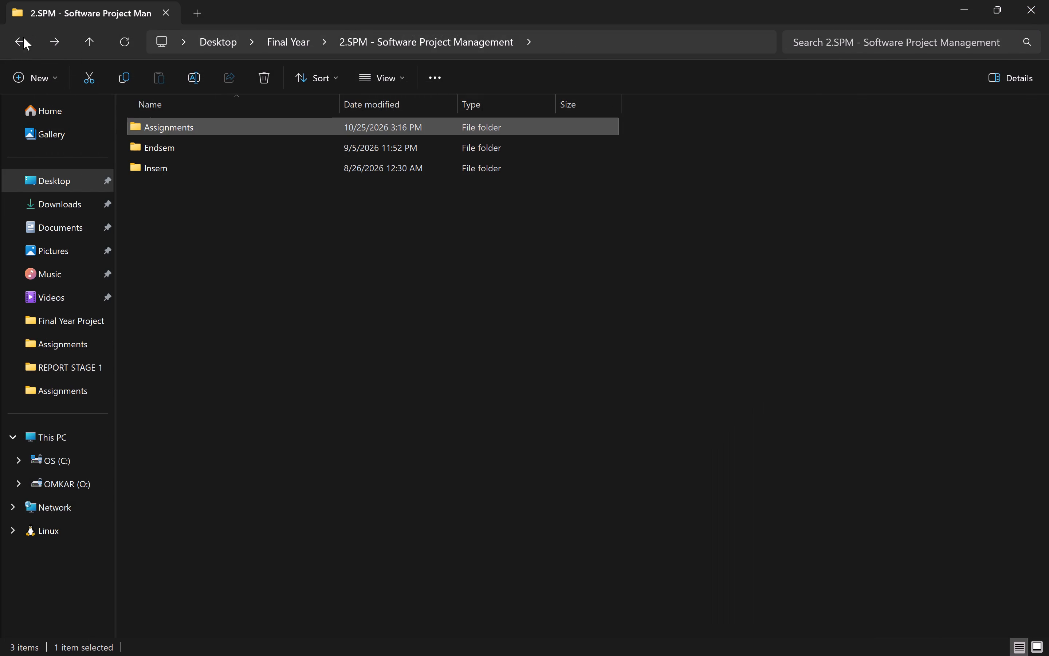
{"action": "left_click", "coordinate": [23, 37]}
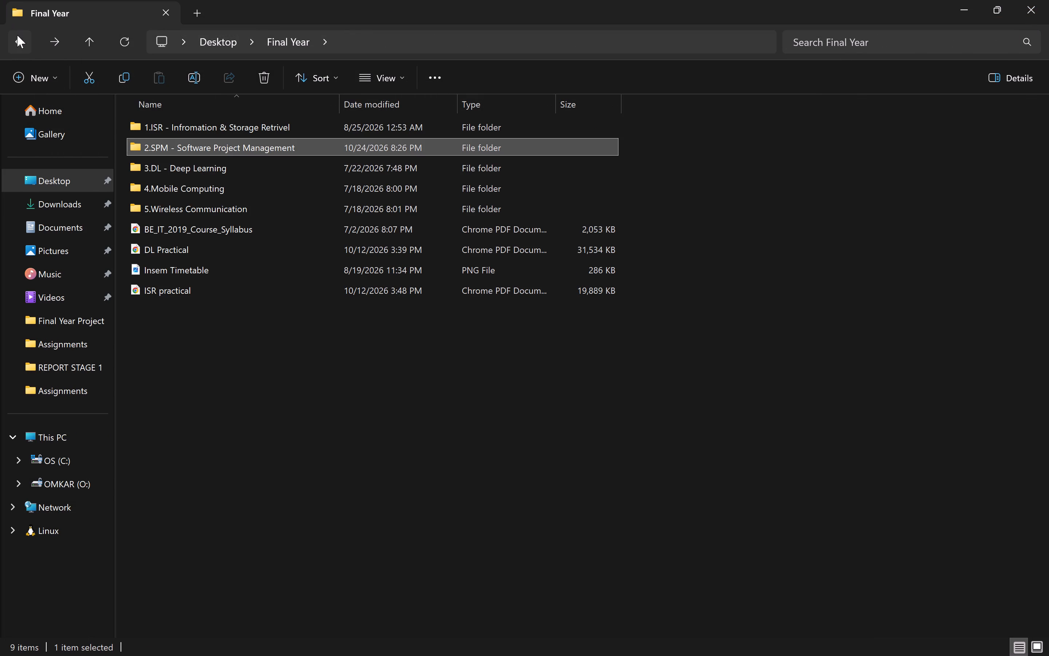
{"action": "left_click", "coordinate": [17, 35]}
{"action": "double_click", "coordinate": [250, 240]}
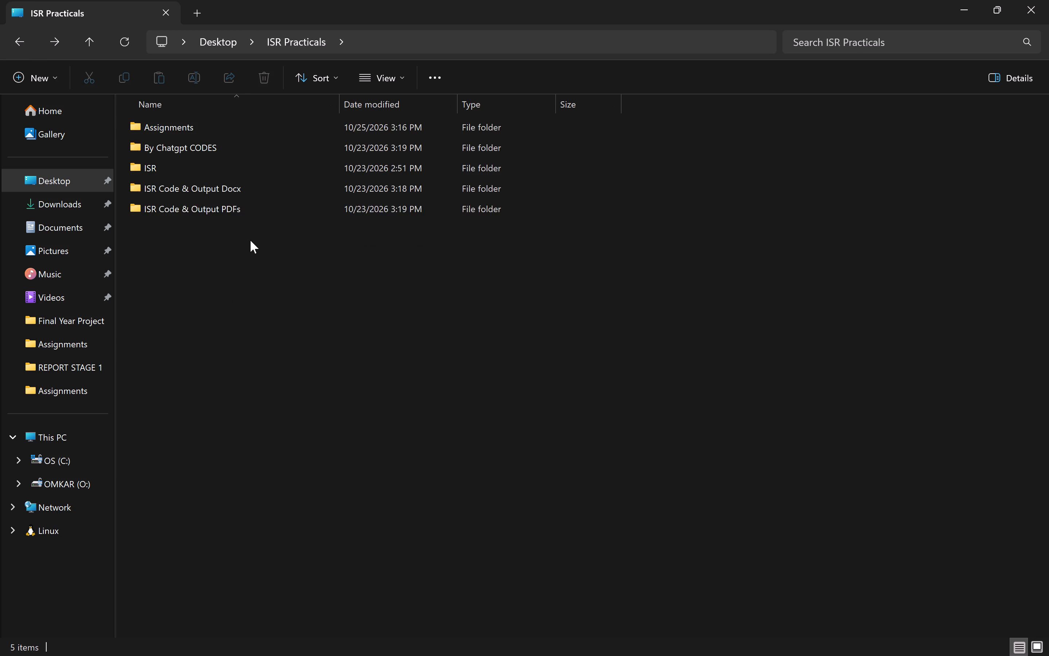
{"action": "double_click", "coordinate": [243, 122]}
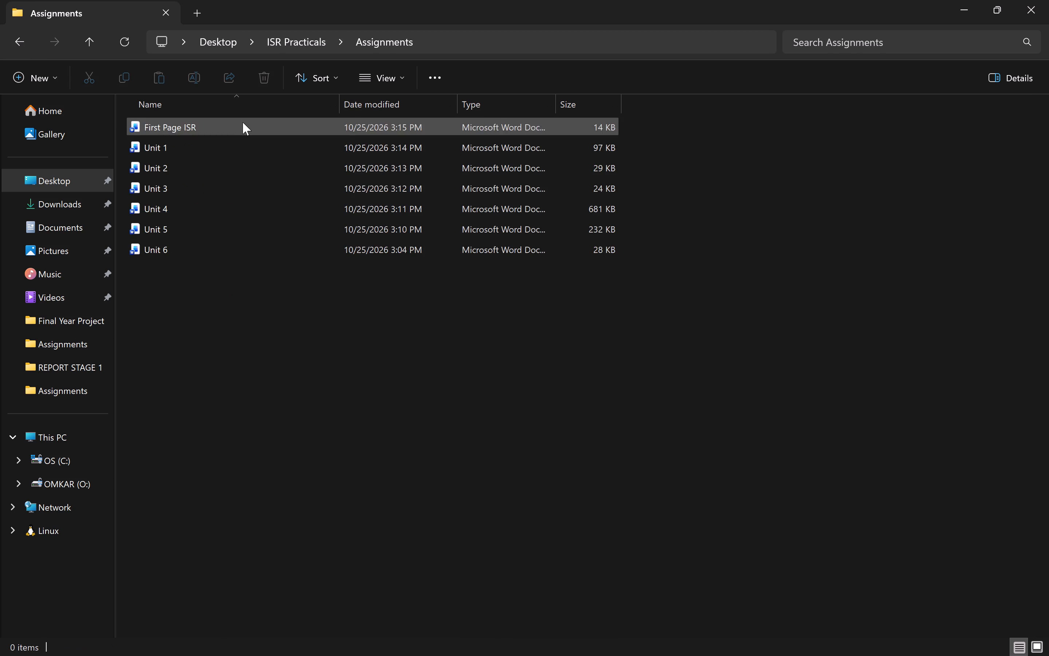
{"action": "double_click", "coordinate": [254, 128]}
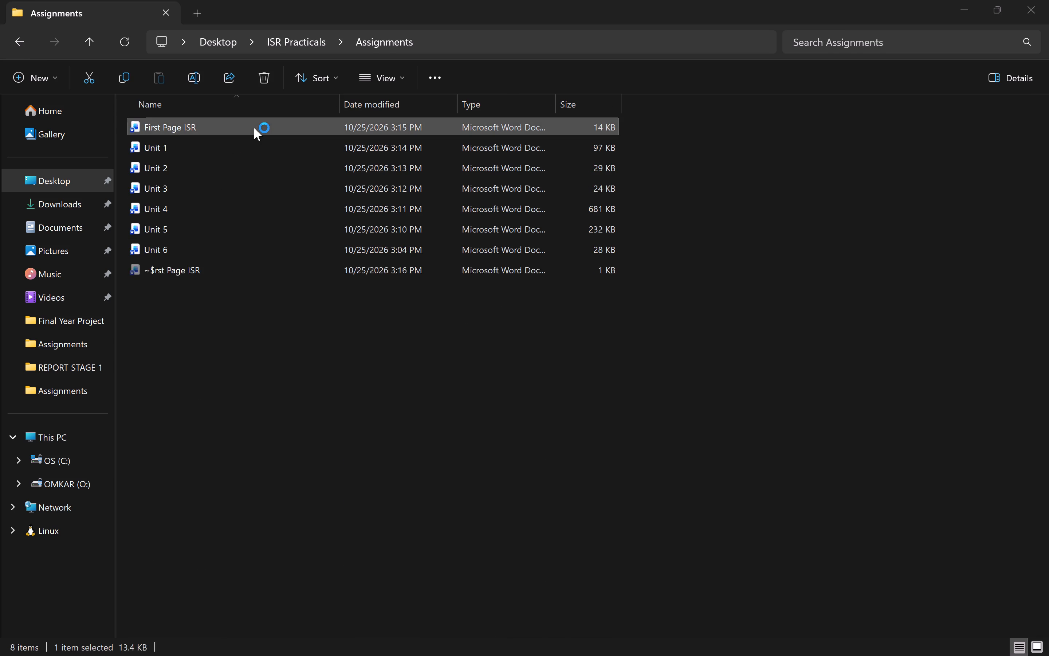
{"action": "scroll", "coordinate": [487, 403], "scroll_direction": "down", "scroll_amount": 1}
{"action": "left_click", "coordinate": [539, 493]}
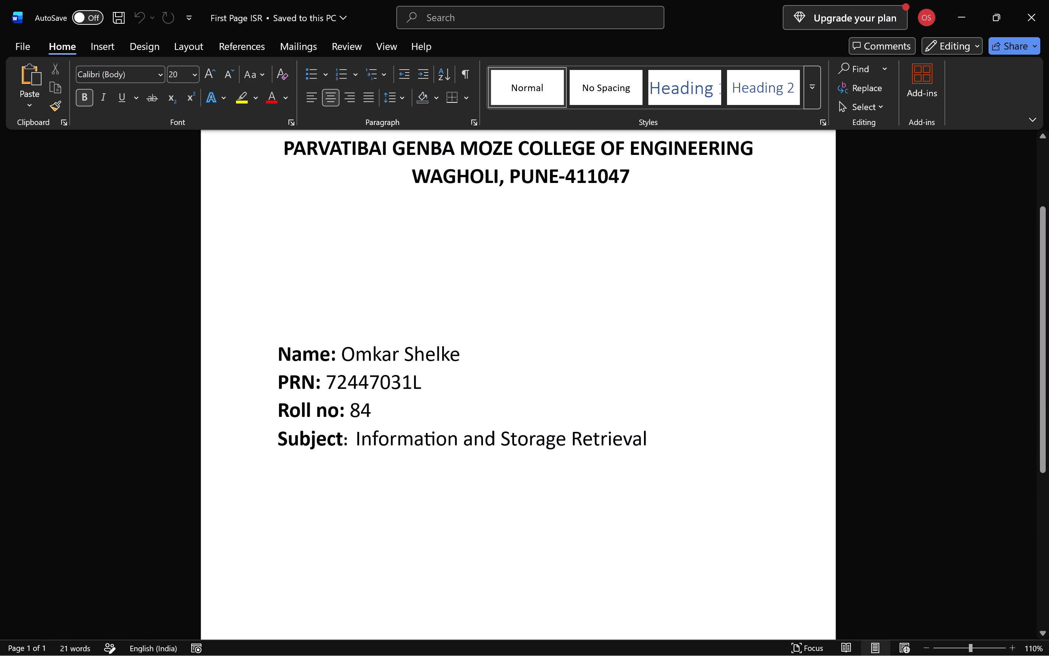
{"action": "key", "text": "ctrl+s"}
{"action": "left_click", "coordinate": [1048, 0]}
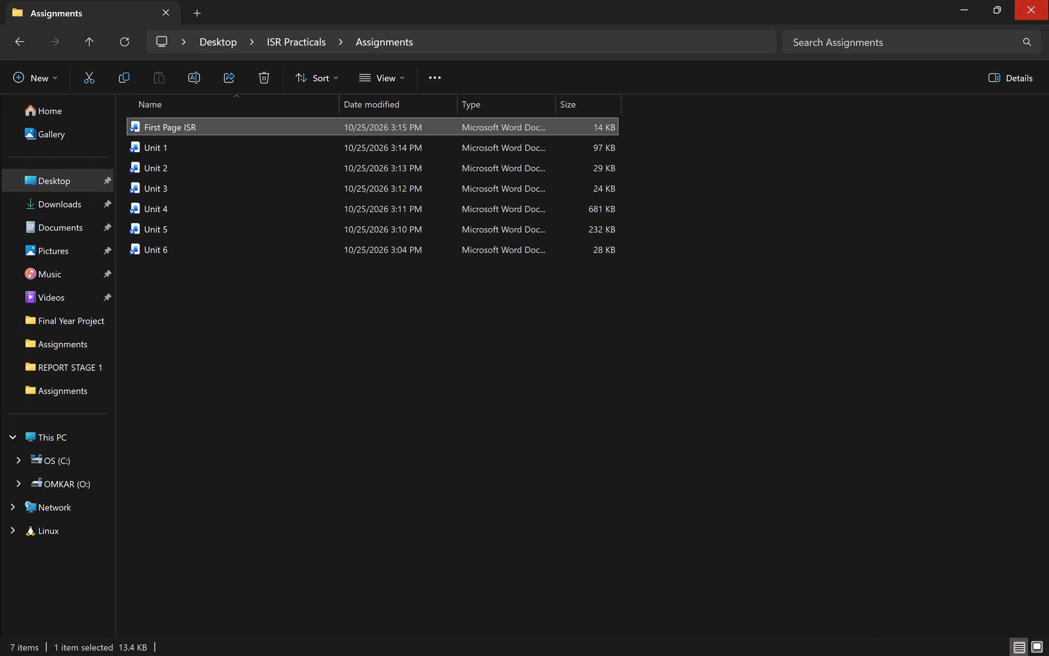
{"action": "left_click", "coordinate": [616, 407]}
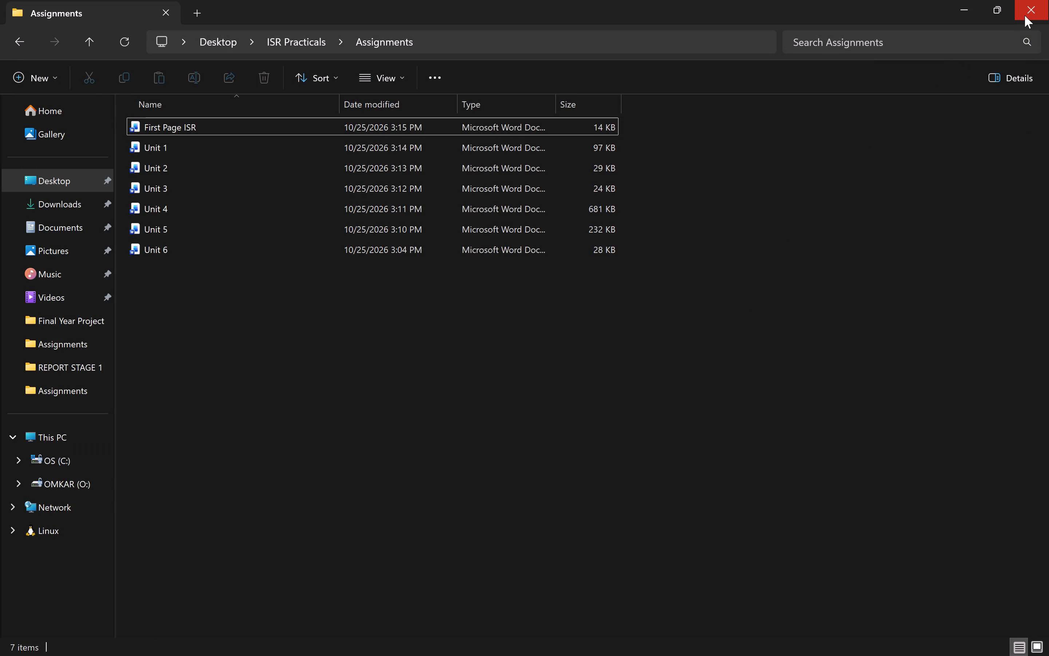